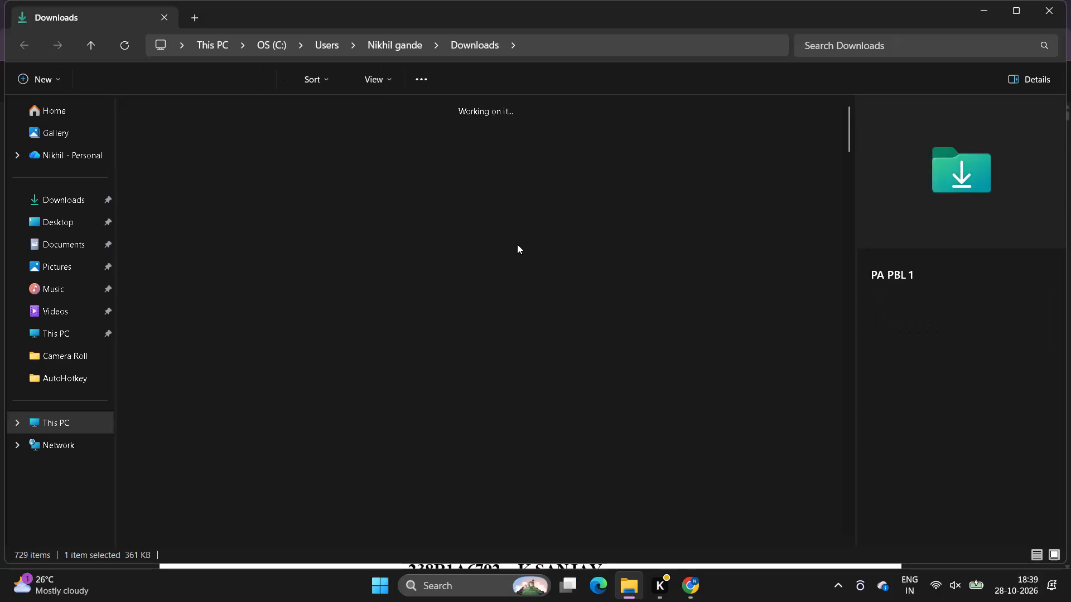
Open the PA PBL 1 PDF file from the Downloads folder.
double_click(273, 142)
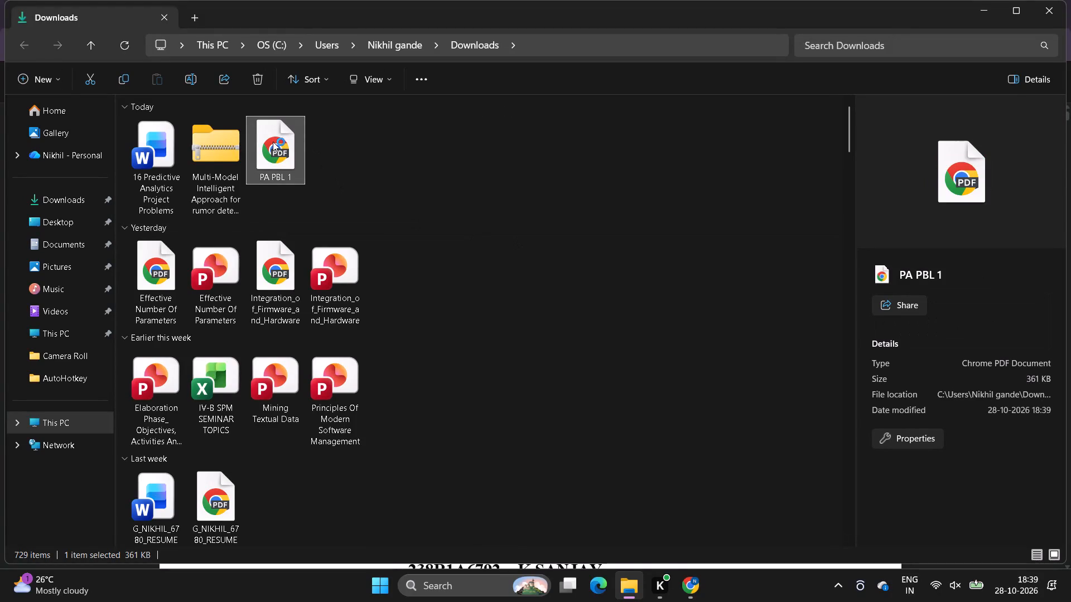
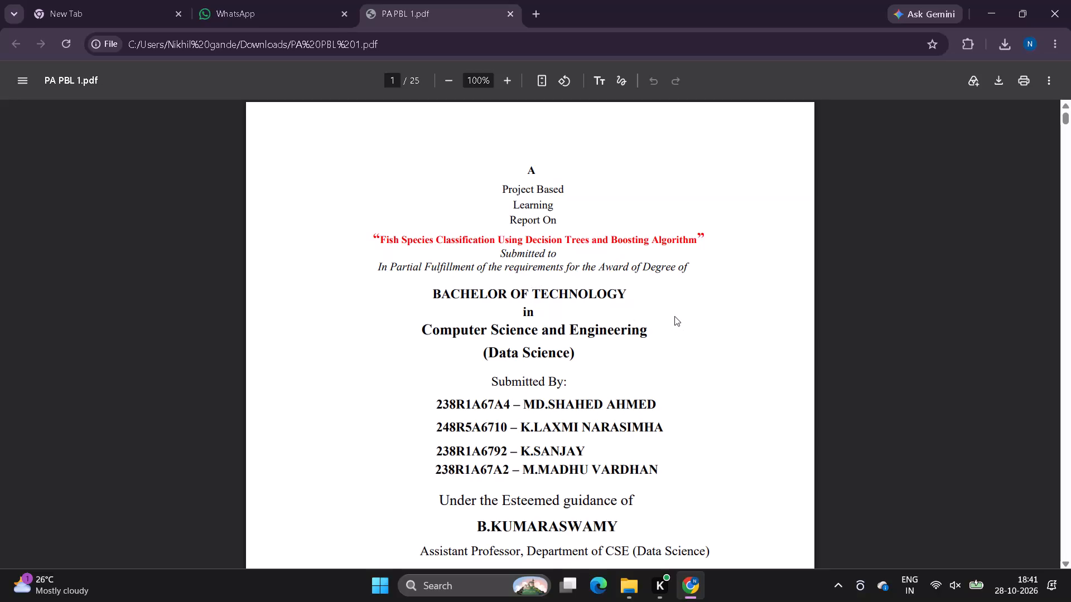
Read through the report's title page and the certificate page of the PA PBL 1 PDF.
scroll(674, 316, "down", 5)
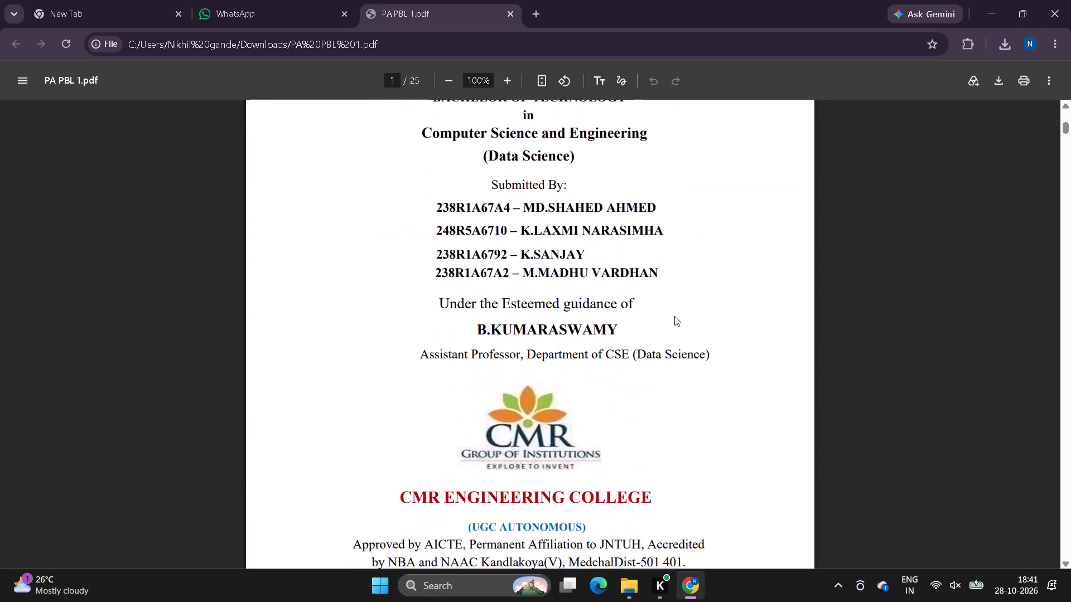
scroll(674, 316, "down", 5)
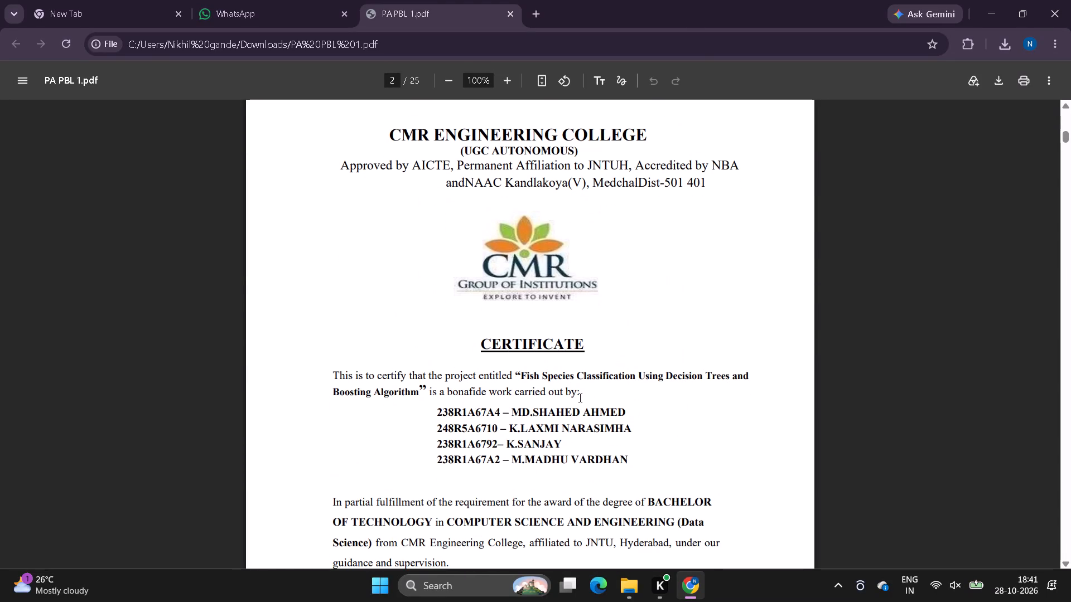
scroll(568, 423, "down", 3)
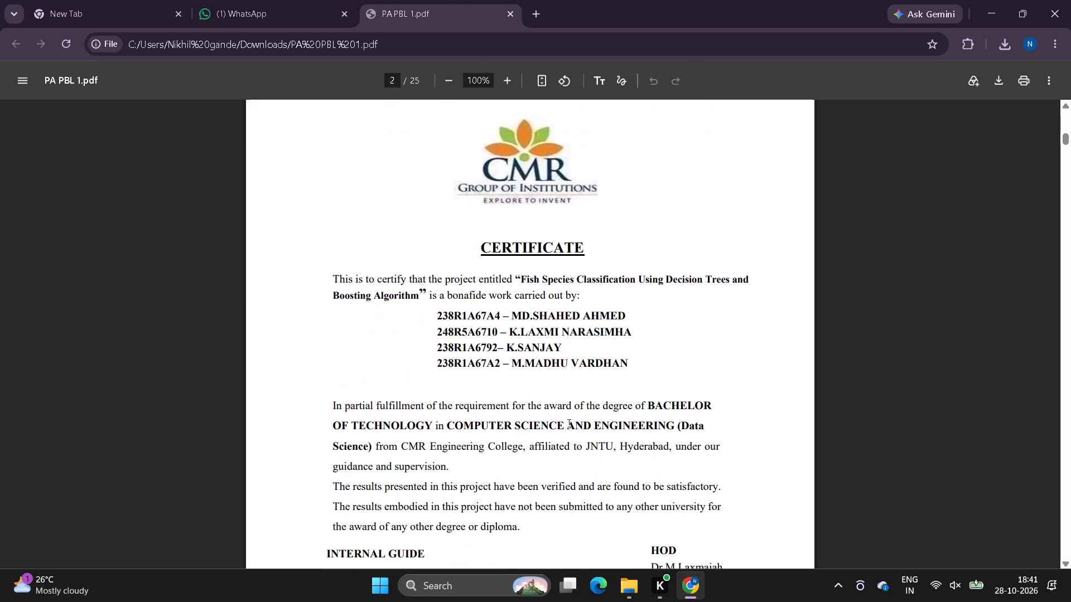
scroll(568, 423, "down", 3)
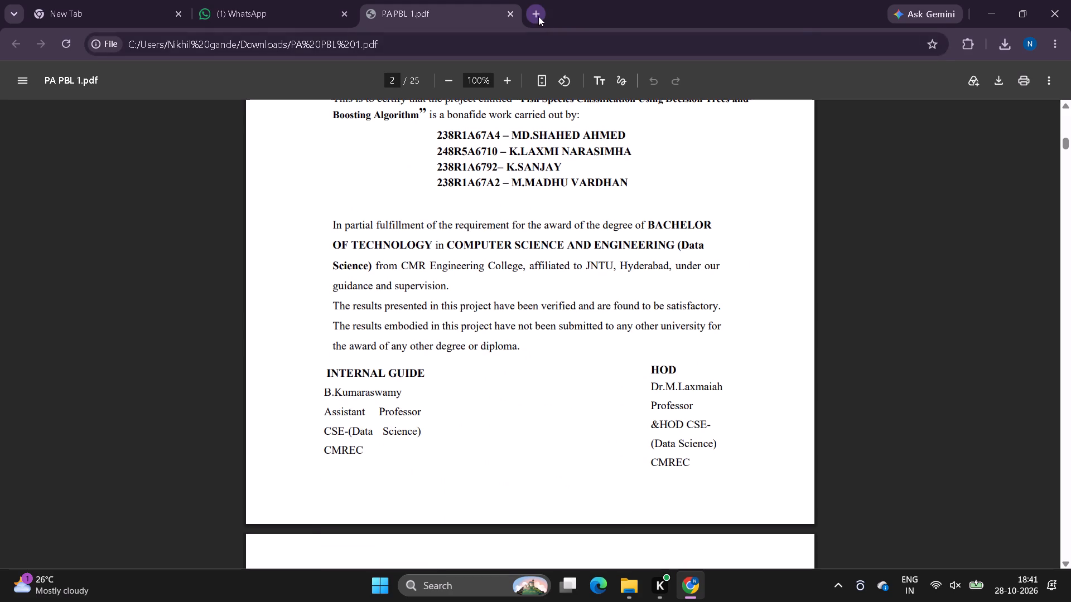
Open a new browser tab and make its address bar ready for entering a search or web address.
left_click(538, 16)
left_click(323, 271)
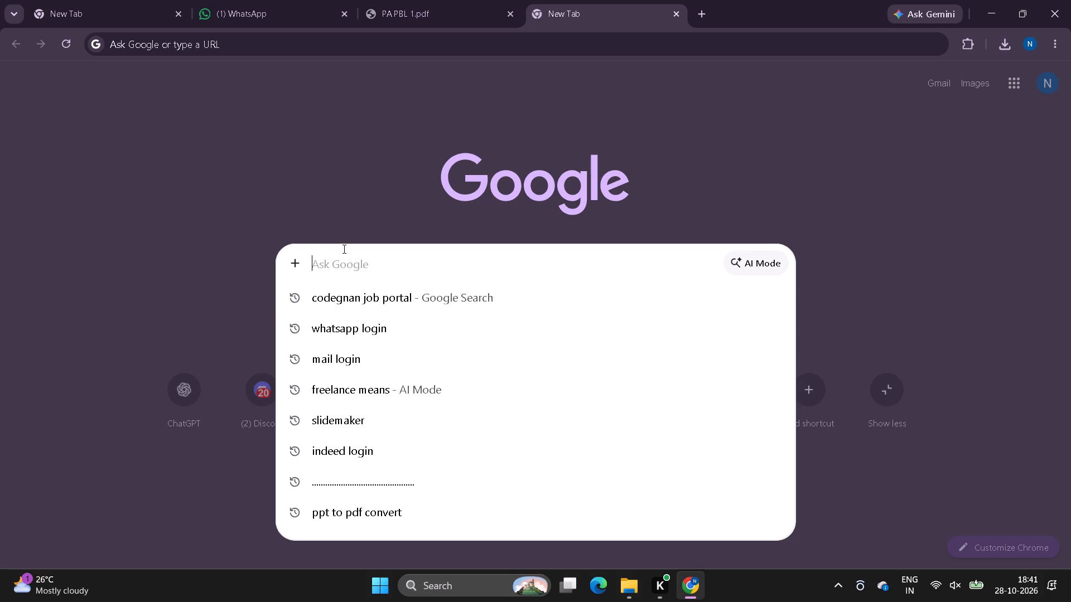
left_click(267, 157)
left_click(222, 49)
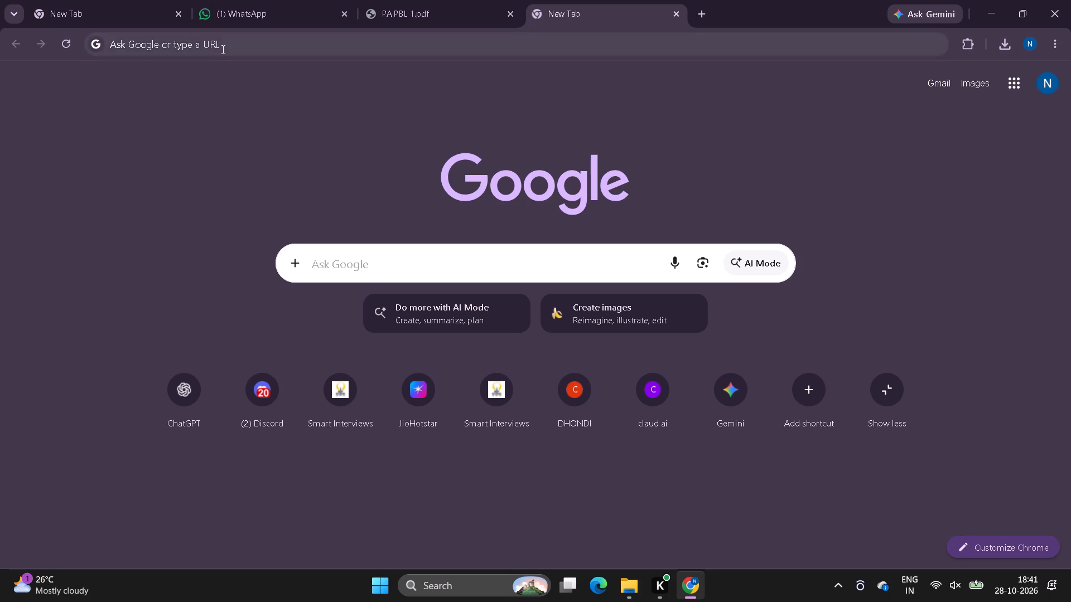
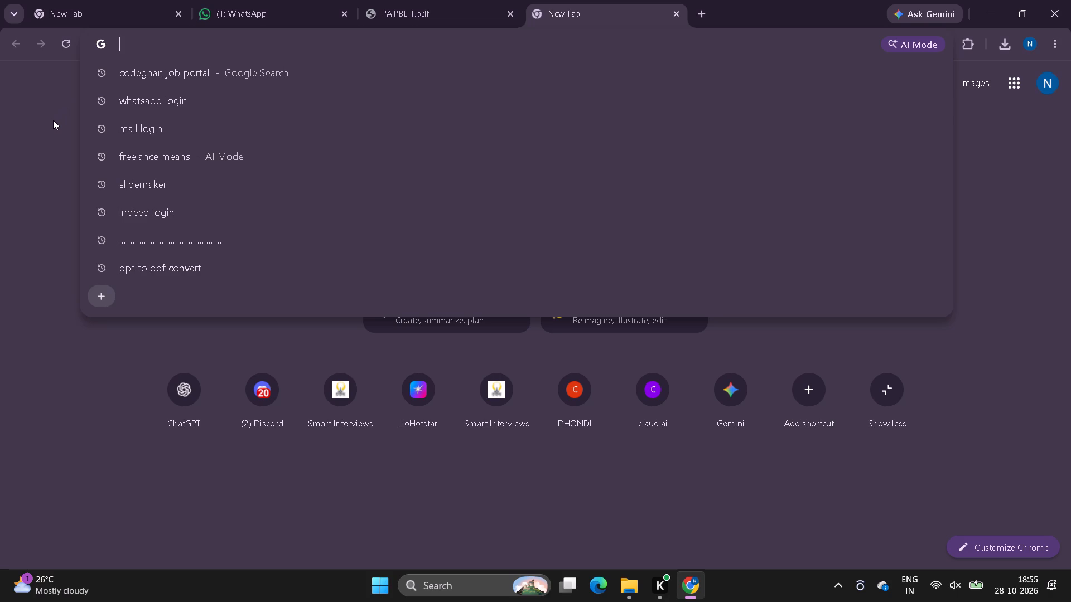
Search the web for "pdf to doc" and open iLovePDF's PDF to Word converter.
left_click(137, 42)
type("pdf to doc")
key("Return")
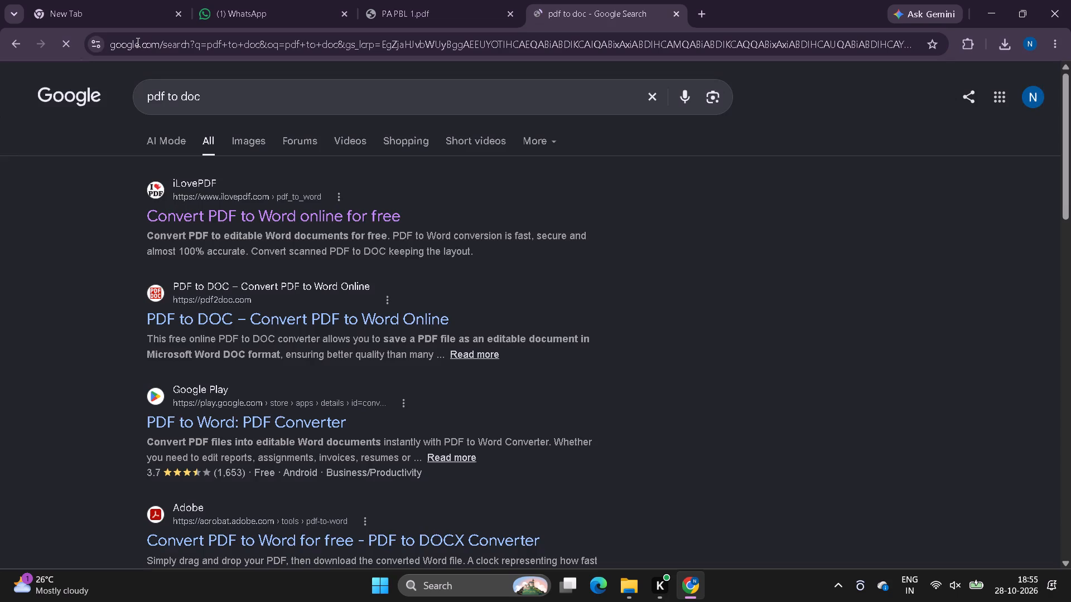
left_click(226, 216)
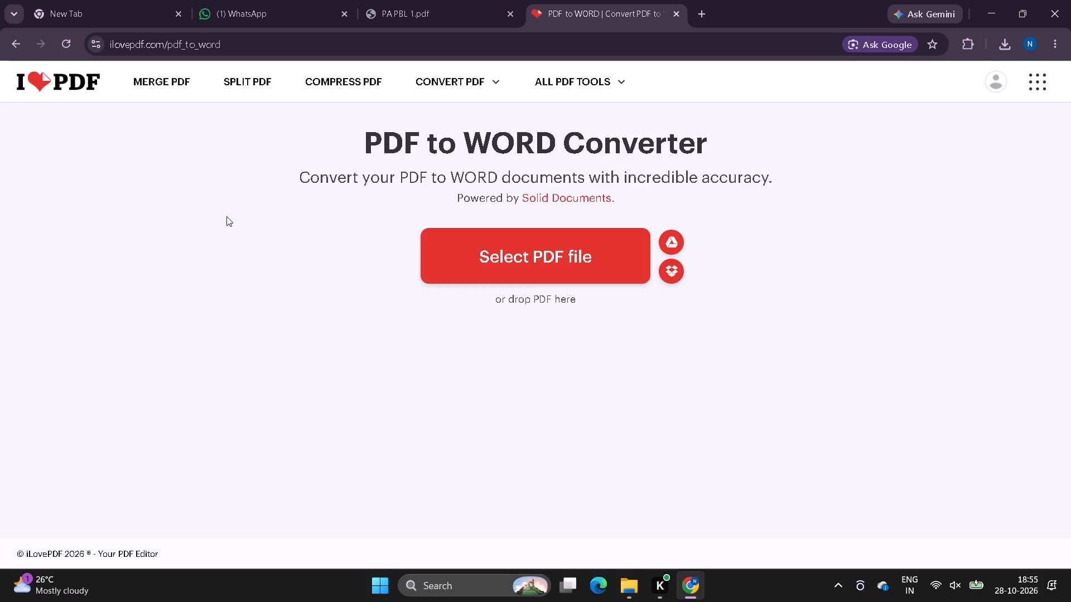
Load the PA PBL 1 PDF from the Downloads folder into the PDF to Word converter.
left_click(567, 286)
left_click(552, 275)
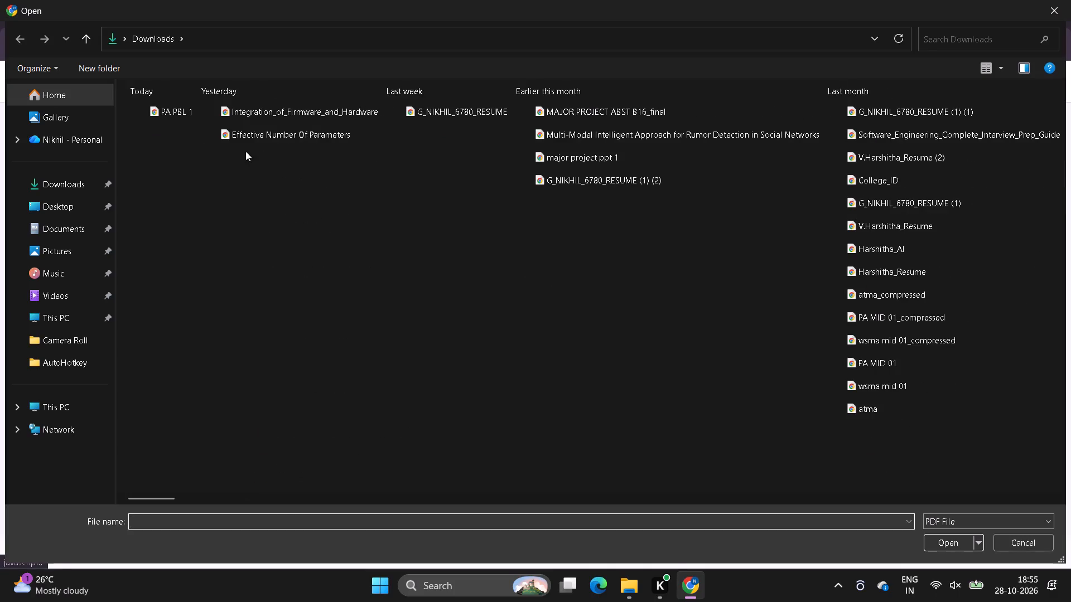
left_click(176, 111)
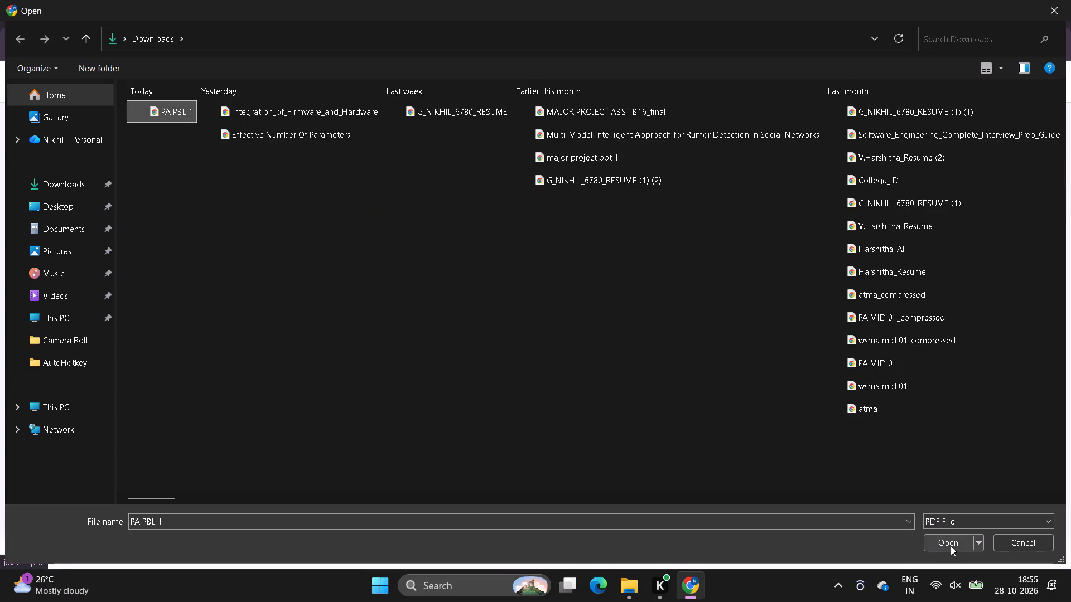
left_click(952, 546)
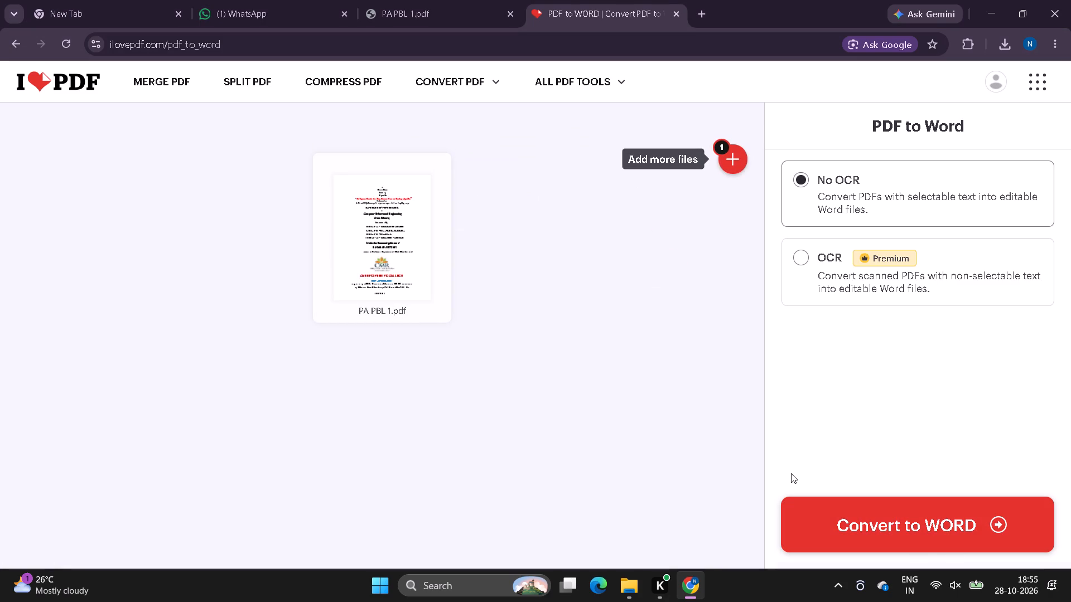
Convert PA PBL 1.pdf to Word and download the converted document.
left_click(928, 535)
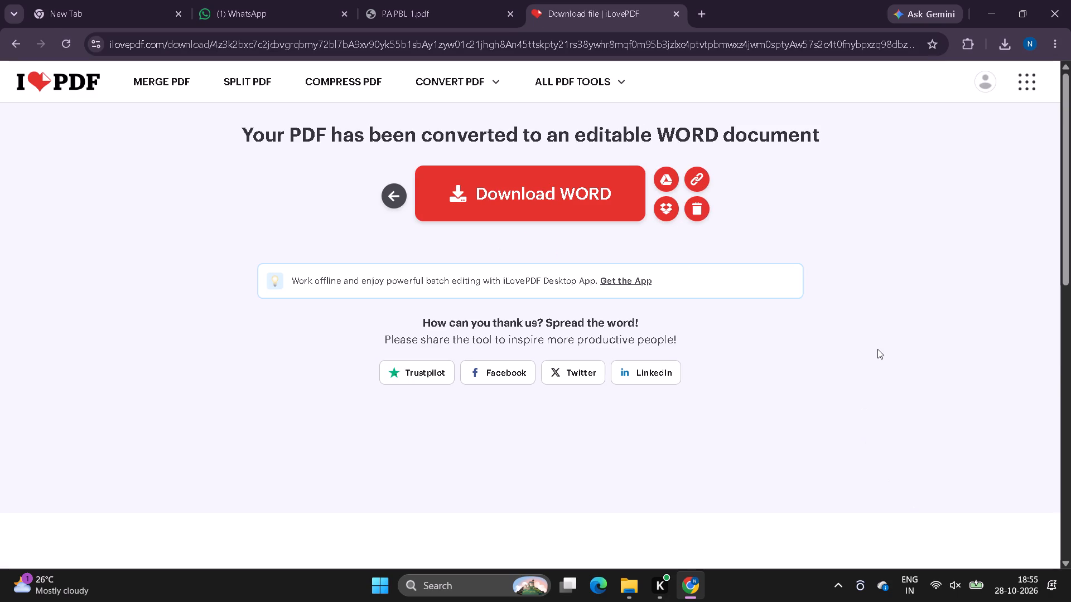
left_click(524, 186)
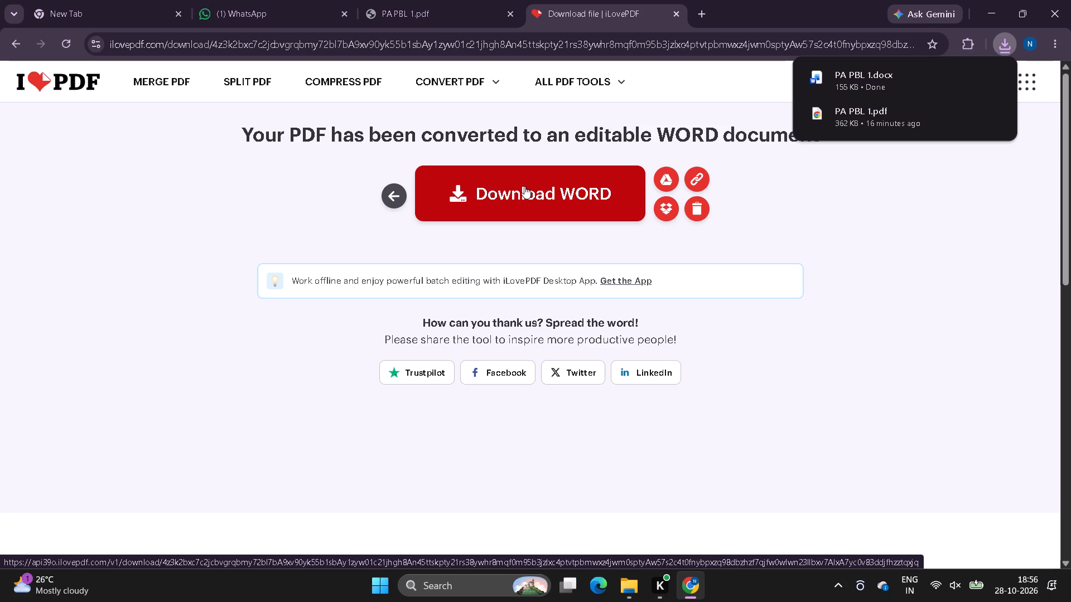
Show the downloaded PA PBL 1.docx in its folder, open it in Word and enable editing.
left_click(965, 76)
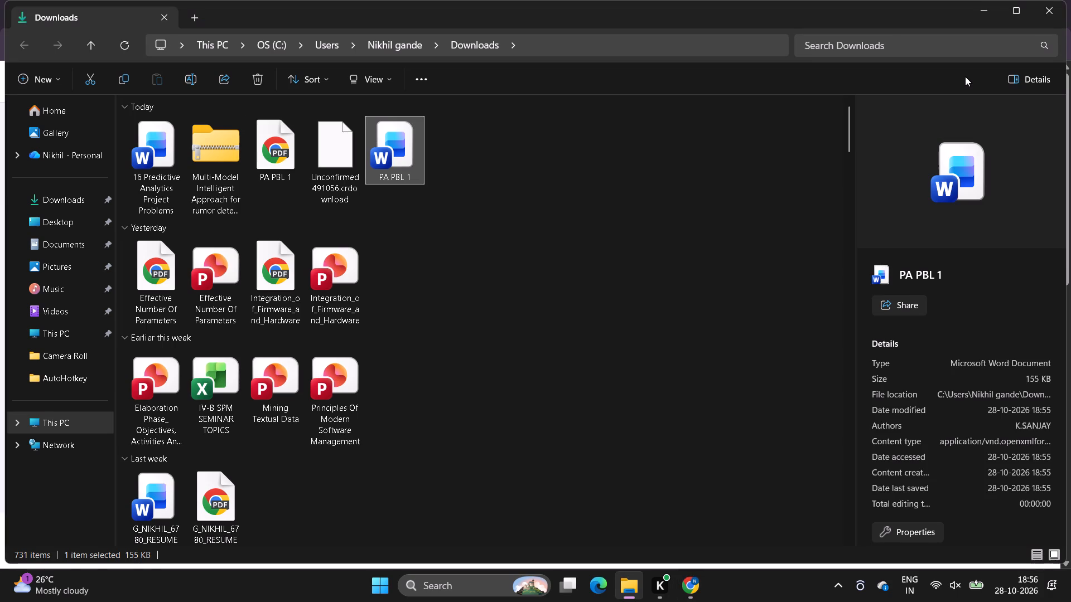
double_click(398, 134)
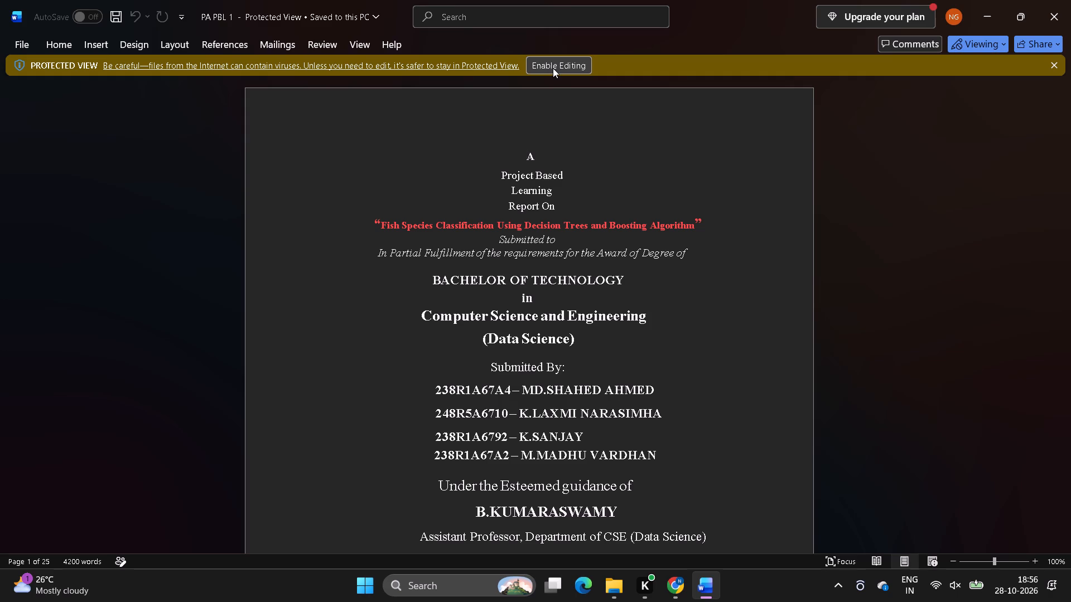
left_click(562, 60)
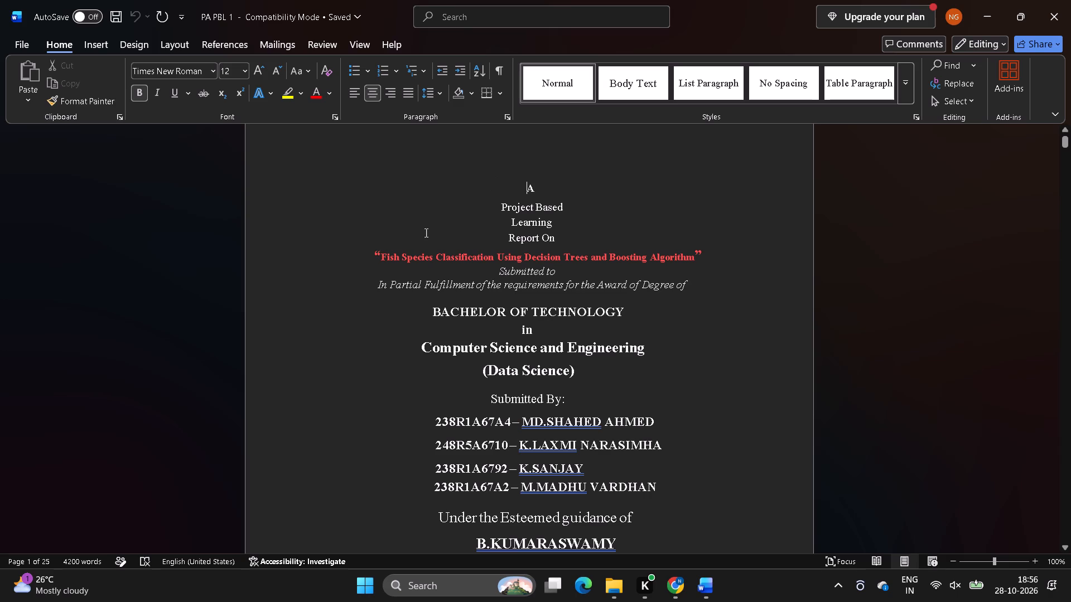
Look through the title and certificate pages of the converted Word report, checking their text and layout, and return to the start.
left_click(389, 304)
scroll(389, 304, "down", 2)
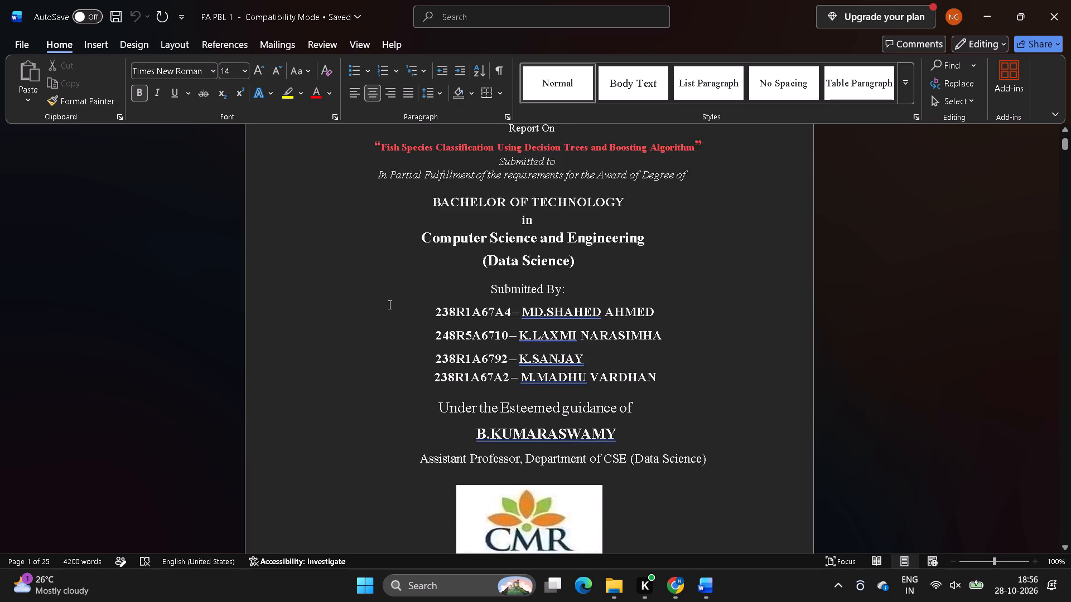
scroll(389, 304, "down", 10)
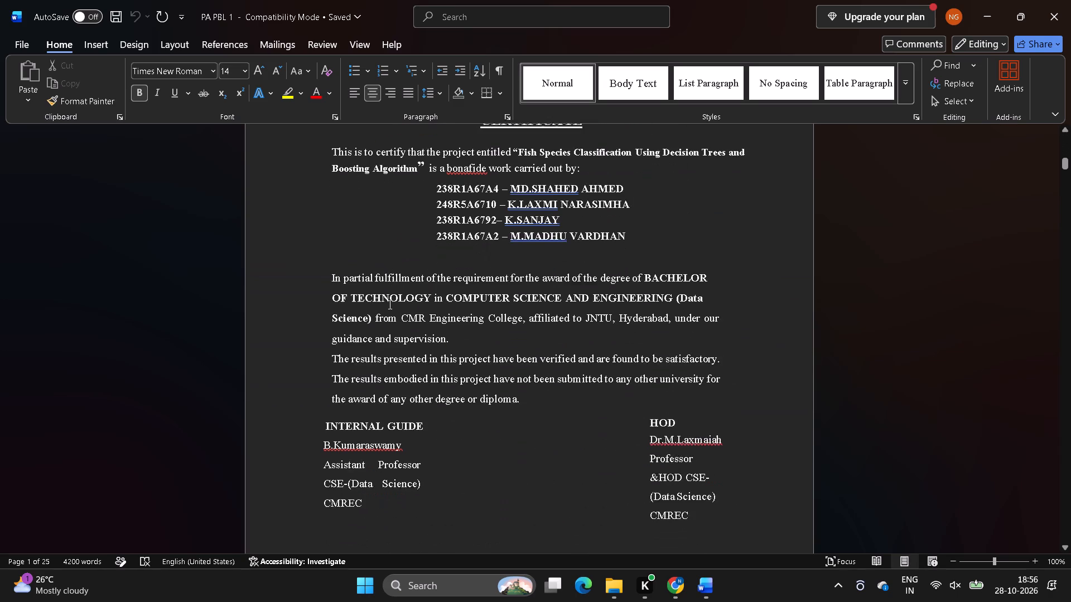
scroll(389, 304, "down", 4)
scroll(389, 304, "up", 7)
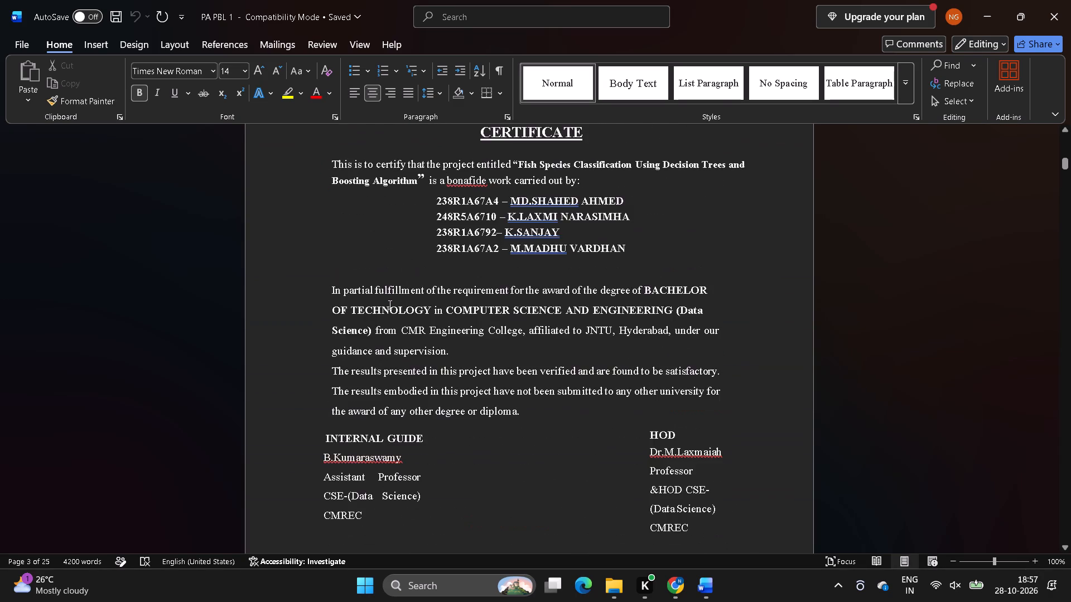
scroll(389, 304, "up", 6)
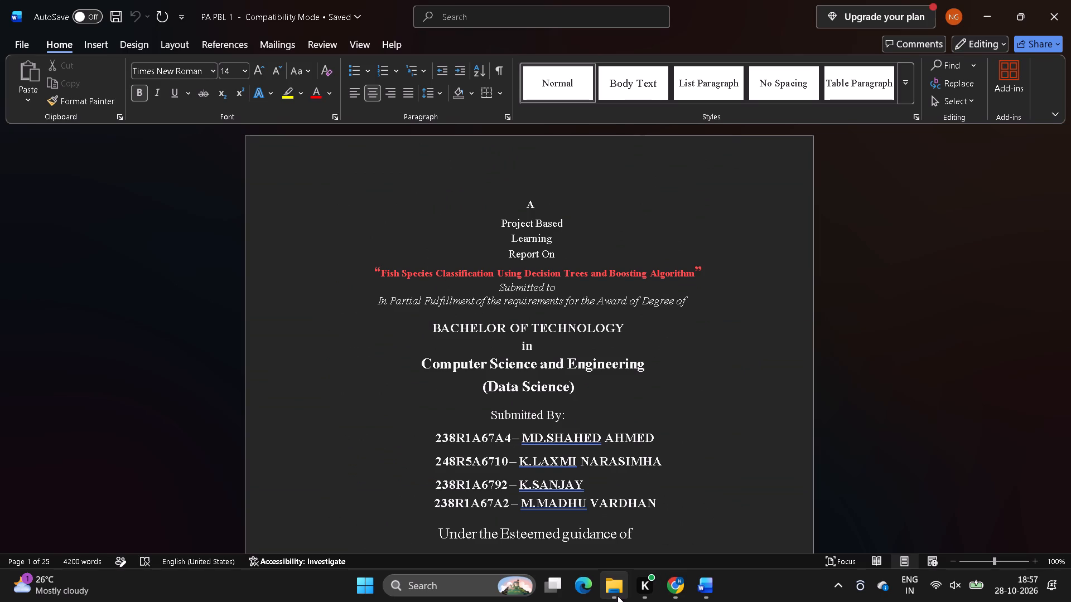
left_click(606, 520)
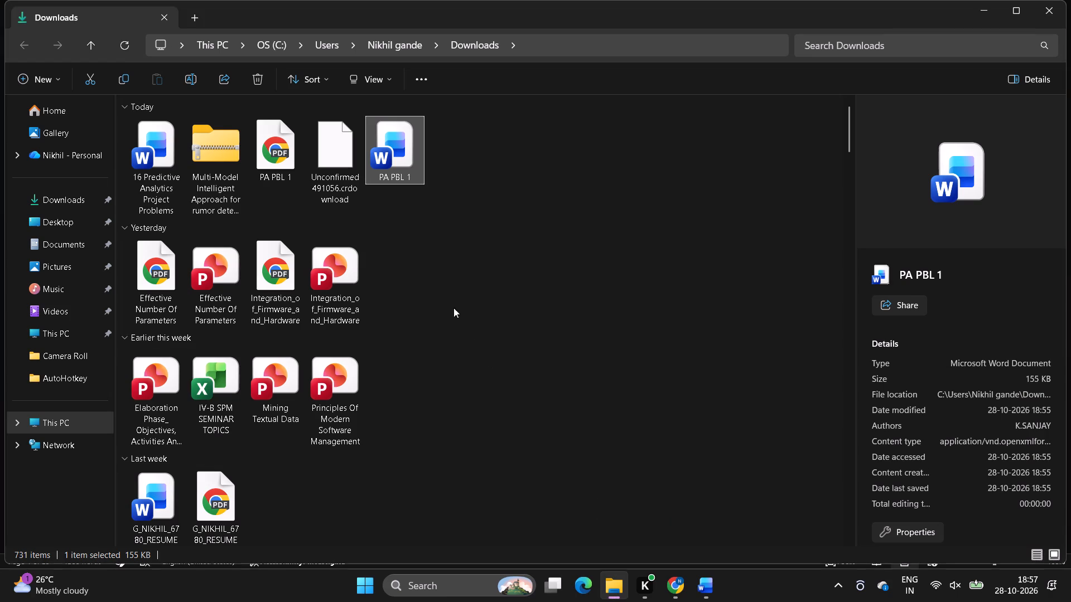
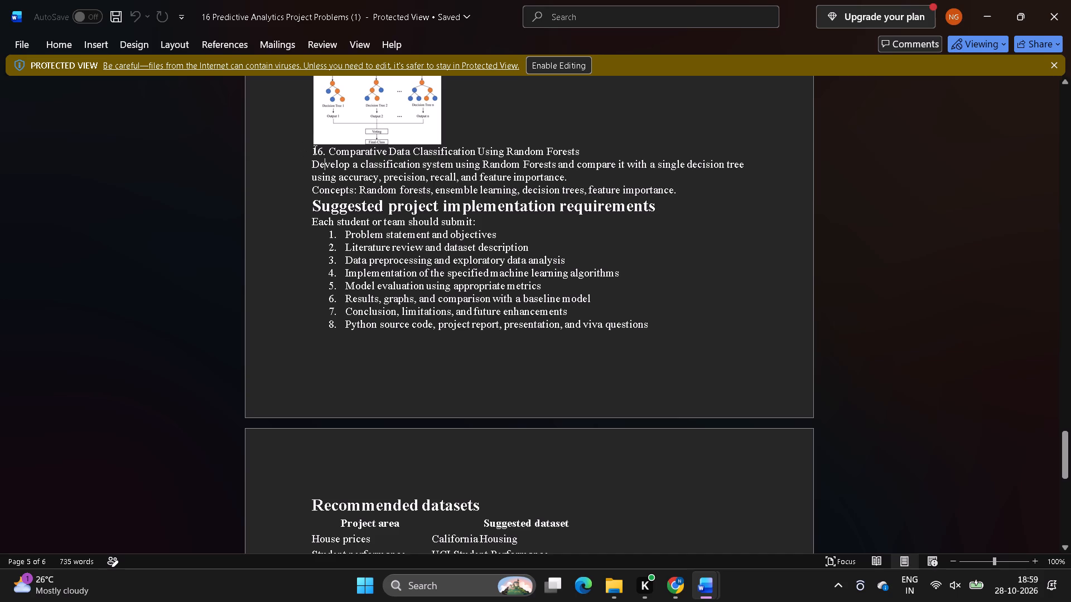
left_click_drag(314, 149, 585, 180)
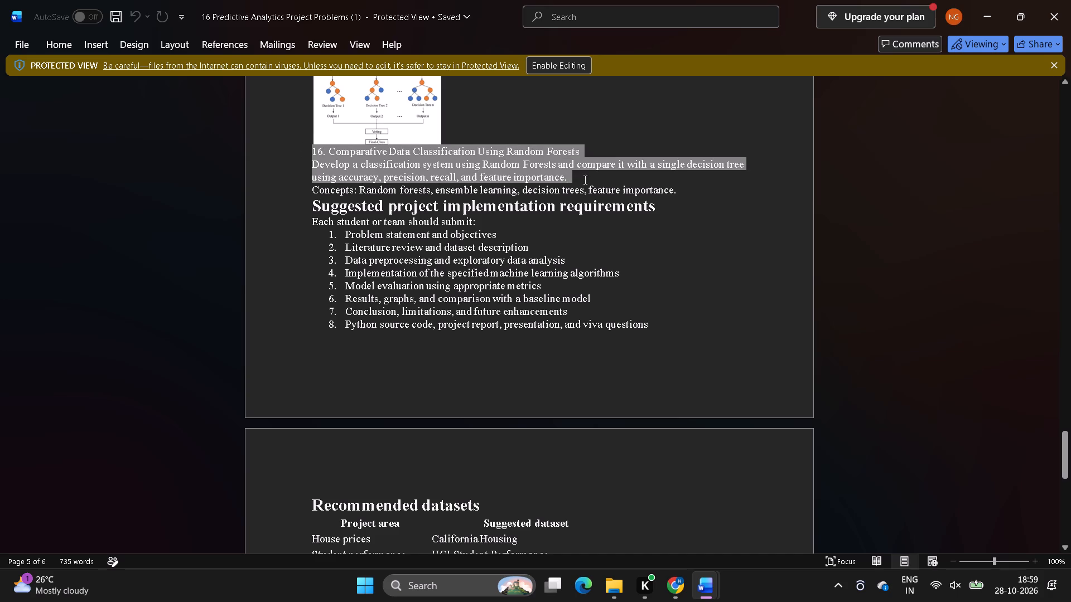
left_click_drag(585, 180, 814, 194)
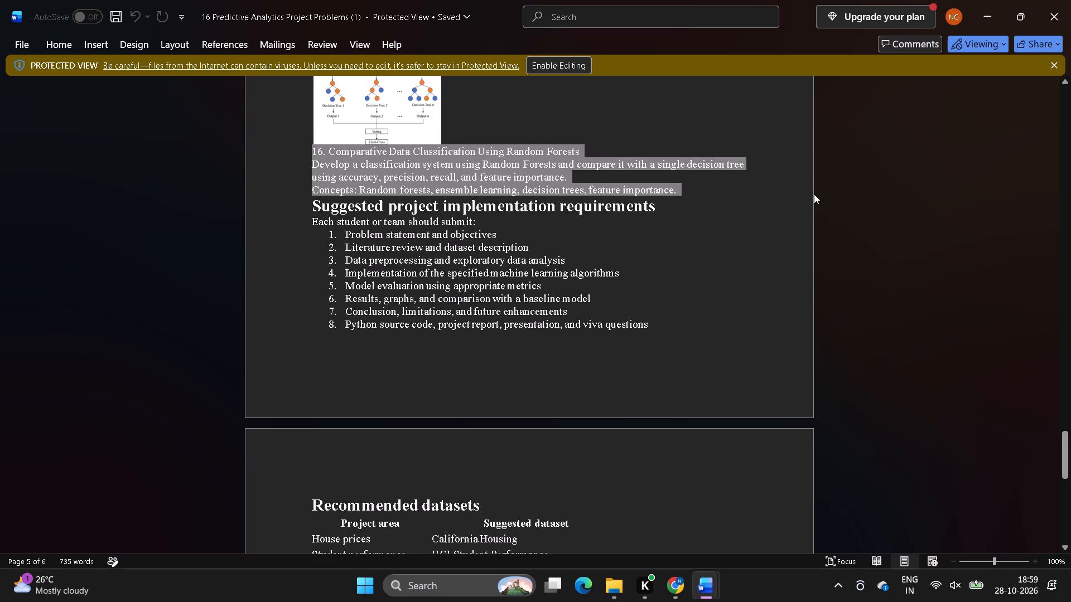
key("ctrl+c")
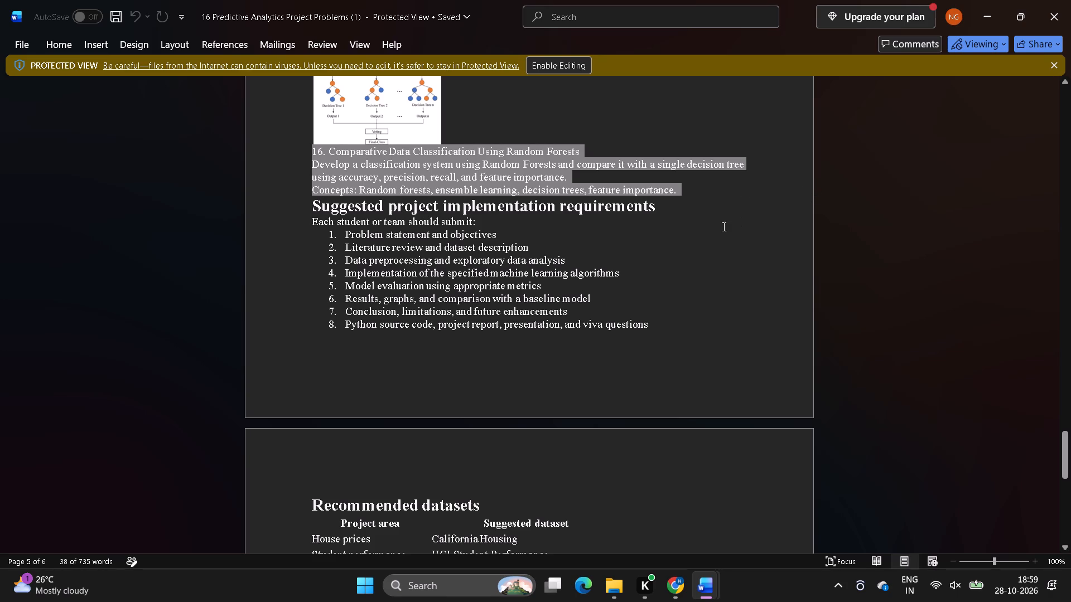
Enable editing for the 16 Predictive Analytics Project Problems (1) document.
left_click(560, 67)
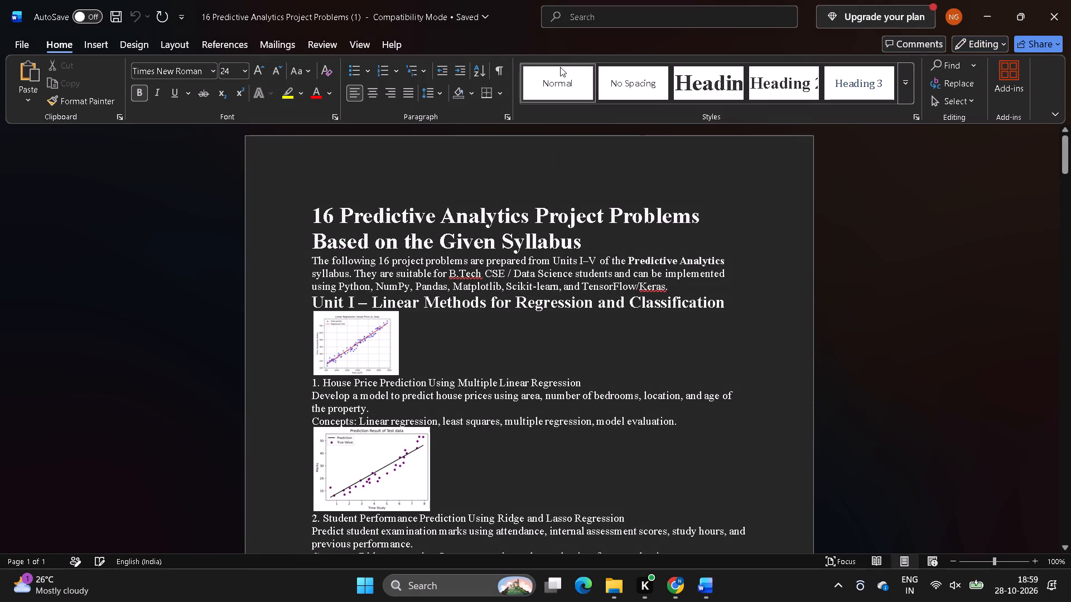
Copy the full text of problem 16, Comparative Data Classification Using Random Forests, from its heading through the concepts line, then deselect it.
scroll(560, 67, "down", 11)
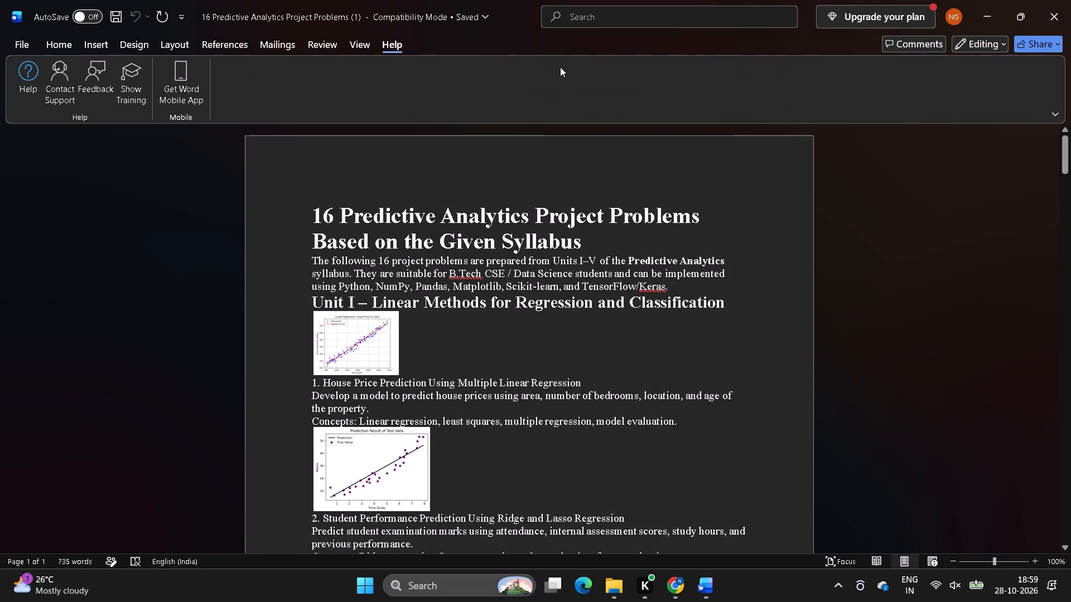
scroll(560, 67, "down", 3)
left_click(191, 263)
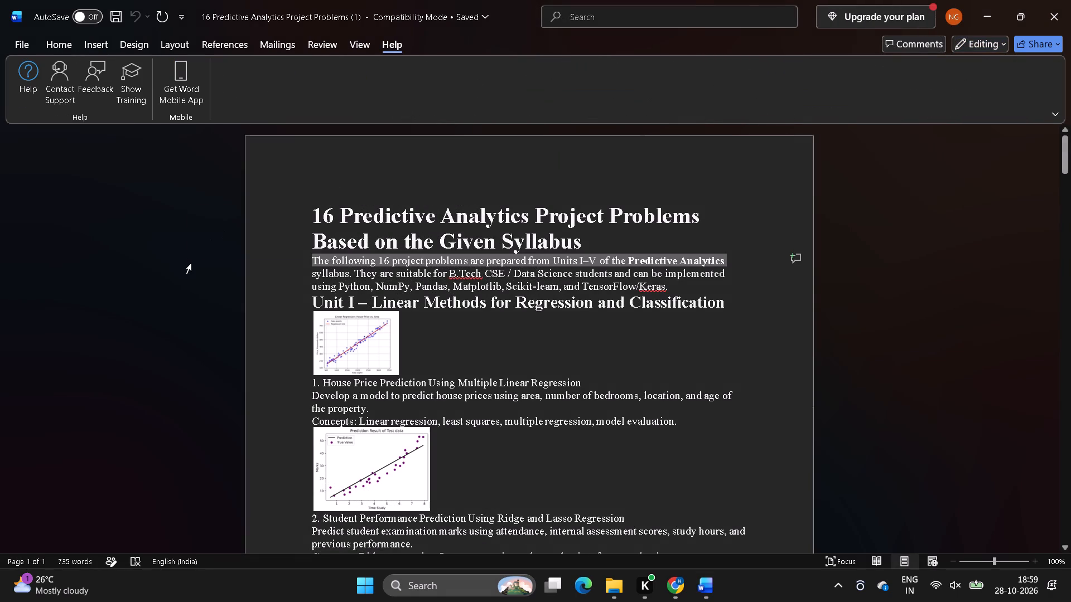
scroll(375, 366, "down", 13)
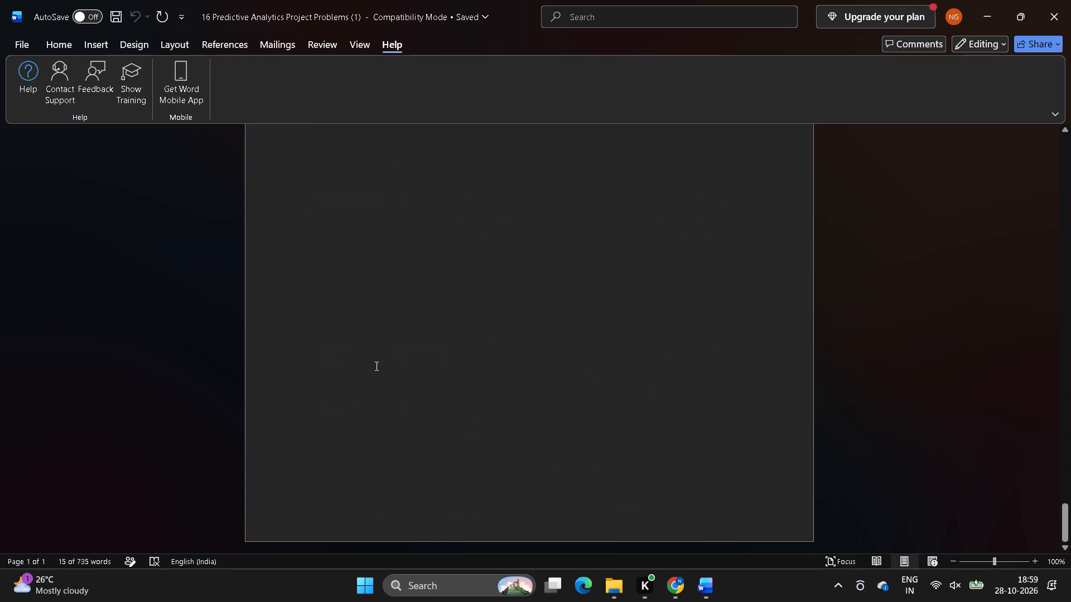
scroll(375, 366, "up", 6)
scroll(375, 366, "down", 1)
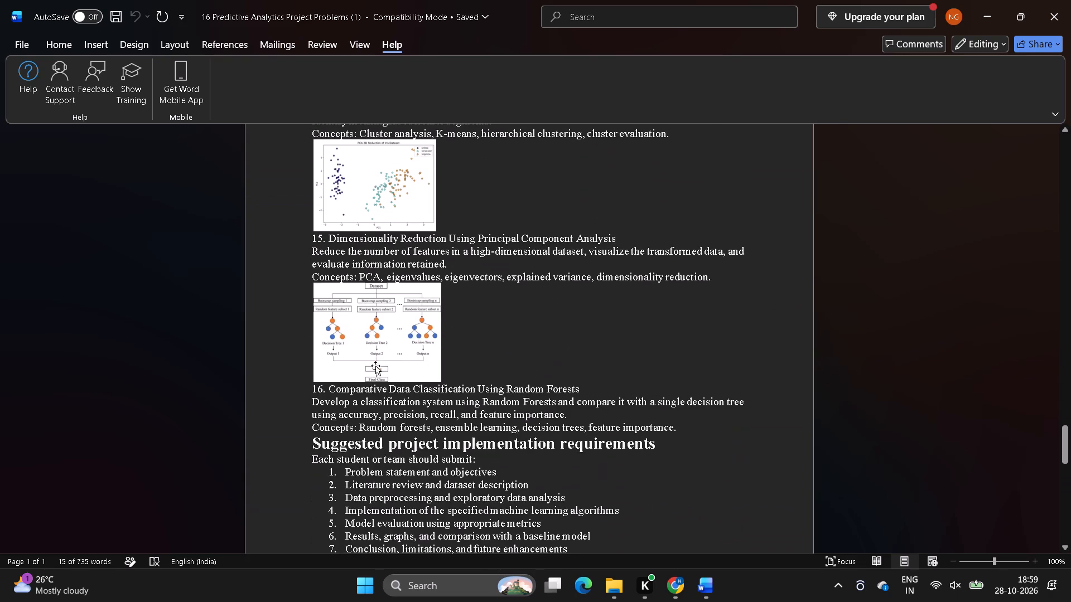
left_click_drag(309, 389, 645, 429)
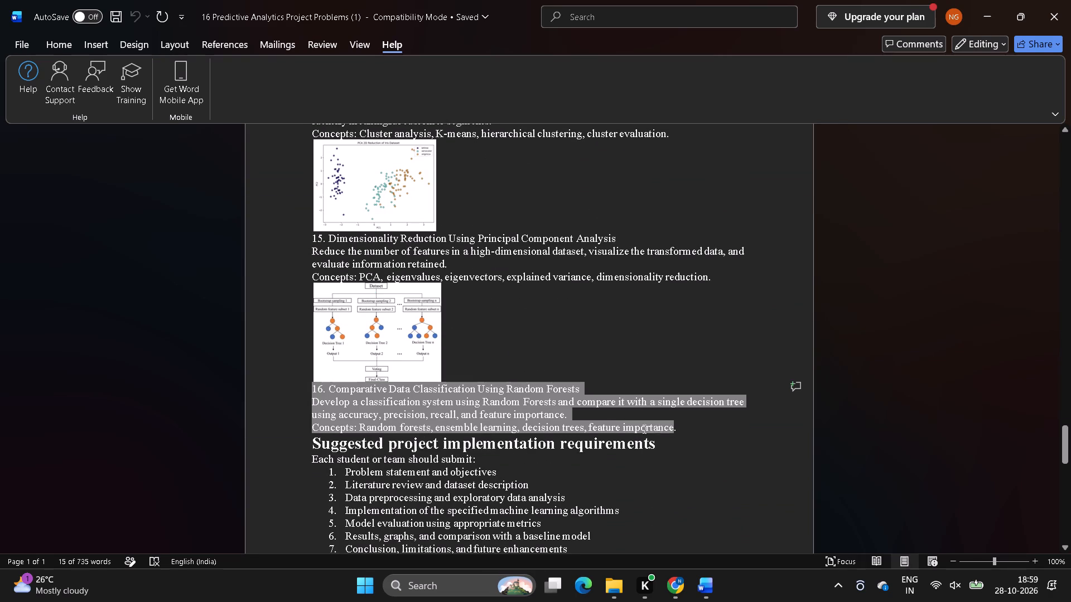
left_click_drag(645, 429, 681, 428)
key("ctrl+c")
left_click(133, 329)
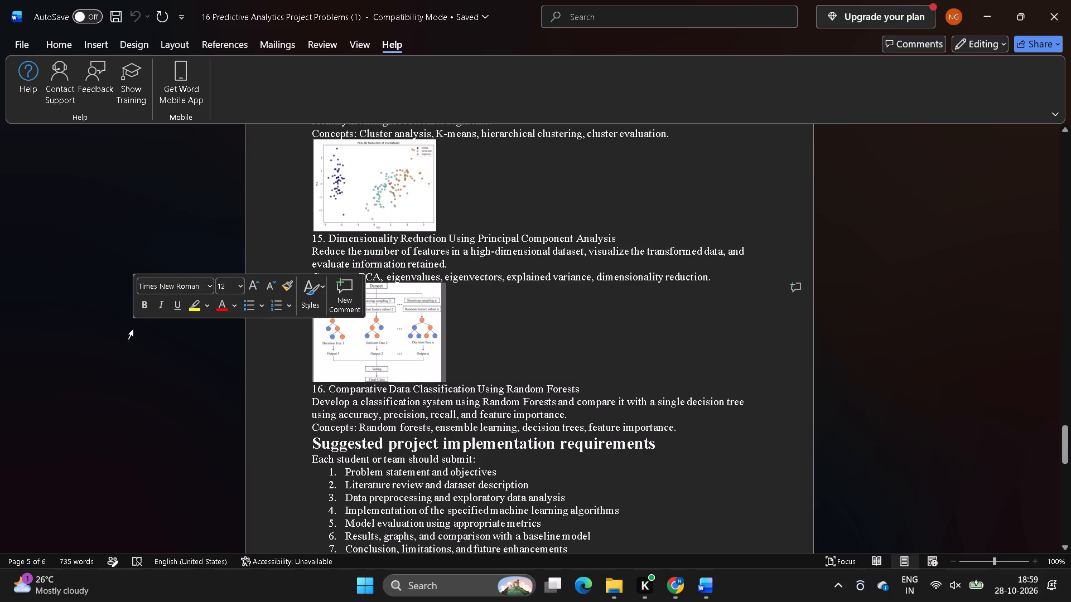
left_click(152, 365)
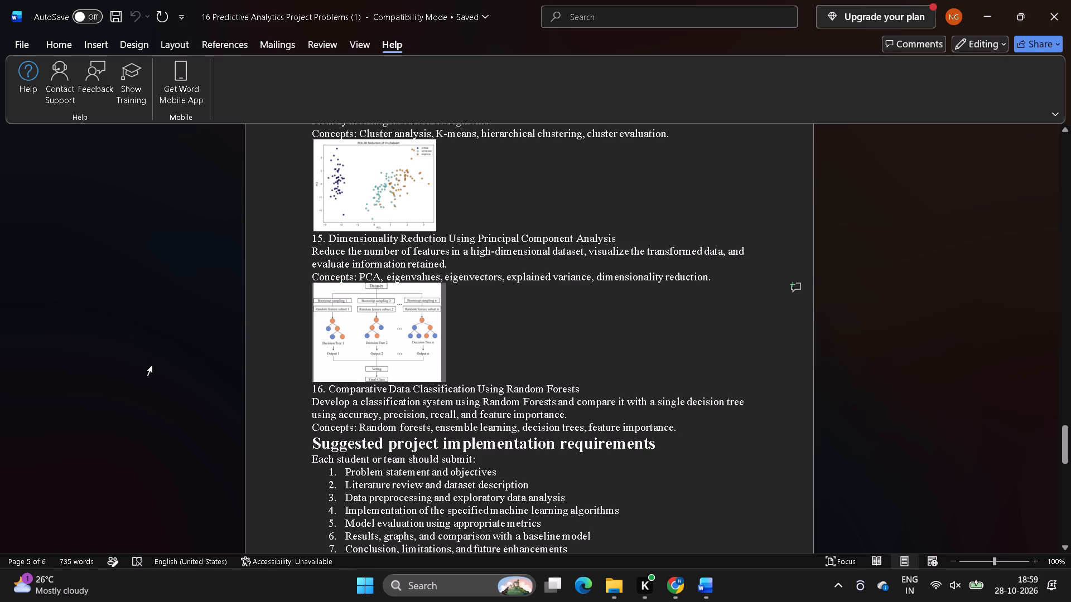
Switch to the PA PBL 1 report and bring up the overview of open windows to change to another one.
key("alt+Tab")
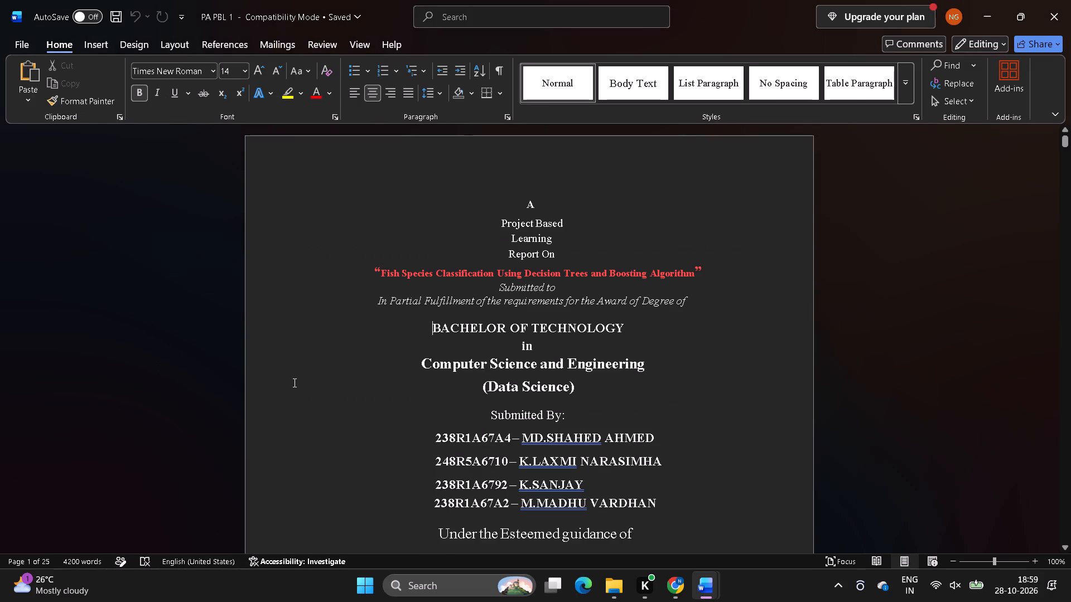
key("alt+Tab")
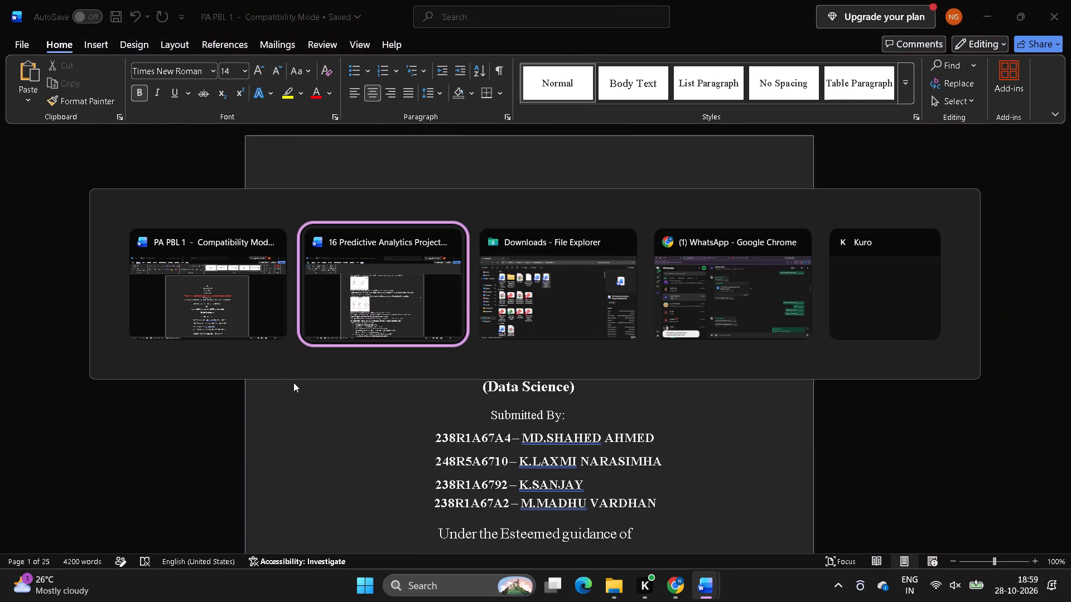
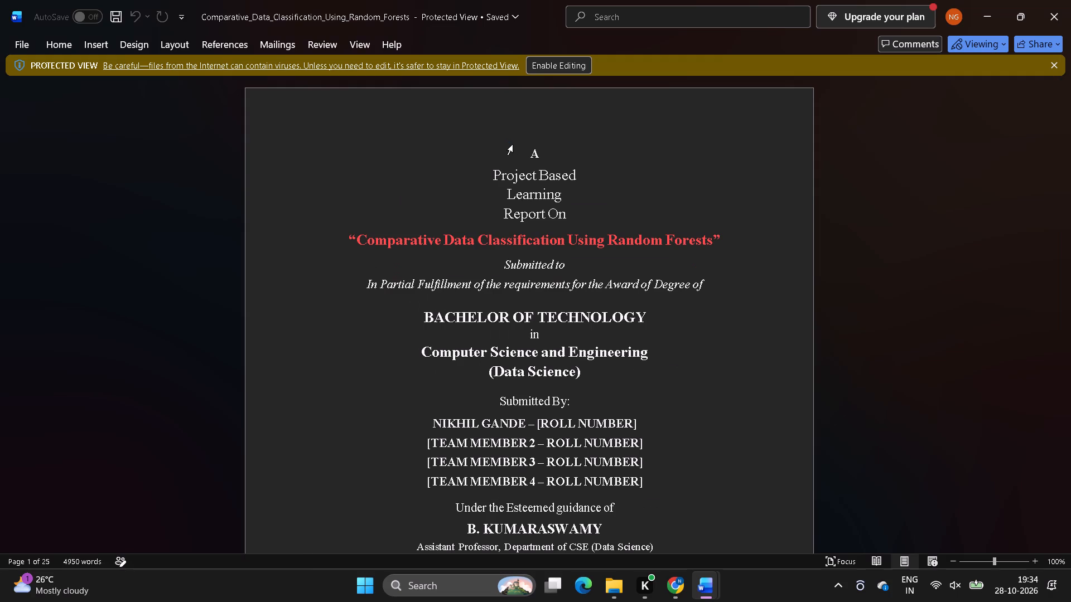
left_click(562, 71)
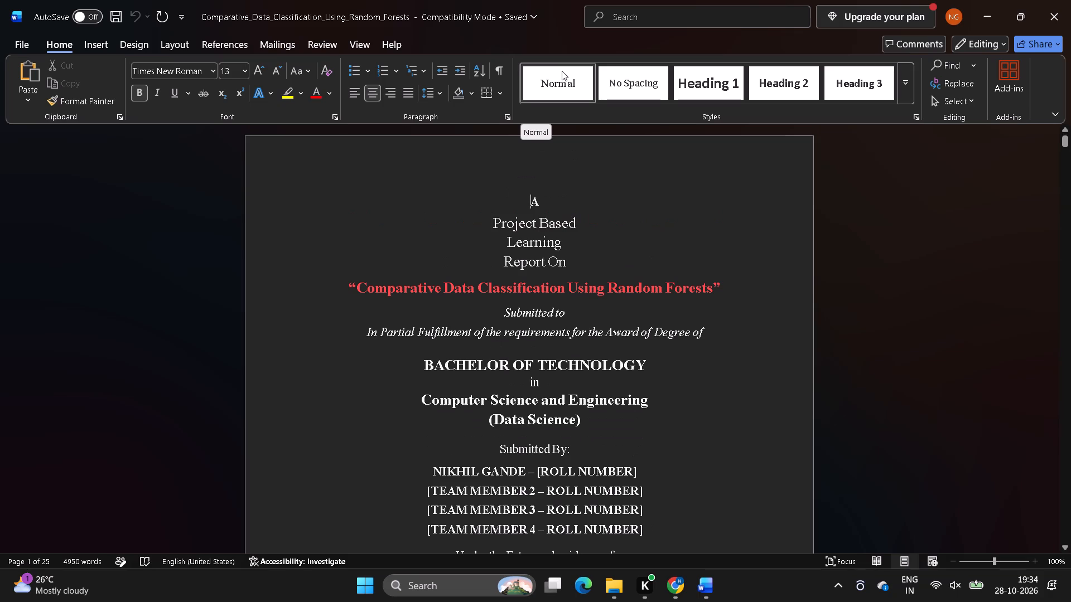
scroll(562, 71, "down", 1)
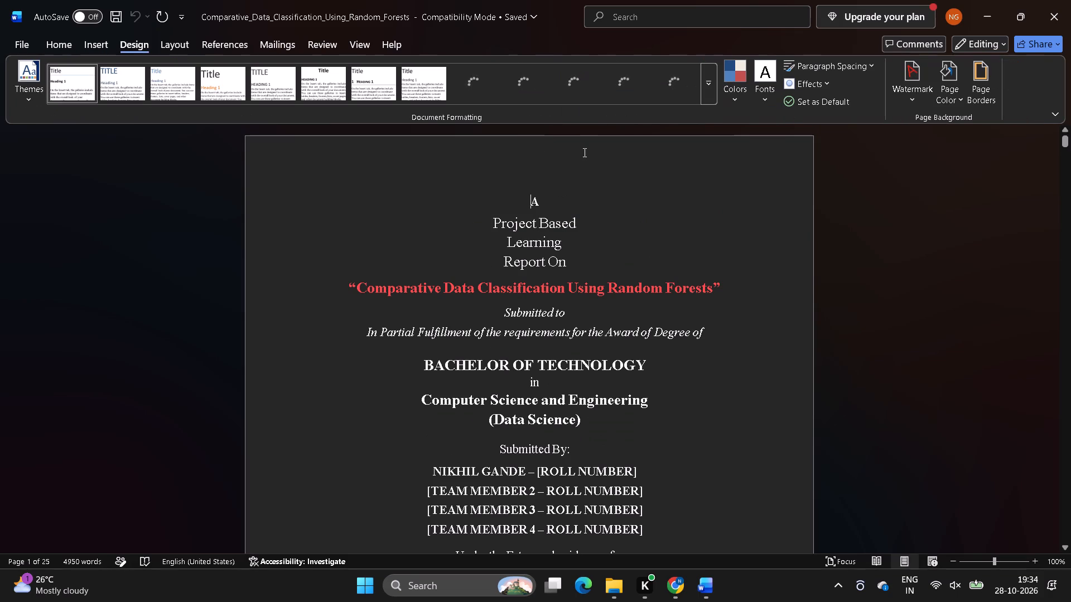
scroll(527, 268, "down", 2)
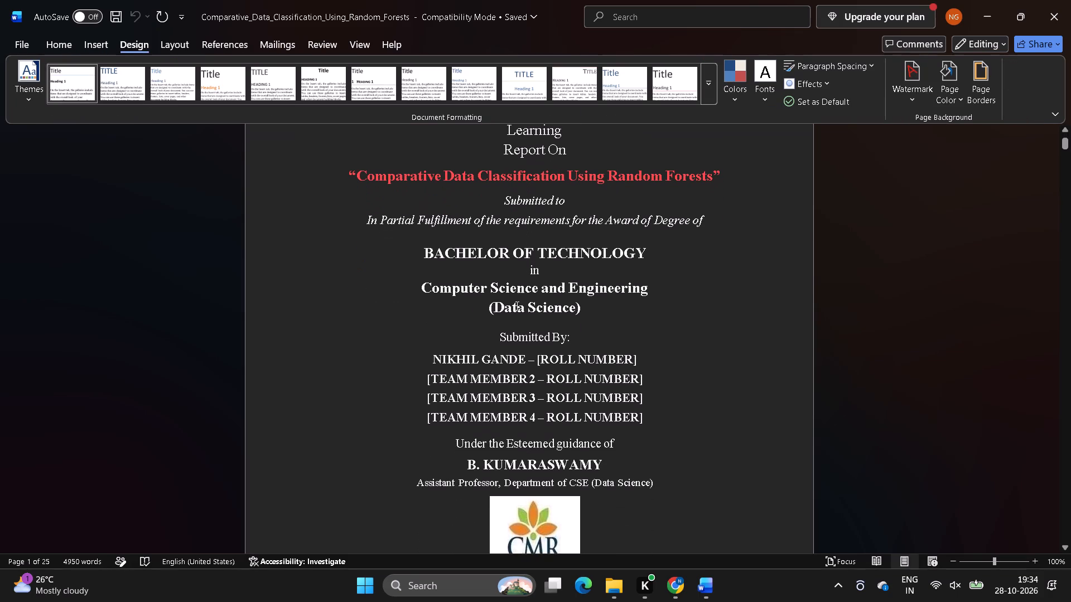
left_click(524, 358)
left_click(64, 46)
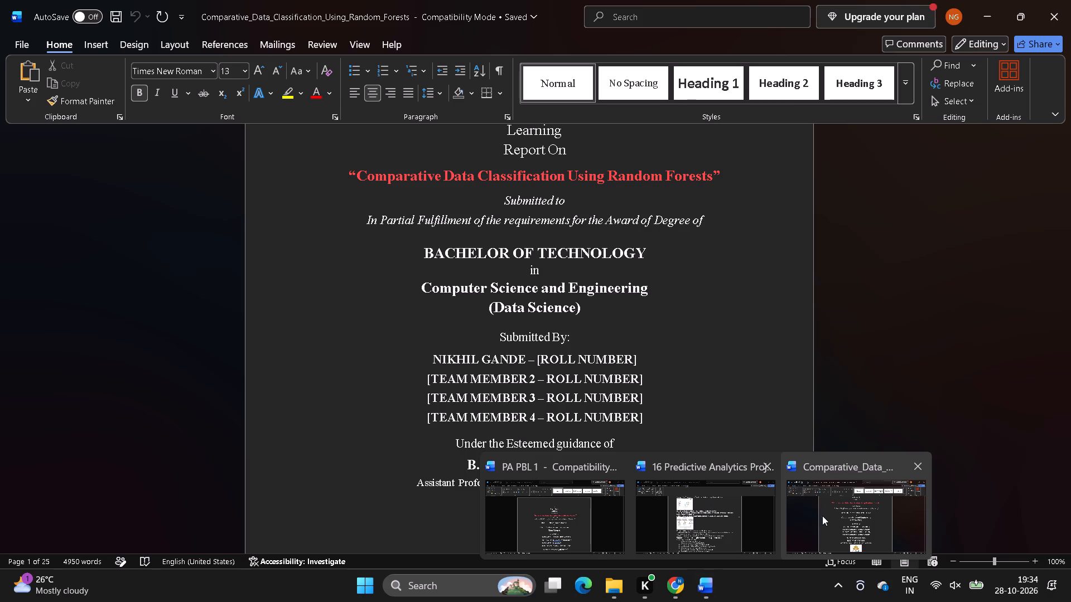
Bring up the 16 Predictive Analytics Project Problems (1) document and close it.
left_click(830, 516)
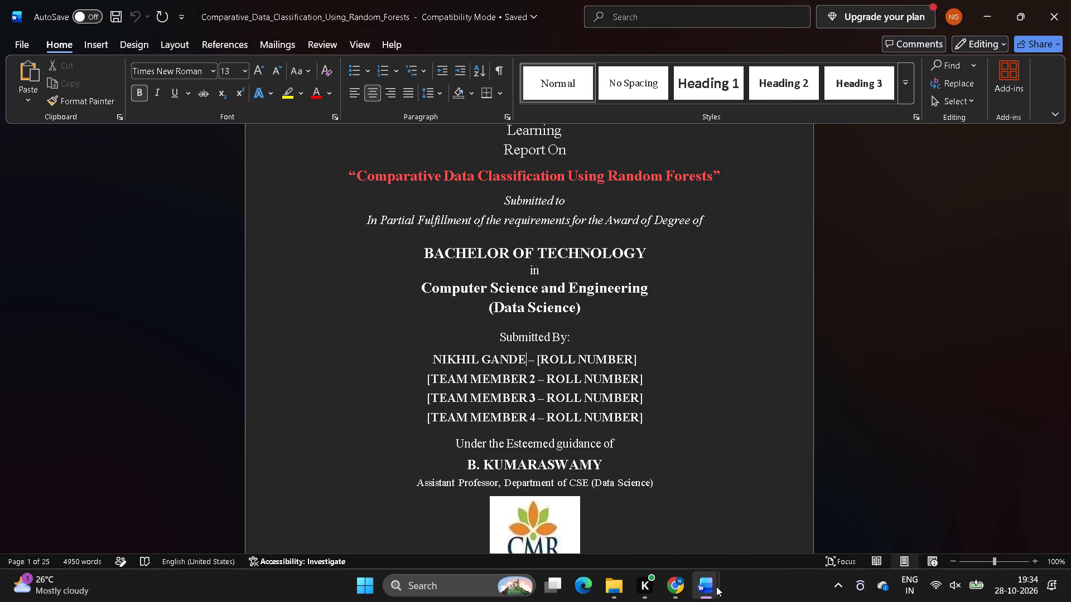
left_click(728, 531)
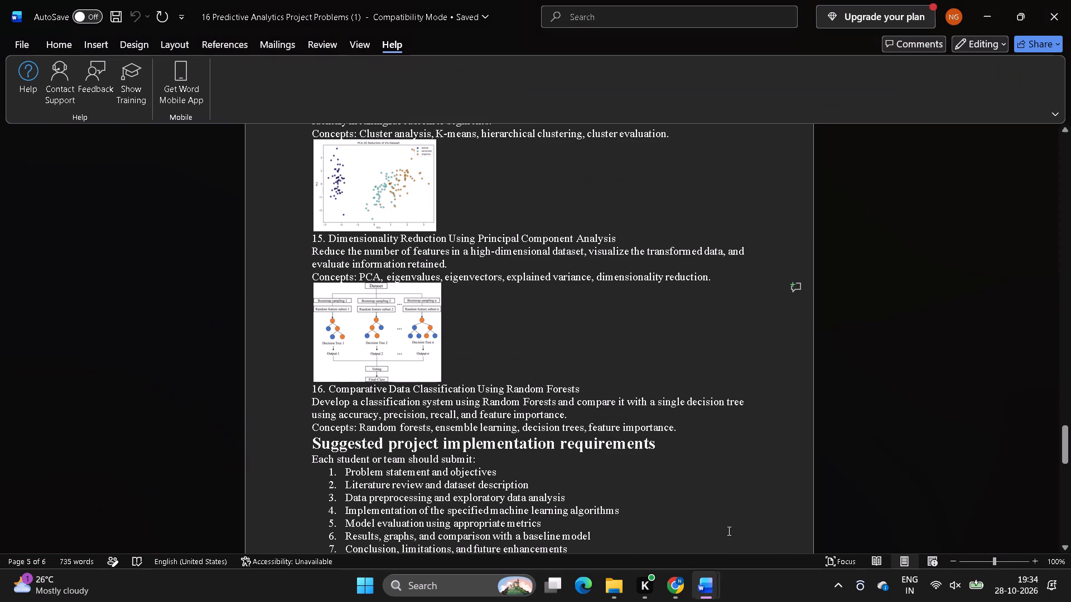
scroll(651, 457, "up", 10)
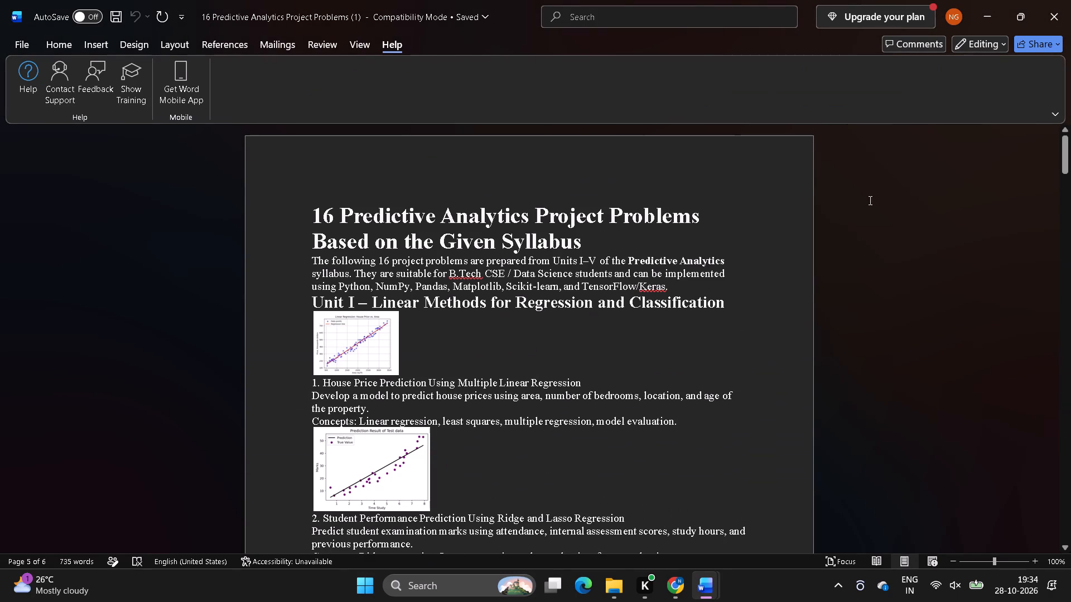
left_click(1050, 18)
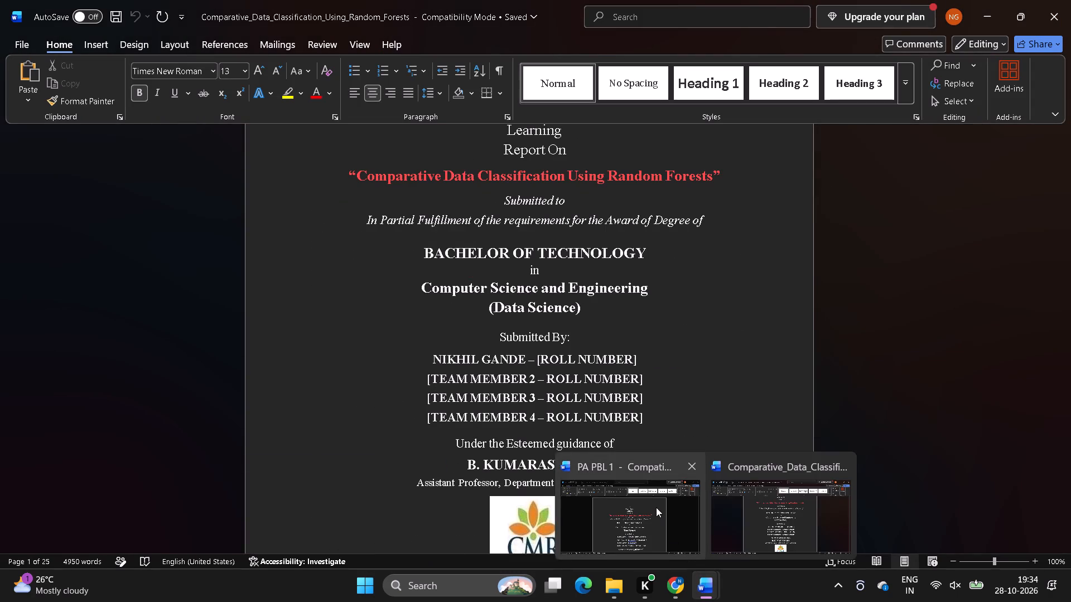
Switch to the PA PBL 1 document and examine its cover page, including the title, team member and guide lines.
left_click(655, 507)
scroll(562, 396, "down", 1)
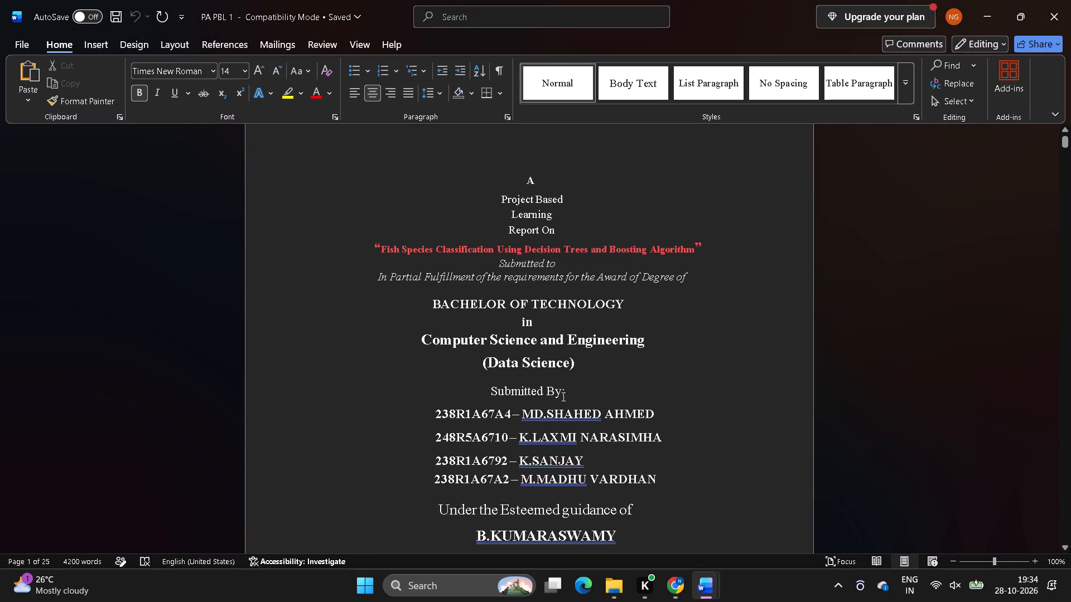
scroll(562, 396, "down", 1)
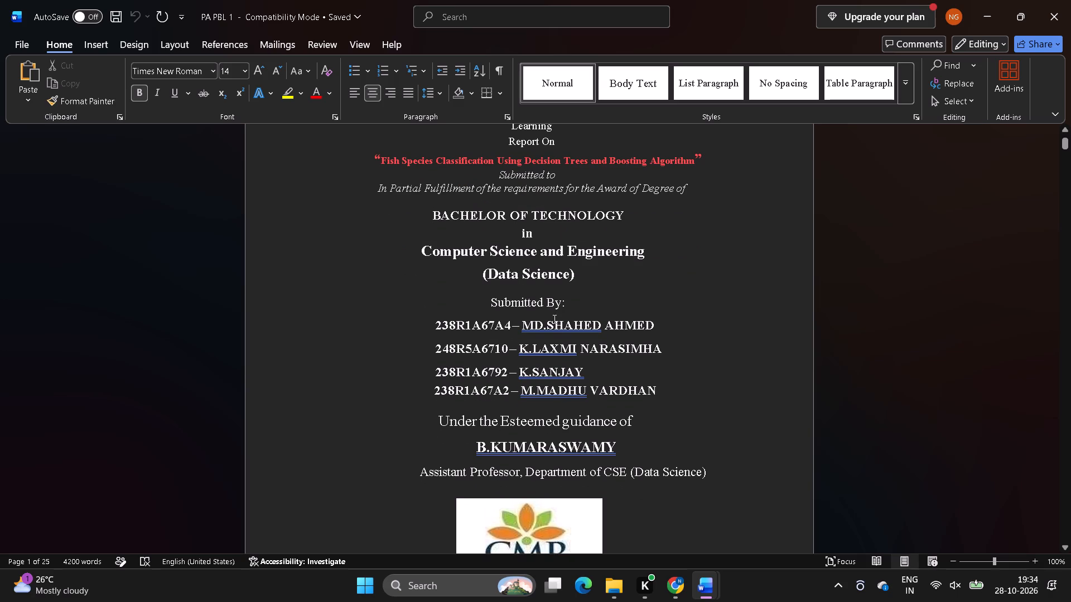
left_click(553, 319)
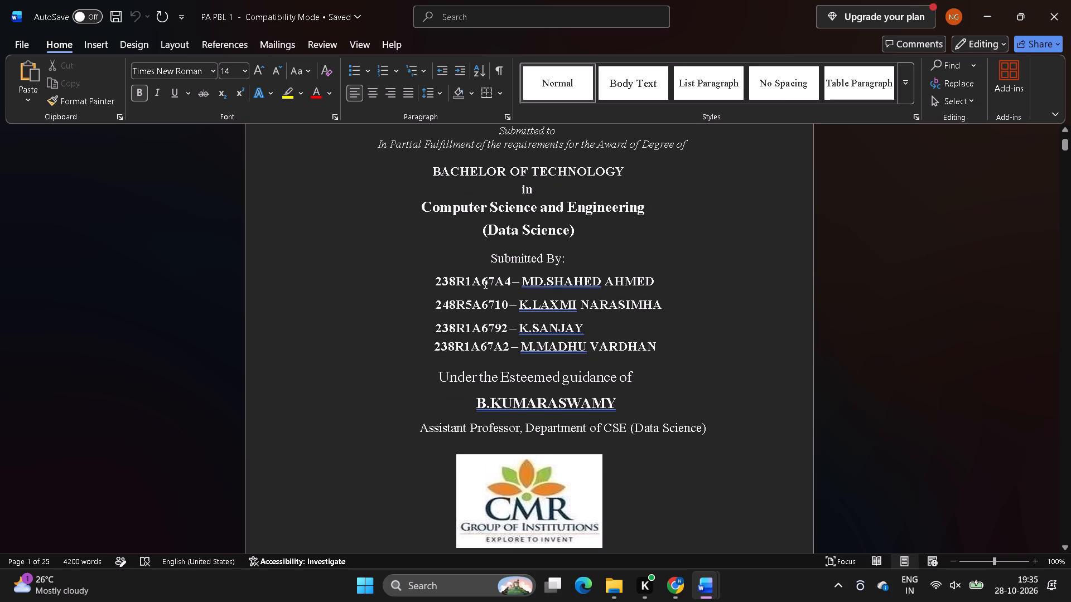
left_click(504, 182)
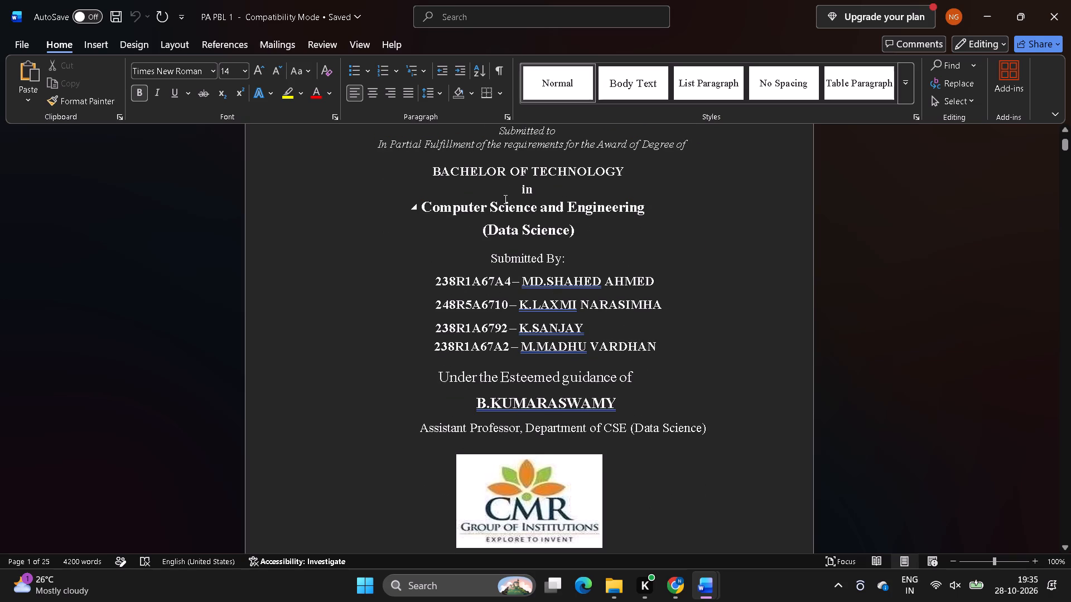
left_click(504, 206)
scroll(572, 355, "down", 4)
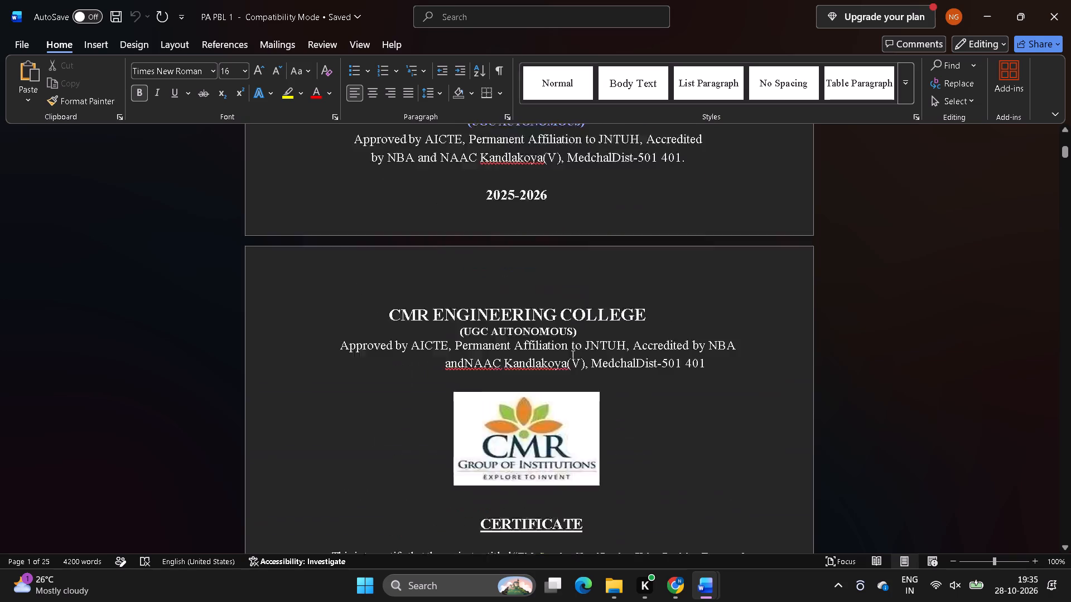
Examine the format of the certificate and declaration pages in the PA PBL 1 report.
scroll(572, 355, "down", 1)
left_click(500, 292)
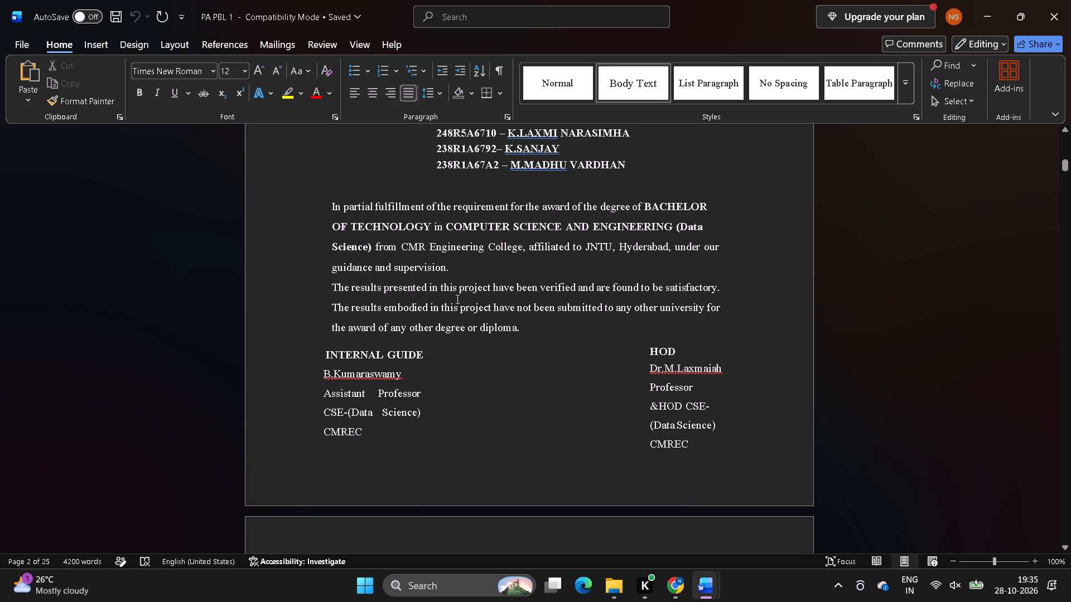
scroll(452, 298, "down", 5)
scroll(452, 298, "up", 1)
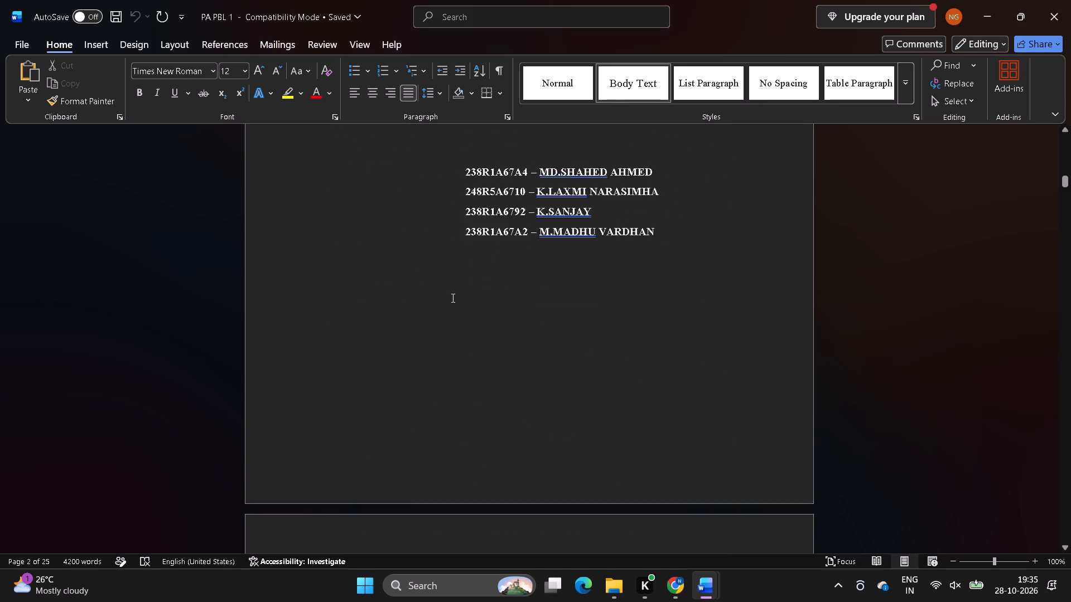
scroll(452, 298, "up", 4)
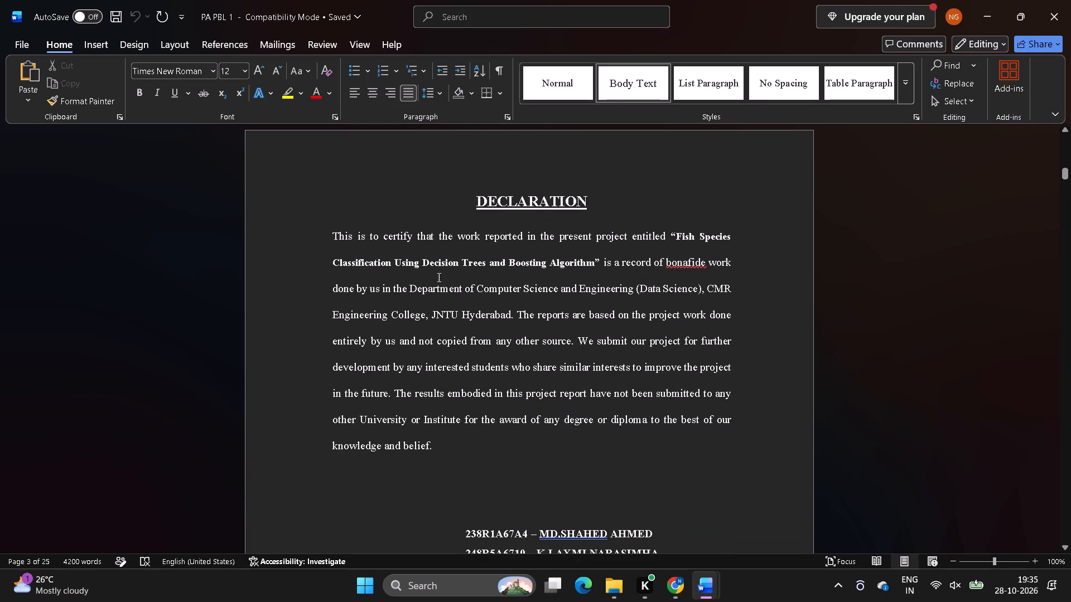
left_click(426, 260)
scroll(448, 230, "up", 5)
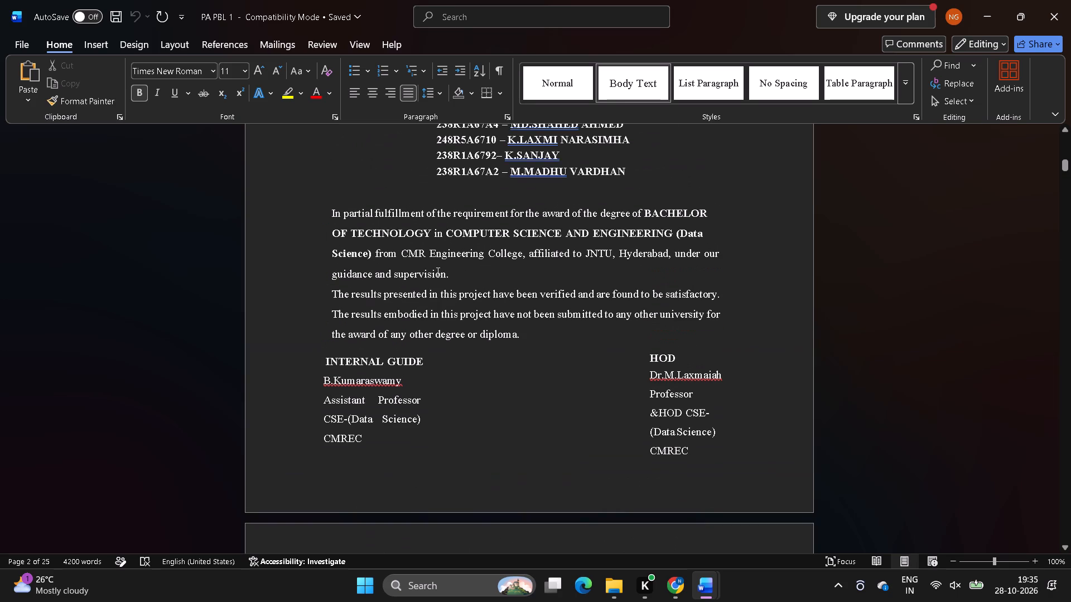
left_click(424, 289)
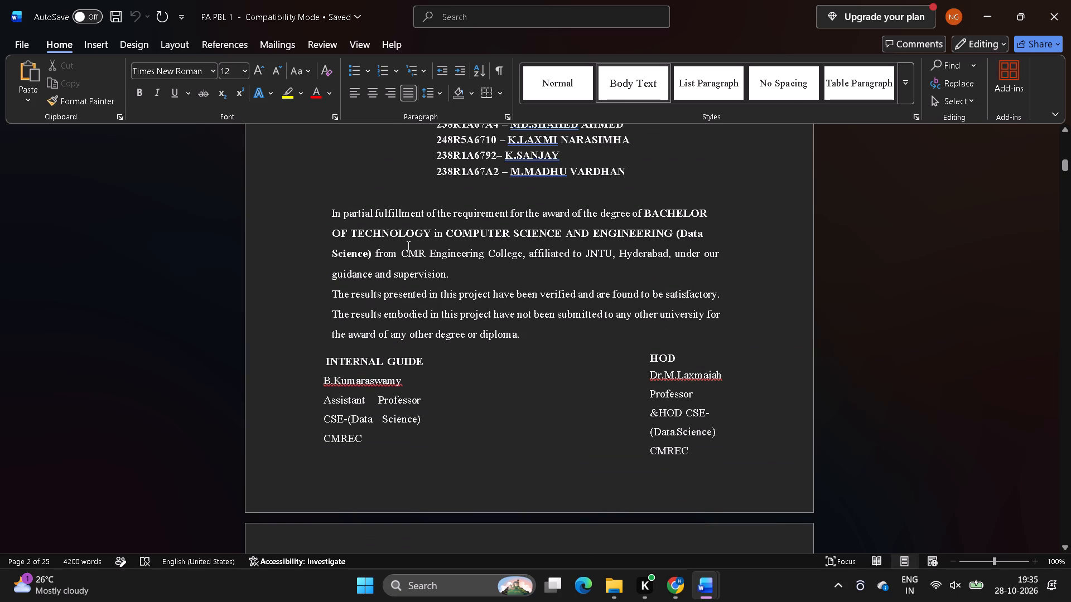
left_click(407, 245)
scroll(455, 217, "up", 2)
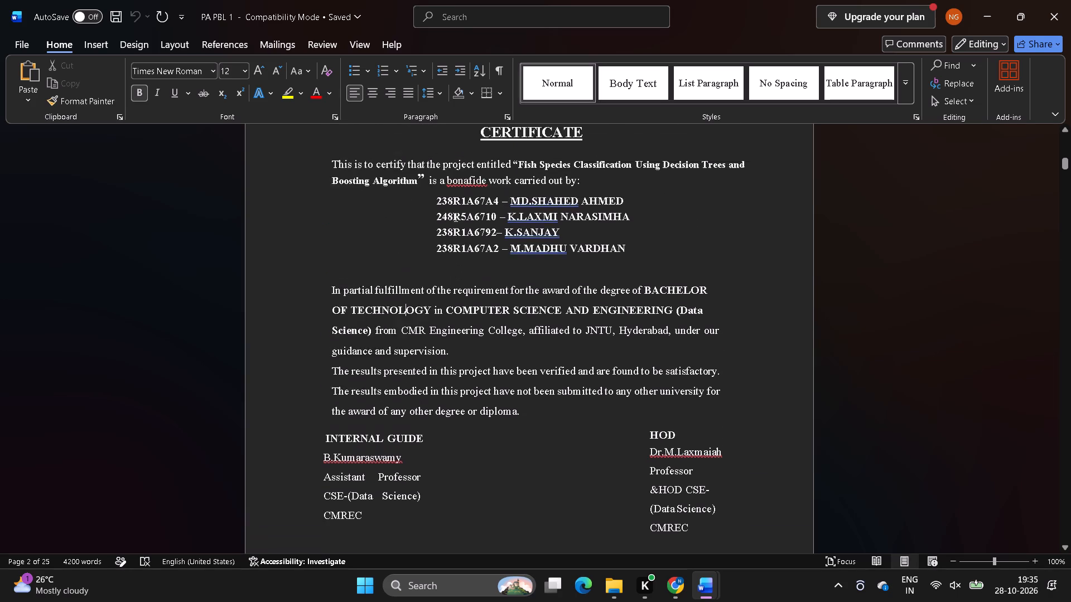
Return to the PA PBL 1 cover page and review its title, submitted-by list and guide section.
scroll(455, 217, "up", 10)
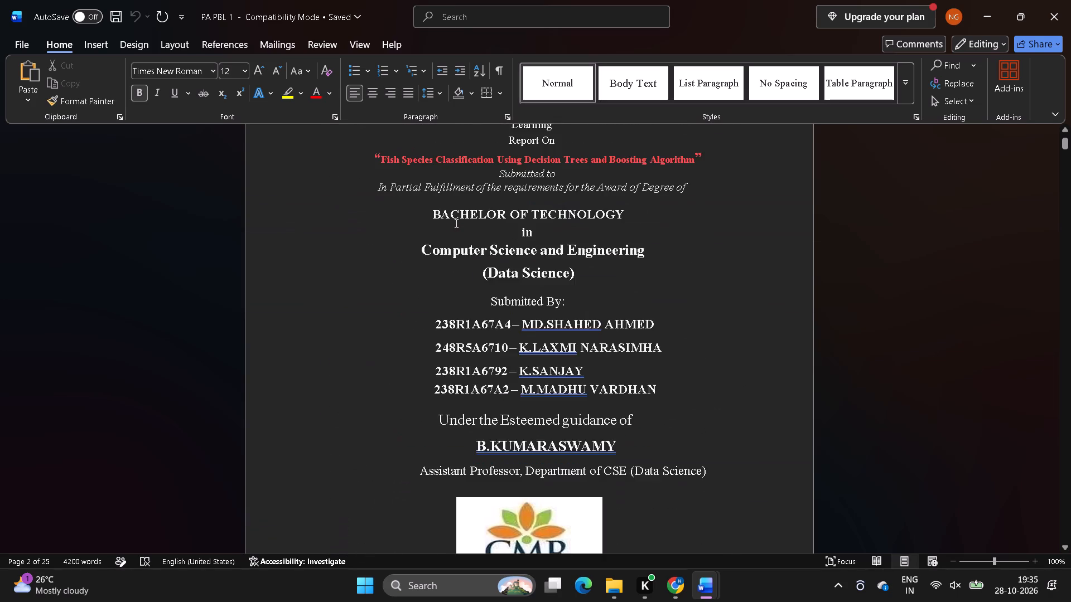
left_click(456, 275)
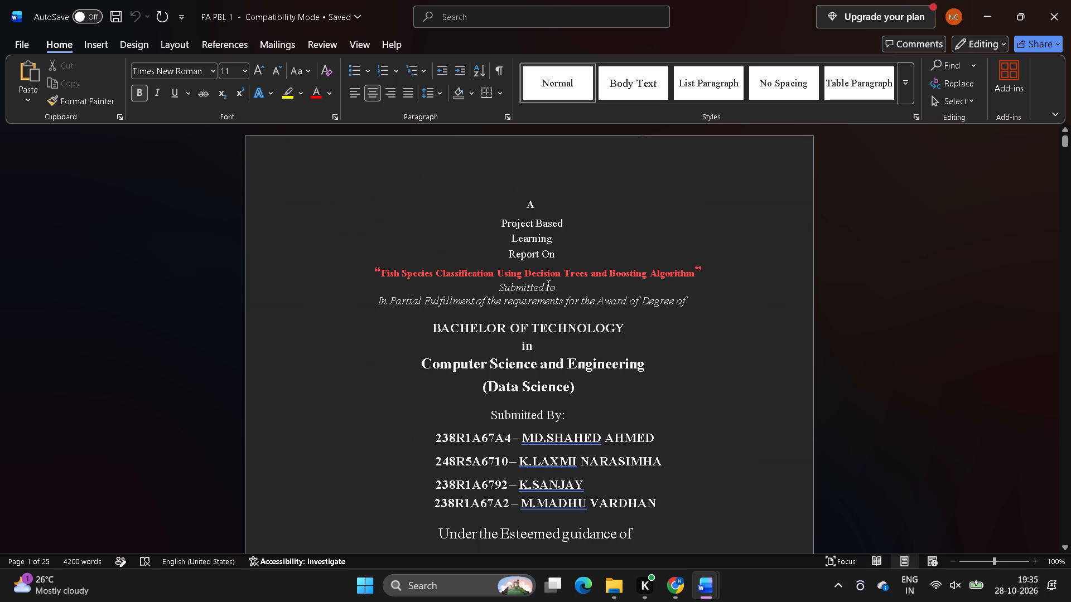
left_click(488, 432)
scroll(488, 432, "down", 1)
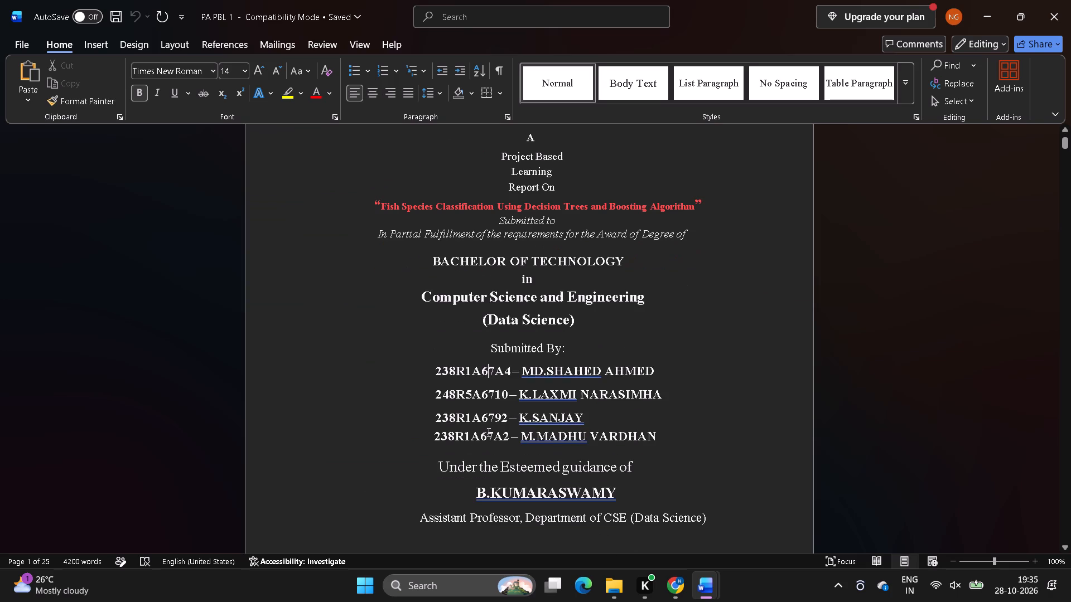
scroll(488, 432, "down", 1)
left_click(445, 207)
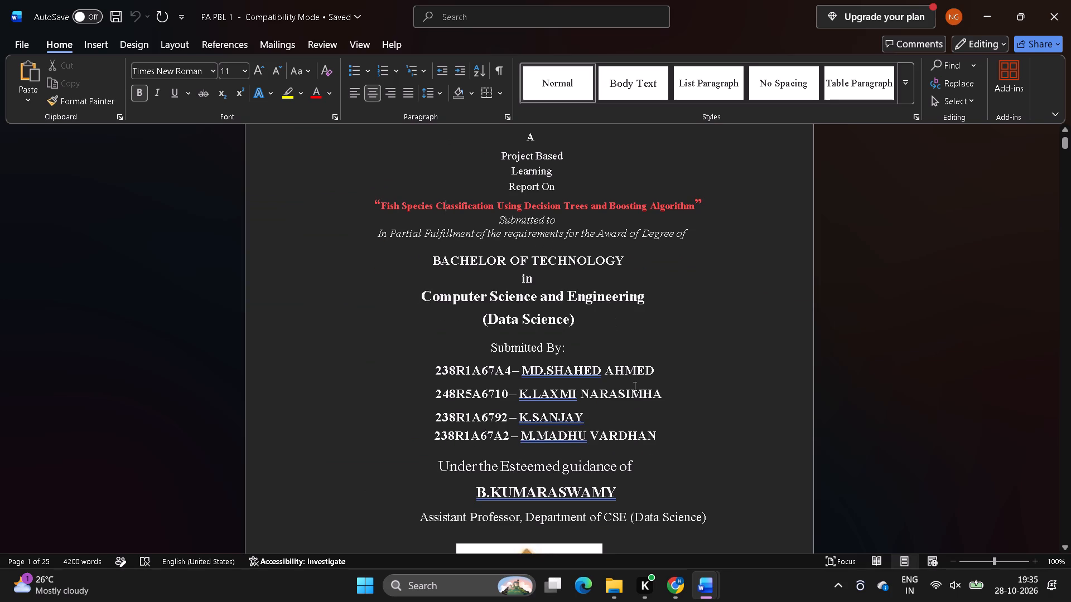
left_click(529, 459)
left_click(581, 490)
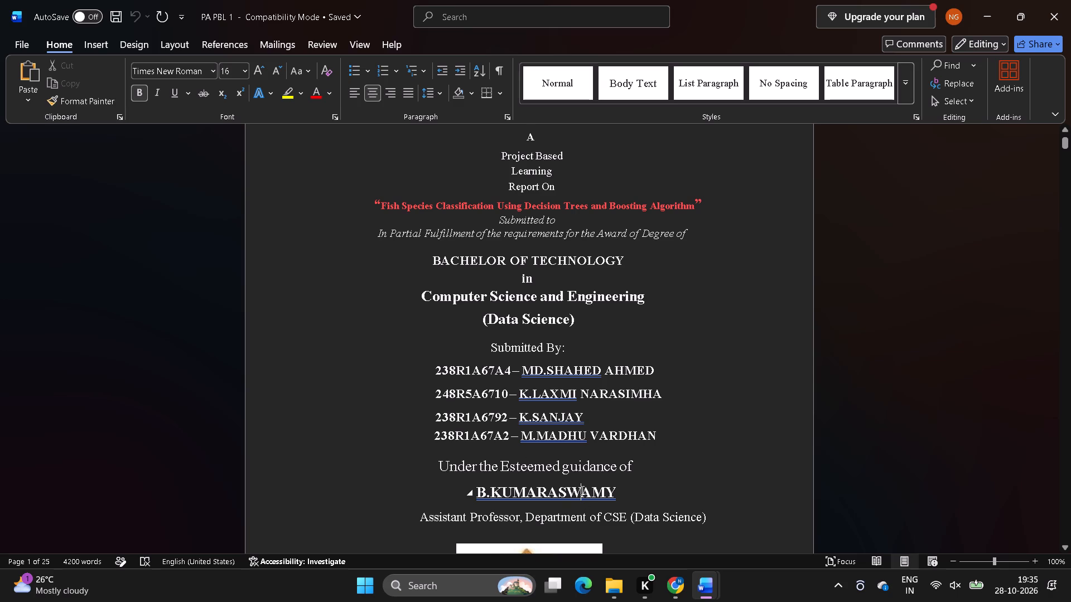
Switch to the Comparative_Data_Classification_Using_Random_Forests report and replace the first submitted-by name with the first team member's initial and name in capitals.
key("alt+Tab")
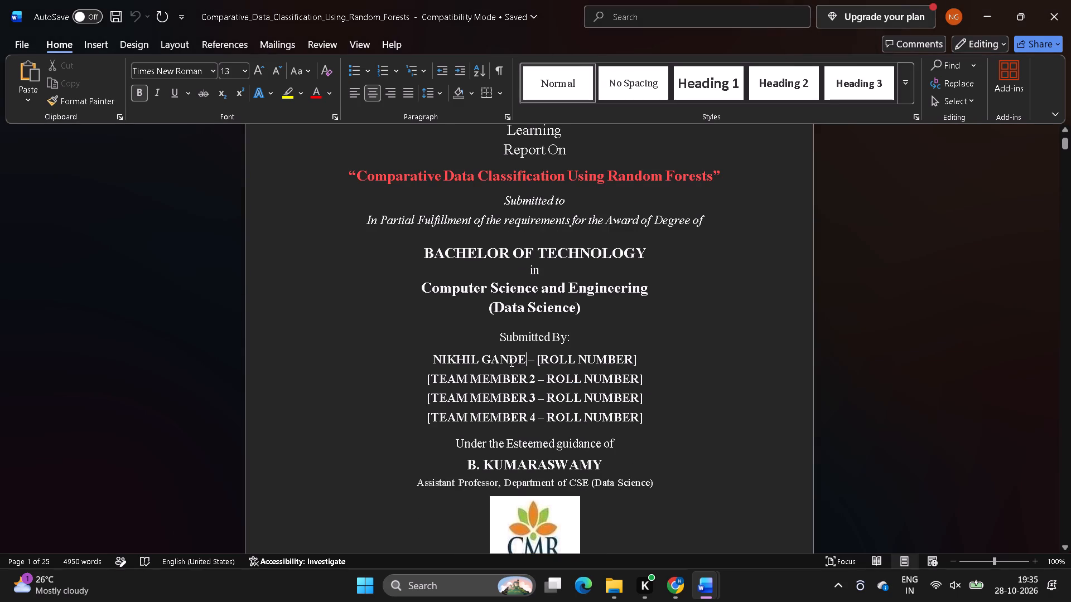
key("alt+Tab")
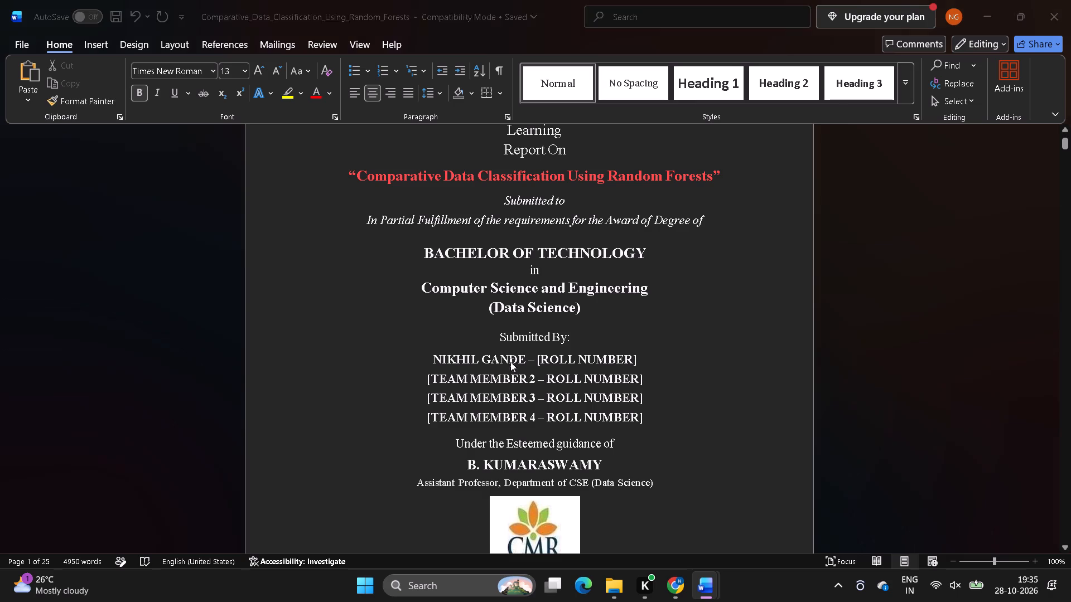
left_click(541, 368)
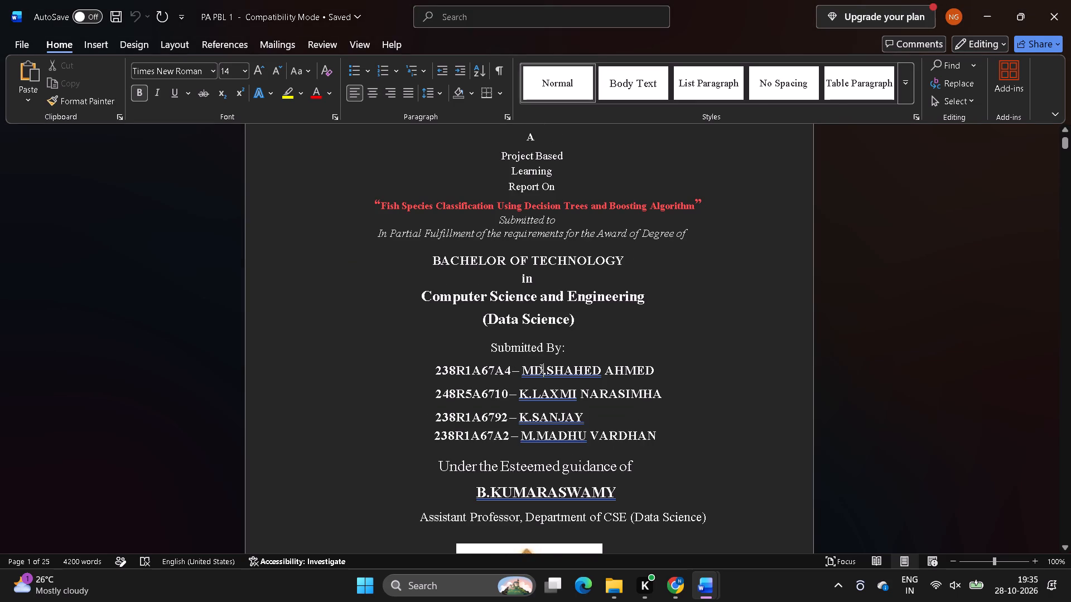
key("alt+Tab")
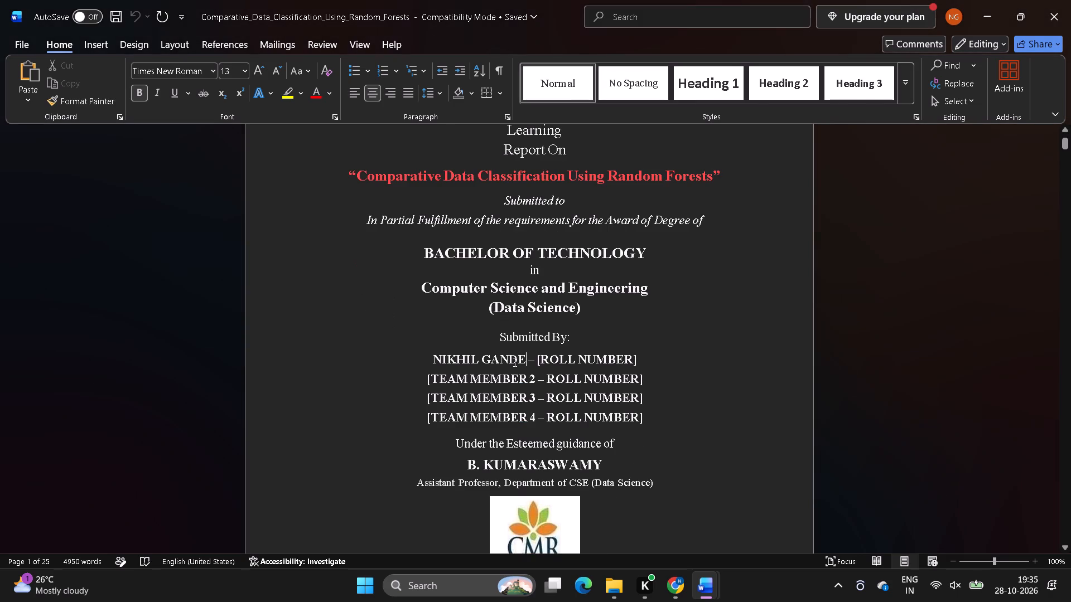
key("BackSpace")
key("BackSpace")
key("BackSpace")
key("BackSpace")
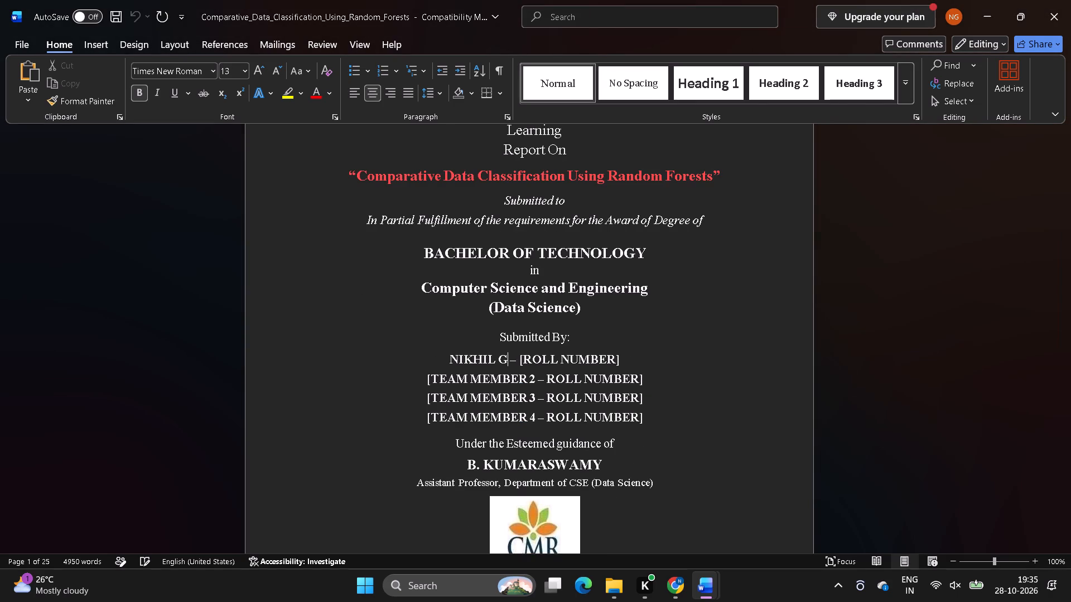
key("BackSpace")
key("BackSpace")
key("BackSpace")
key("BackSpace")
key("BackSpace")
key("BackSpace")
key("BackSpace")
key("BackSpace")
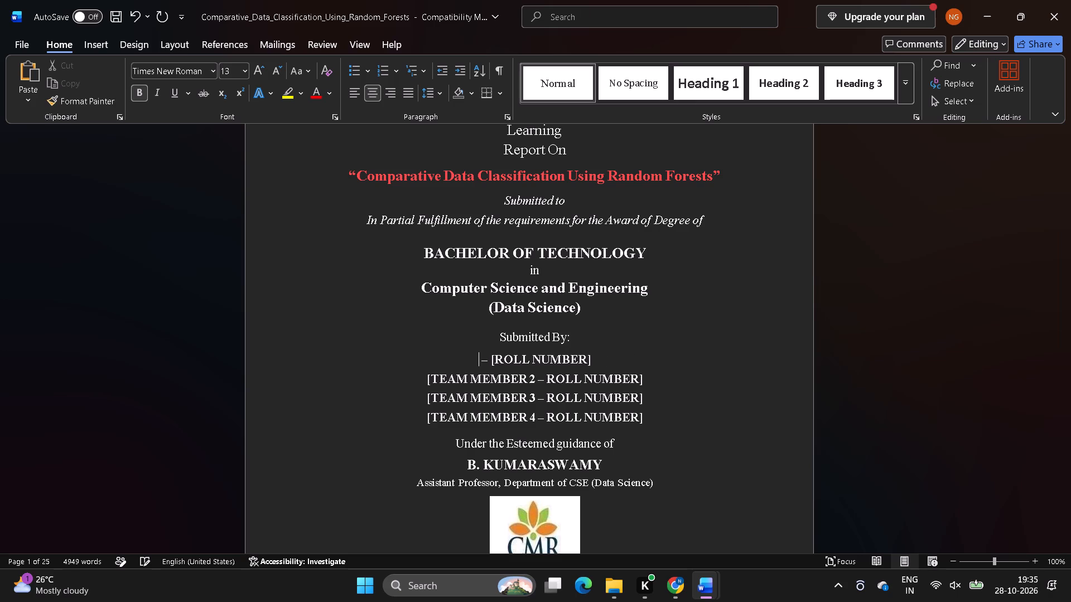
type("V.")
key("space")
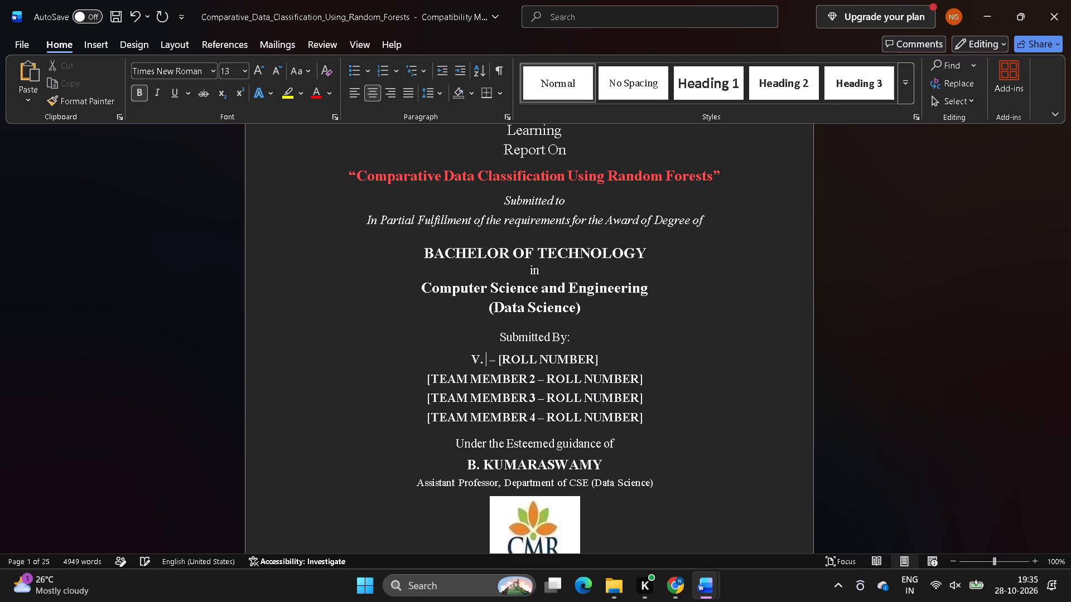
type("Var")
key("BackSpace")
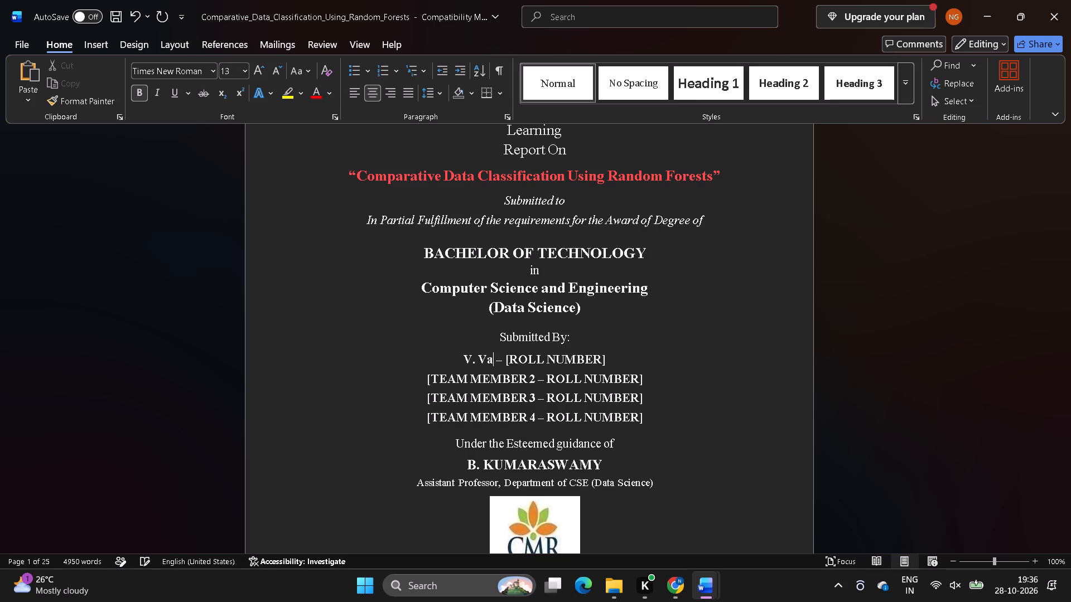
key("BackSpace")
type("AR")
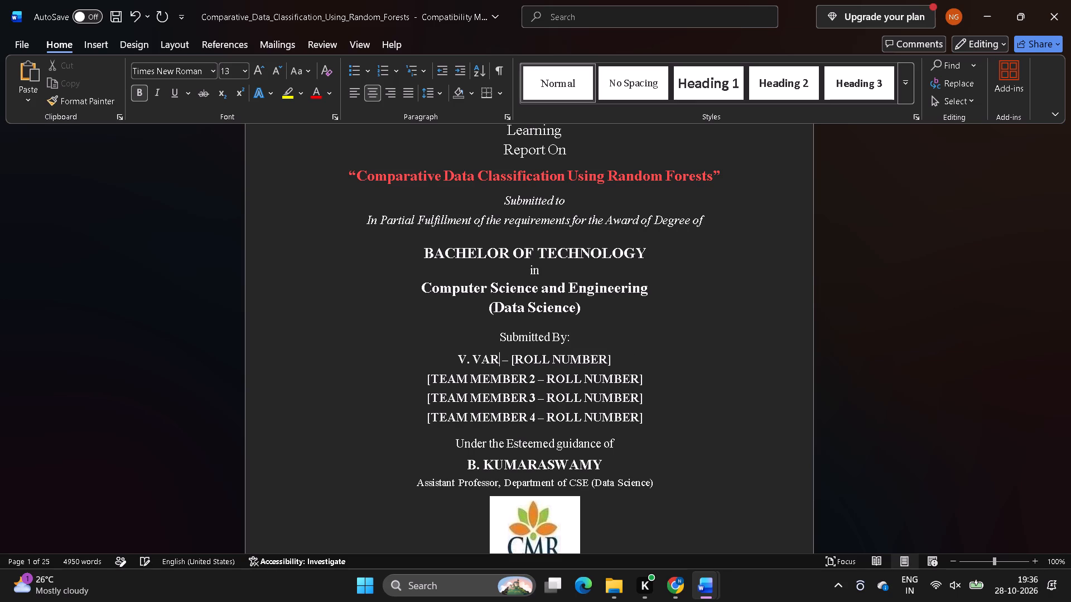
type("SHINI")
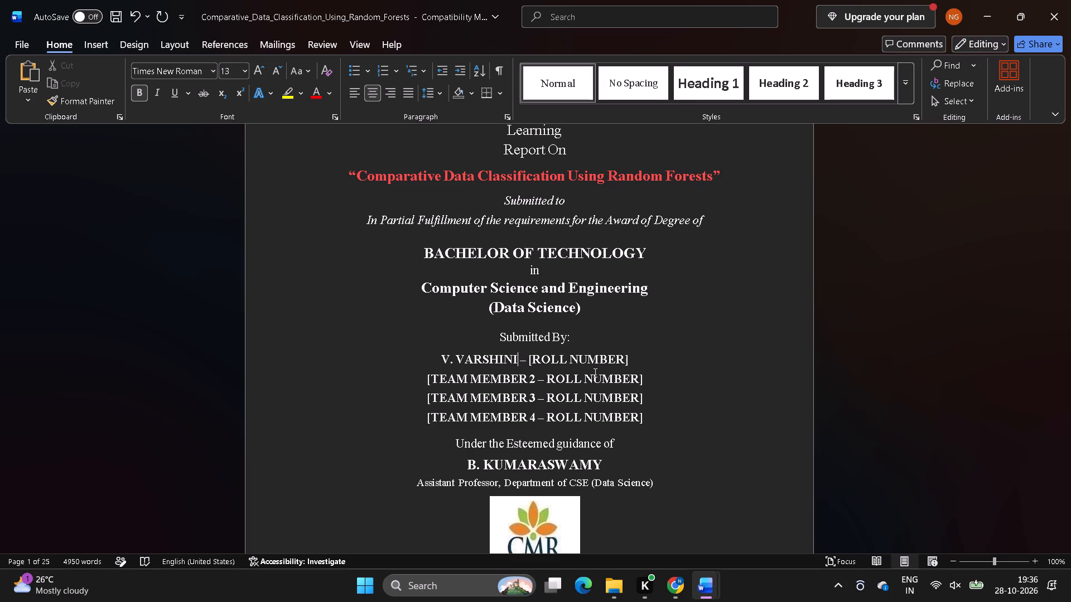
Replace the first team member's bracketed roll number placeholder on the cover page with that member's actual roll number.
left_click(626, 358)
key("Right")
key("BackSpace")
key("BackSpace")
key("BackSpace")
key("BackSpace")
key("BackSpace")
key("BackSpace")
key("BackSpace")
key("BackSpace")
key("BackSpace")
key("BackSpace")
key("BackSpace")
key("BackSpace")
key("BackSpace")
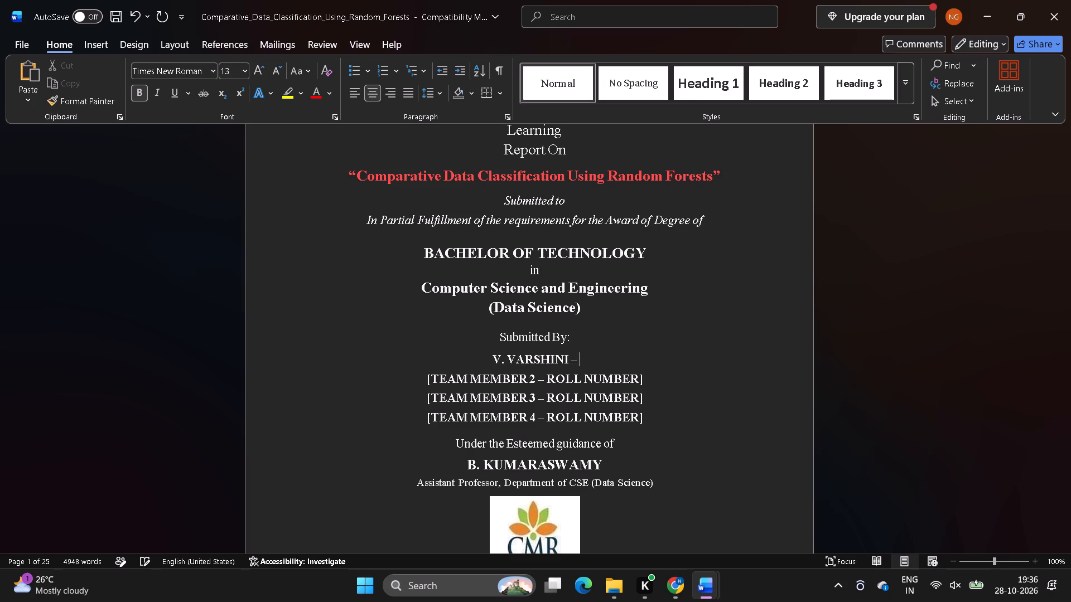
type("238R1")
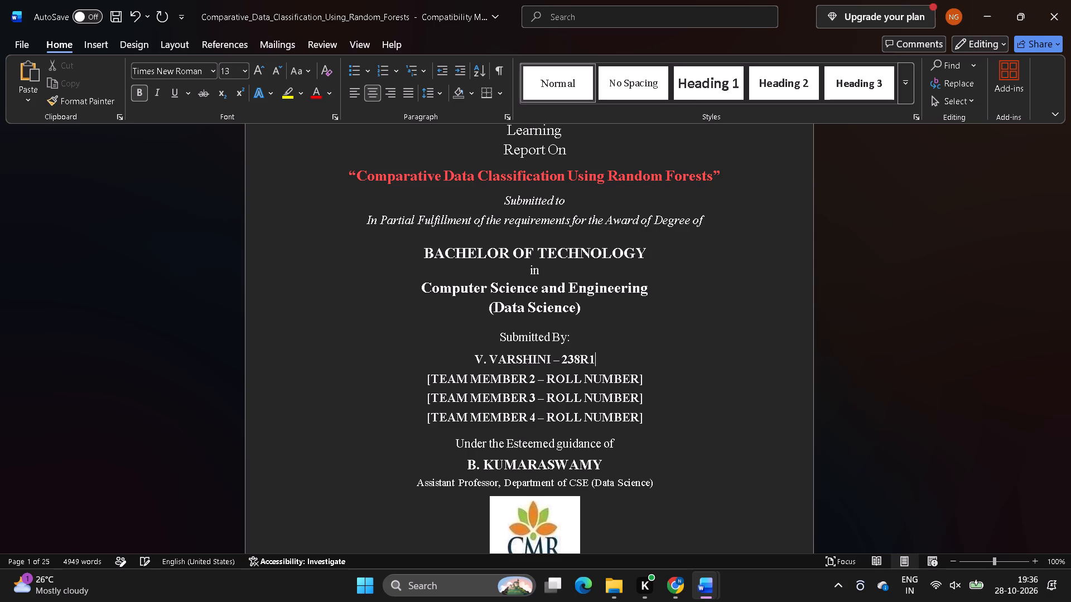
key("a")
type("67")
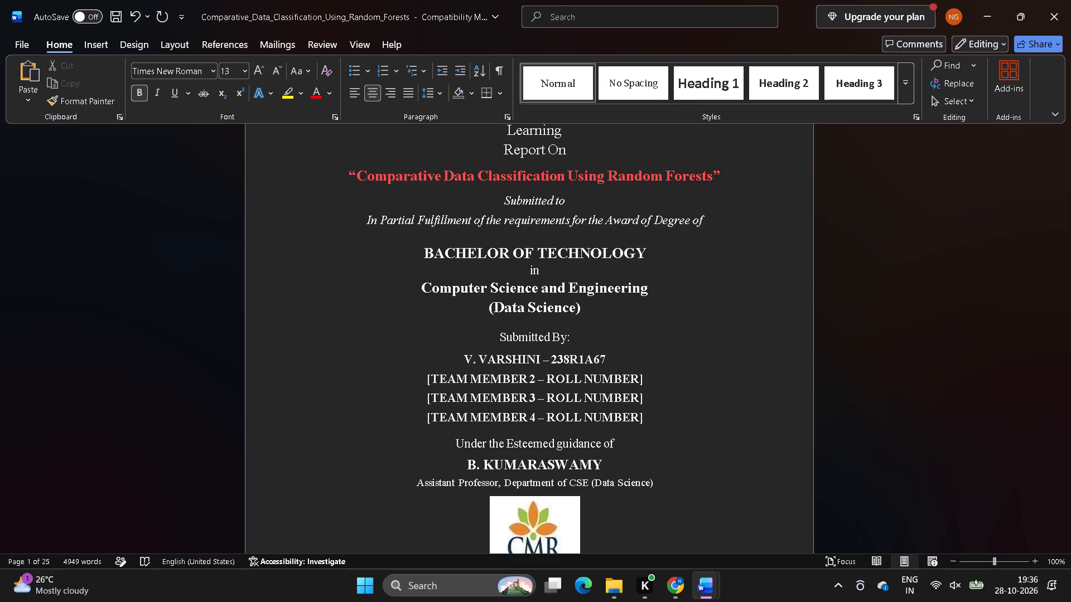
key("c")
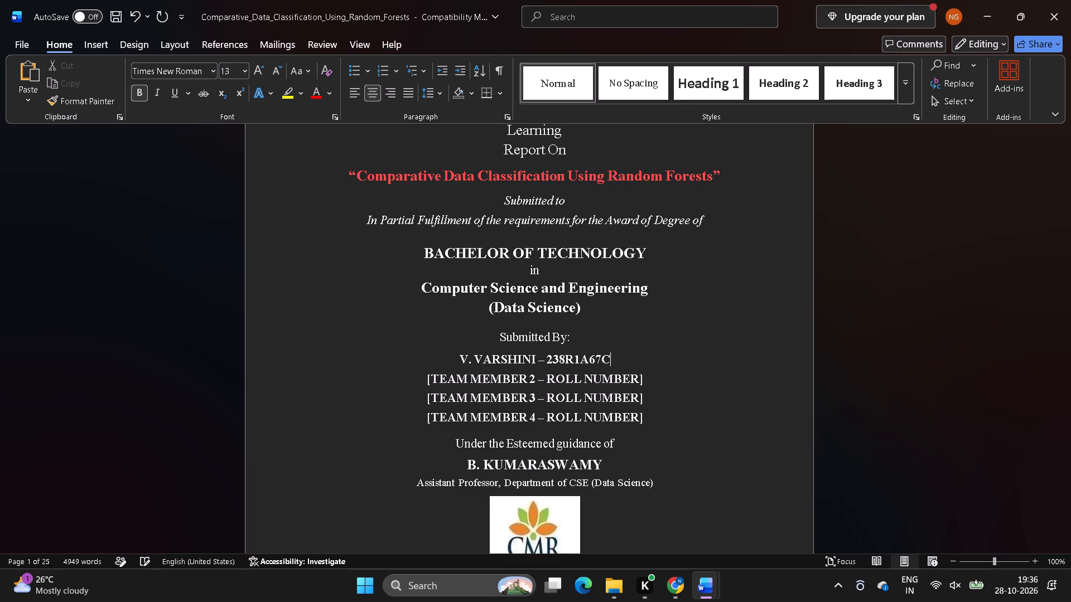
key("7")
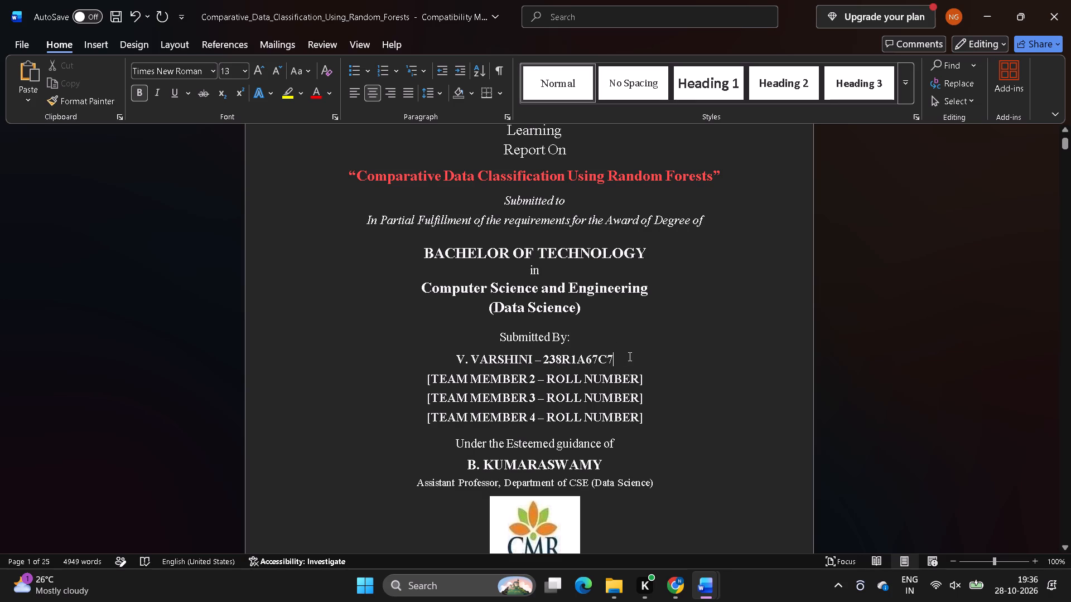
Copy the first team member's roll number from the submitted-by list.
left_click_drag(628, 357, 544, 357)
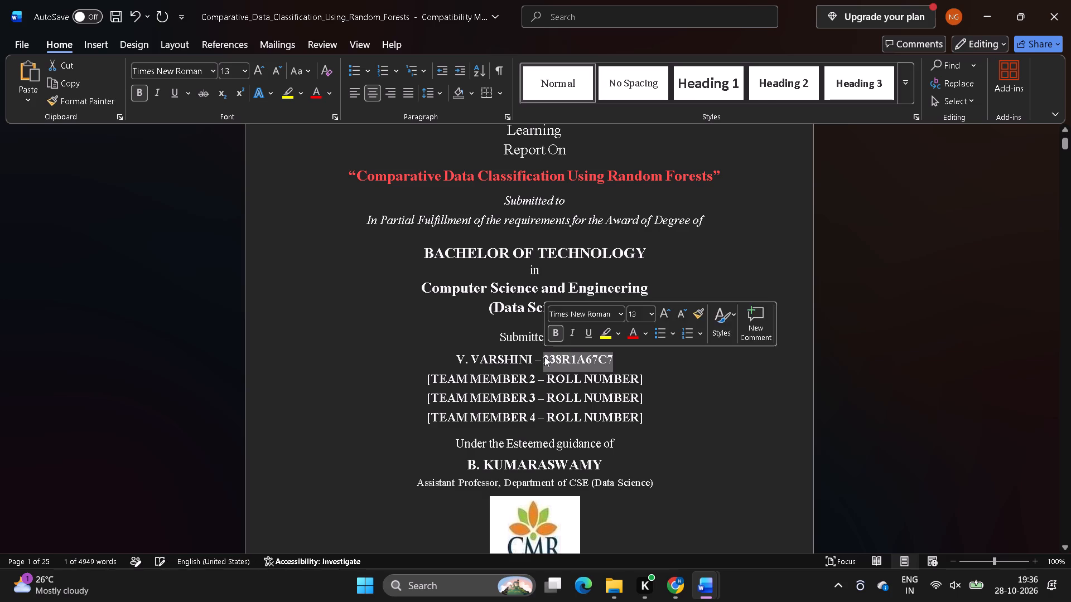
key("ctrl+c")
left_click(569, 361)
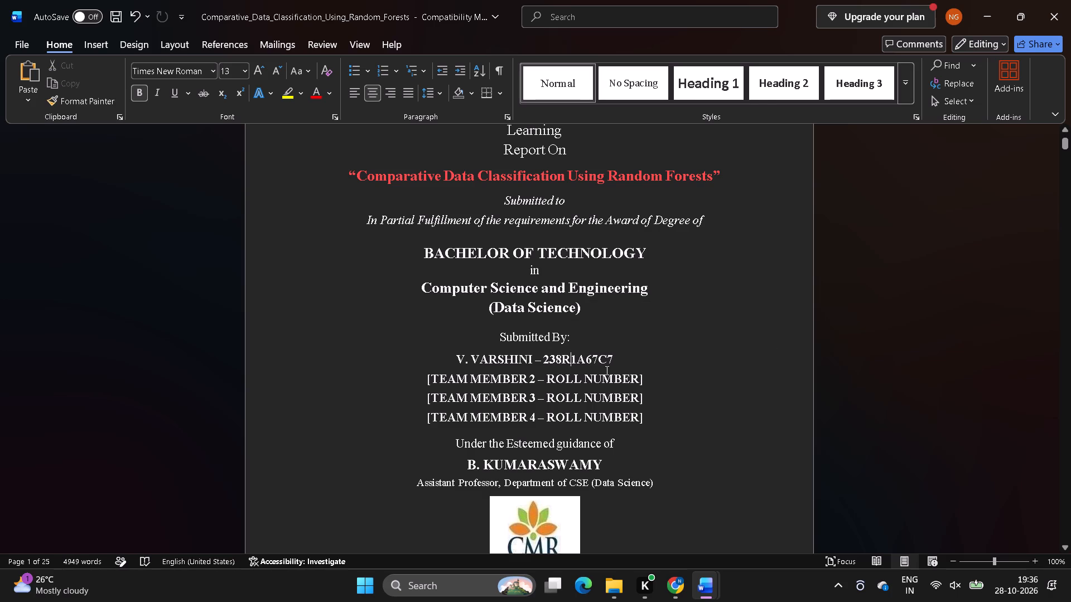
Replace the TEAM MEMBER 2 placeholder, including its opening bracket, with the second team member's initial and name in capitals.
left_click(538, 380)
key("BackSpace")
key("BackSpace")
key("BackSpace")
key("BackSpace")
key("BackSpace")
key("BackSpace")
key("BackSpace")
key("BackSpace")
key("BackSpace")
key("BackSpace")
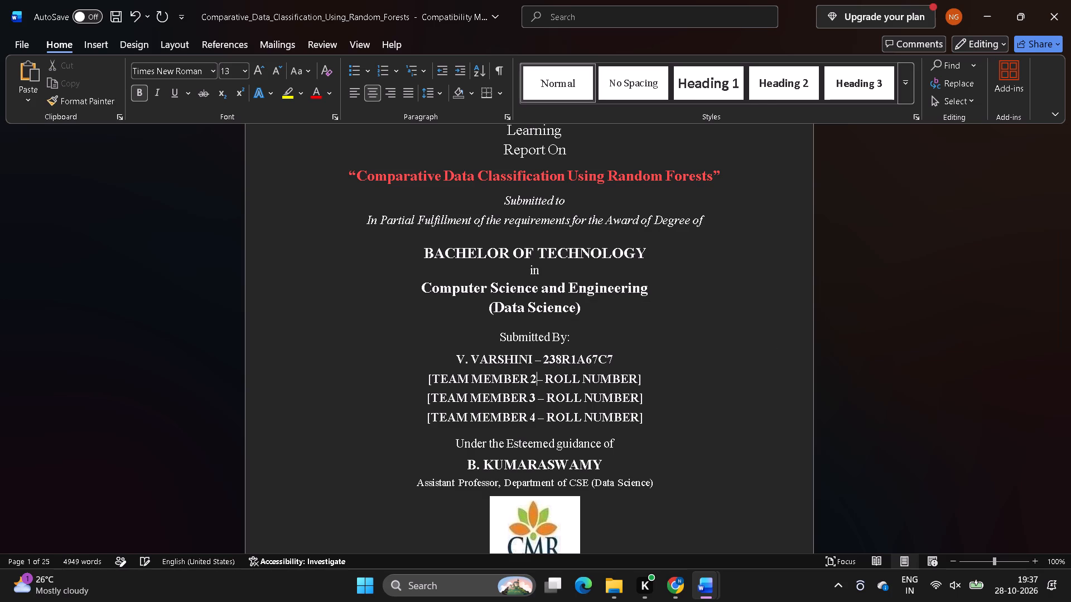
key("BackSpace")
key("BackSpace")
key("BackSpace")
key("BackSpace")
key("BackSpace")
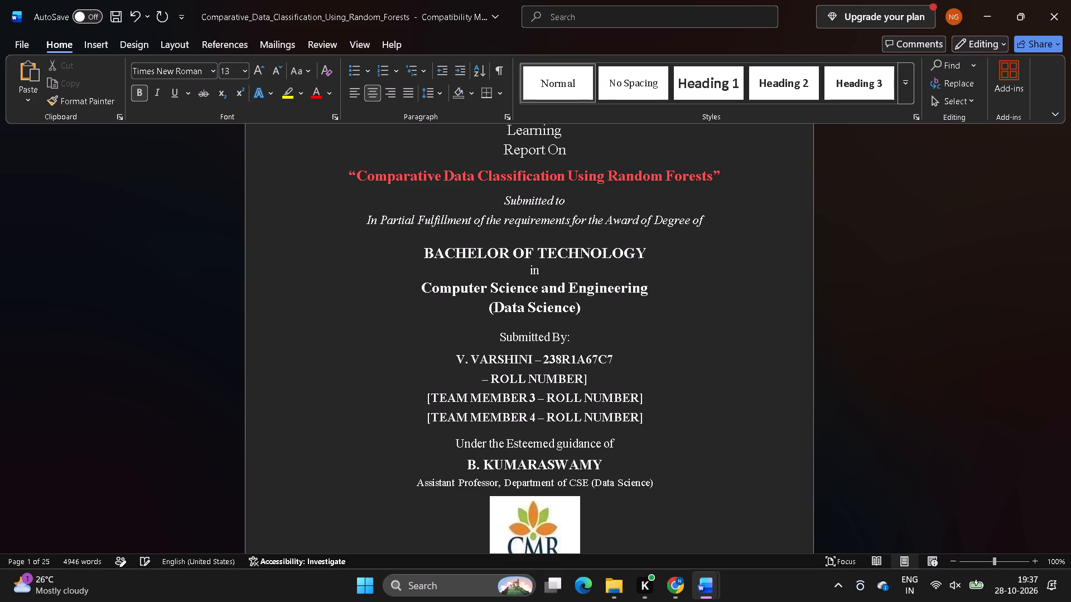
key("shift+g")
key("BackSpace")
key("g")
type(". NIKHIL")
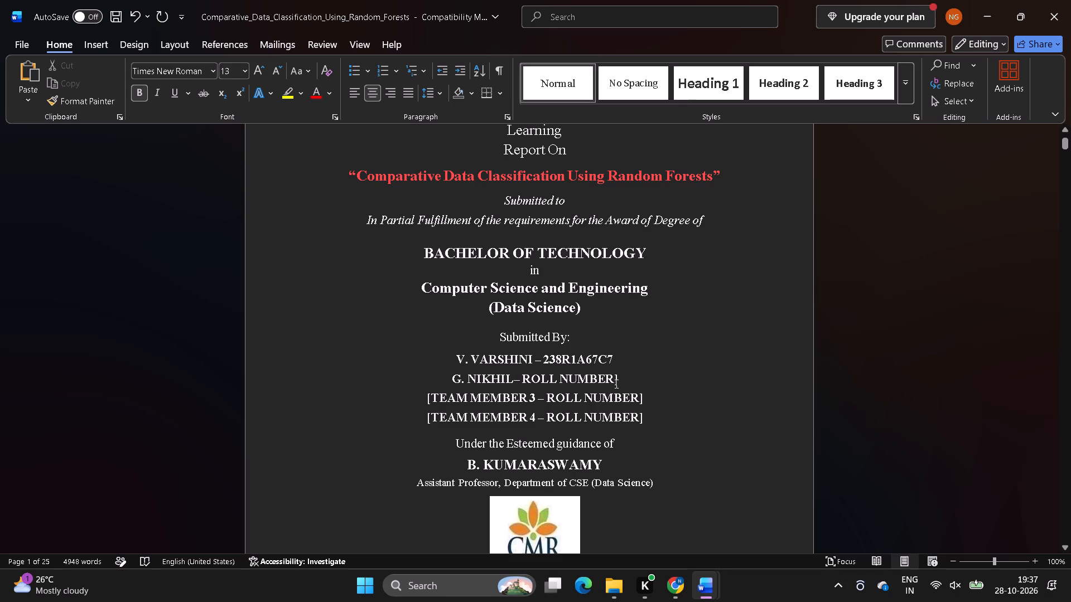
Replace the second team member's roll number placeholder with the copied roll number and adapt its last two characters to that member's number.
left_click_drag(615, 383, 520, 376)
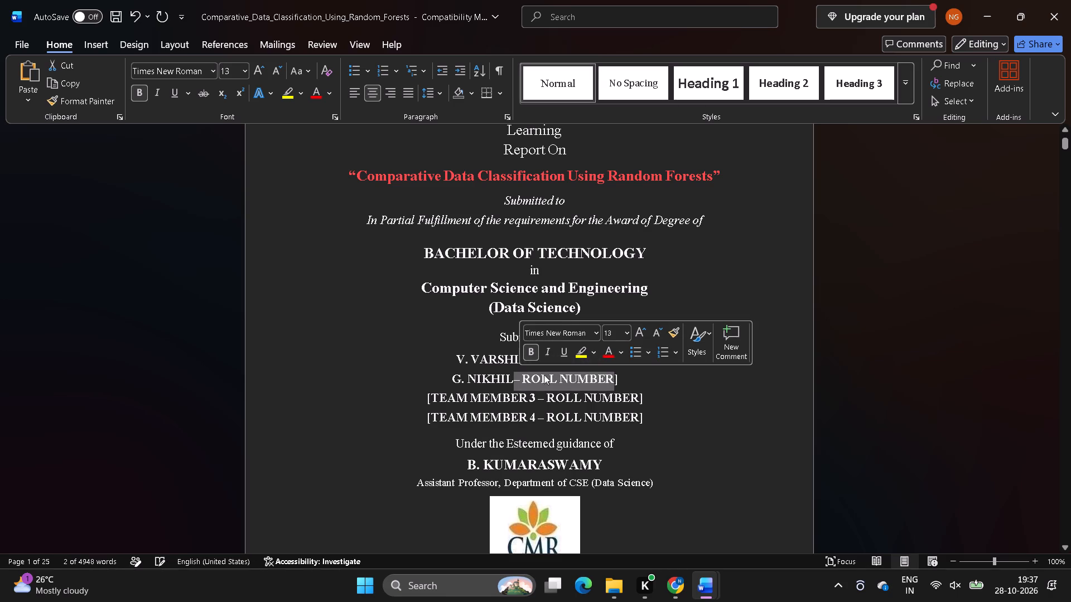
left_click(616, 375)
left_click_drag(616, 375, 599, 375)
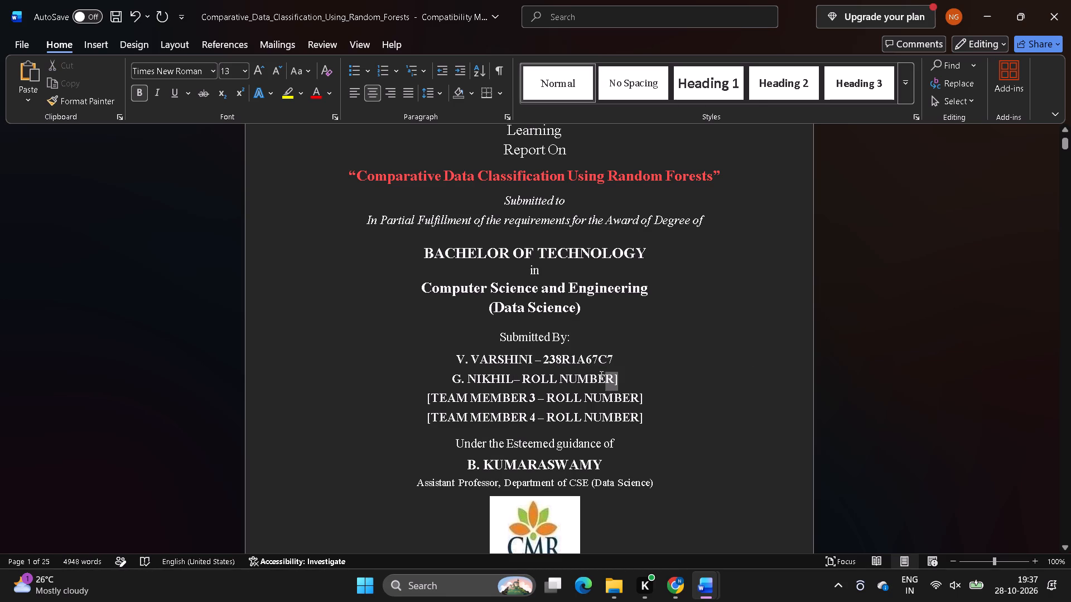
left_click_drag(599, 375, 535, 373)
key("BackSpace")
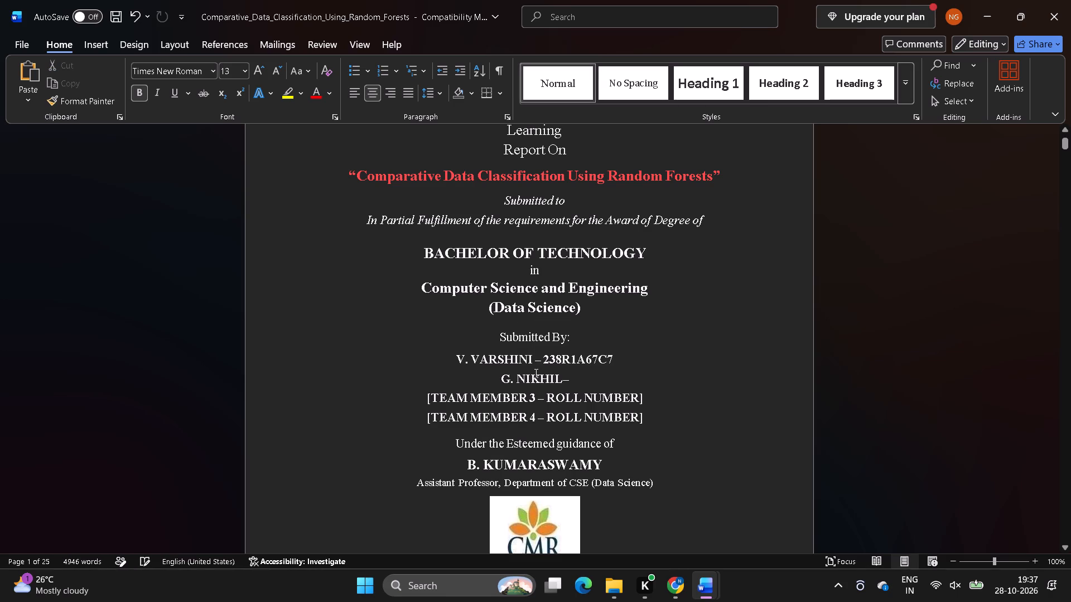
key("ctrl+v")
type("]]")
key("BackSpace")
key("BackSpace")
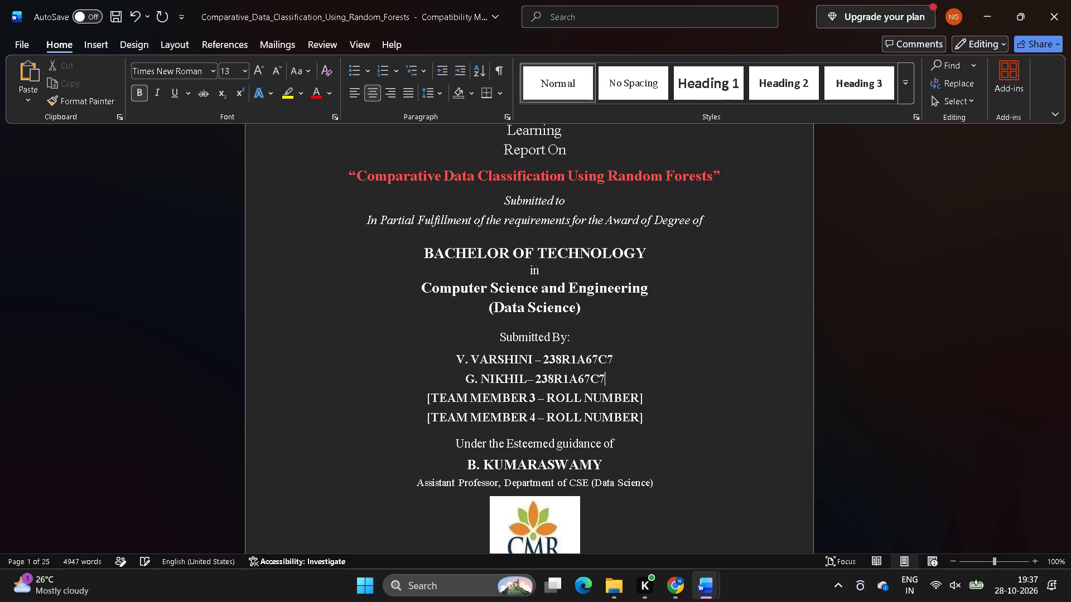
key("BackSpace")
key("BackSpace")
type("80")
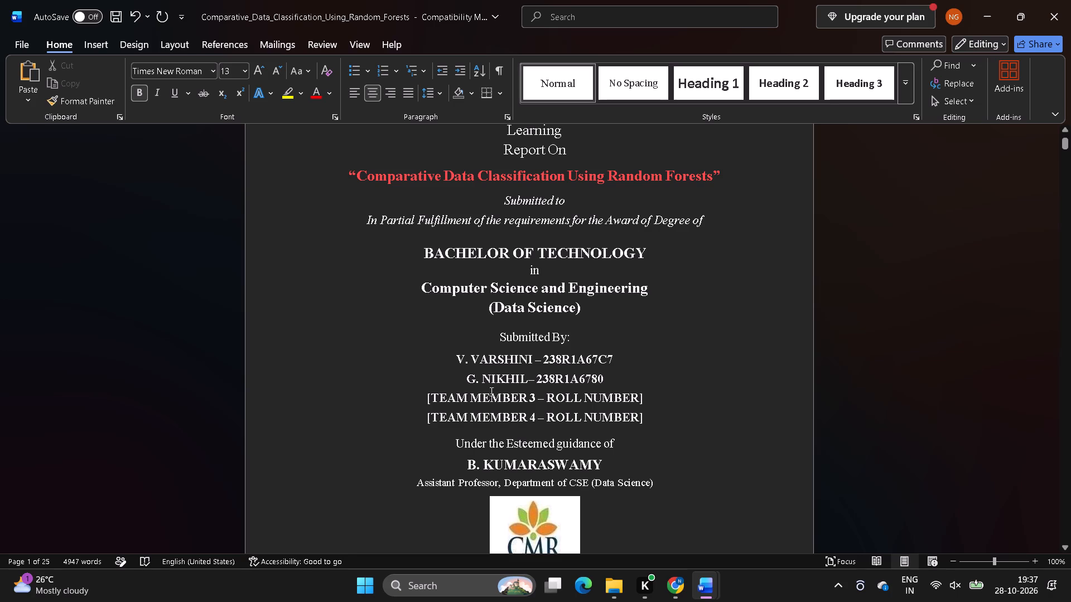
Replace the TEAM MEMBER 3 placeholder, including its opening bracket, with the third team member's initial and name in capitals.
left_click_drag(428, 400, 512, 397)
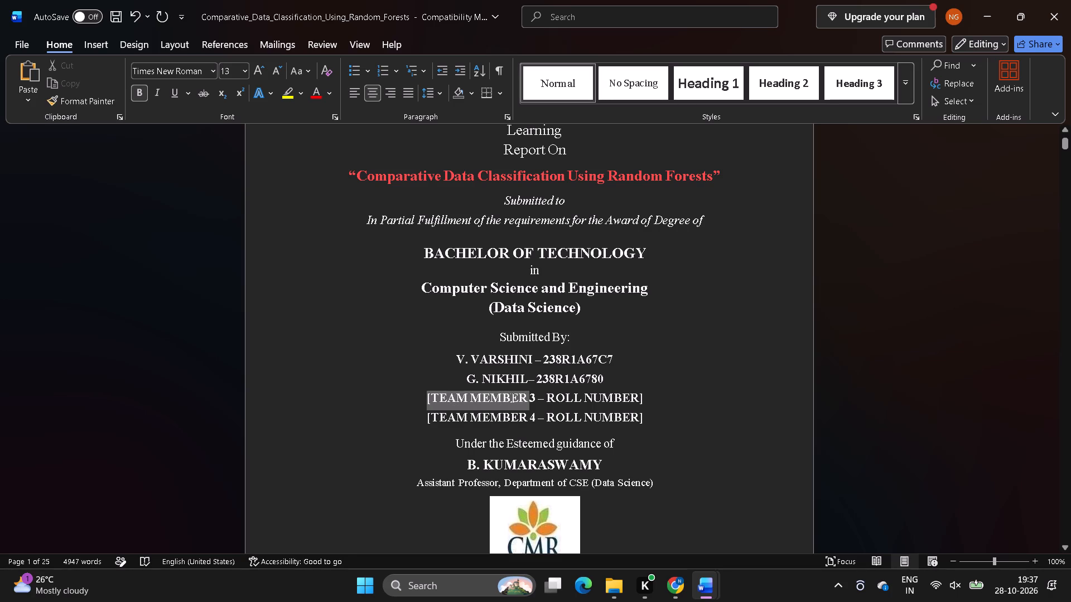
left_click_drag(512, 397, 533, 405)
left_click_drag(533, 405, 533, 406)
key("BackSpace")
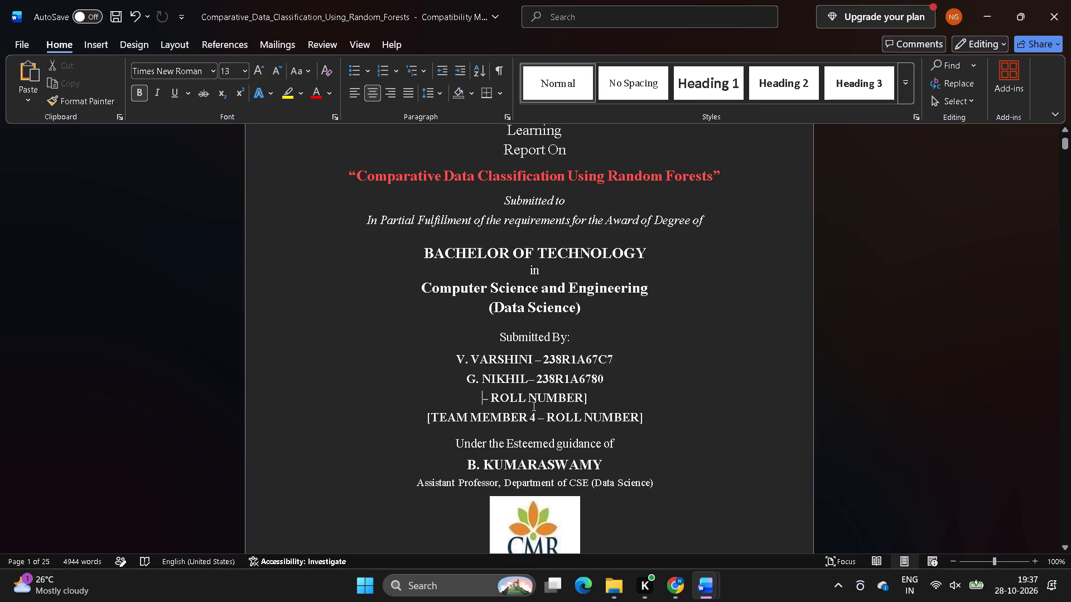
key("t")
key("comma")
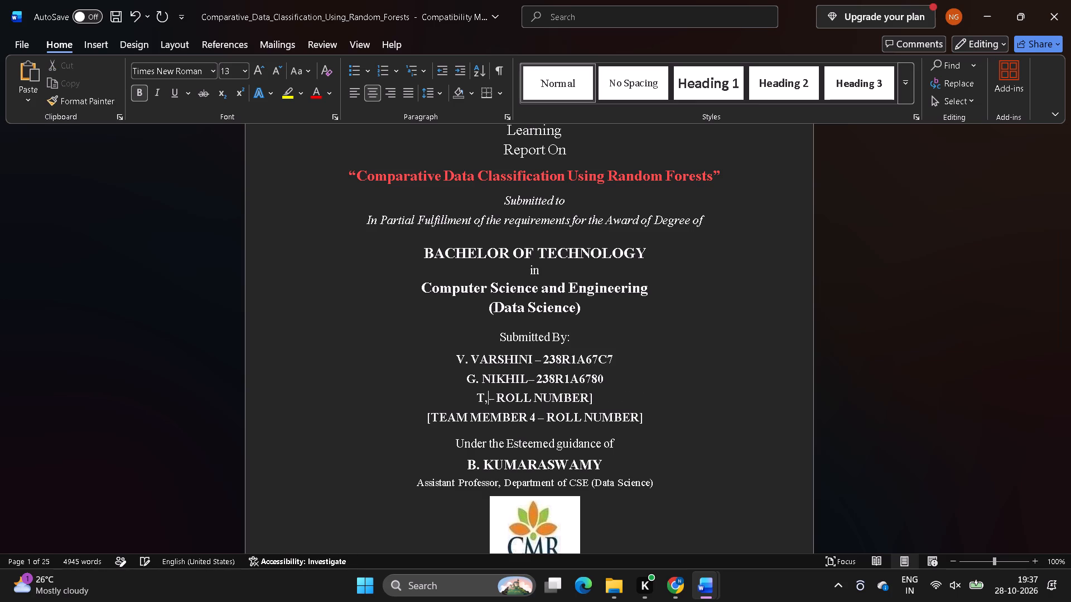
key("BackSpace")
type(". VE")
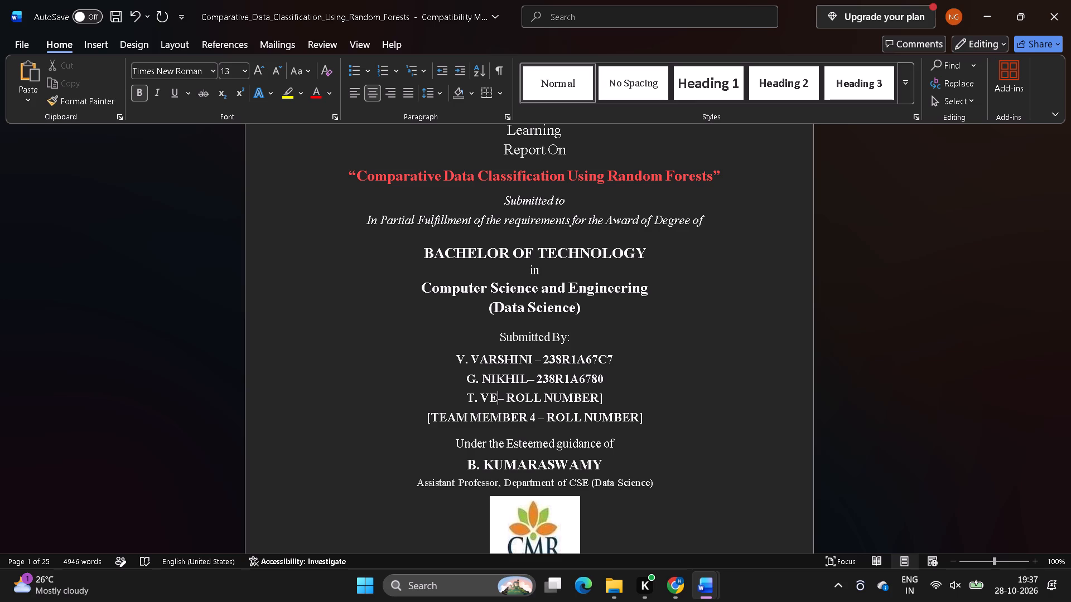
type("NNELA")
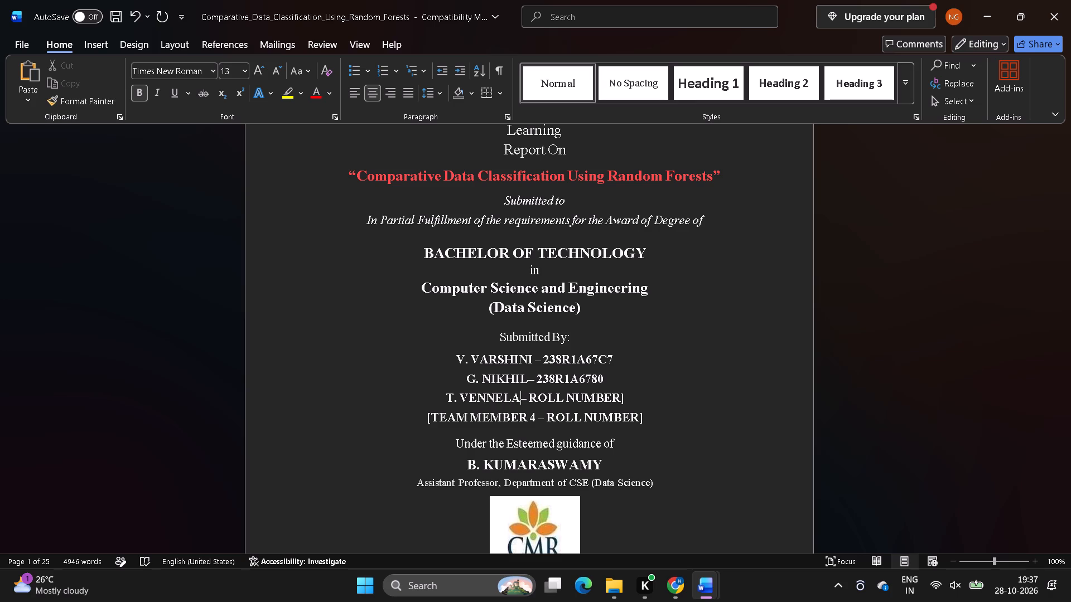
Replace the third team member's roll number placeholder with the copied roll number and adapt its last two characters to that member's number.
left_click_drag(532, 395, 533, 395)
left_click_drag(533, 395, 627, 391)
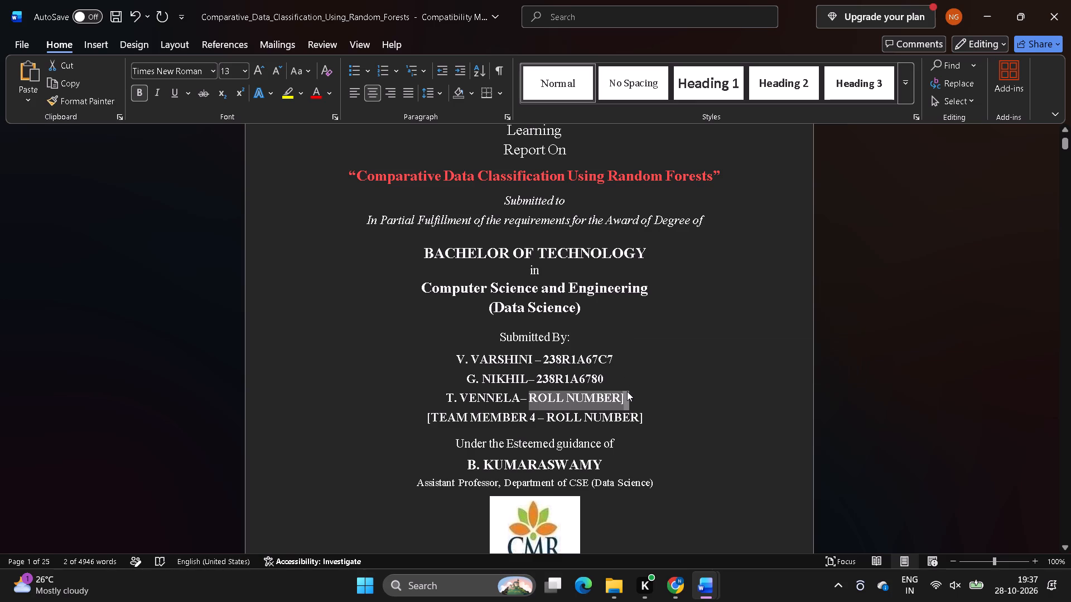
key("ctrl+v")
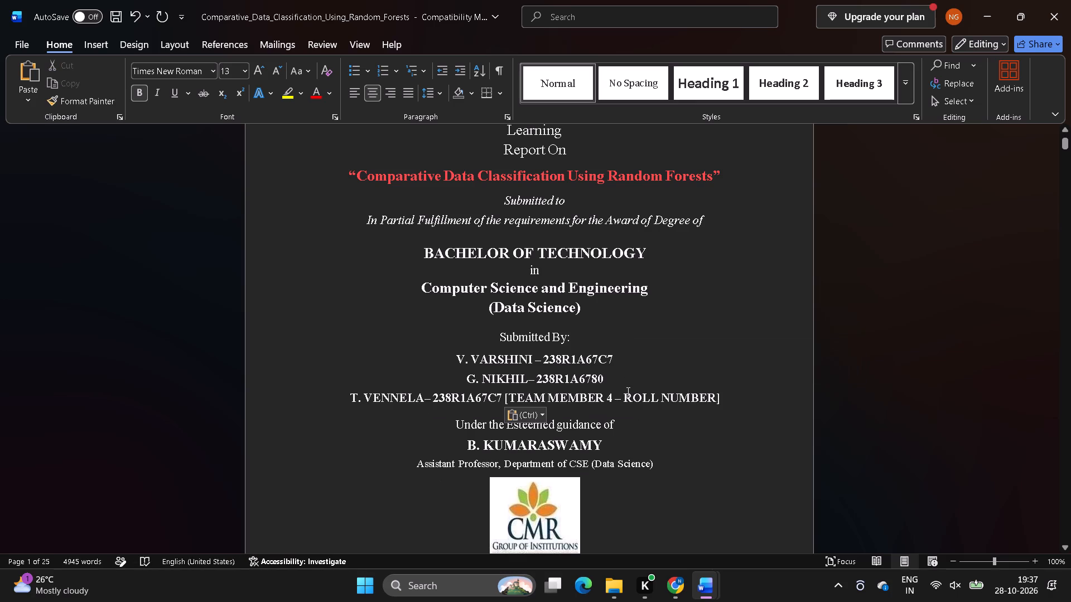
key("ctrl+z")
key("BackSpace")
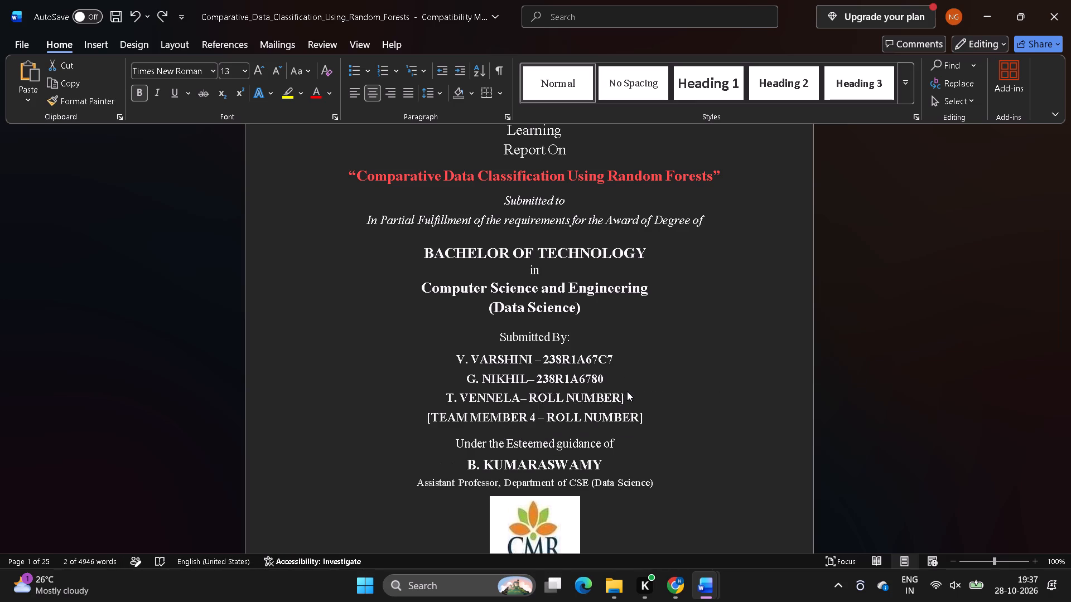
key("ctrl+v")
key("BackSpace")
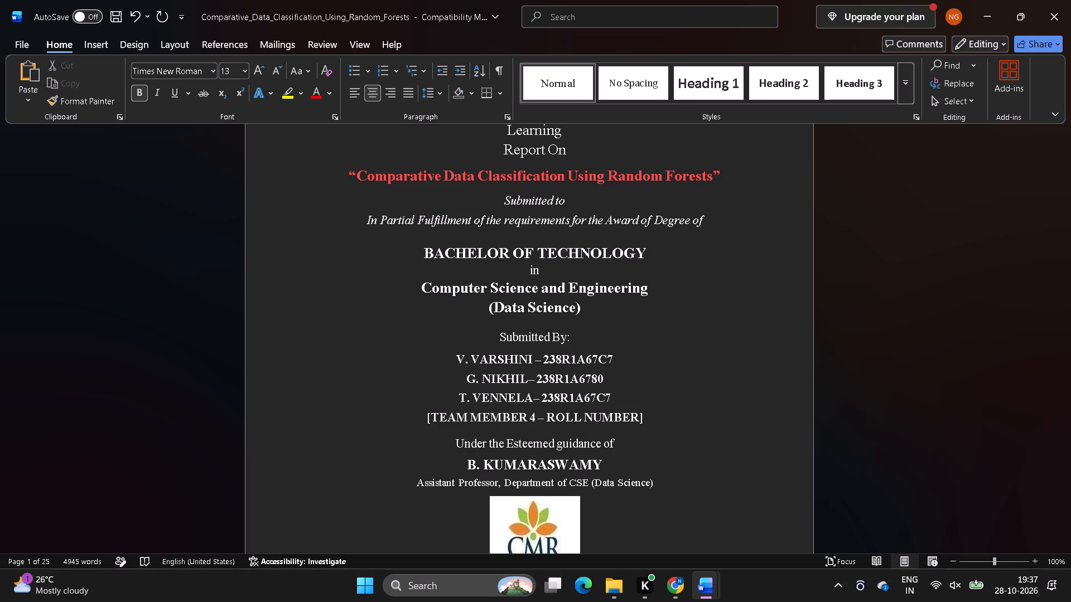
key("BackSpace")
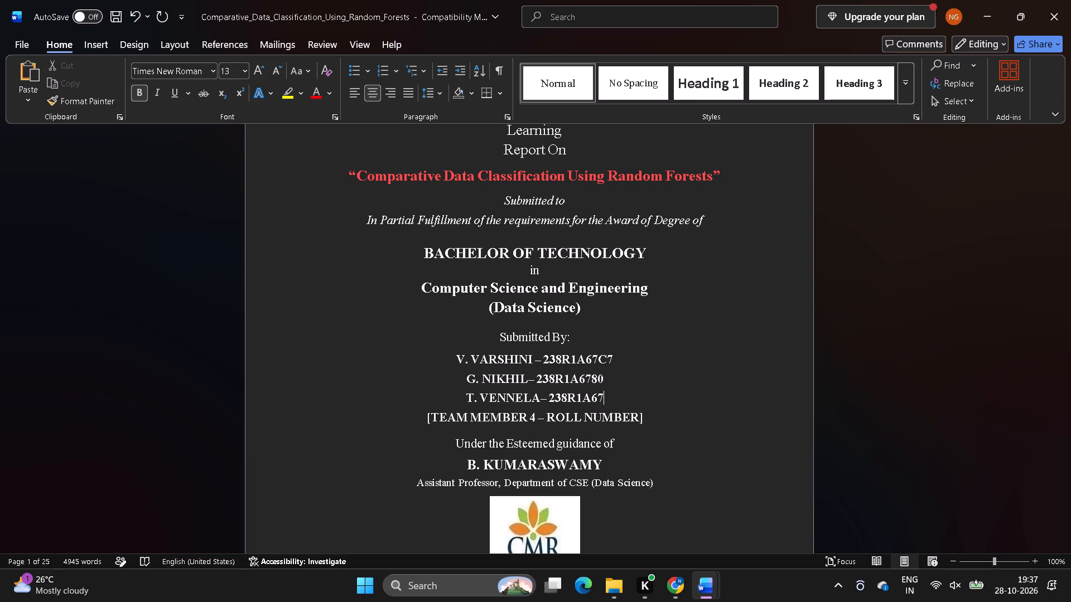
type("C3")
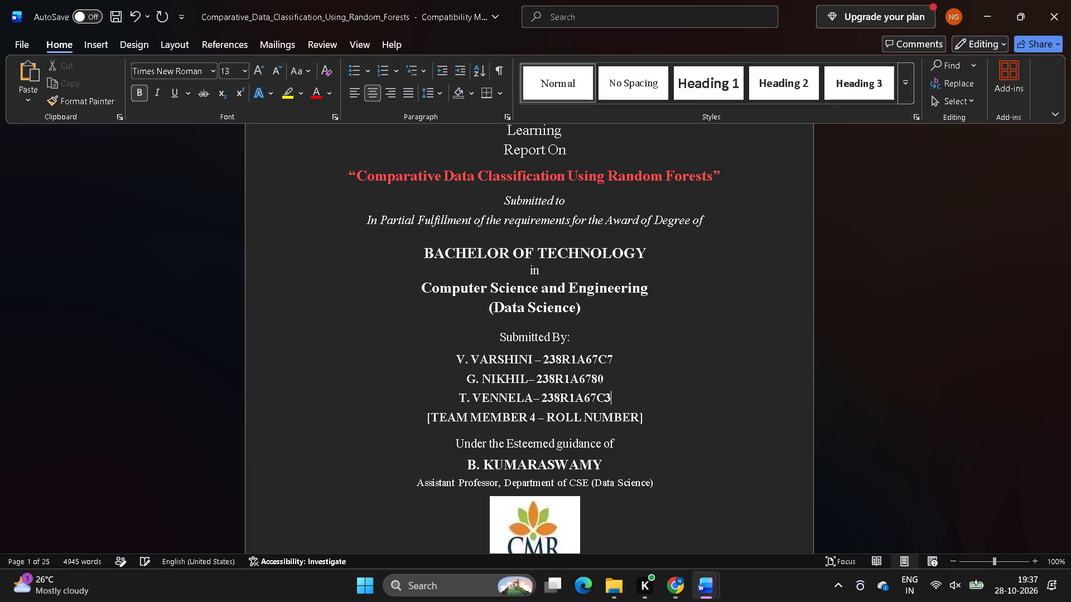
Replace the TEAM MEMBER 4 placeholder, including its opening bracket, with the fourth team member's first name in capitals.
left_click(648, 415)
left_click_drag(535, 416, 408, 416)
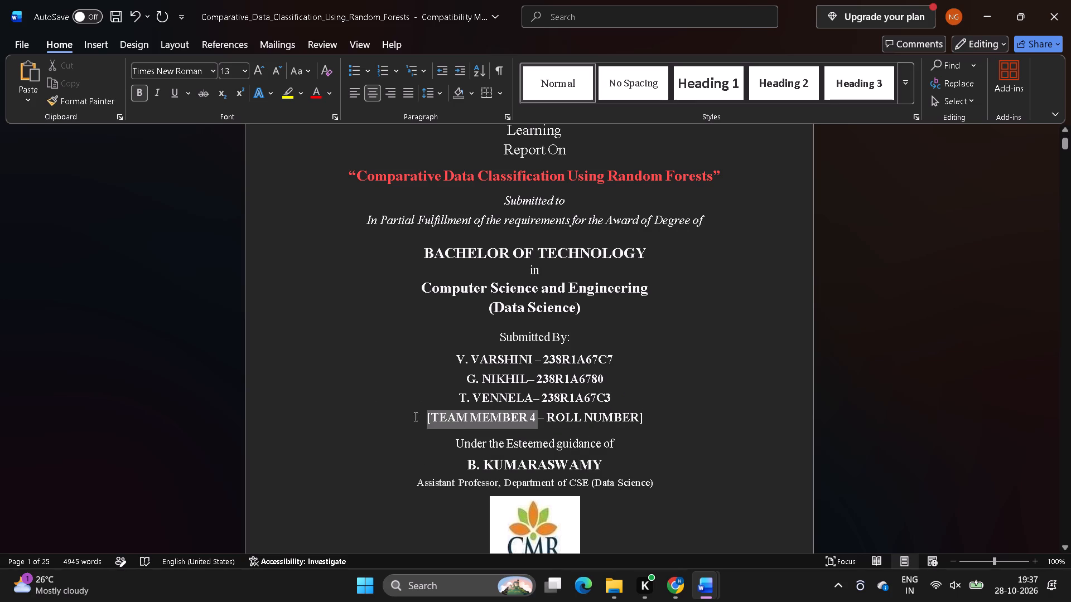
left_click_drag(408, 416, 399, 414)
key("BackSpace")
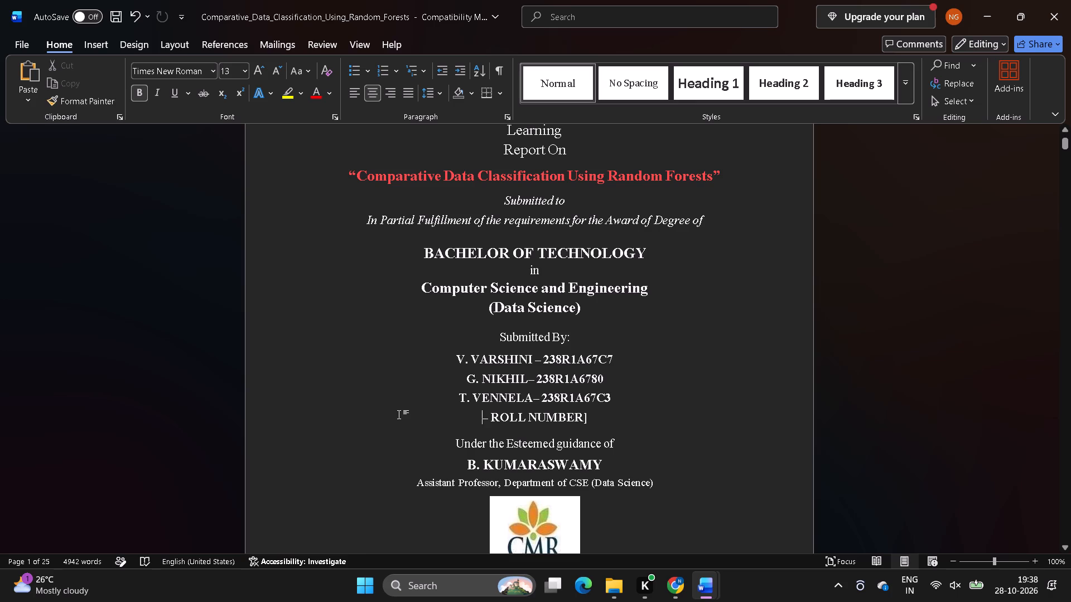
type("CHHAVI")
Replace the fourth team member's roll number placeholder with the copied roll number and adapt its last two digits to that member's number.
left_click(624, 415)
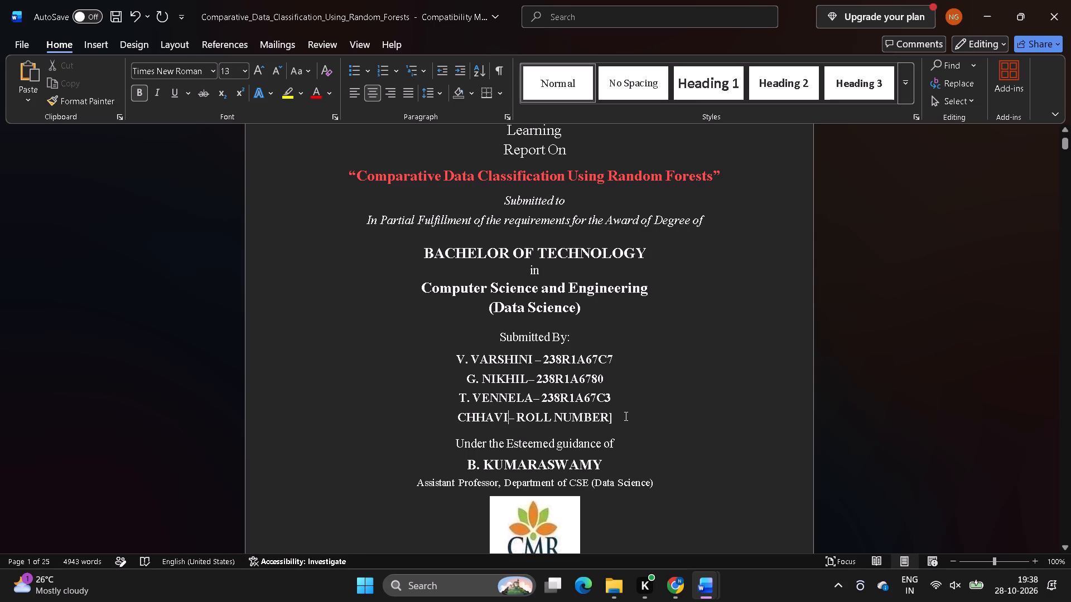
key("BackSpace")
key("BackSpace")
key("BackSpace")
key("BackSpace")
key("BackSpace")
key("BackSpace")
key("BackSpace")
key("BackSpace")
key("BackSpace")
key("BackSpace")
key("BackSpace")
key("BackSpace")
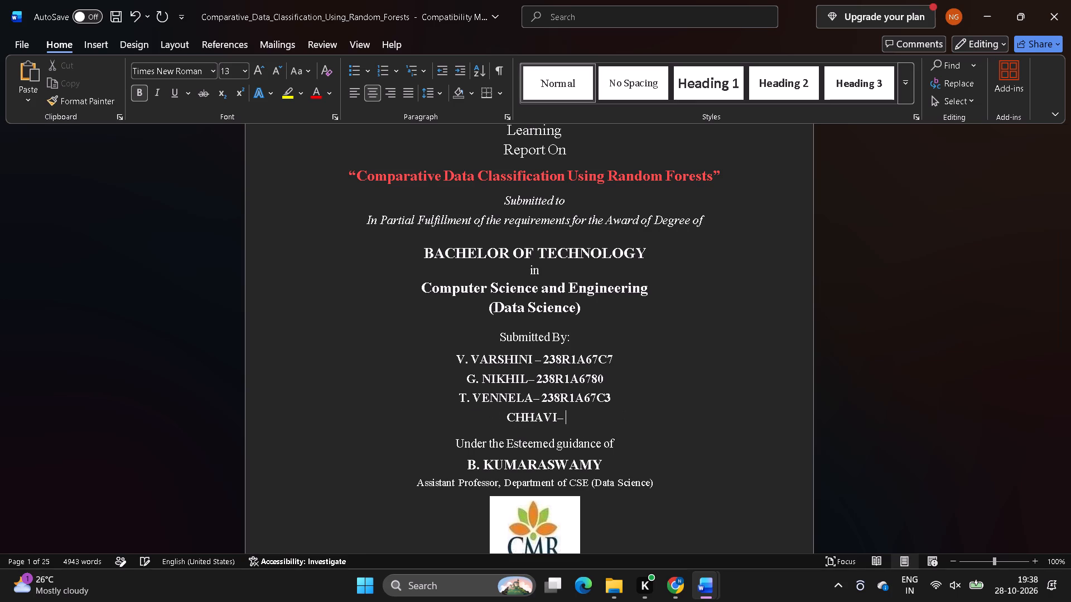
key("ctrl+v")
key("BackSpace")
key("BackSpace")
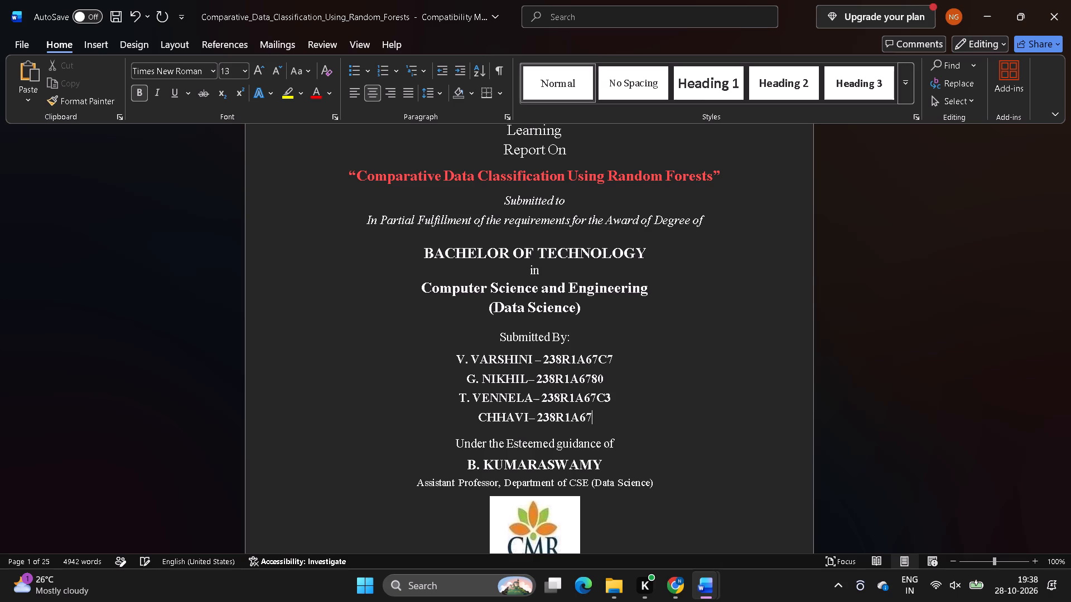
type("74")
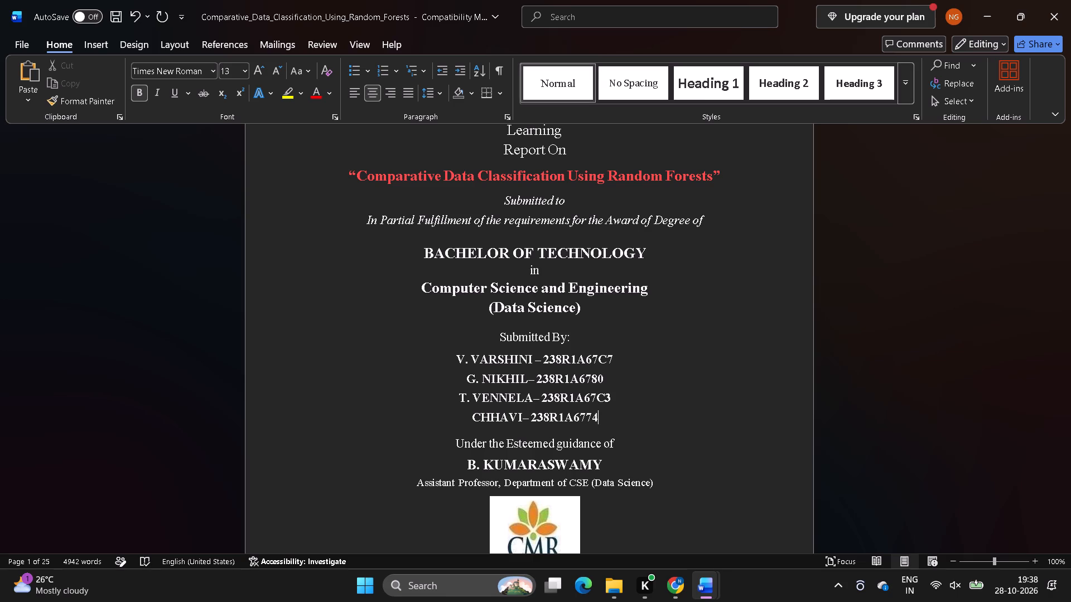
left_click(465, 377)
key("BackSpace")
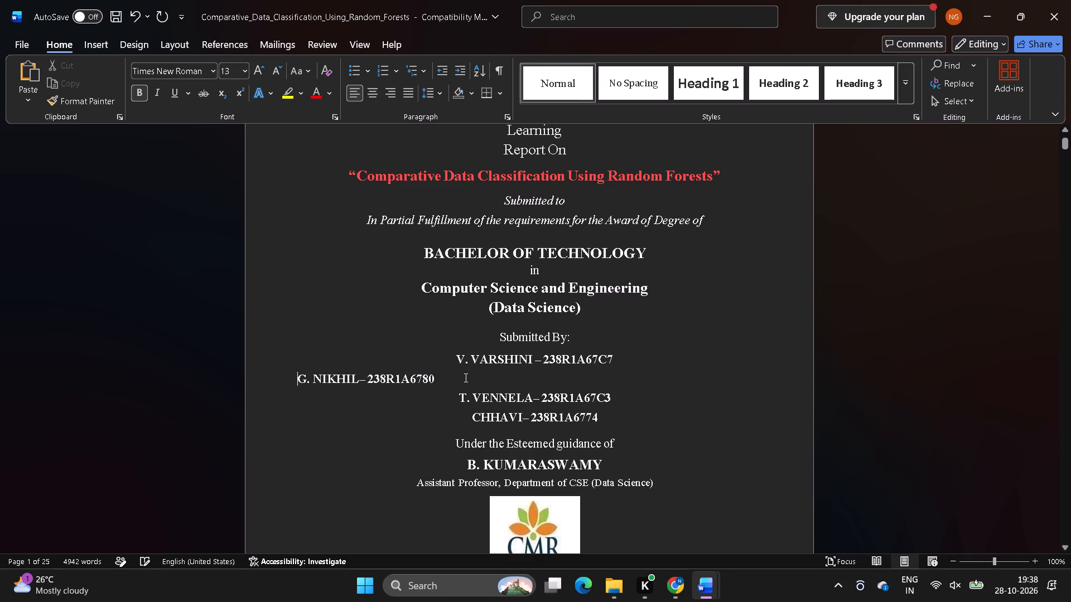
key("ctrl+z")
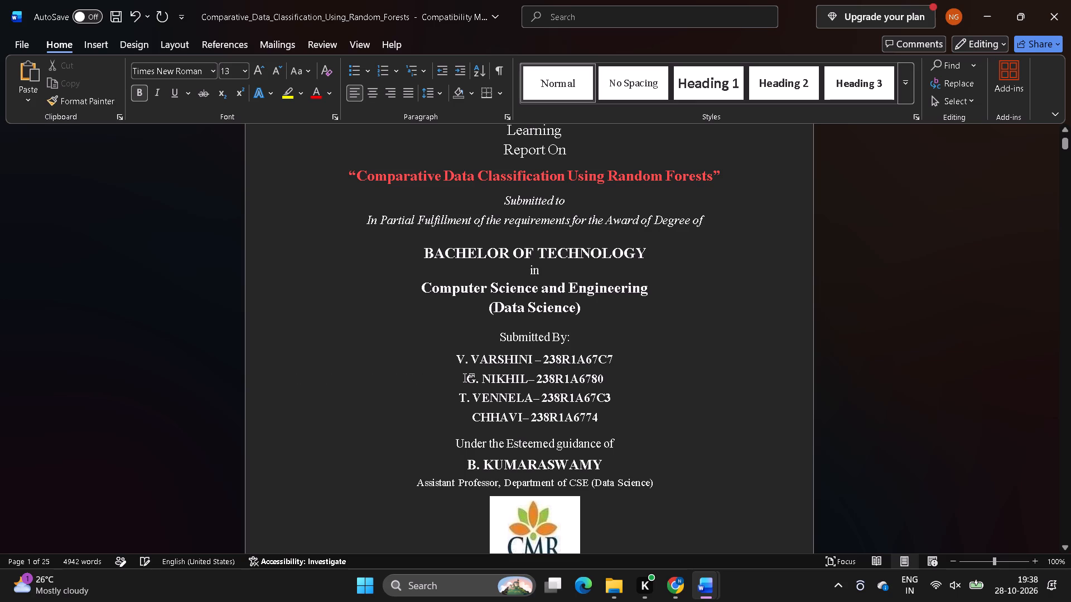
Examine the certificate page's student list in the report and glance at the team list in the PA PBL 1 document.
scroll(510, 380, "down", 3)
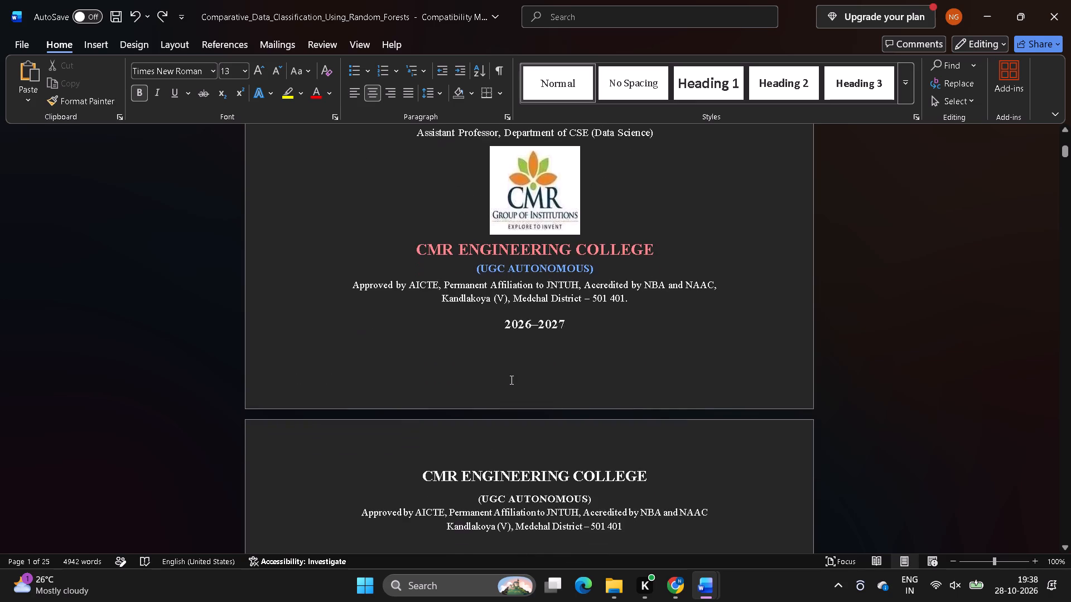
scroll(510, 380, "down", 1)
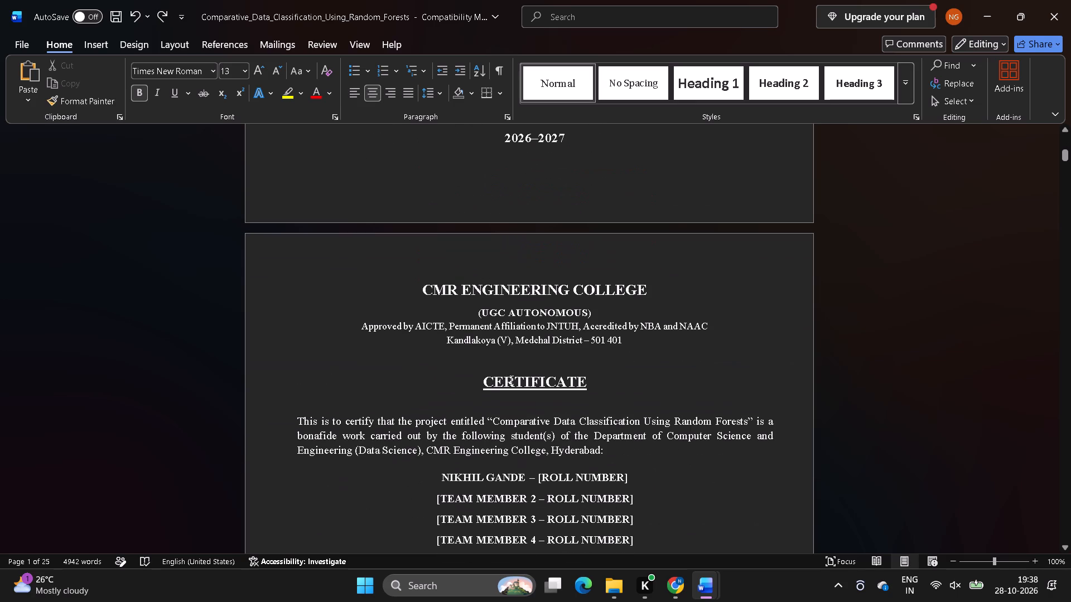
key("alt+Tab")
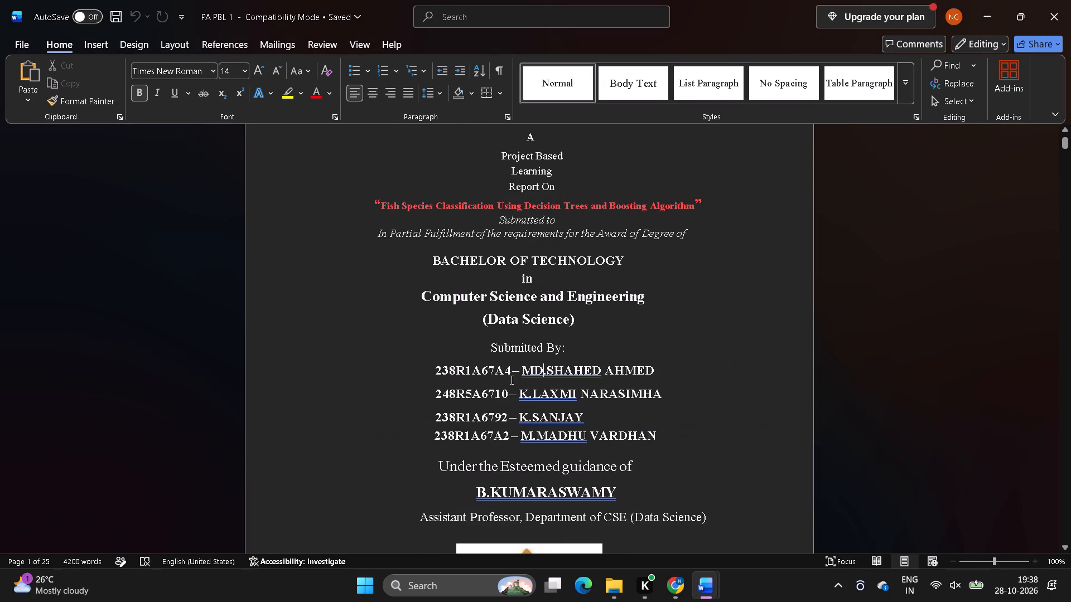
key("alt+Tab")
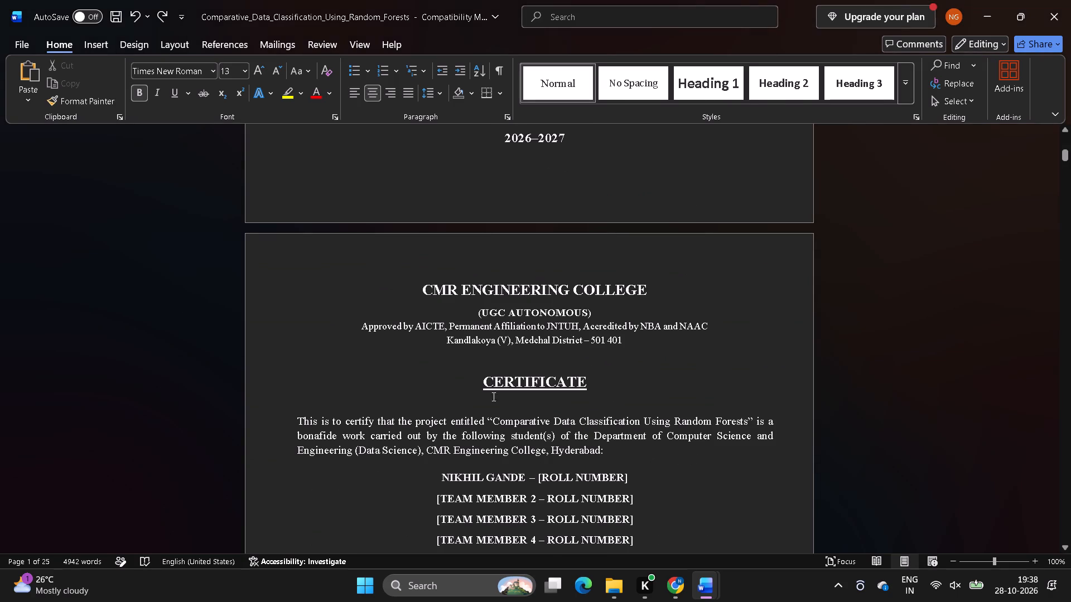
scroll(537, 436, "down", 2)
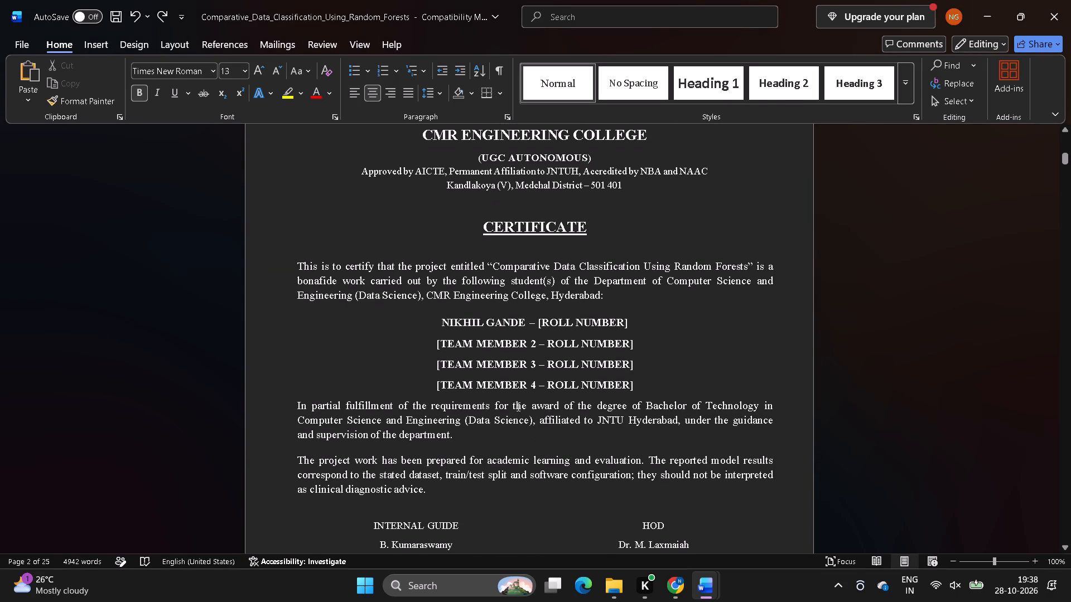
left_click(427, 383)
Insert seven spaces before the first team member's name on the cover page to line it up with the second member's name.
scroll(427, 383, "up", 8)
scroll(427, 383, "down", 1)
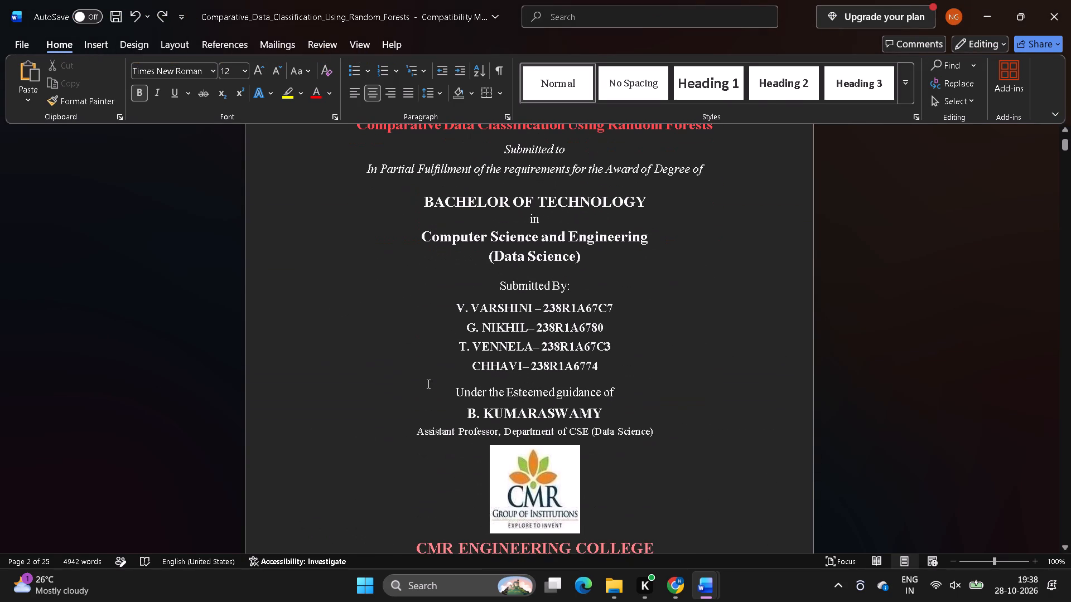
left_click(452, 311)
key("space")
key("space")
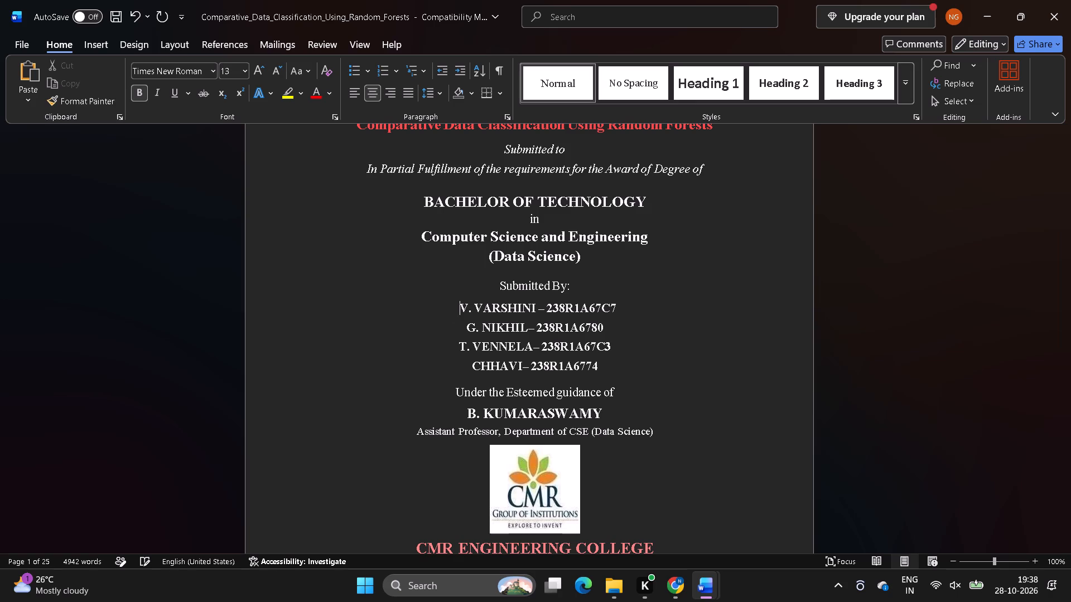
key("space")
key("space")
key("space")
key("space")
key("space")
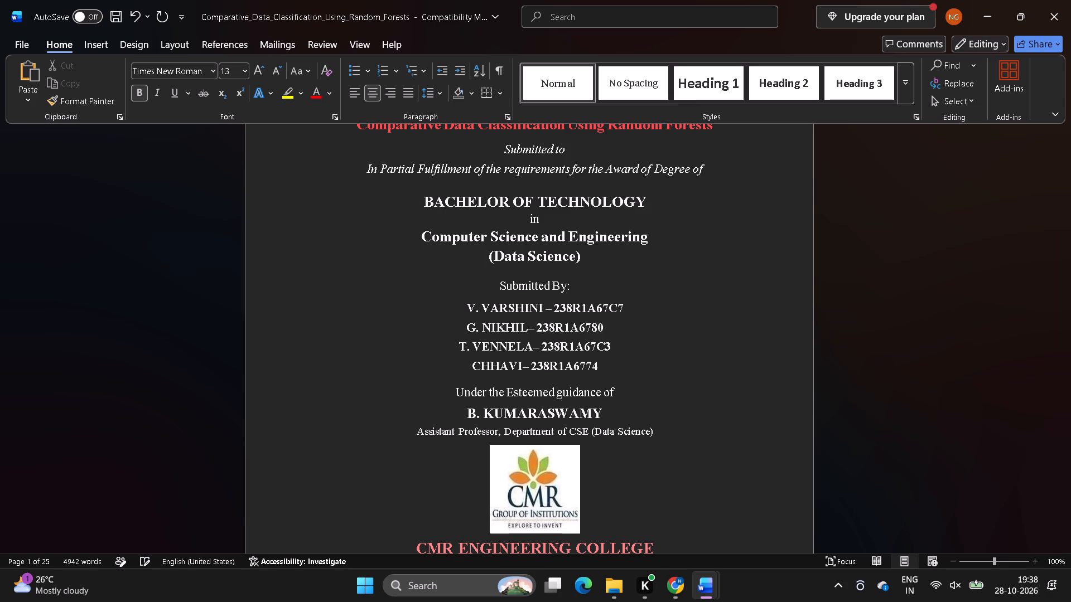
Insert five spaces before the third team member's name on the cover page to line it up with the names above.
key("Down")
key("Down")
key("Left")
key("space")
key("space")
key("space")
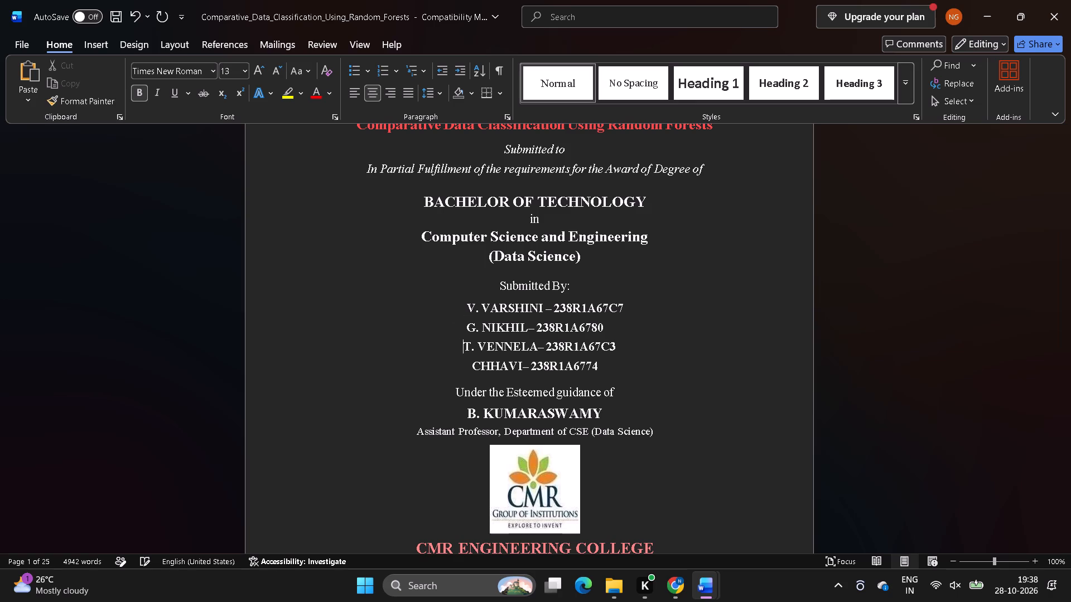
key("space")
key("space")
Remove the centring from the fourth team member's line and indent it with spaces to sit under the other names.
key("Down")
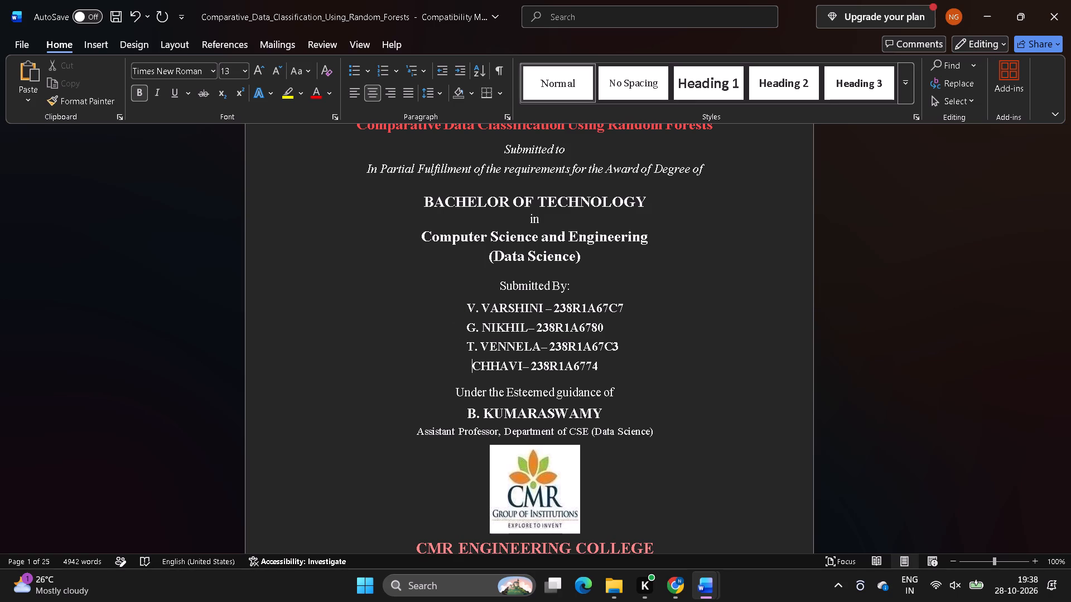
key("BackSpace")
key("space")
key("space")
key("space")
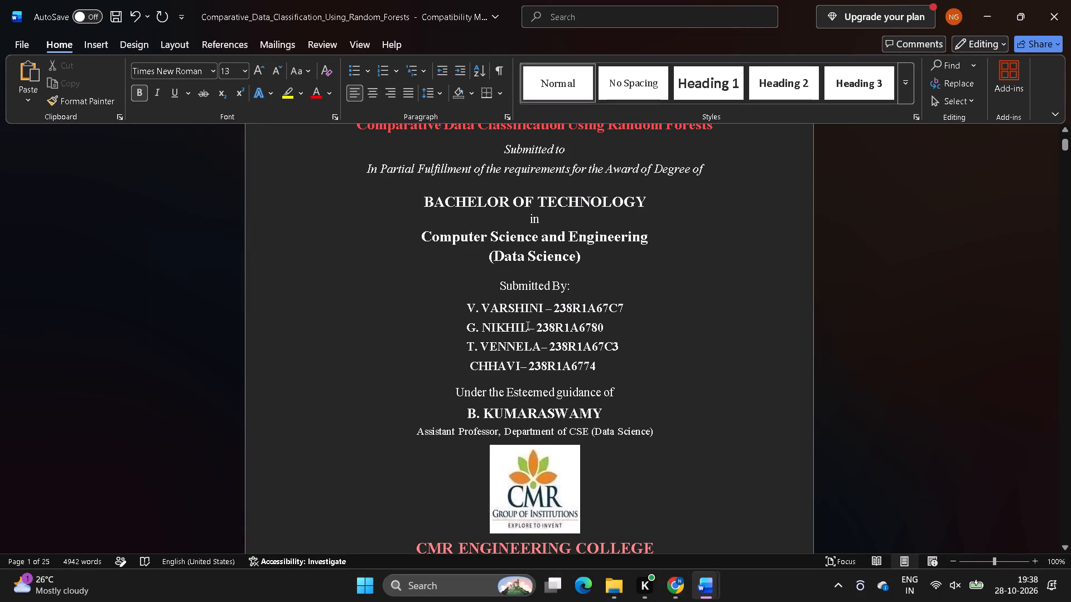
Glance at the PA PBL 1 cover page's team list and save the Random Forests report.
key("alt+Tab")
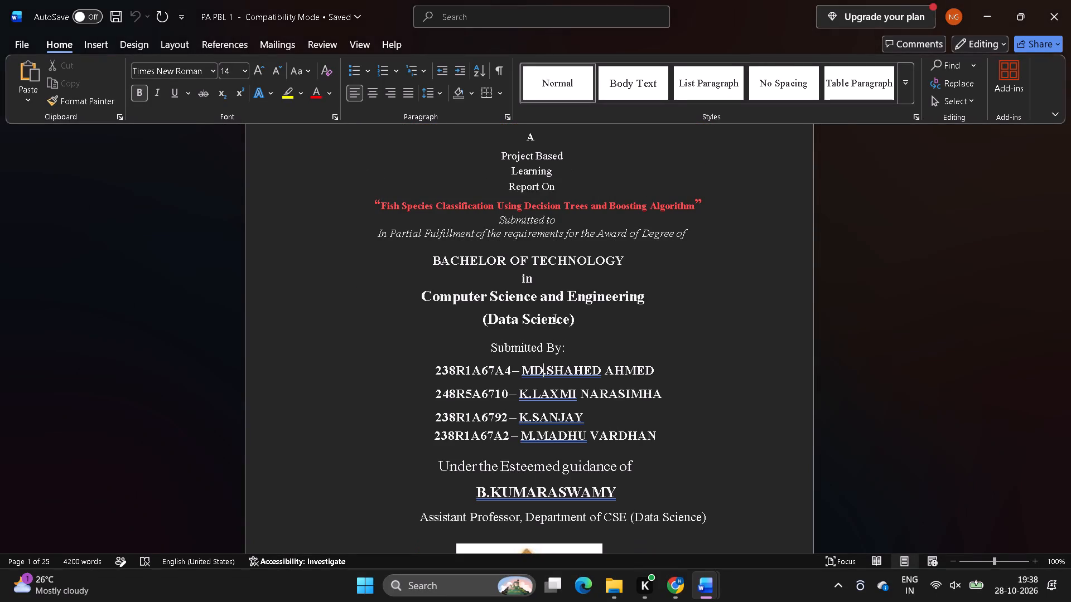
key("alt+Tab")
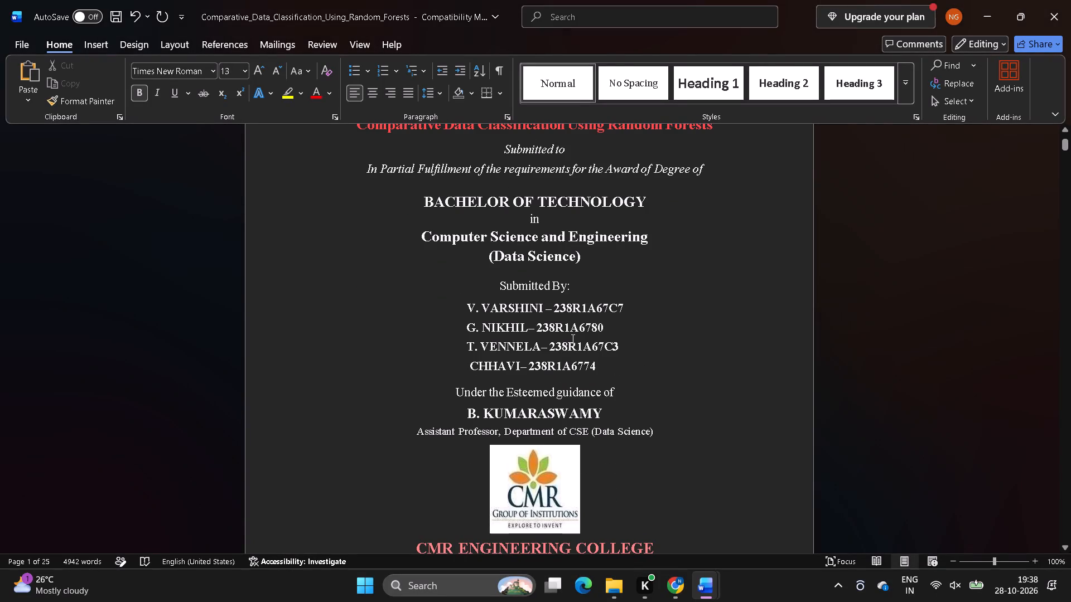
left_click(572, 338)
key("ctrl+s")
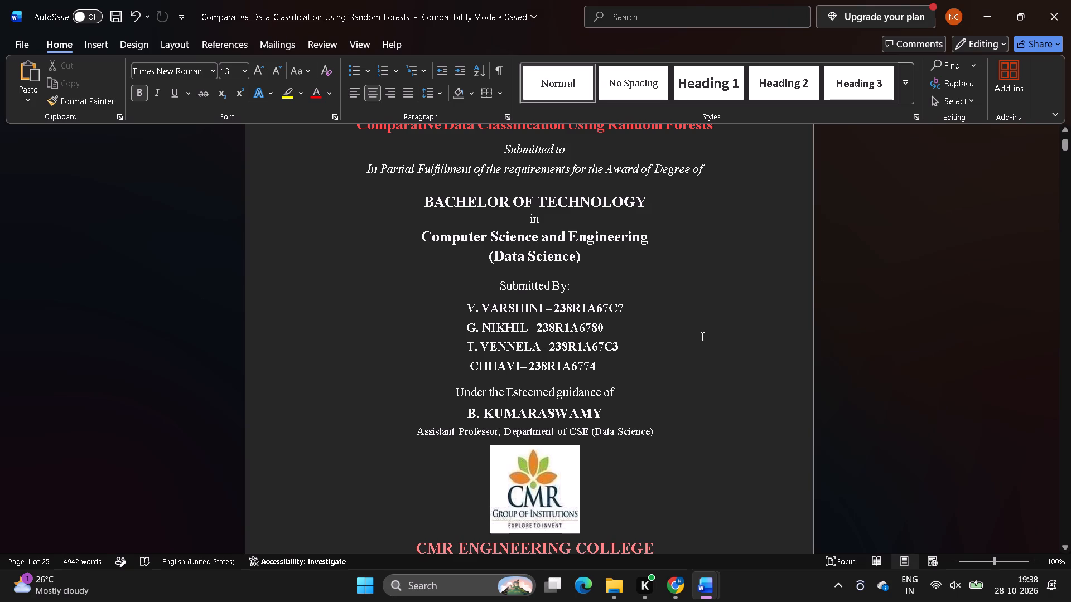
Compare the text formatting of the report's cover page heading with the heading in the PA PBL 1 document.
scroll(701, 336, "up", 2)
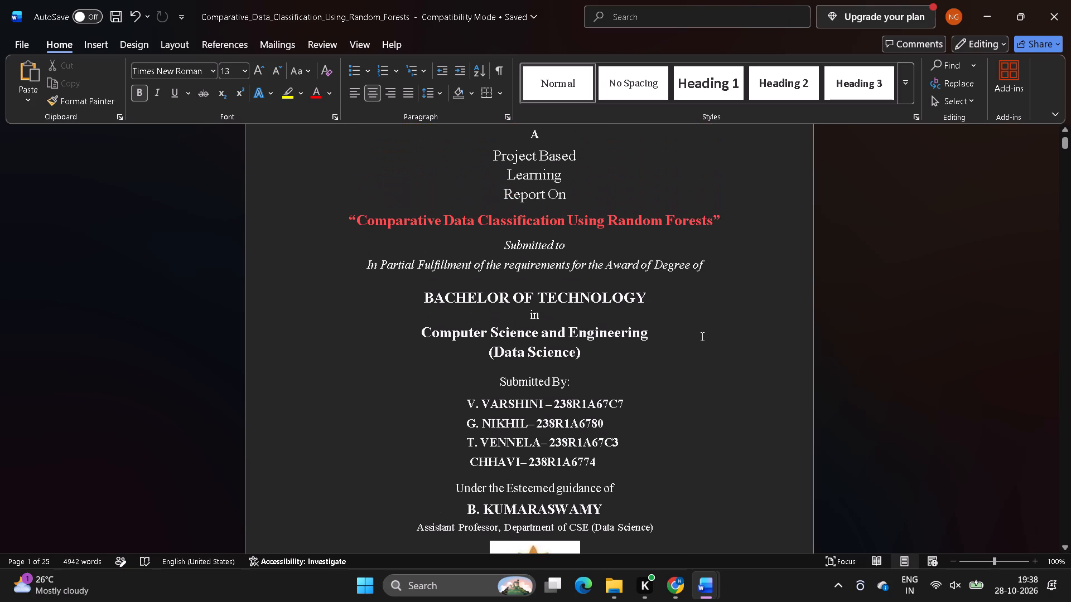
scroll(701, 336, "up", 1)
left_click(538, 179)
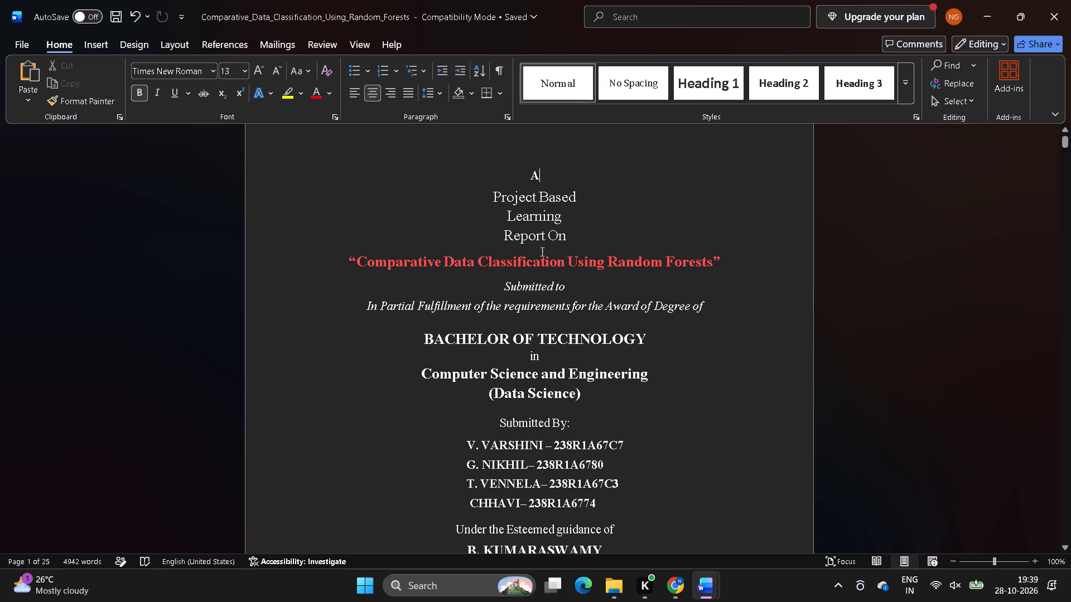
key("alt+Tab")
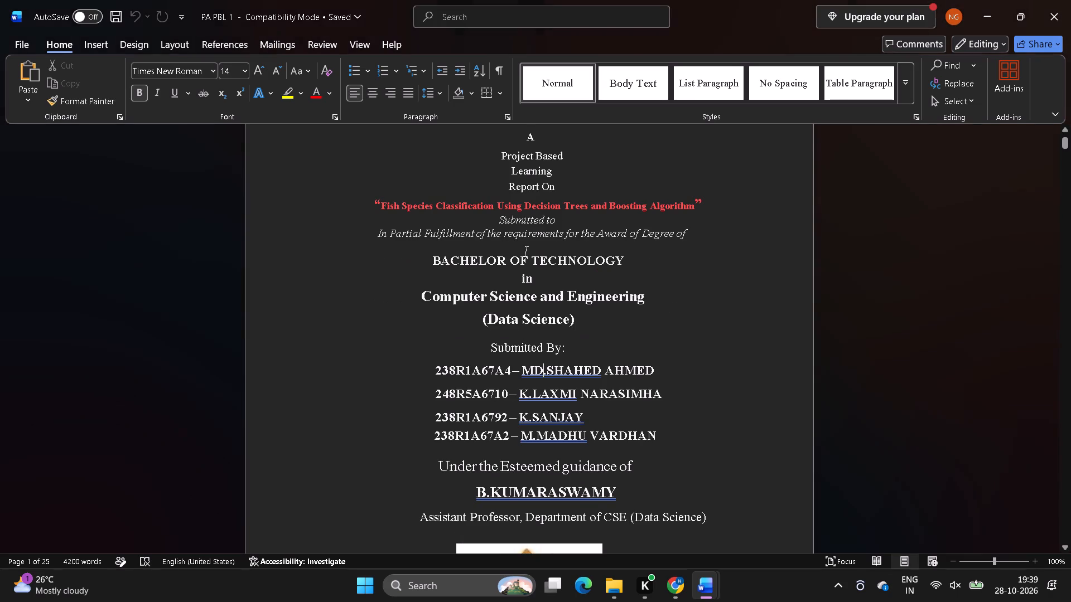
scroll(525, 251, "up", 1)
left_click(532, 212)
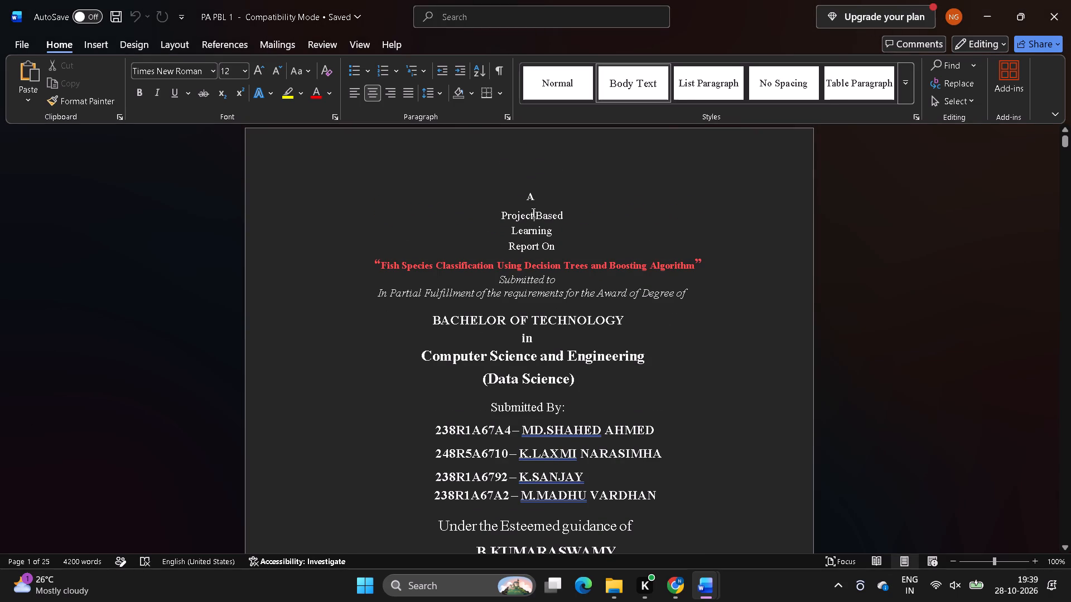
key("alt+Tab")
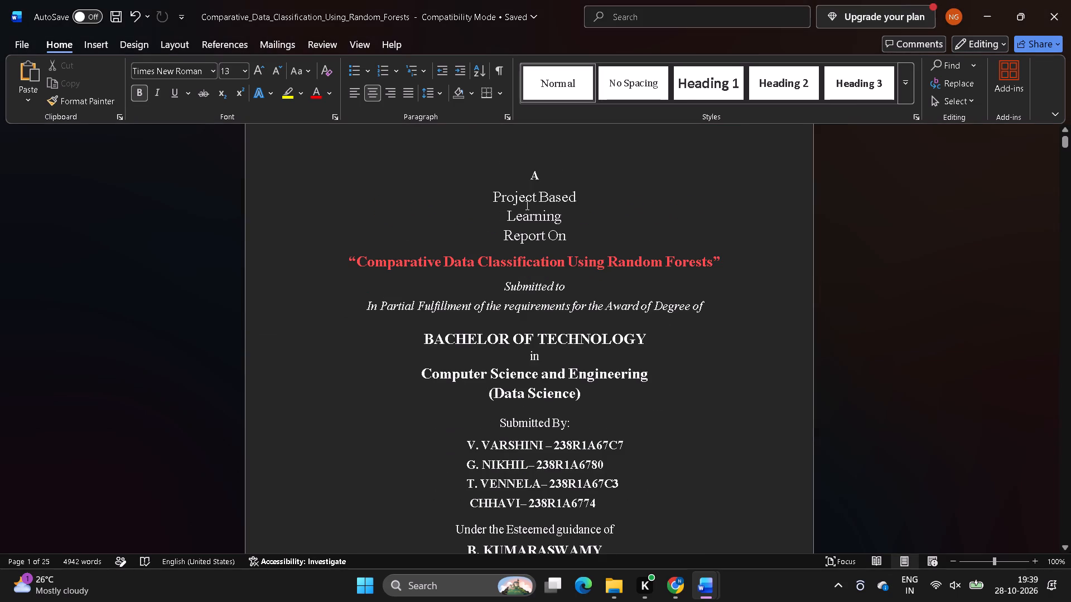
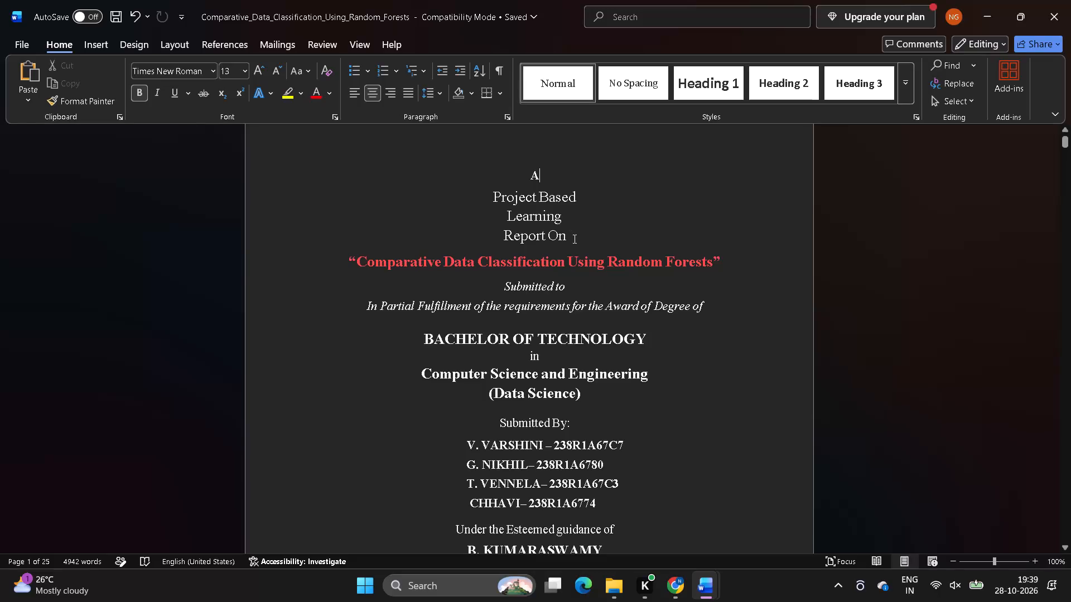
Set the cover page heading lines from "A" through "Report On" to font size 14.
left_click_drag(573, 239, 557, 205)
left_click_drag(557, 205, 524, 181)
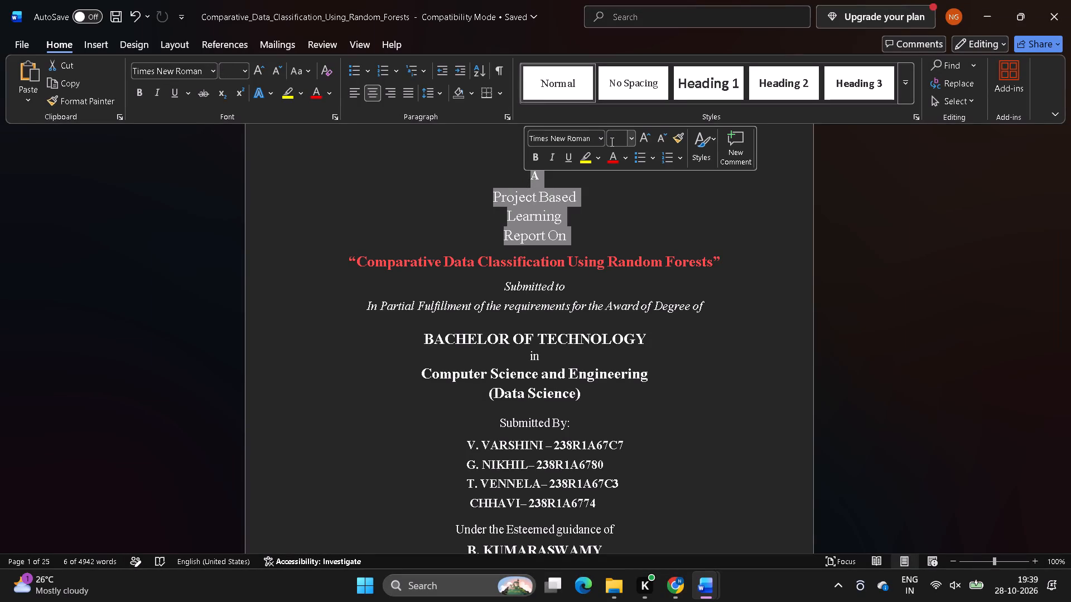
left_click(611, 142)
type("14")
key("Return")
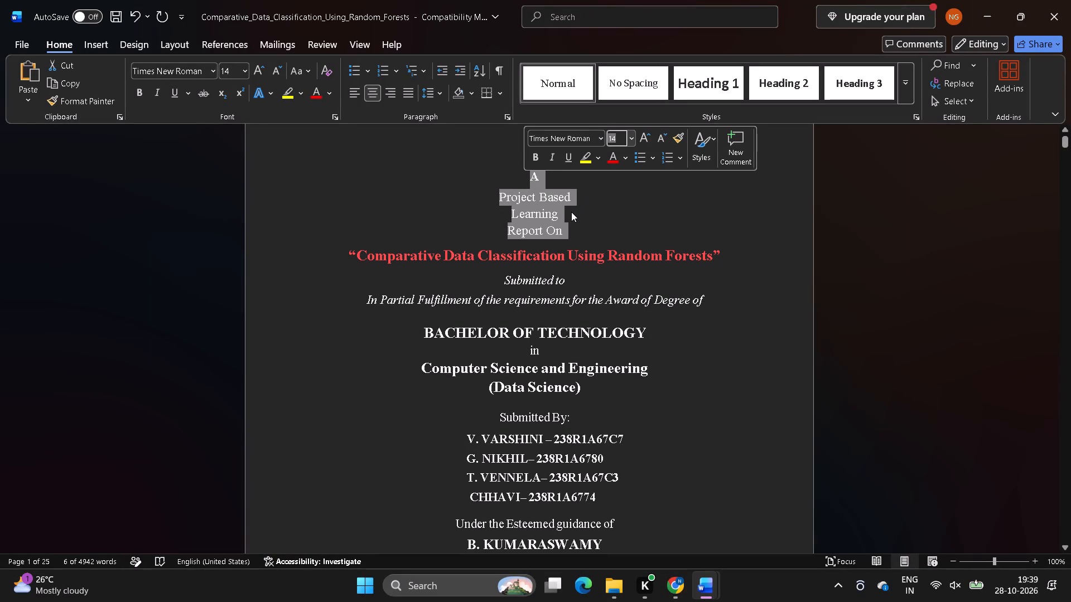
left_click(523, 220)
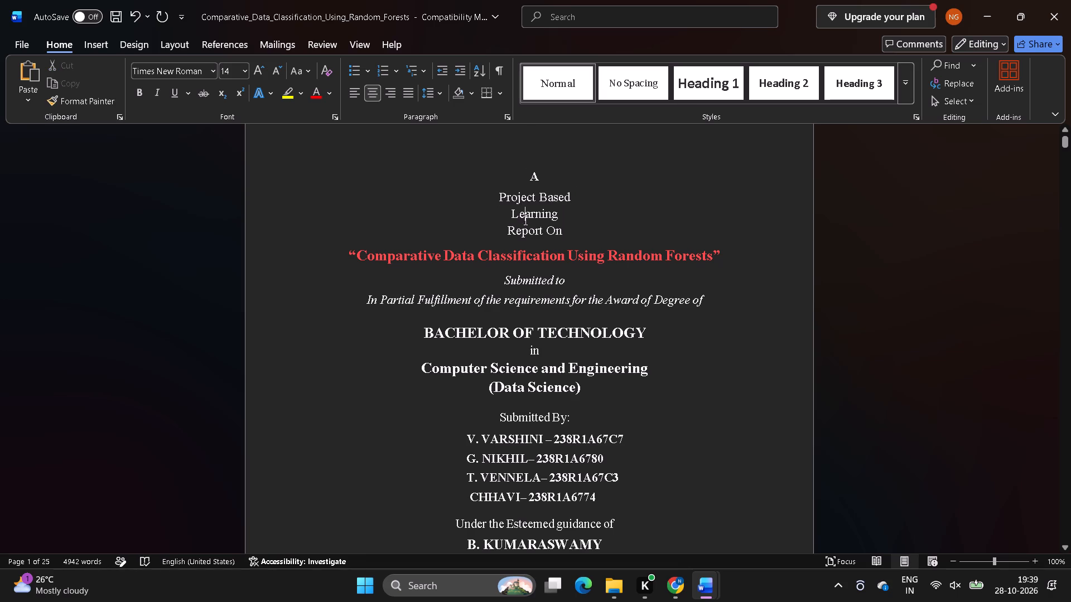
Review the report's cover page, checking the text formatting of the title, "Submitted to" and degree lines.
scroll(587, 232, "down", 3)
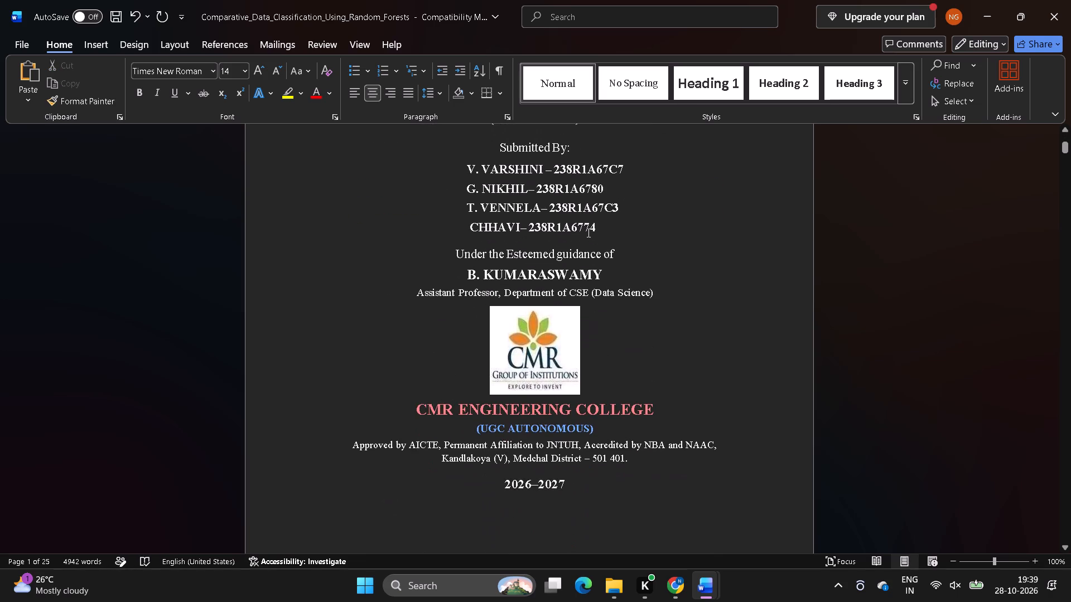
scroll(587, 232, "down", 1)
scroll(587, 232, "up", 5)
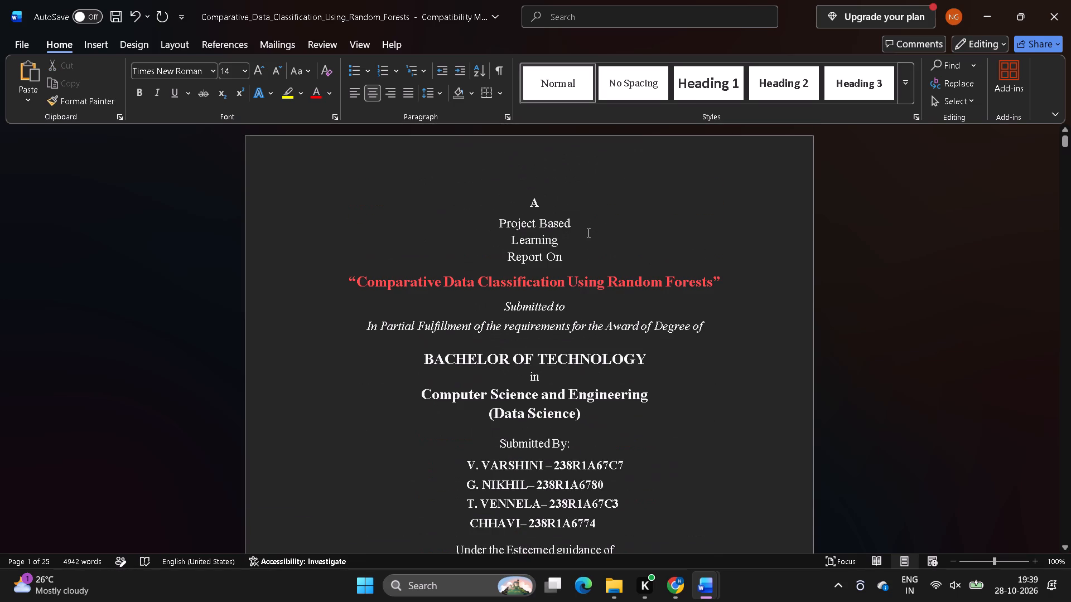
left_click(585, 284)
left_click(548, 312)
left_click(534, 328)
left_click(573, 356)
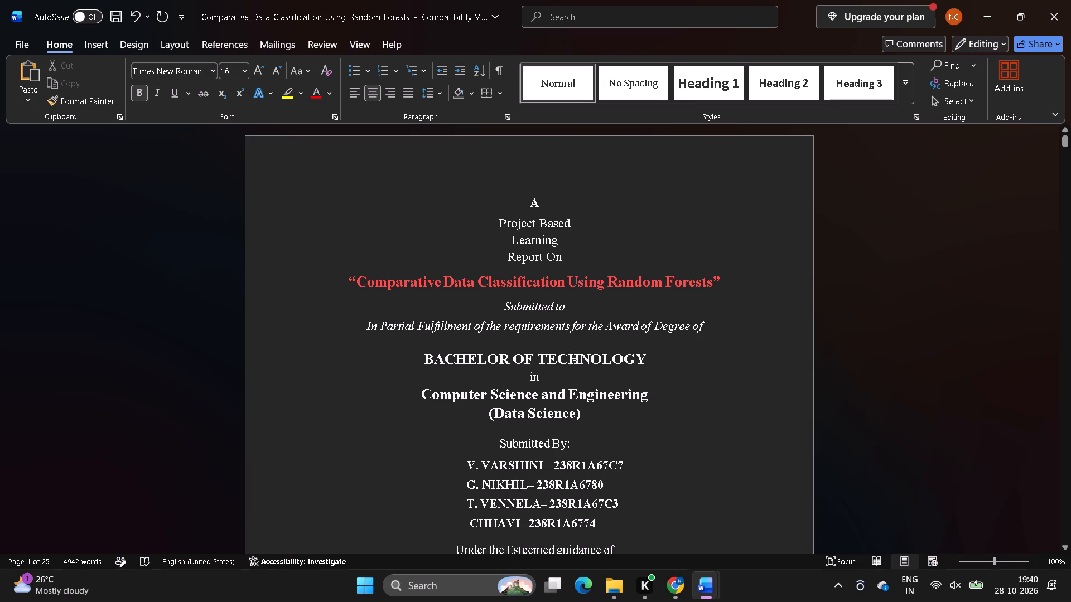
scroll(573, 356, "down", 1)
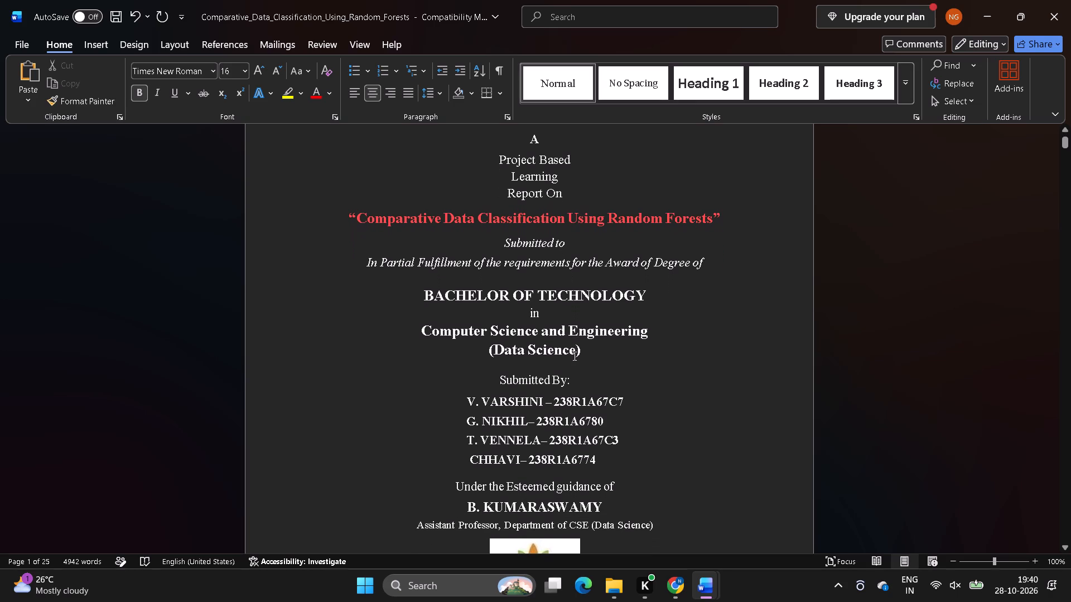
scroll(573, 356, "down", 2)
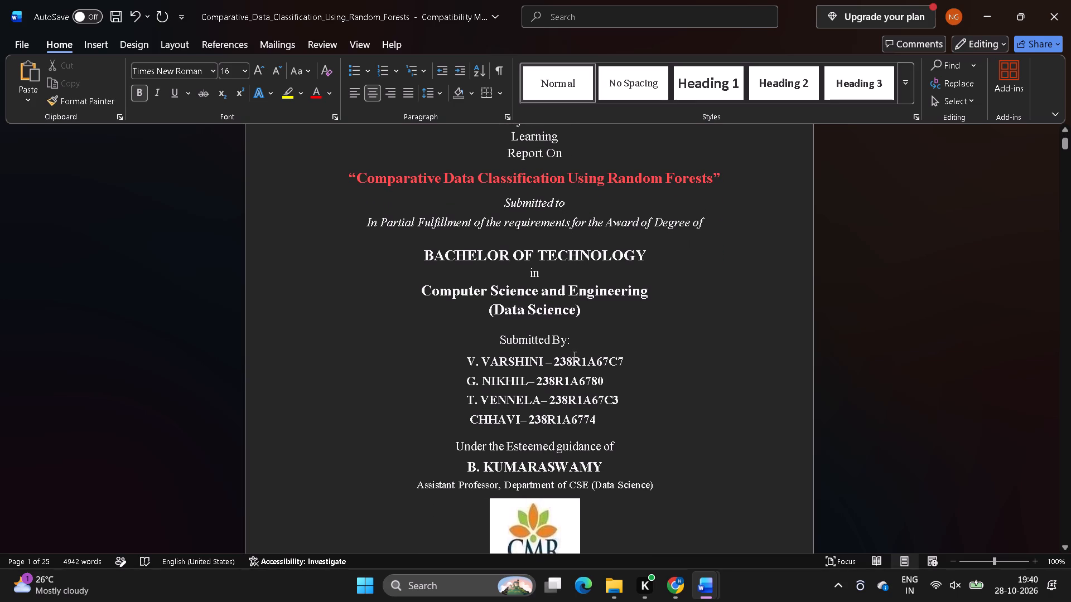
scroll(573, 356, "down", 1)
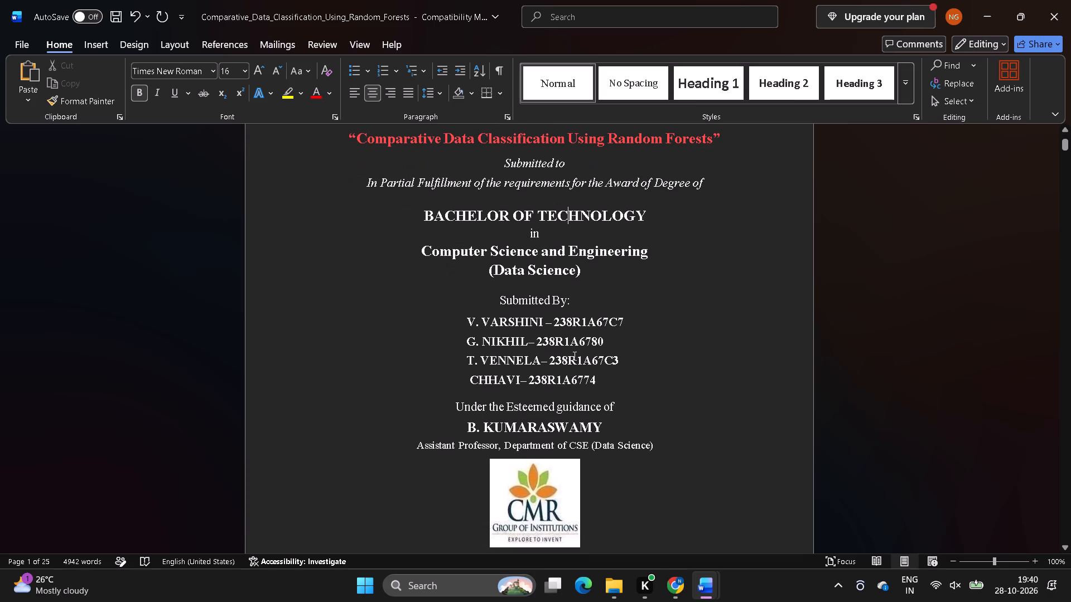
scroll(573, 356, "down", 1)
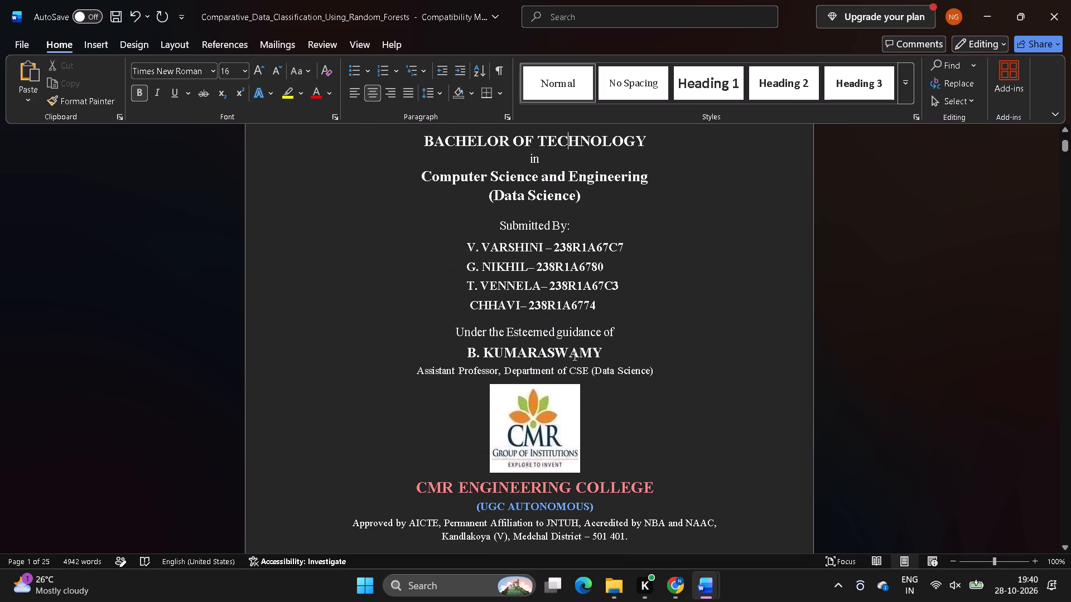
scroll(573, 356, "down", 1)
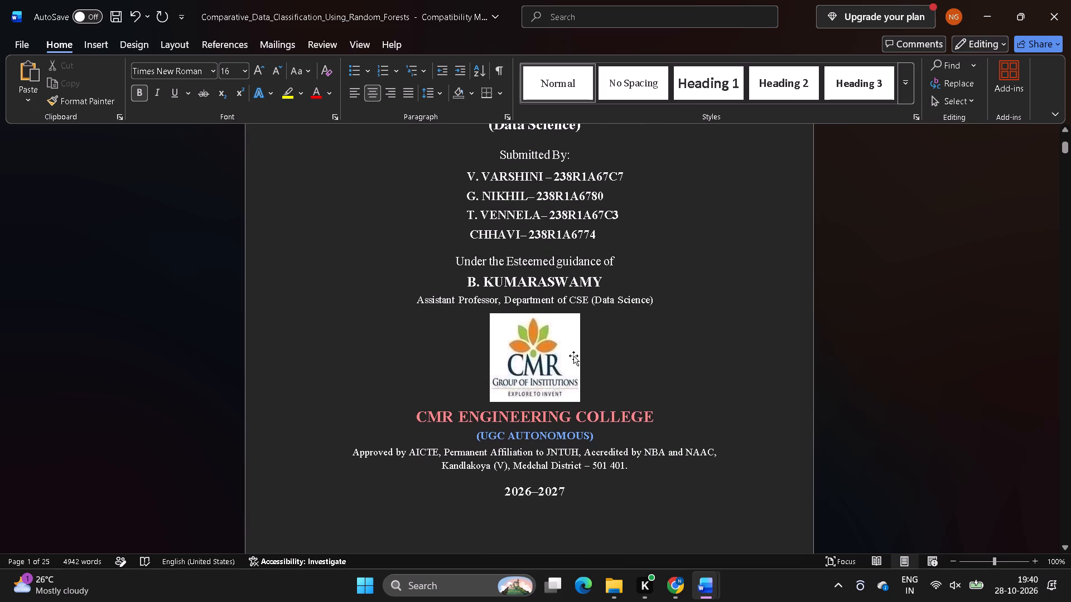
scroll(573, 356, "down", 1)
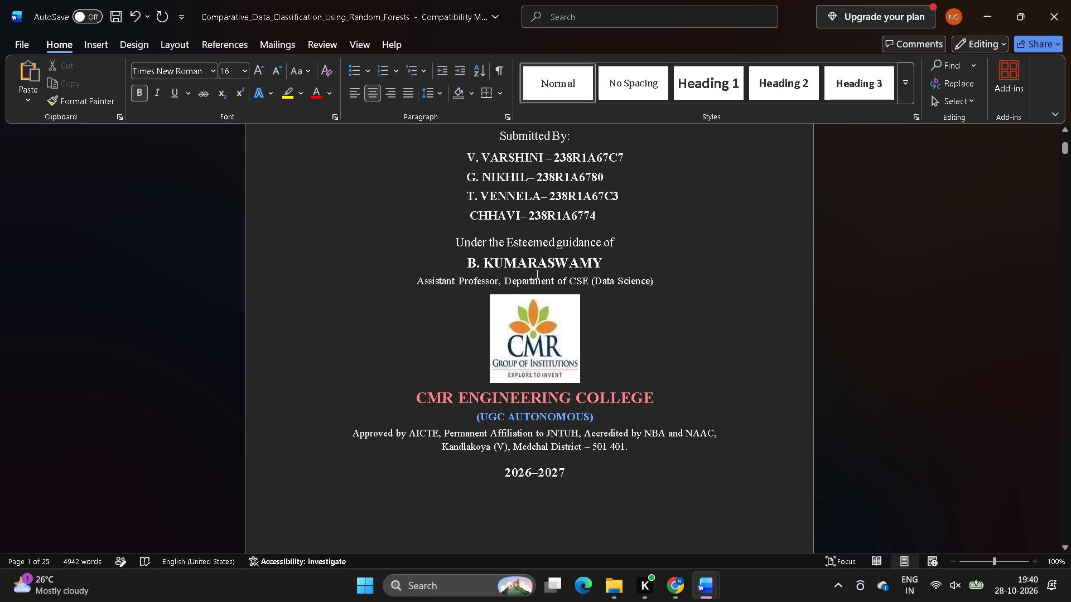
Check the guidance line in PA PBL 1 and set the report's "Under the Esteemed guidance of" line to font size 16.
key("alt+Tab")
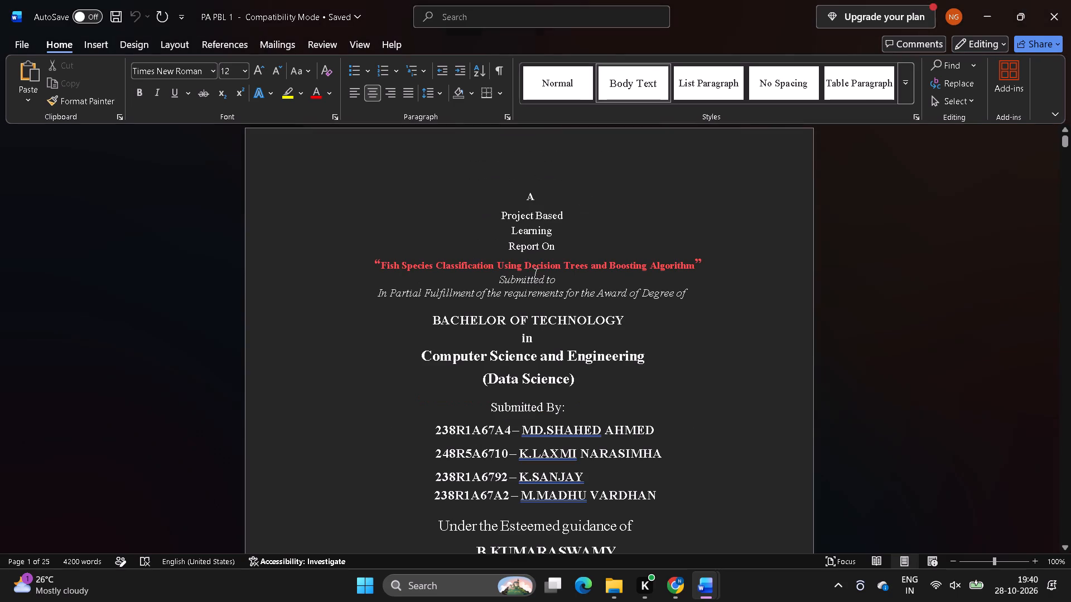
scroll(535, 274, "down", 4)
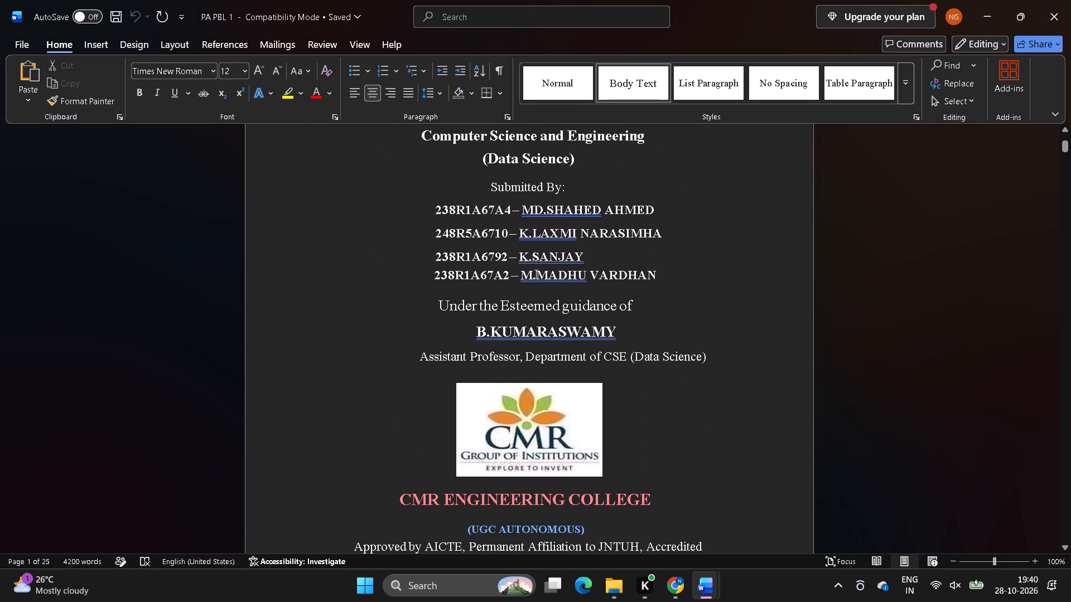
key("alt+Tab")
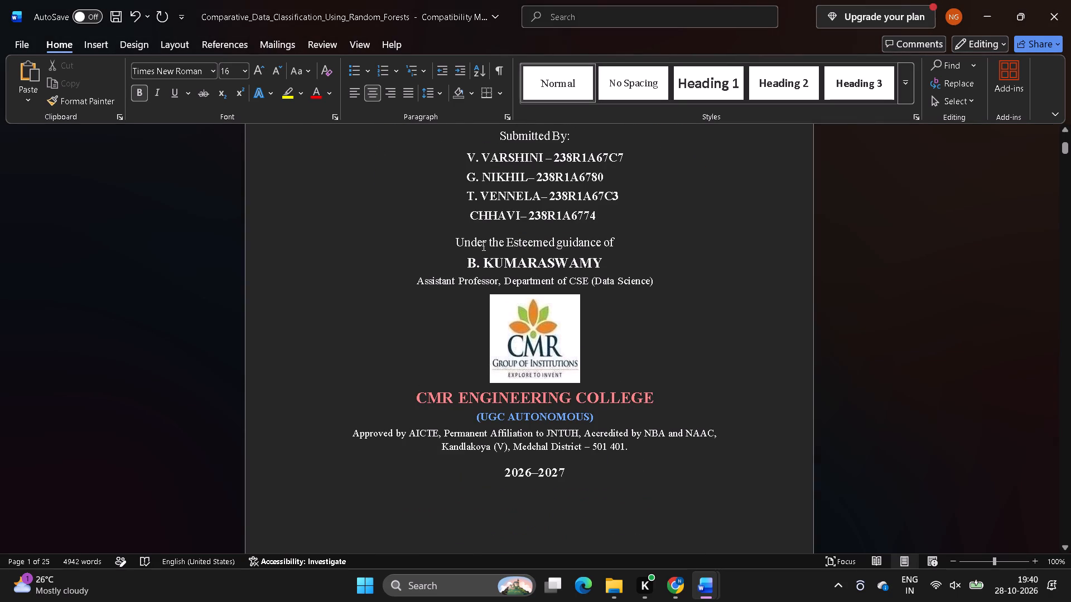
left_click(483, 245)
key("alt+Tab")
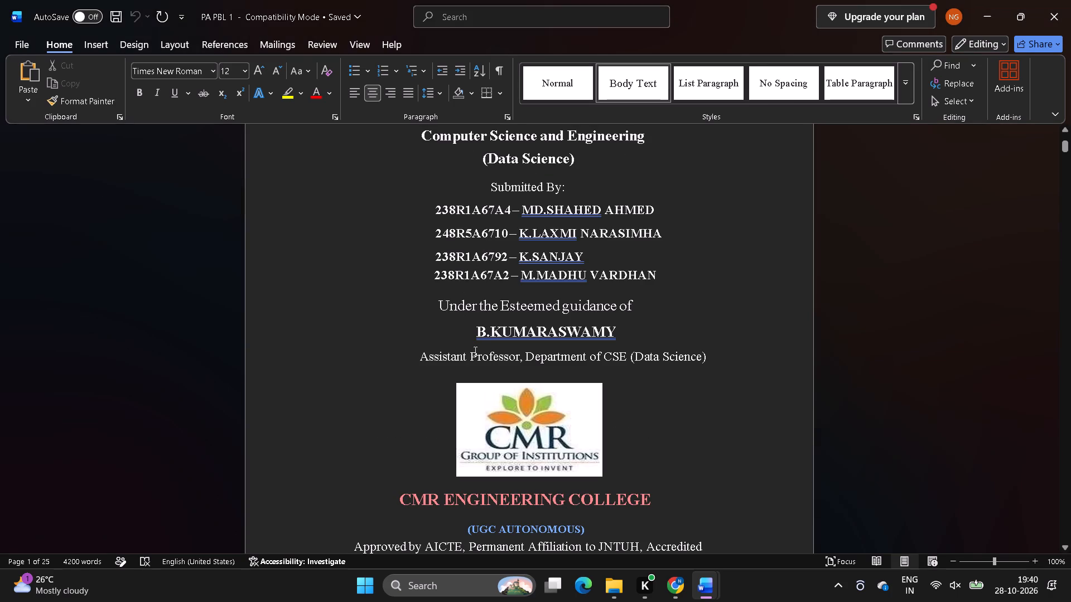
left_click(465, 308)
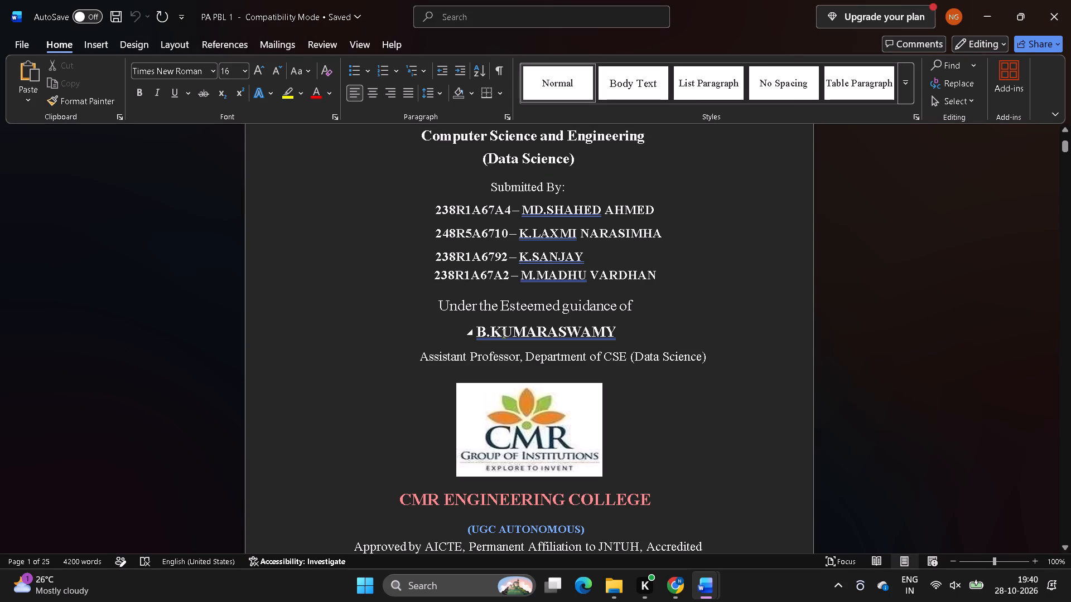
left_click(503, 334)
key("alt+Tab")
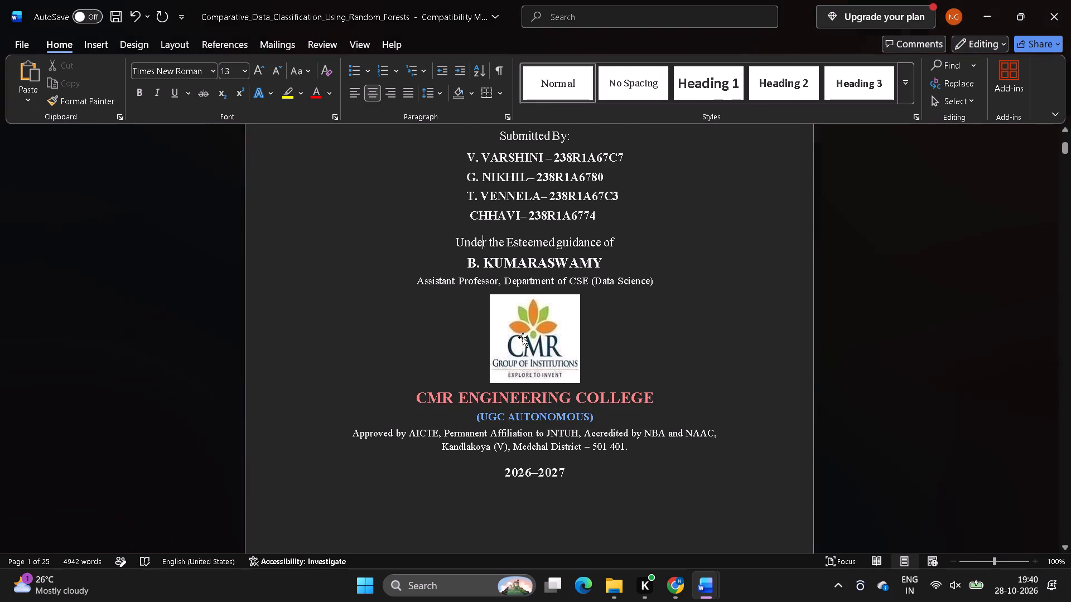
left_click_drag(446, 244, 614, 242)
left_click(708, 198)
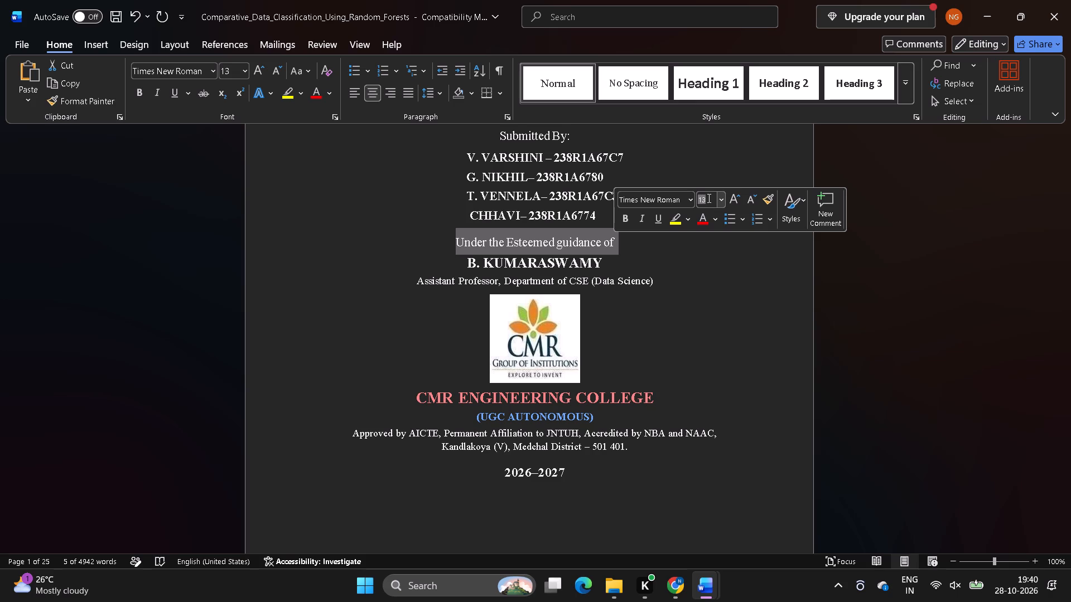
type("16")
key("Return")
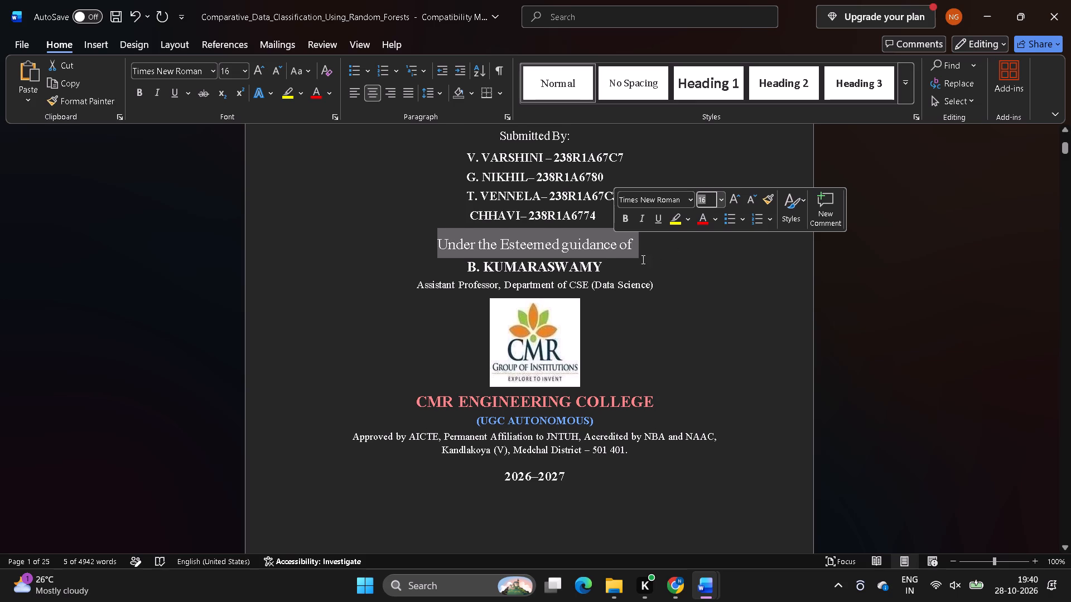
Set the guide's name on the report's cover page to font size 16.
left_click(597, 273)
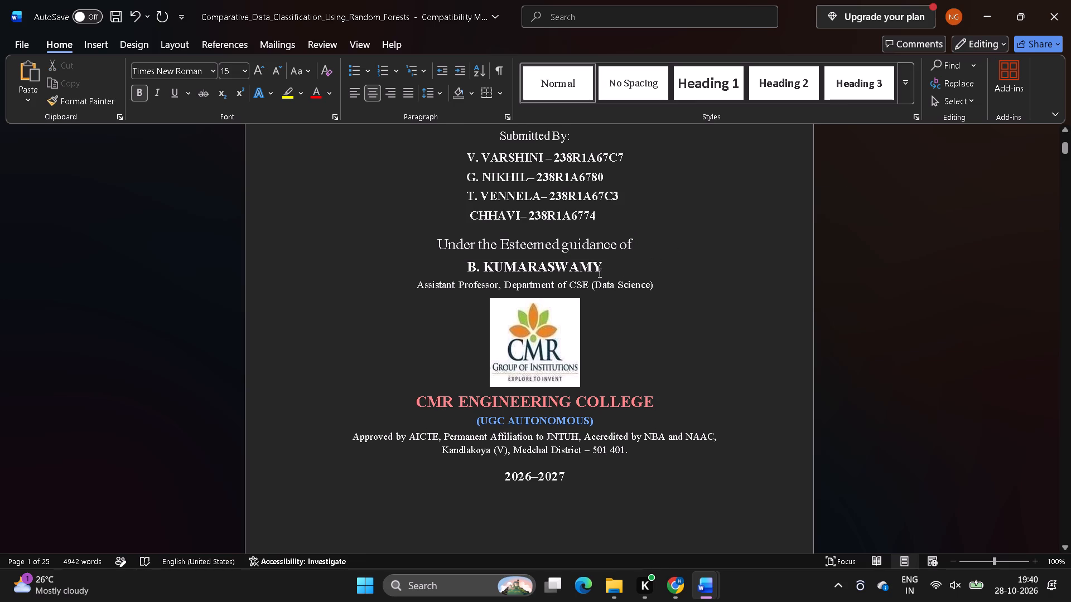
left_click_drag(603, 269, 461, 269)
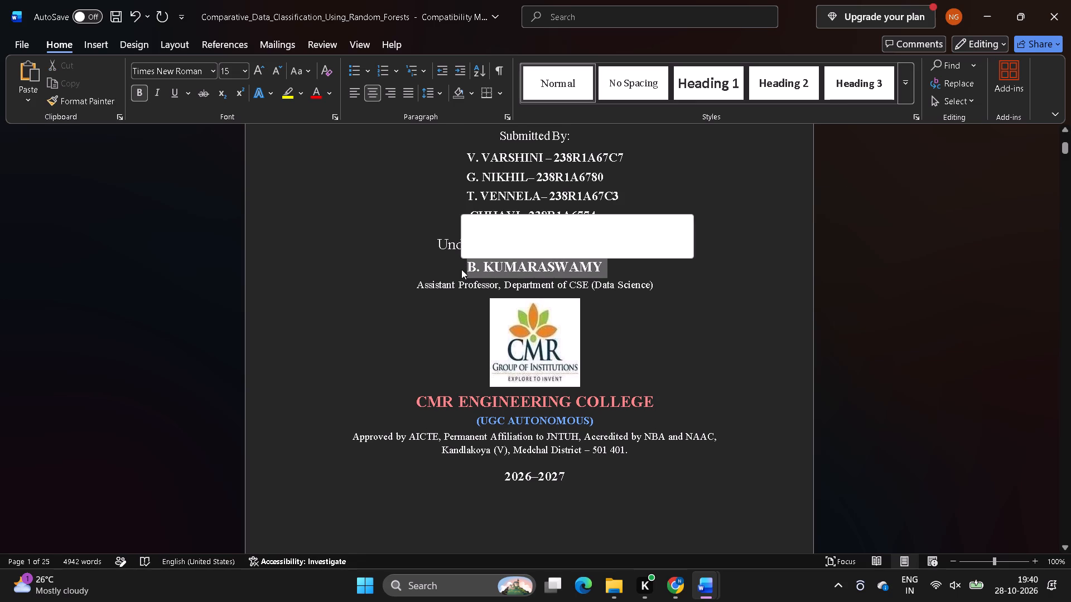
left_click(559, 223)
type("16")
key("Return")
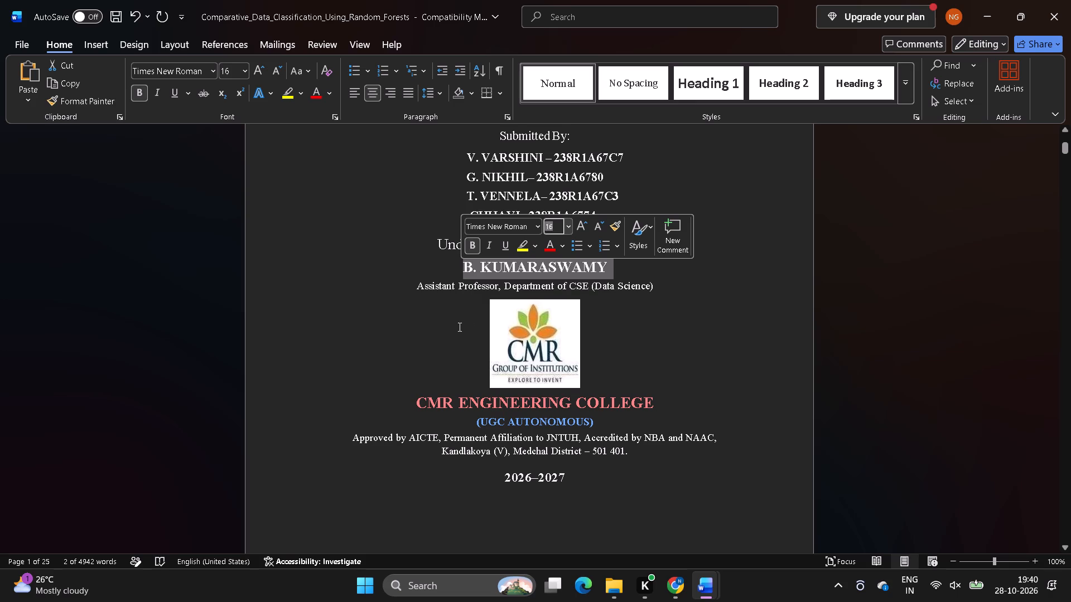
left_click(453, 329)
Check the guide's designation line in PA PBL 1 and set the report's "Assistant Professor, Department of CSE (Data Science)" line to size 14.
key("alt+Tab")
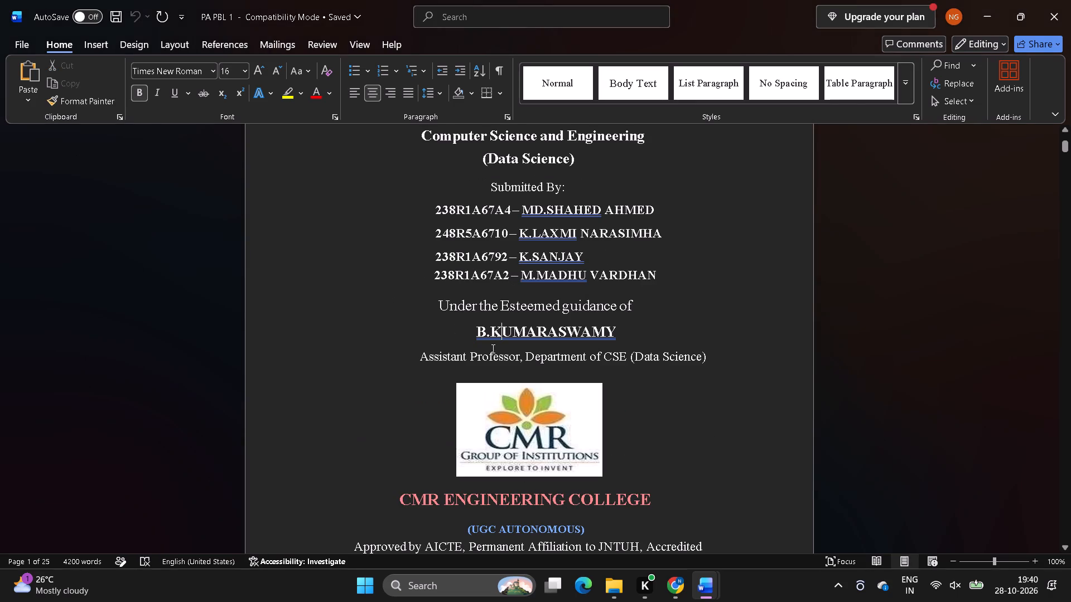
left_click(477, 358)
key("alt+Tab")
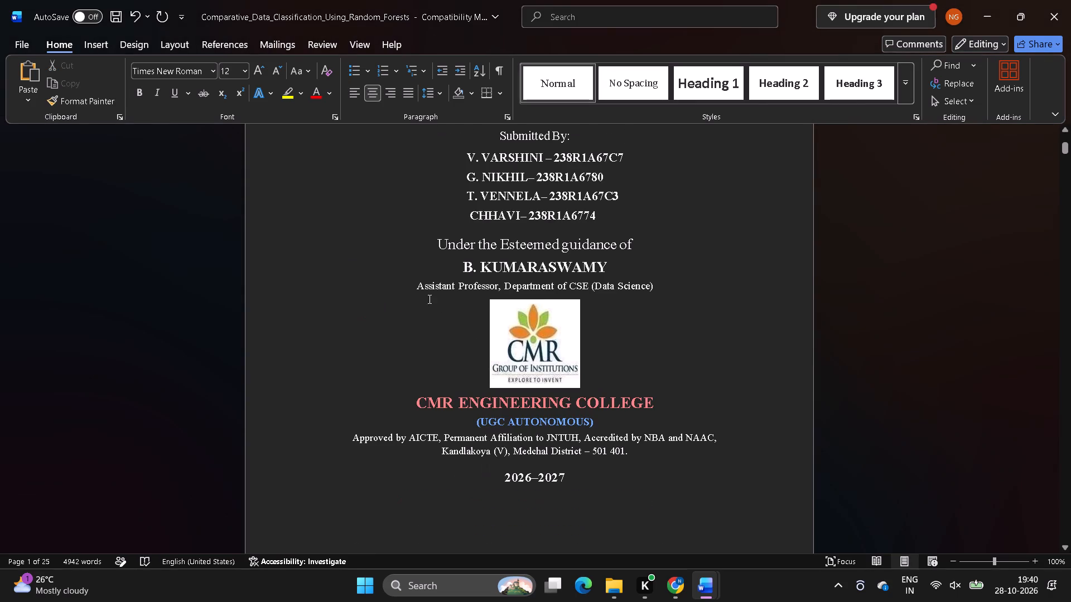
left_click(428, 290)
left_click_drag(408, 285, 408, 286)
left_click_drag(408, 286, 661, 283)
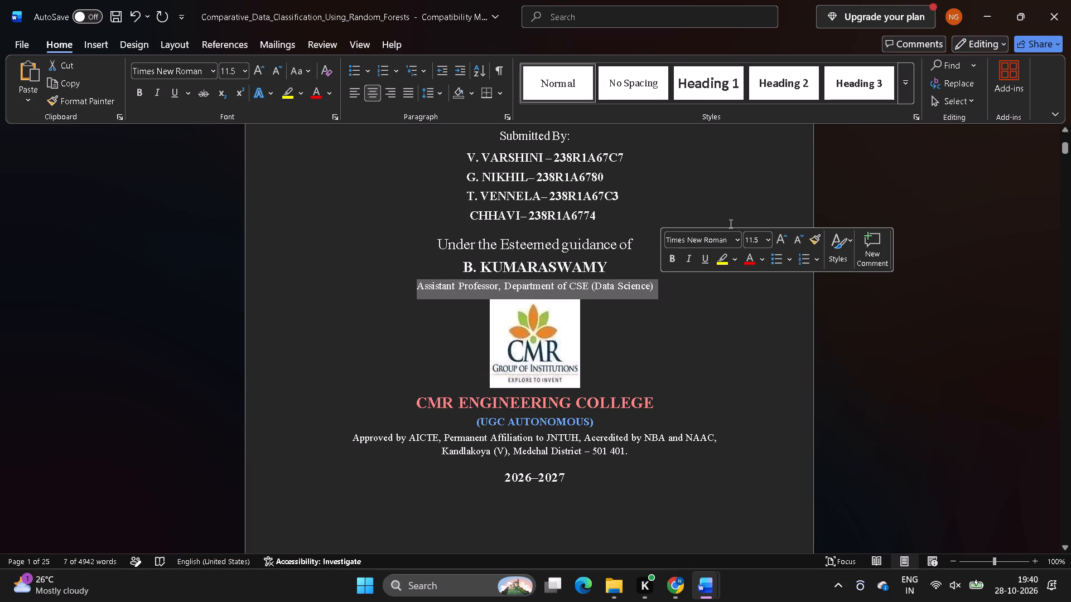
left_click(751, 235)
type("14")
key("Return")
left_click(691, 360)
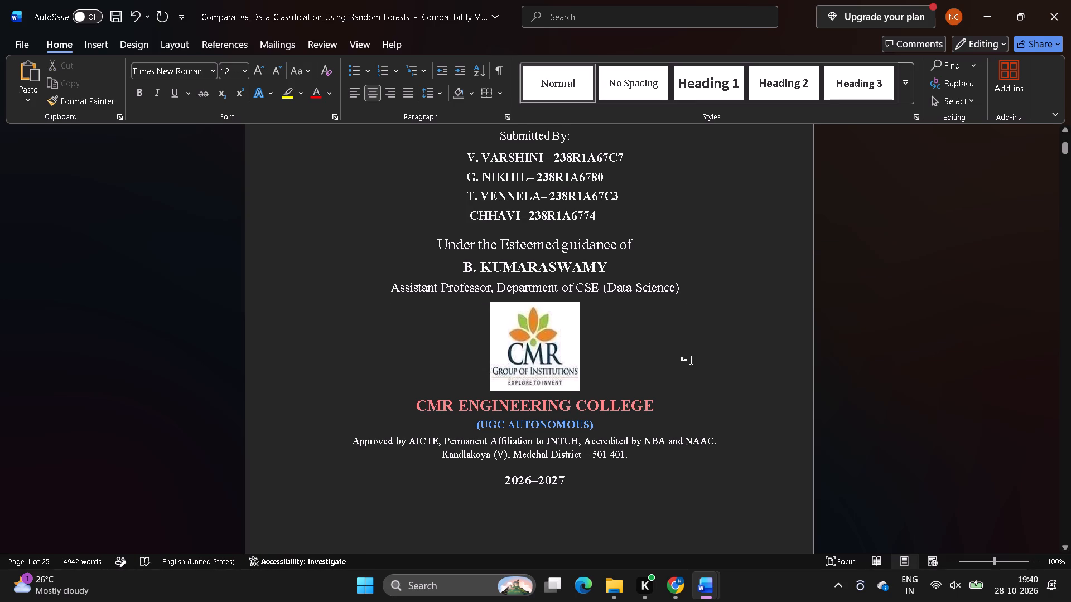
Examine PA PBL 1's cover page for the formatting of the logo, college name, UGC, approval and academic year lines.
key("alt+Tab")
scroll(546, 373, "down", 1)
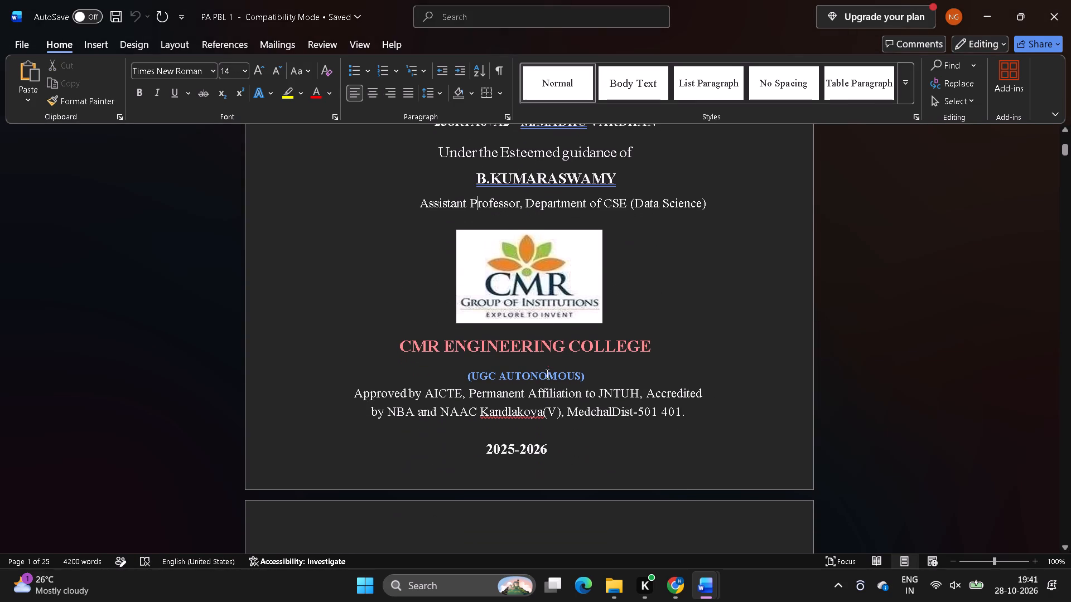
left_click(523, 353)
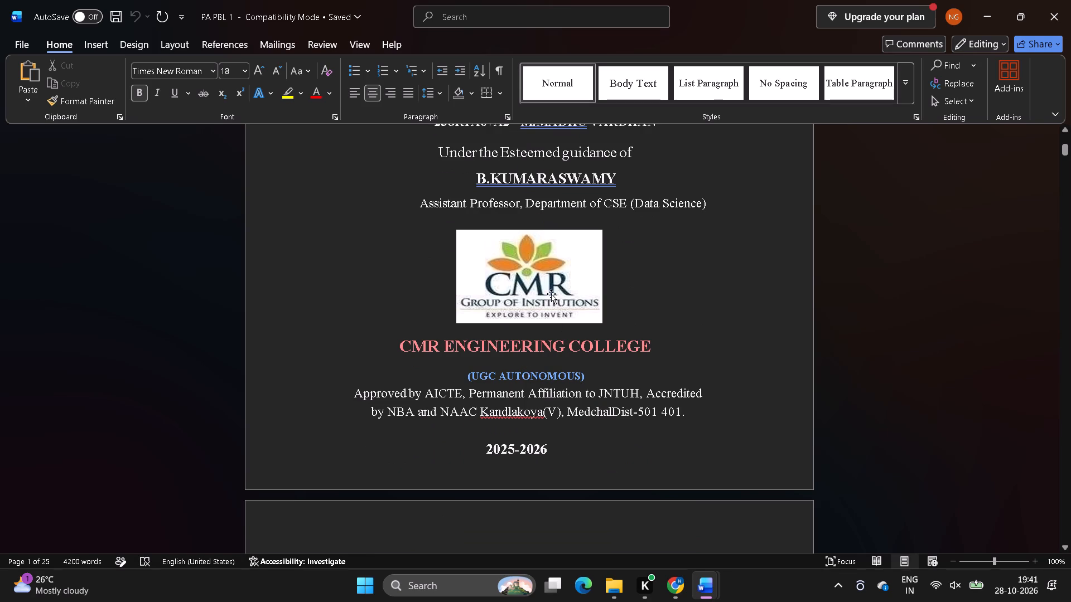
left_click(549, 290)
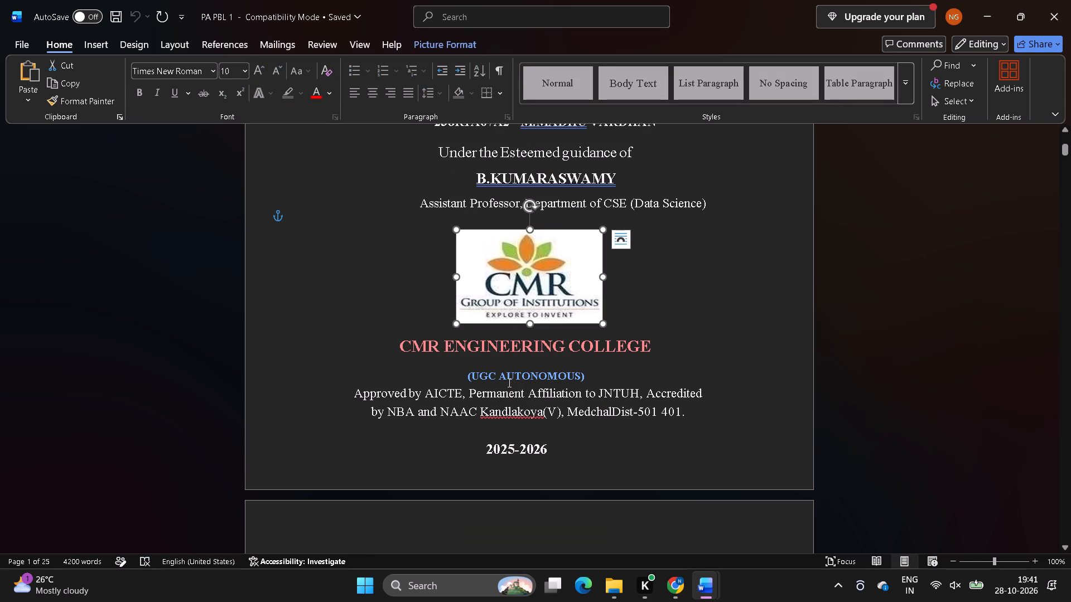
left_click(508, 382)
left_click(512, 377)
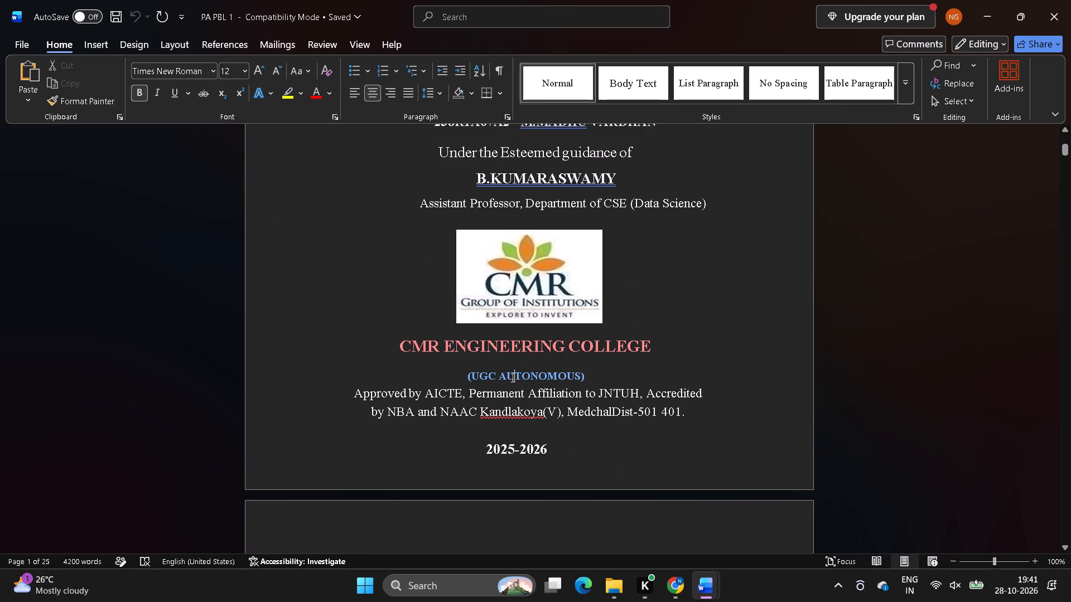
left_click(522, 413)
left_click(519, 446)
key("alt+Tab")
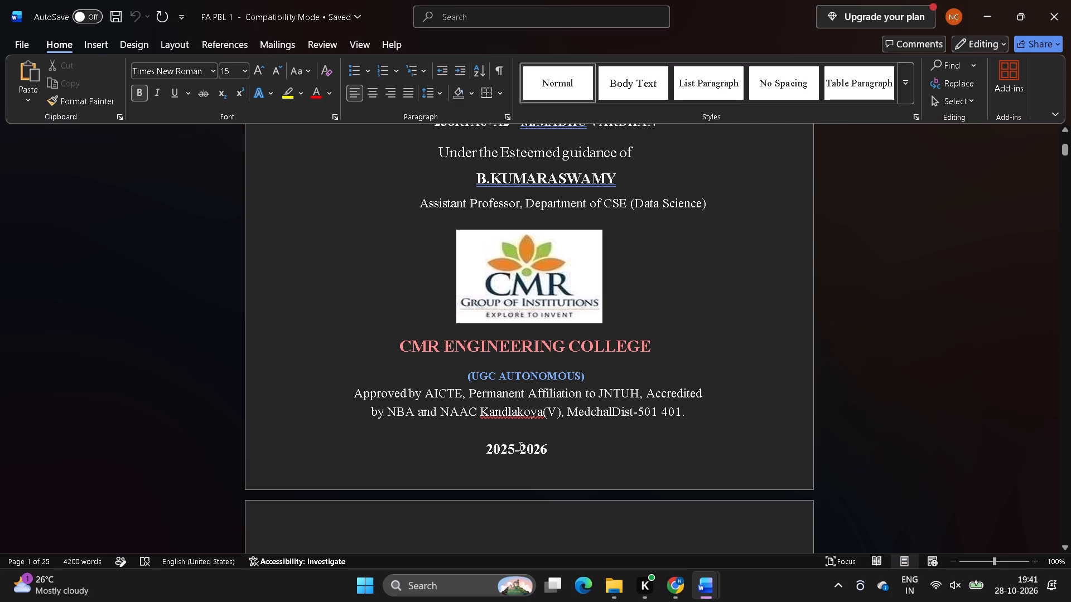
Set the "CMR ENGINEERING COLLEGE" line on the report's cover page to font size 18.
left_click(520, 362)
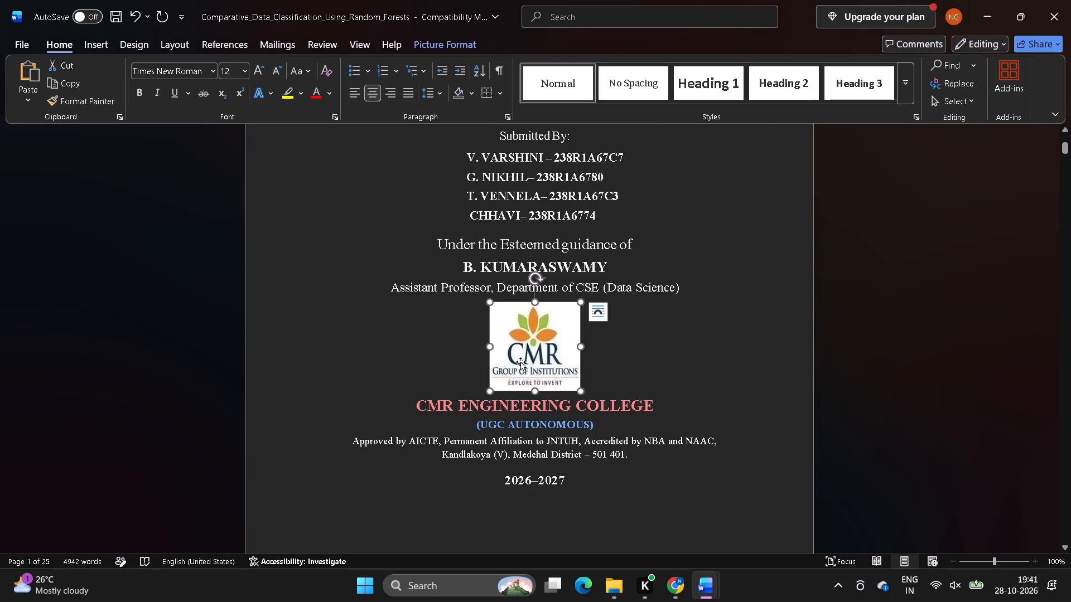
left_click(467, 402)
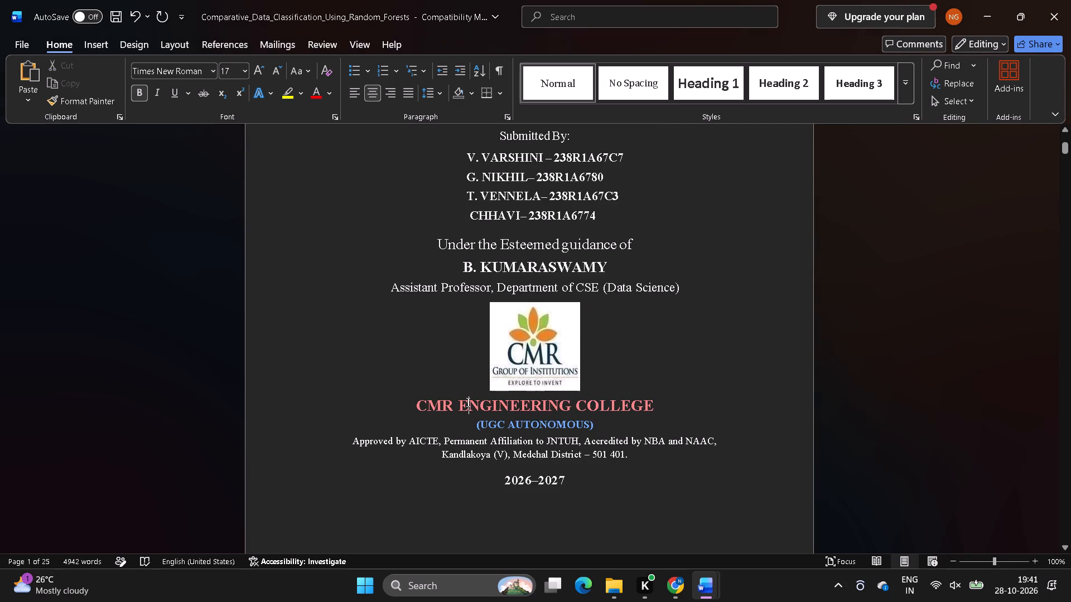
left_click_drag(663, 404, 471, 401)
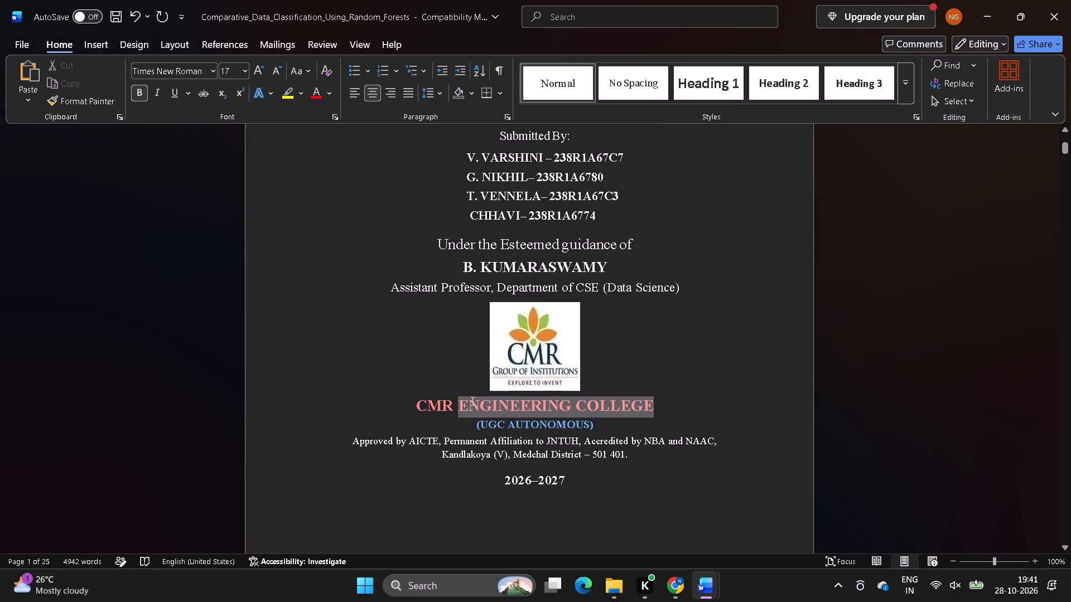
left_click_drag(471, 401, 408, 399)
left_click(504, 351)
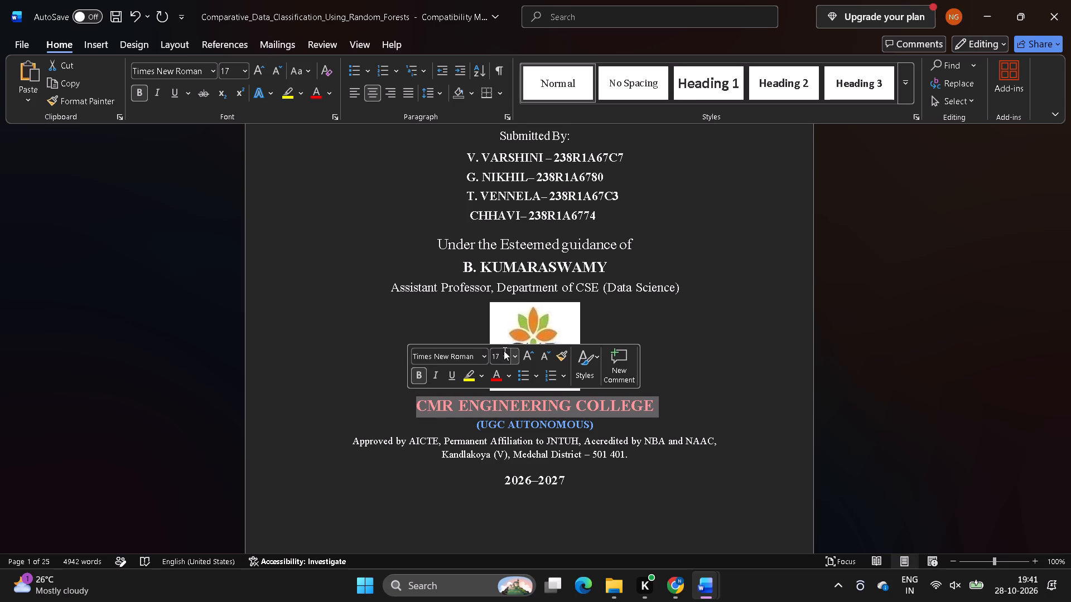
left_click(495, 356)
key("1")
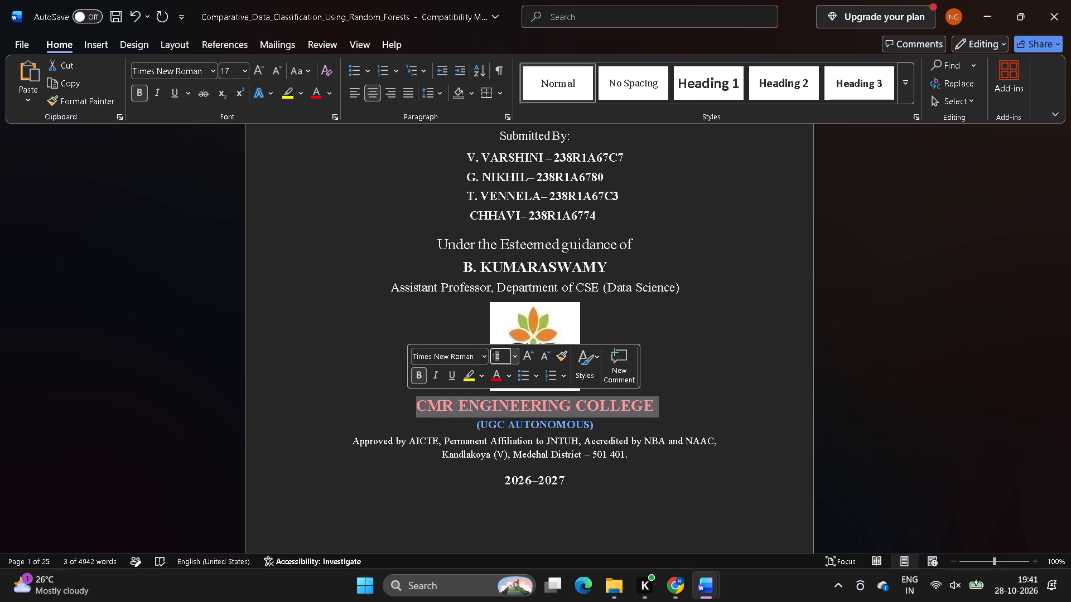
key("8")
key("Return")
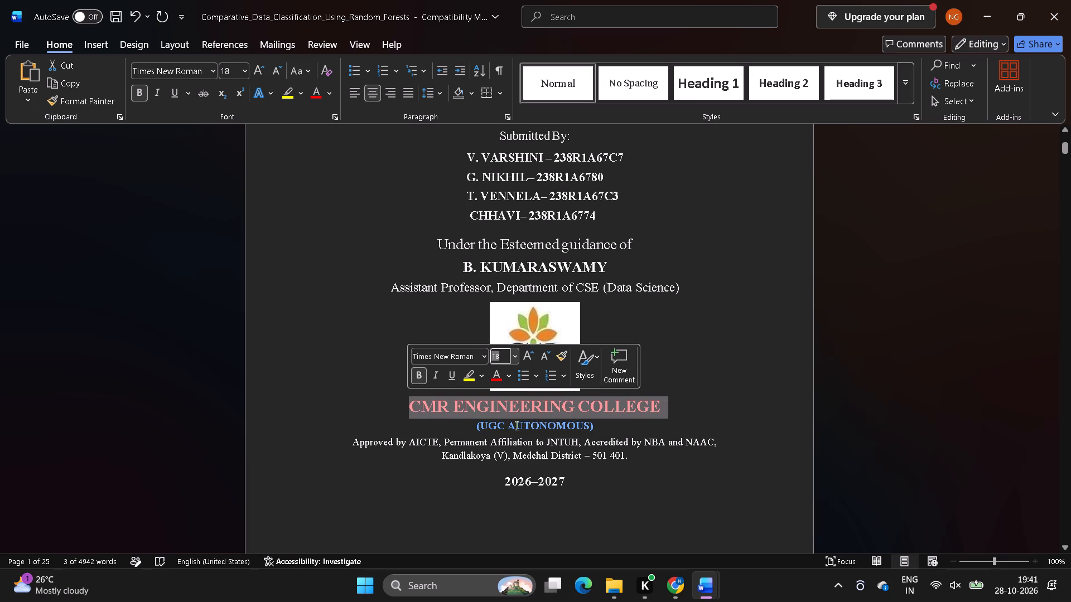
Check the approval text in PA PBL 1 and set the report's "Approved by AICTE..." cover page lines to font size 14.
left_click(517, 424)
left_click(453, 444)
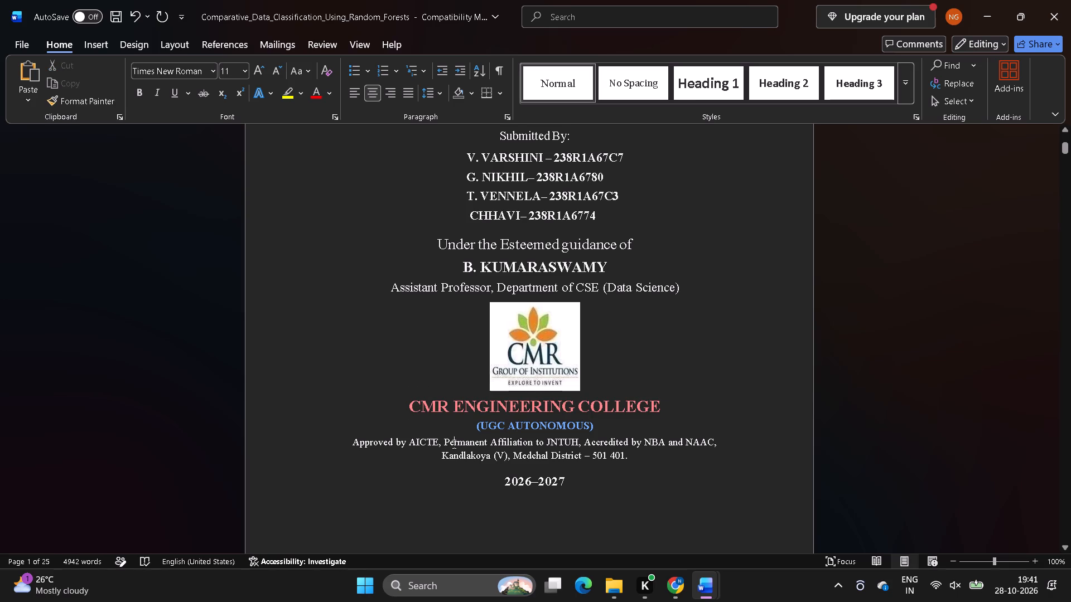
key("alt+Tab")
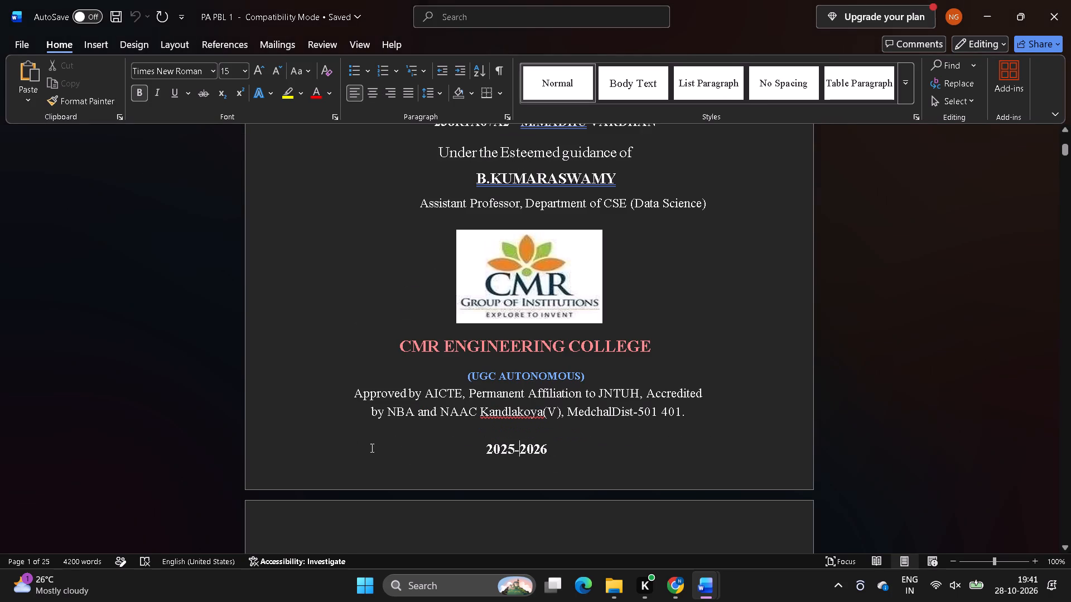
left_click(455, 409)
key("alt+Tab")
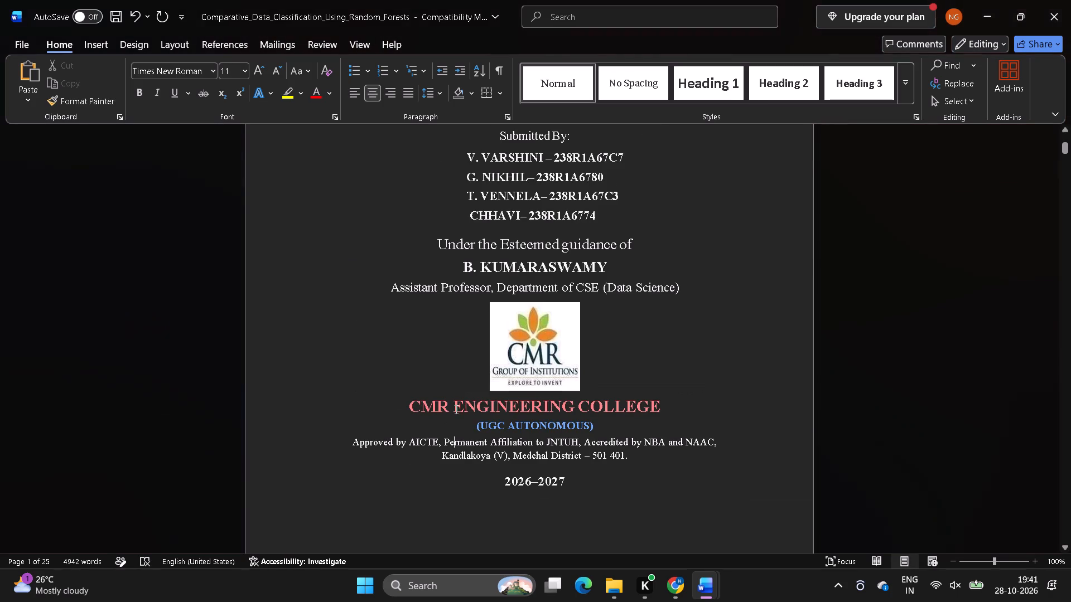
left_click_drag(351, 440, 678, 456)
left_click(777, 410)
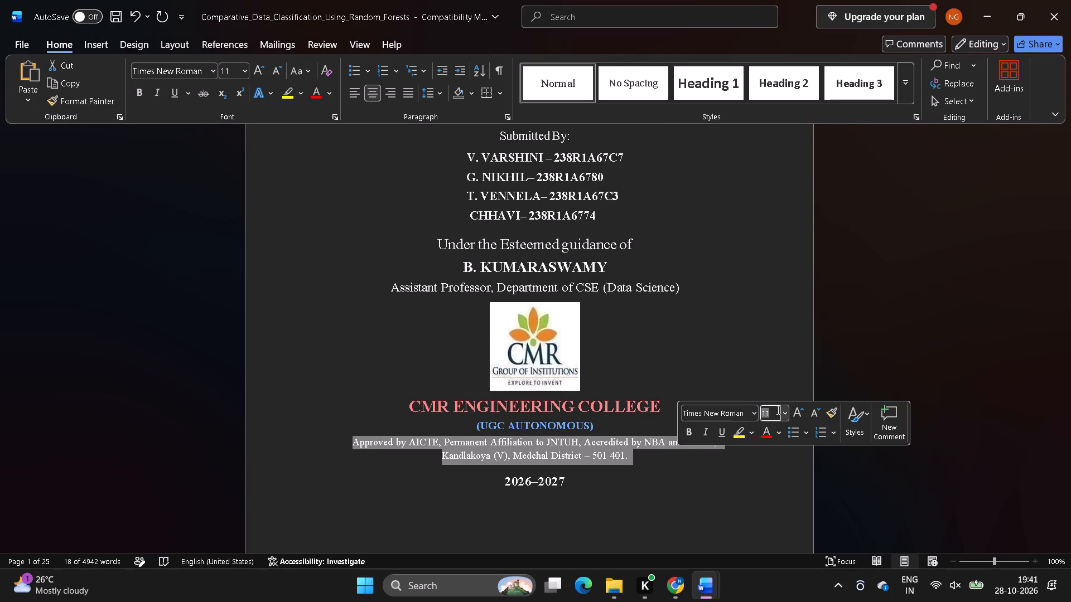
type("14")
key("Return")
left_click(650, 513)
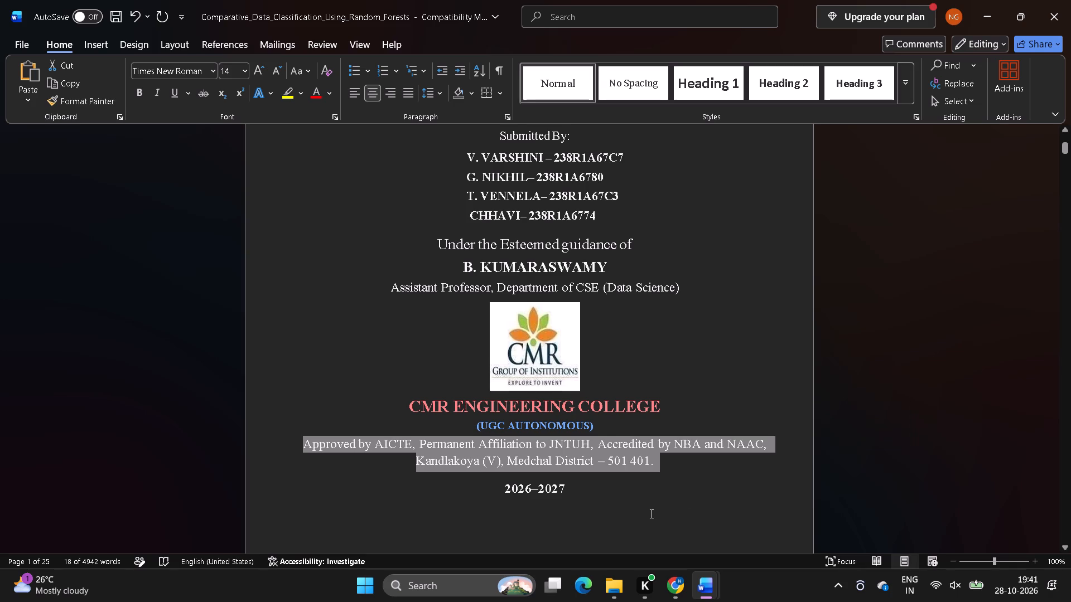
Compare the academic year line's font size on the cover pages of PA PBL 1 and the report.
key("alt+Tab")
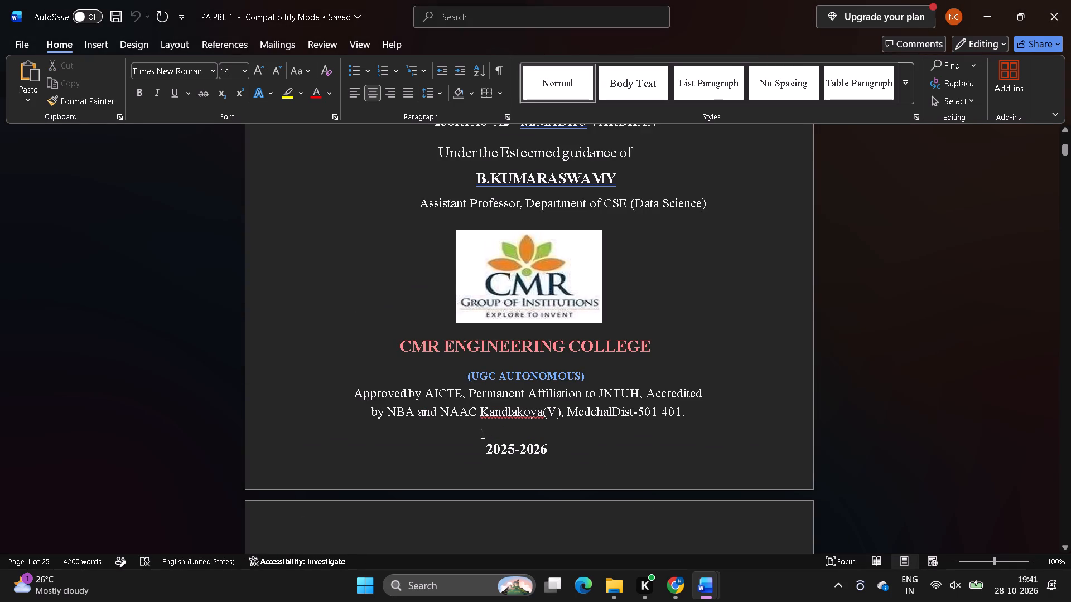
left_click(506, 459)
key("alt+Tab")
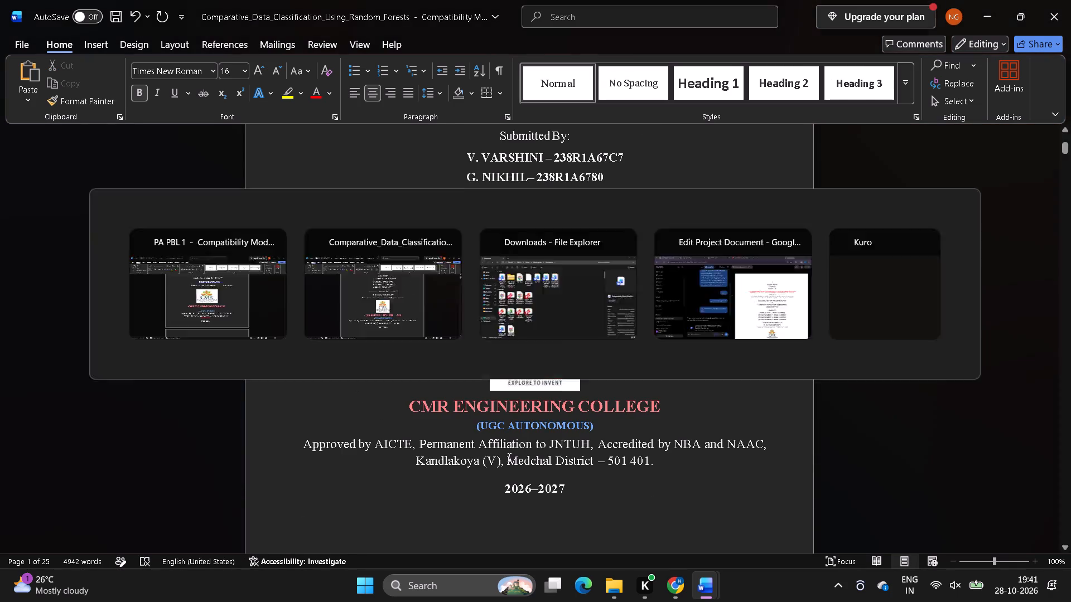
left_click(518, 489)
key("alt+Tab")
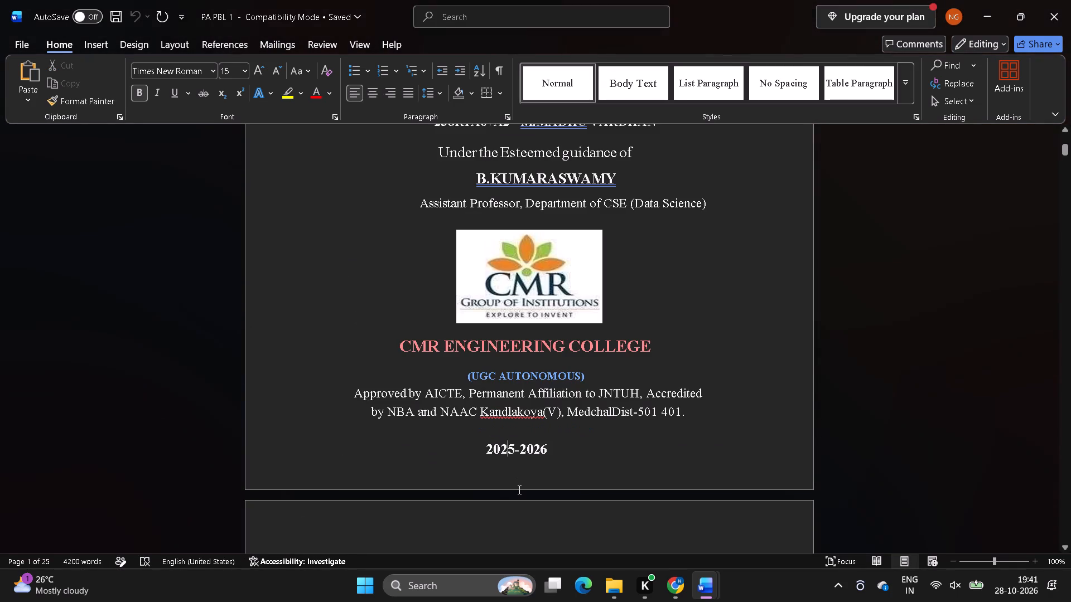
key("alt+Tab")
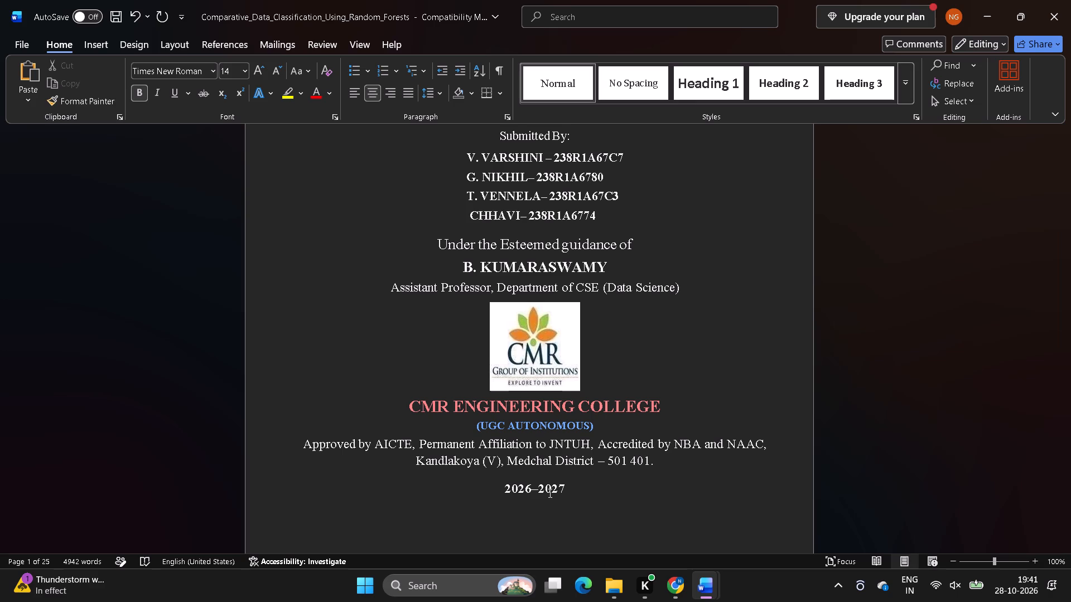
Compare the college heading on the report's certificate page with PA PBL 1's, and examine that document's approval lines and certificate text.
scroll(549, 493, "down", 2)
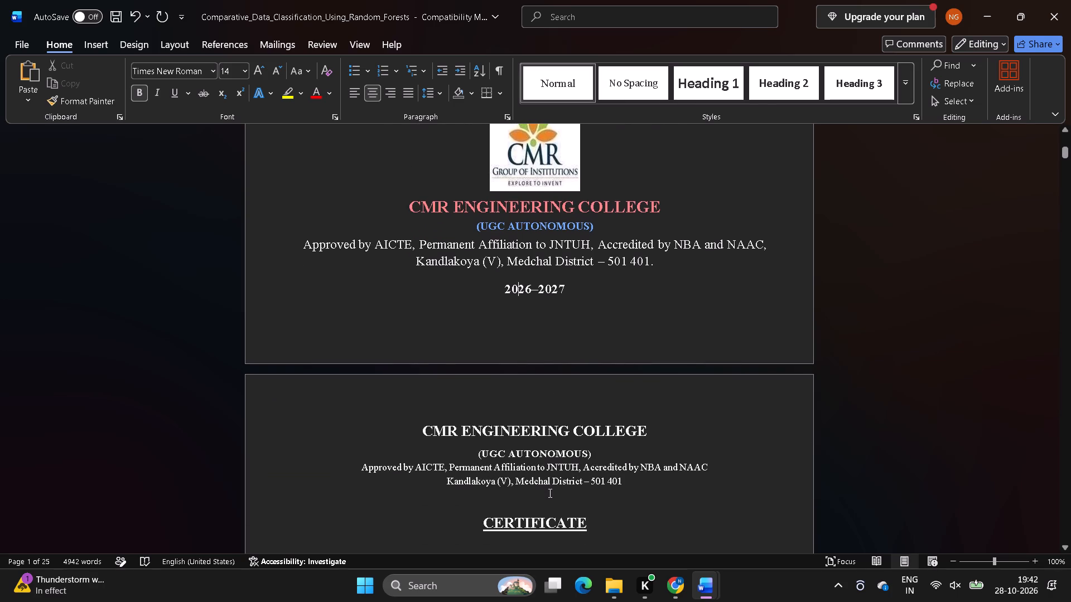
scroll(549, 493, "down", 2)
left_click(541, 278)
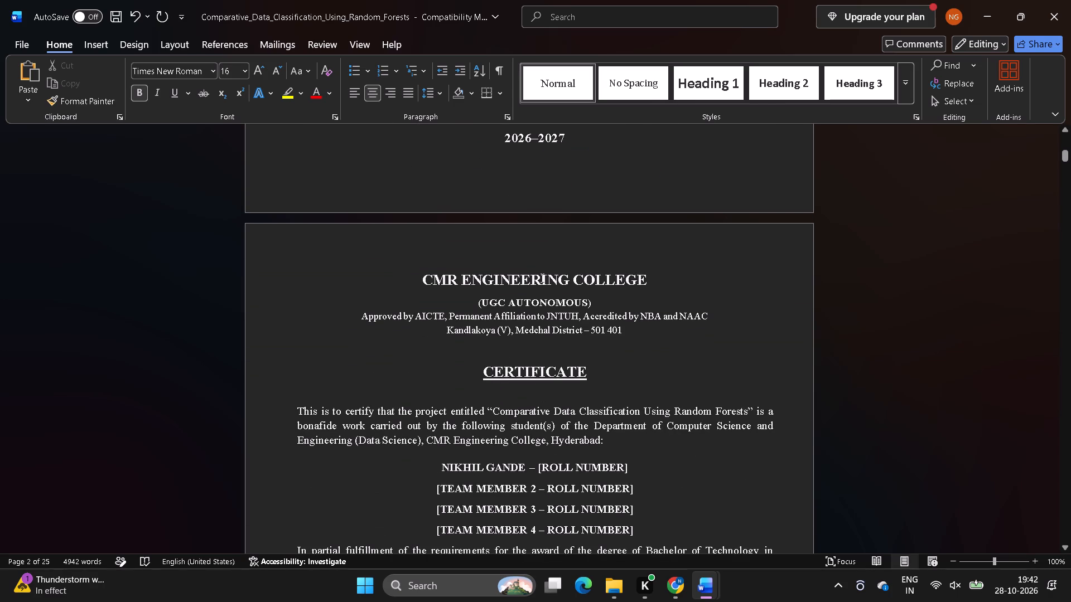
key("alt+Tab")
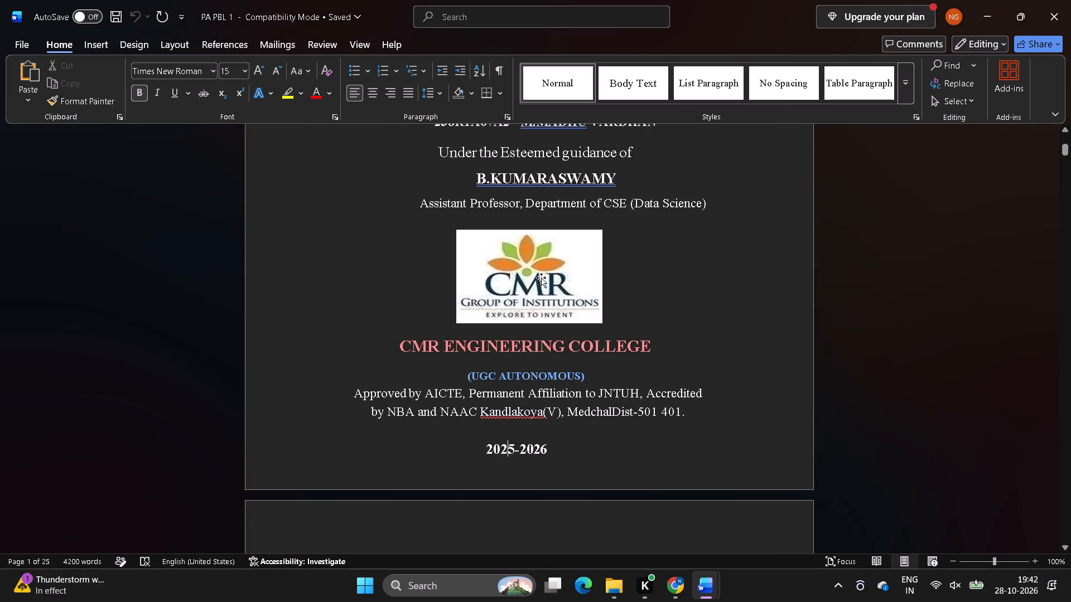
scroll(537, 251, "down", 3)
left_click(522, 273)
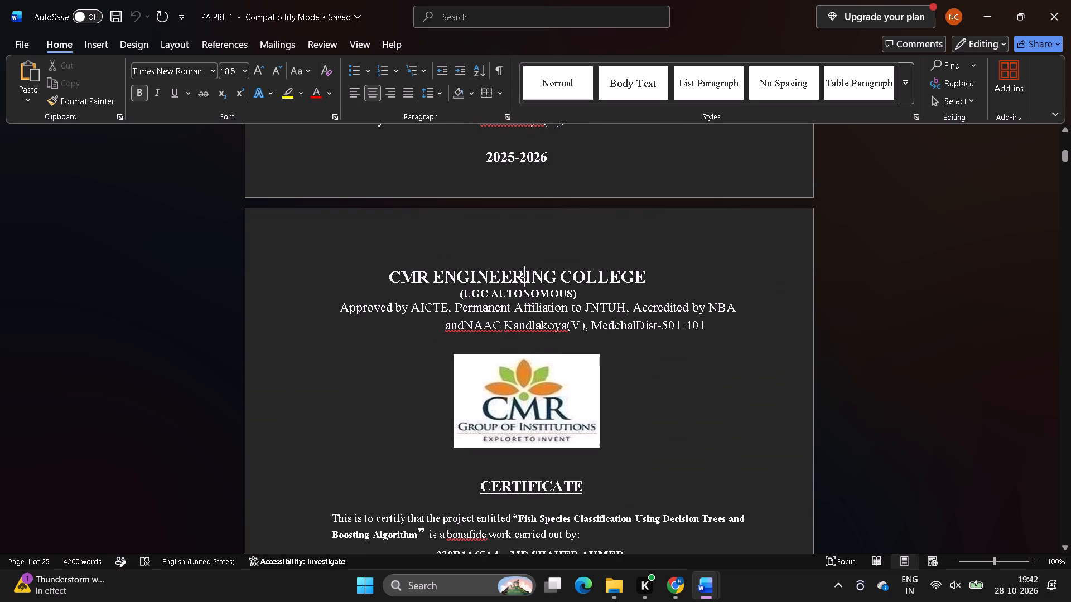
left_click(545, 307)
left_click(546, 326)
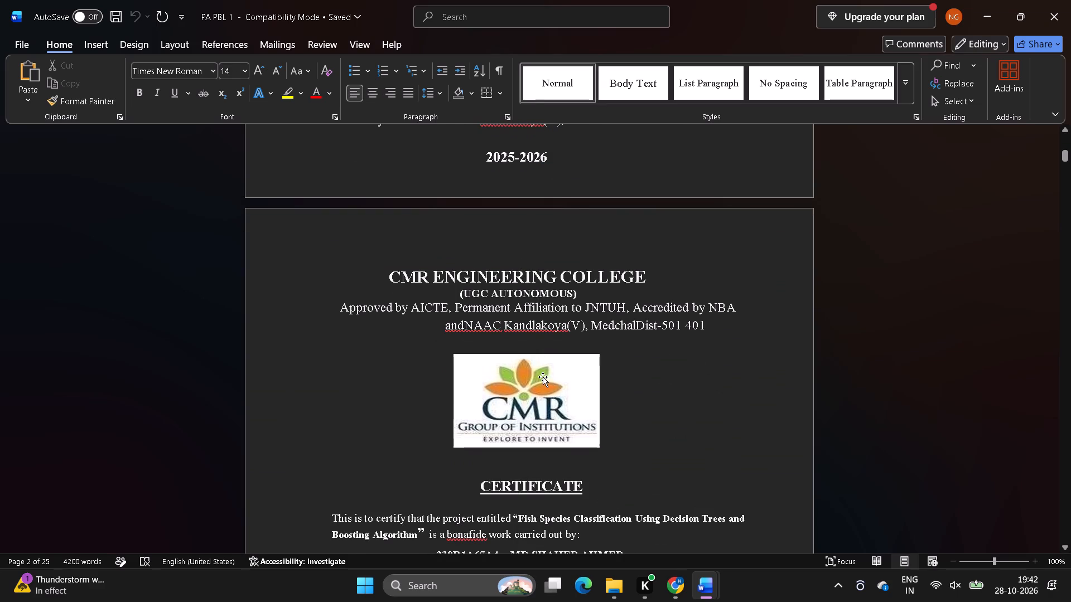
scroll(542, 379, "down", 2)
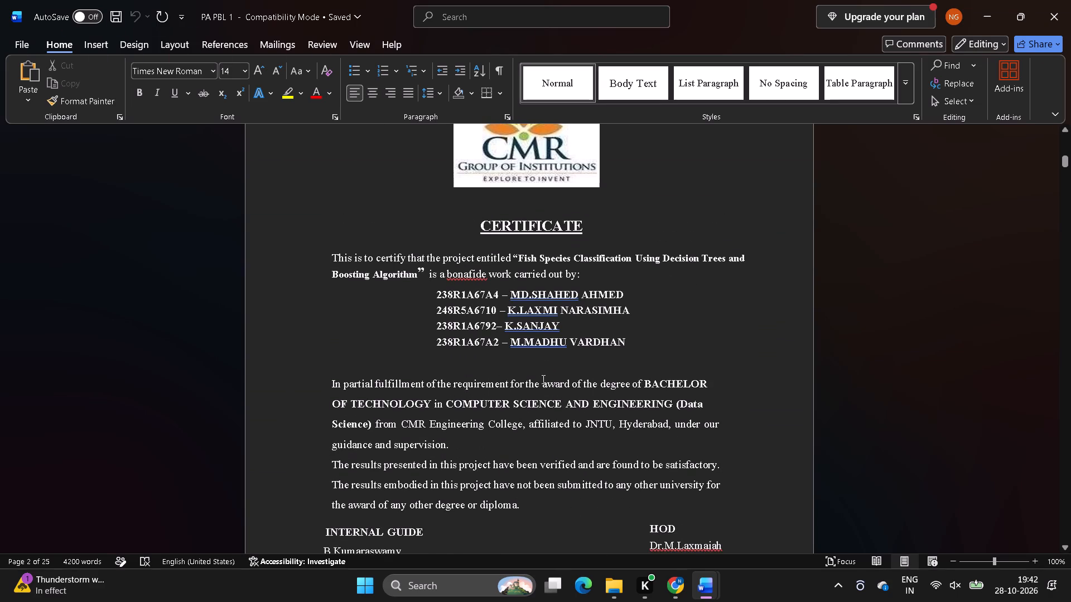
Check the font sizes of the report's certificate page "(UGC AUTONOMOUS)" line and its cover page college name and UGC lines.
key("alt+Tab")
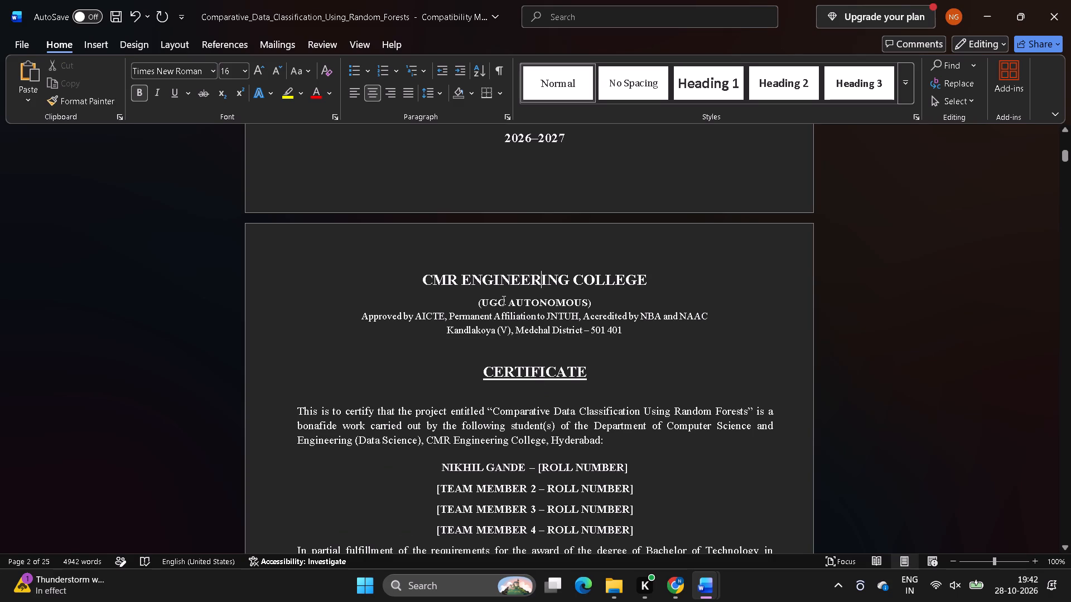
left_click(503, 300)
scroll(475, 300, "up", 4)
scroll(475, 300, "down", 1)
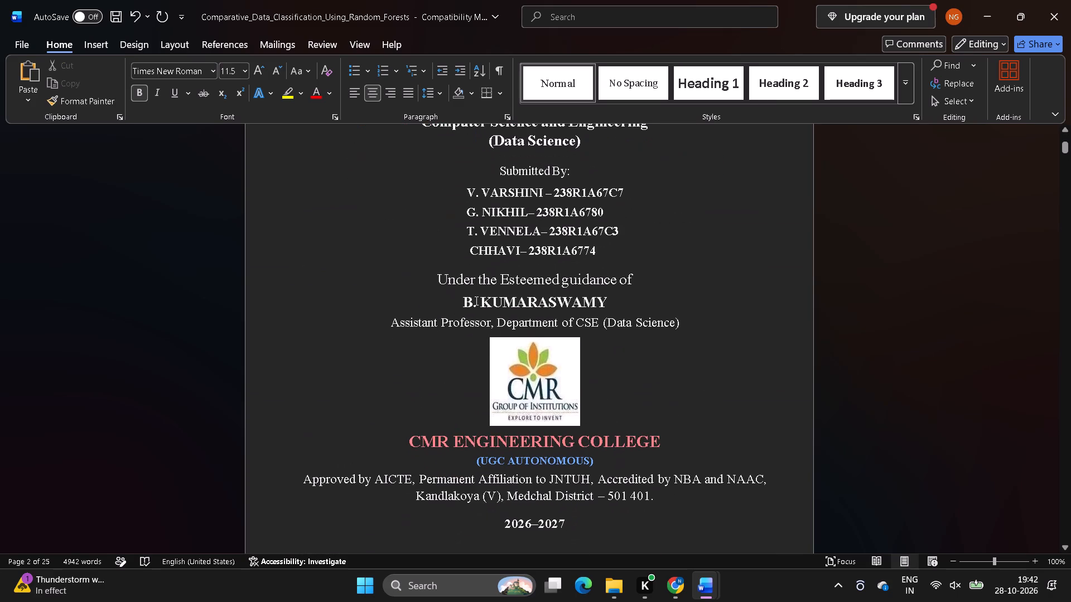
left_click(512, 439)
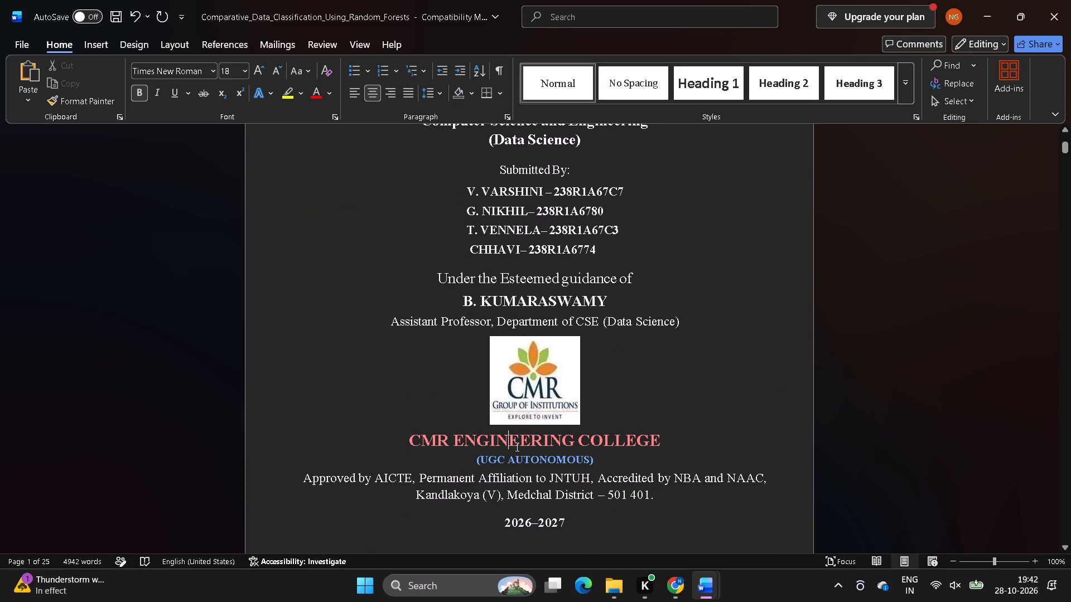
left_click(522, 464)
Set the "CMR ENGINEERING COLLEGE" heading on the report's certificate page to font size 18.
scroll(522, 464, "down", 3)
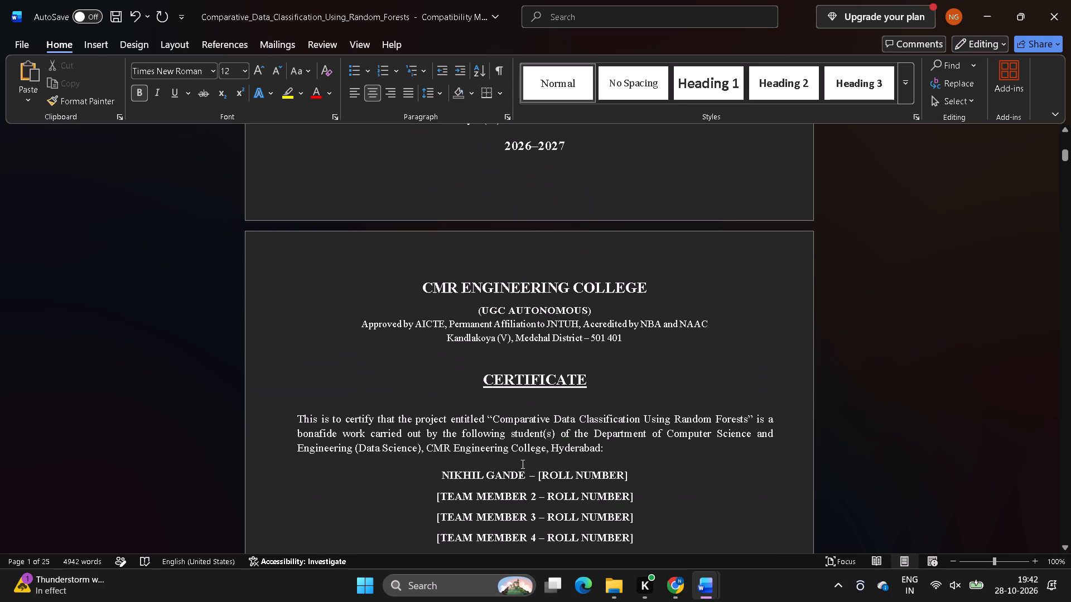
scroll(522, 464, "down", 1)
left_click(520, 288)
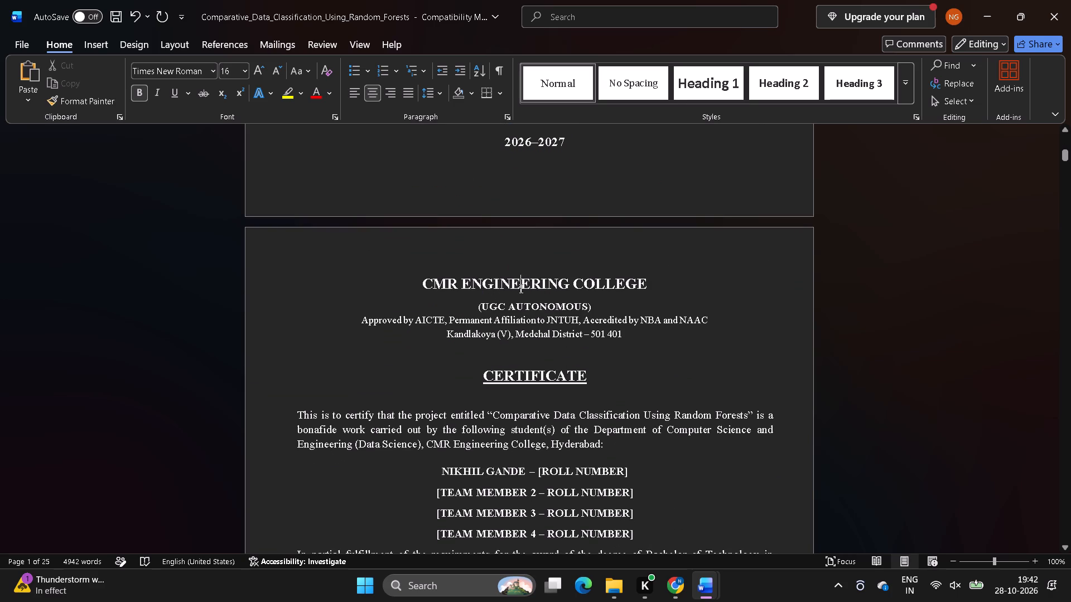
left_click_drag(652, 285, 442, 273)
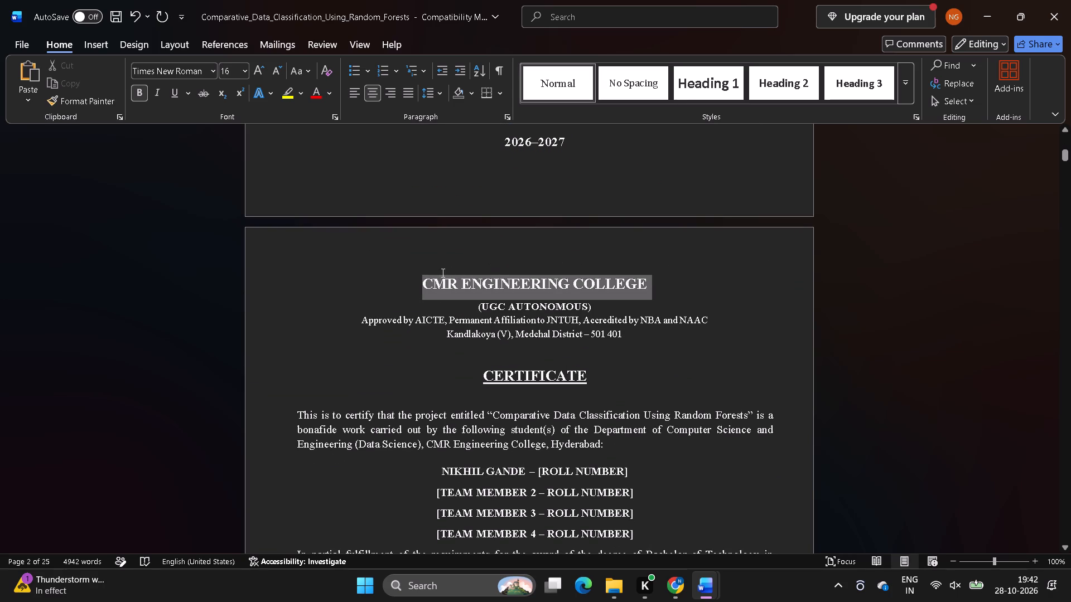
left_click_drag(442, 273, 441, 273)
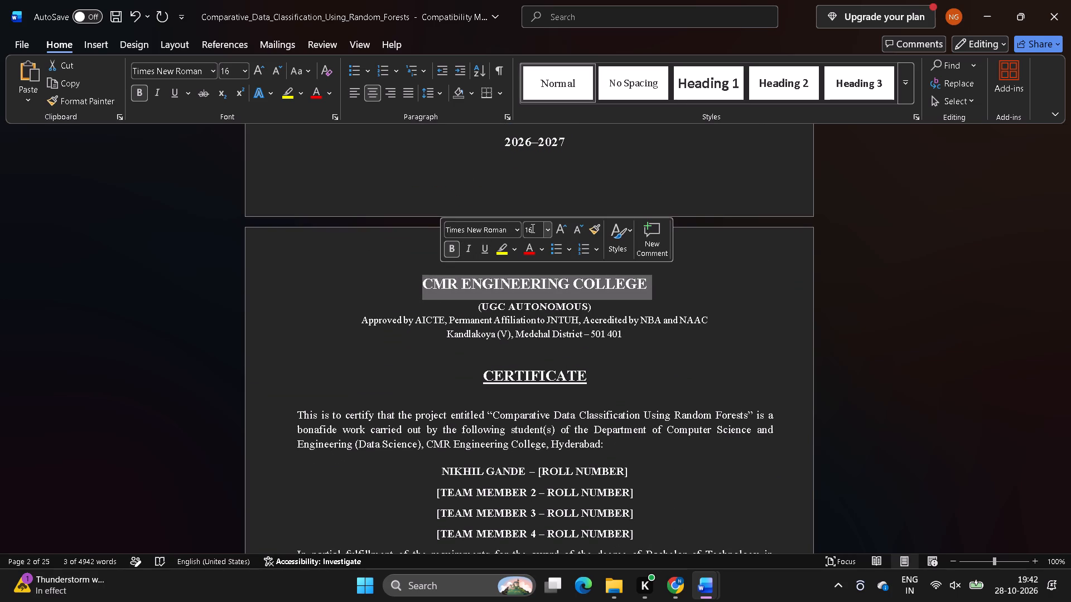
left_click(532, 228)
type("18")
key("Return")
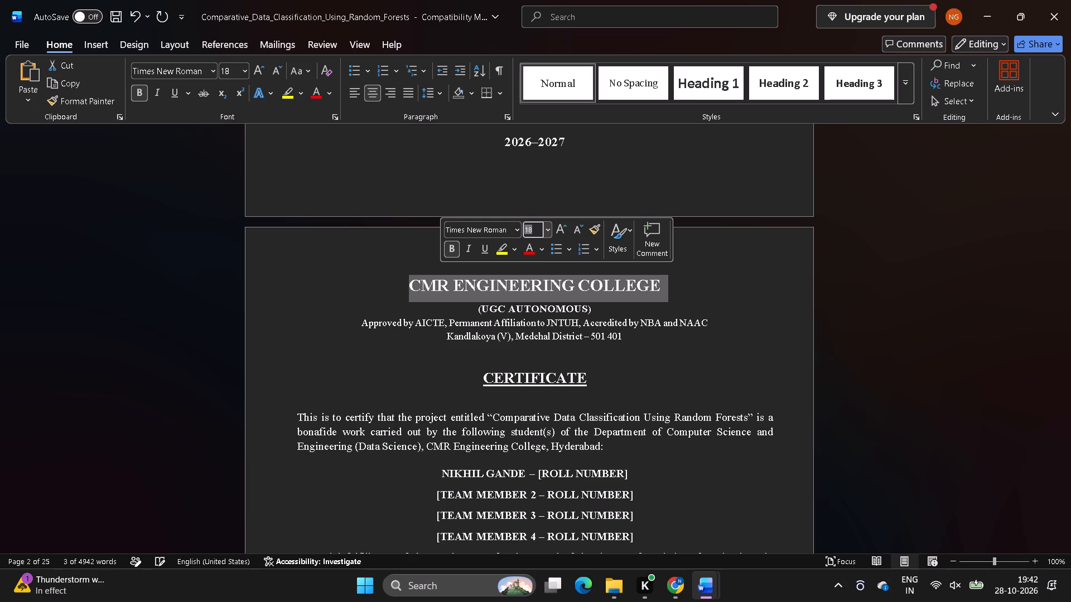
Set the "(UGC AUTONOMOUS)" line on the certificate page to font size 12.
left_click(545, 303)
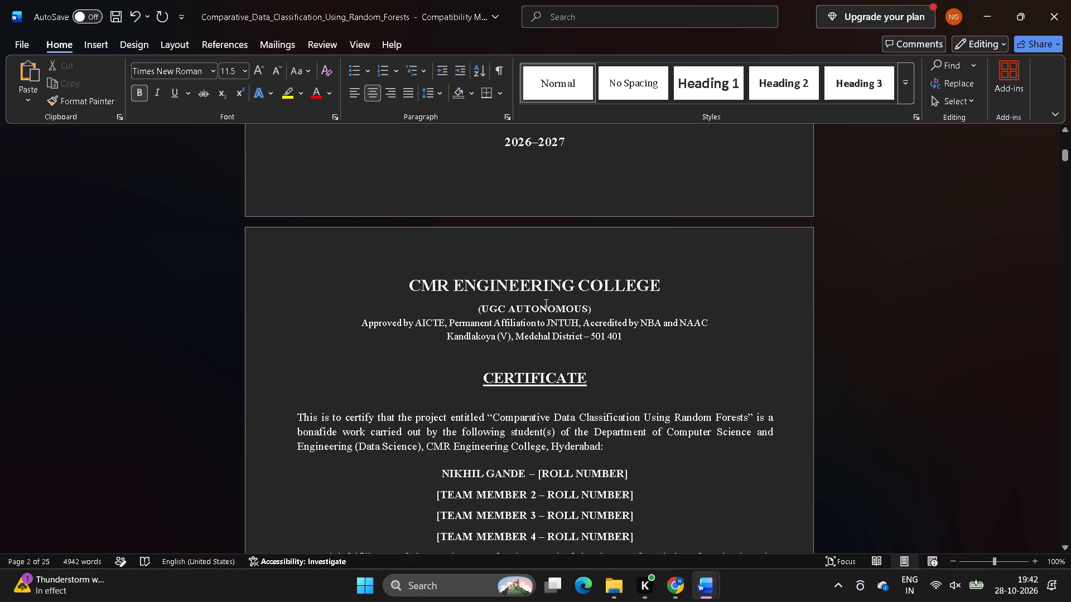
left_click_drag(476, 308, 591, 302)
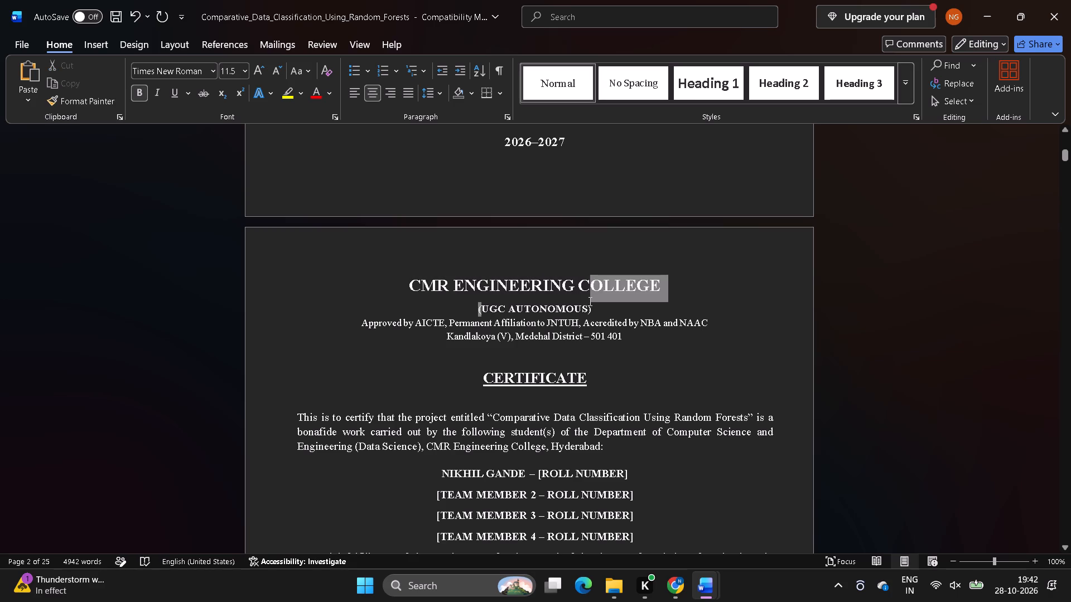
left_click_drag(591, 302, 600, 307)
left_click(697, 268)
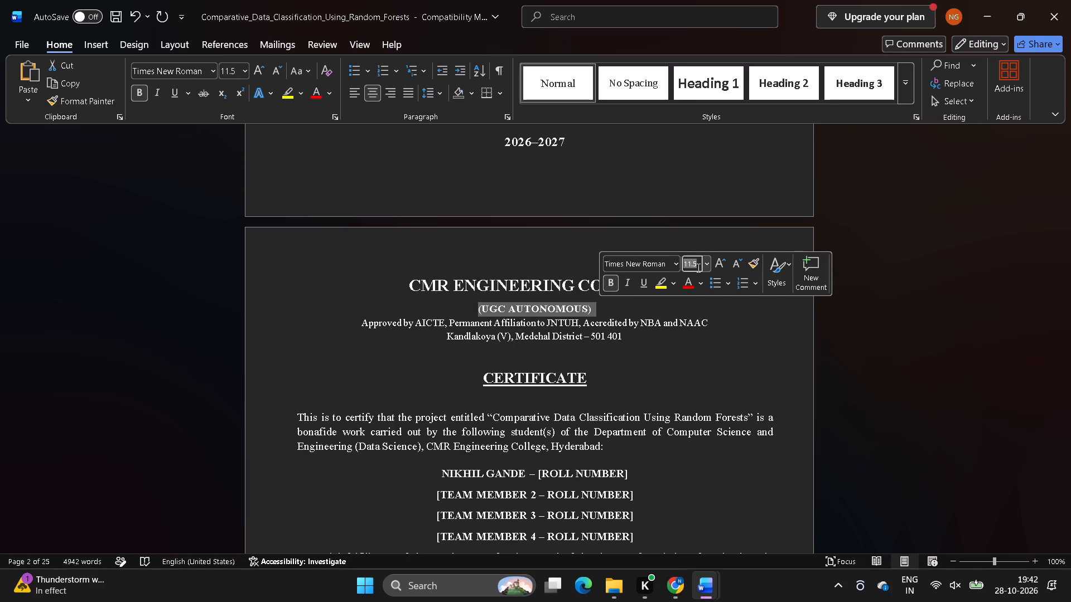
type("12")
key("Return")
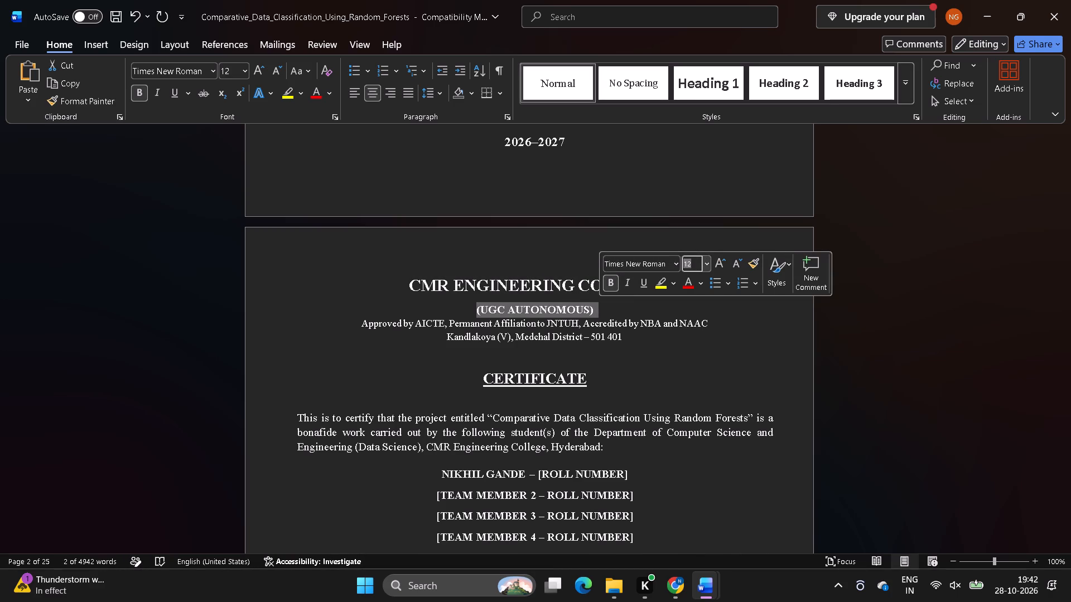
key("Return")
key("Return")
left_click(694, 265)
key("Return")
left_click(605, 344)
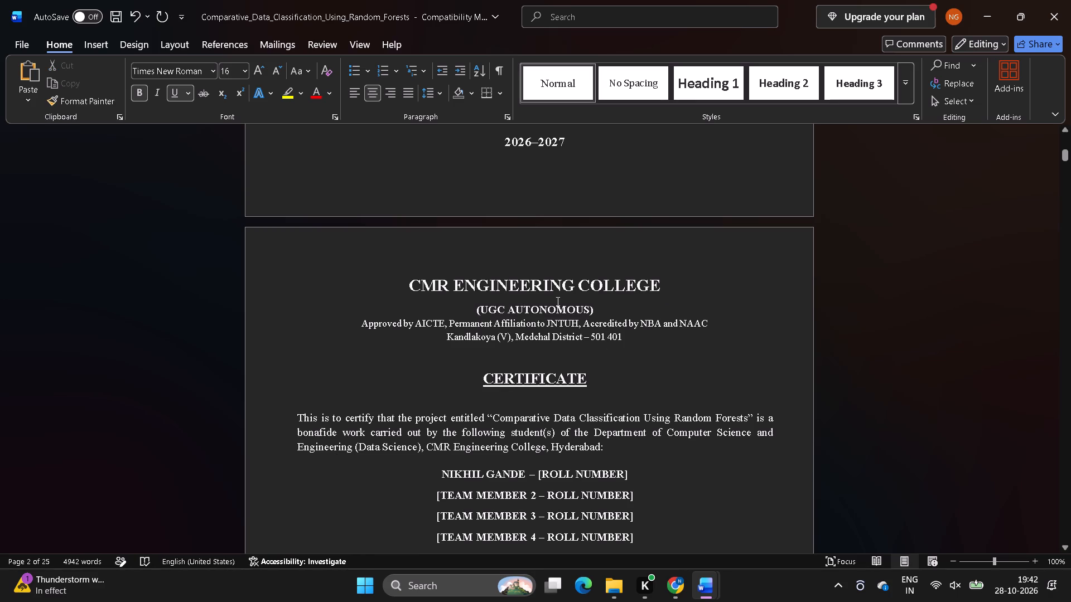
left_click(553, 299)
left_click(554, 308)
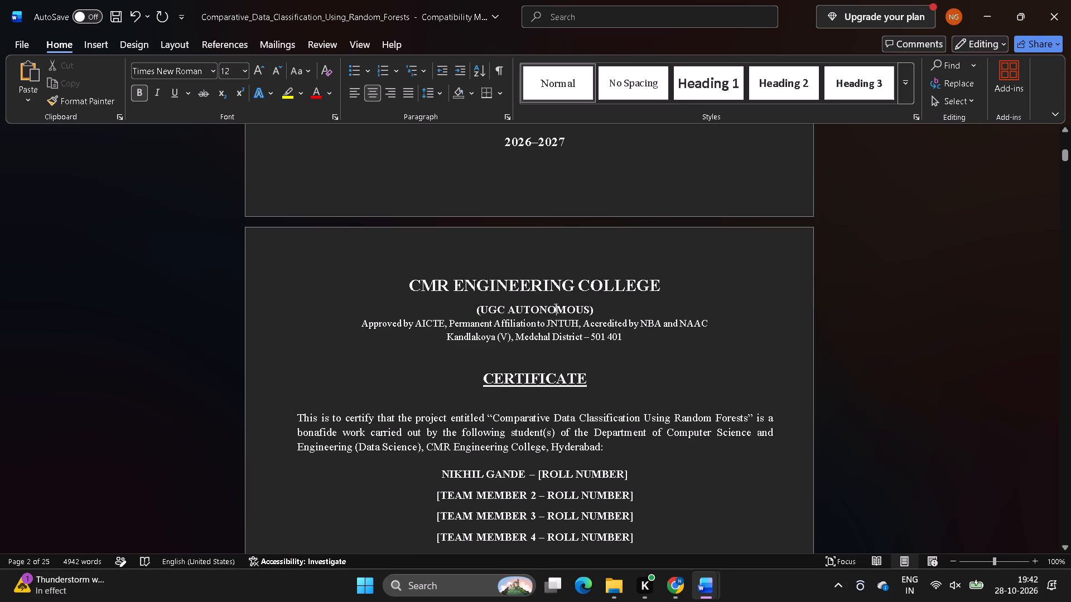
Set the certificate page's lines from "(UGC AUTONOMOUS)" through the Kandlakoya address, including the AICTE approval line, to font size 12.
left_click(580, 329)
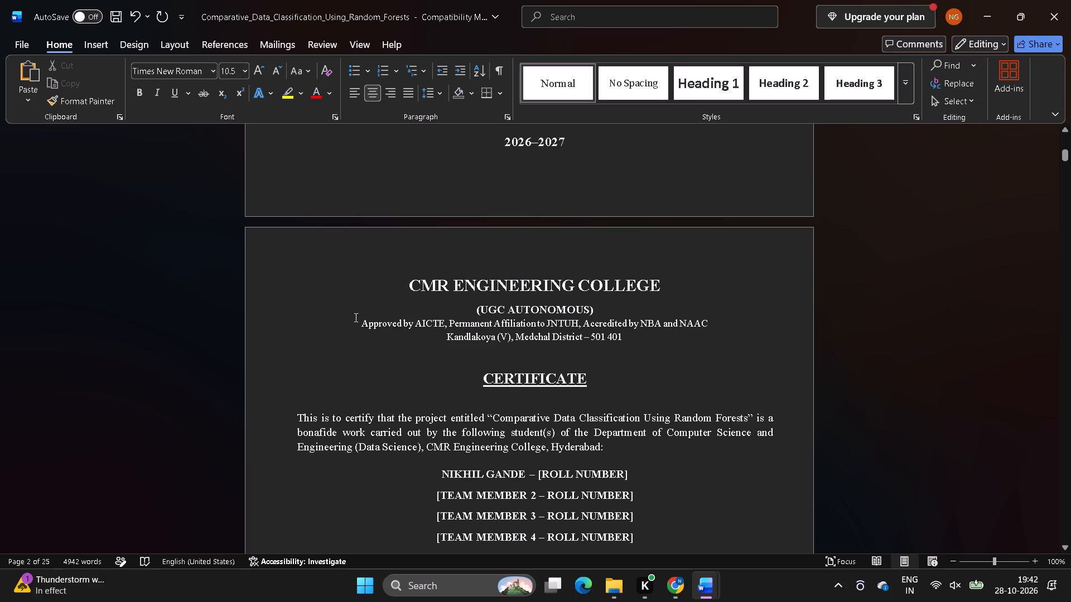
left_click_drag(355, 317, 673, 329)
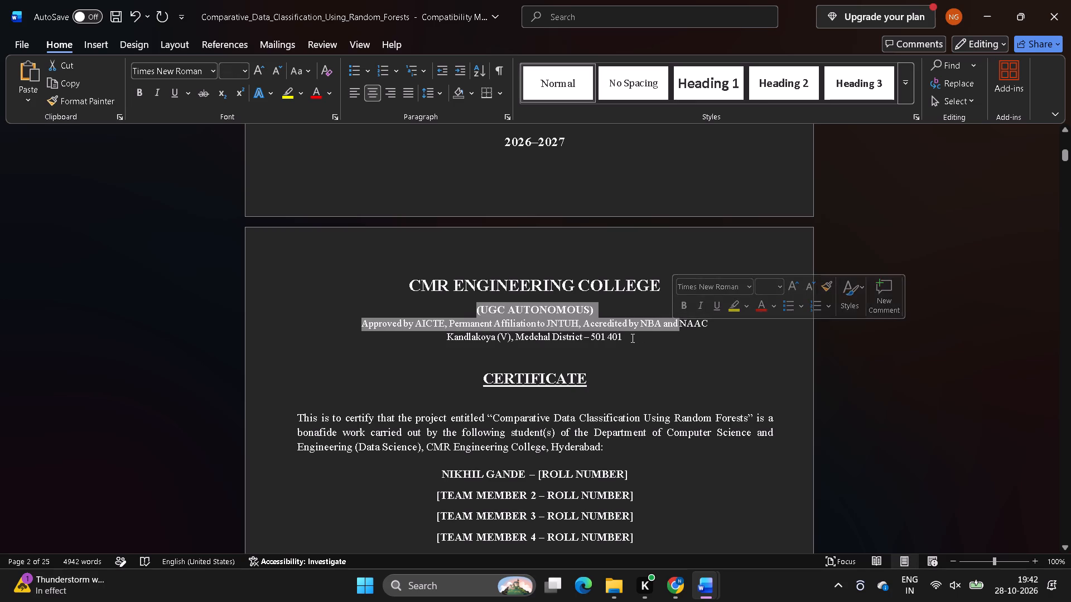
left_click_drag(631, 338, 464, 305)
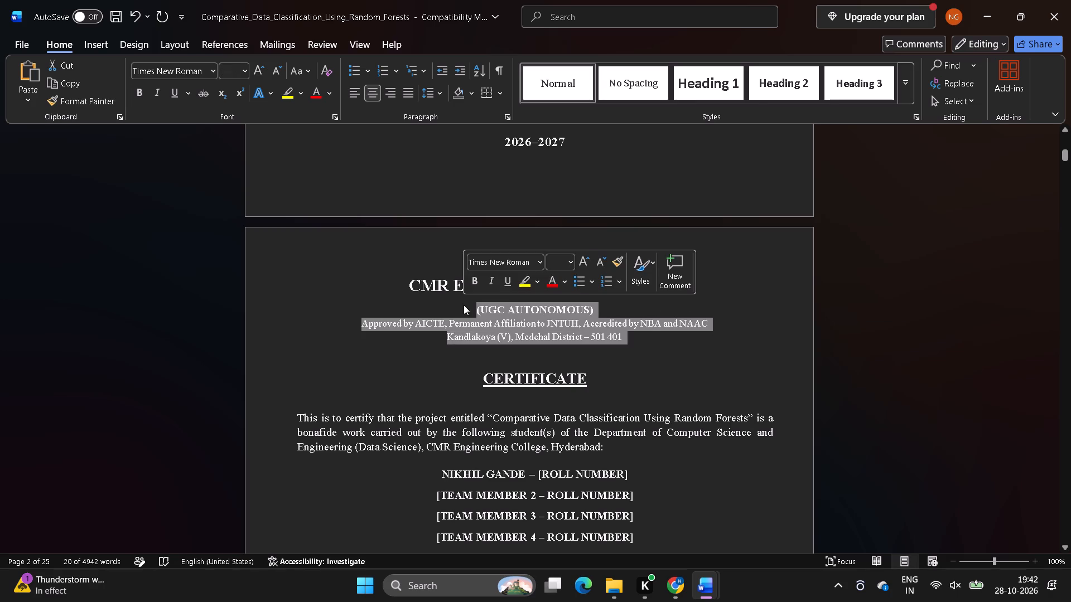
left_click(554, 259)
type("12")
key("Return")
left_click(437, 349)
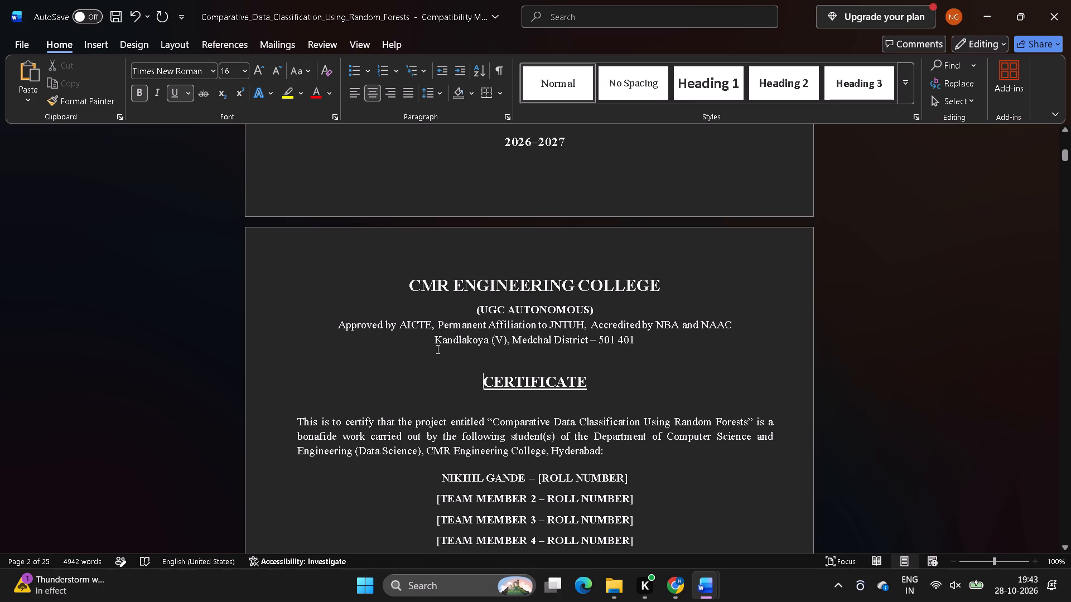
Make the project title "Comparative Data Classification Using Random Forests" bold in the certificate's opening paragraph.
scroll(437, 349, "down", 2)
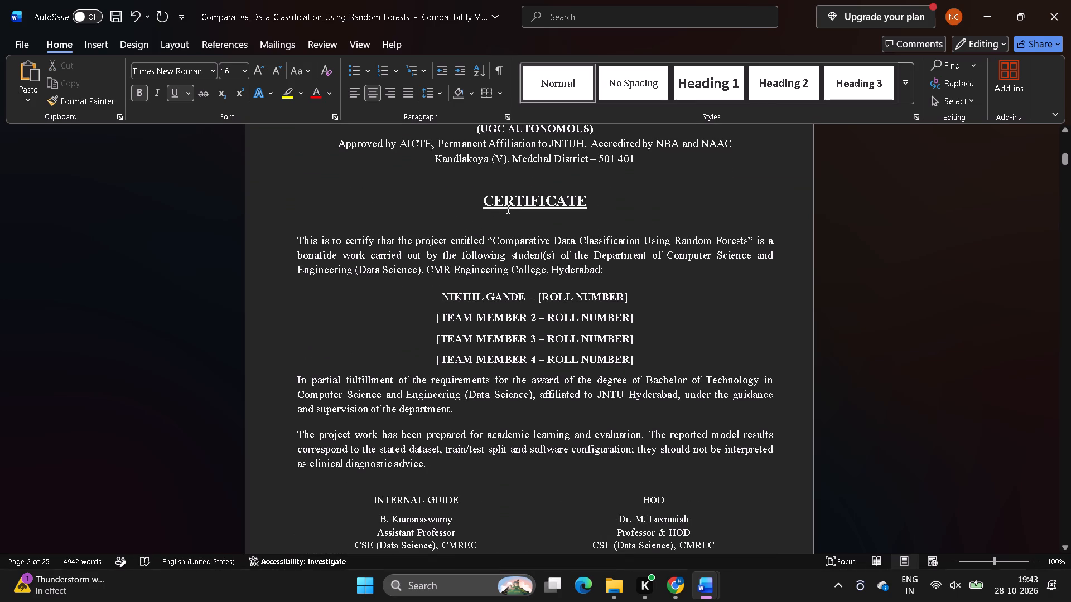
left_click(484, 238)
scroll(484, 238, "down", 1)
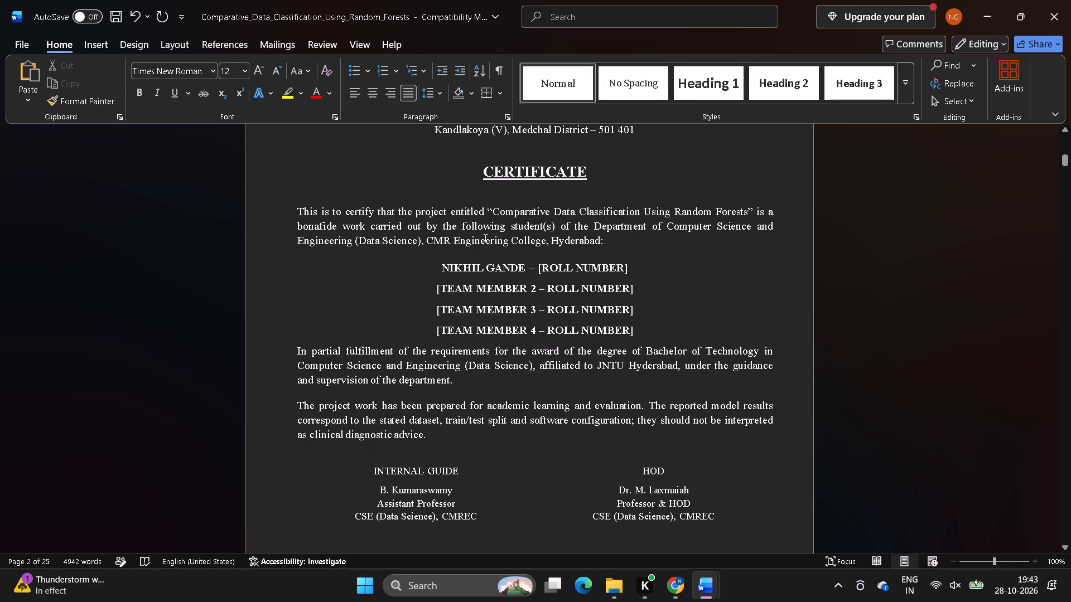
left_click(506, 212)
left_click_drag(493, 208, 744, 212)
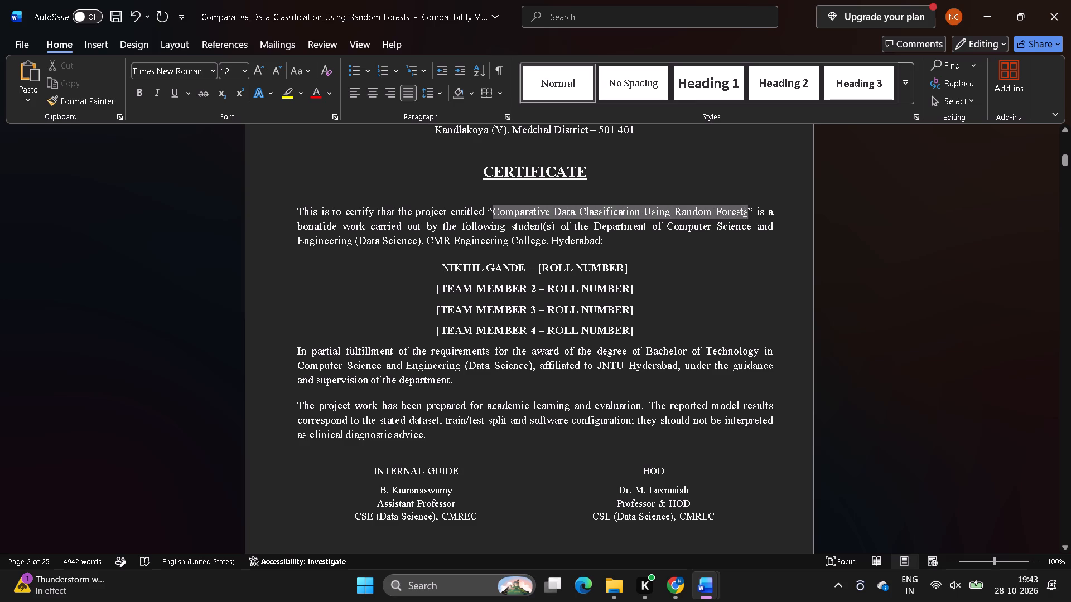
left_click_drag(744, 212, 745, 212)
left_click(751, 188)
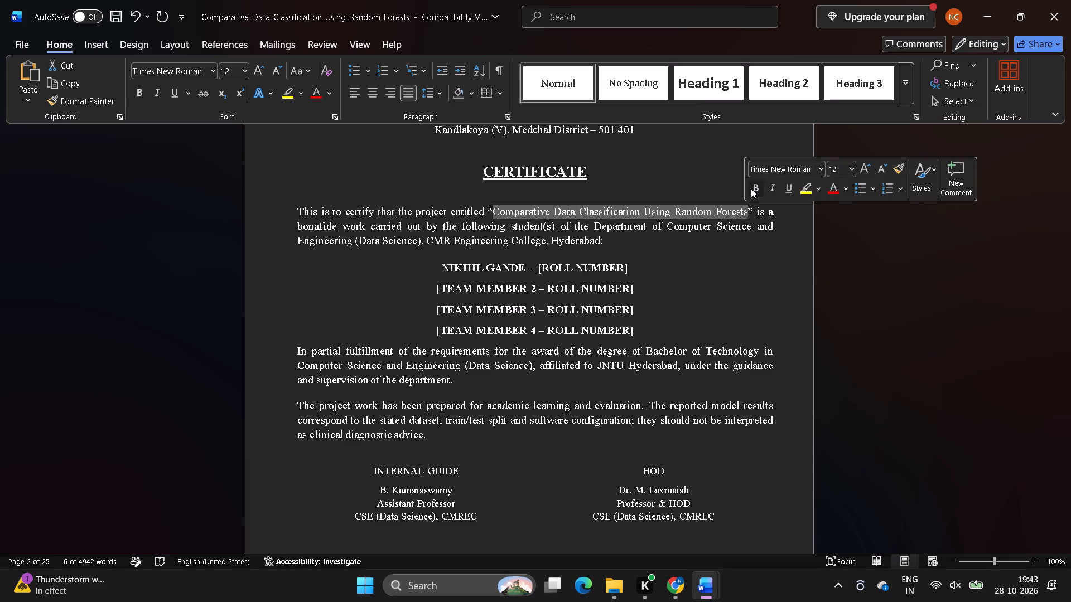
left_click(667, 268)
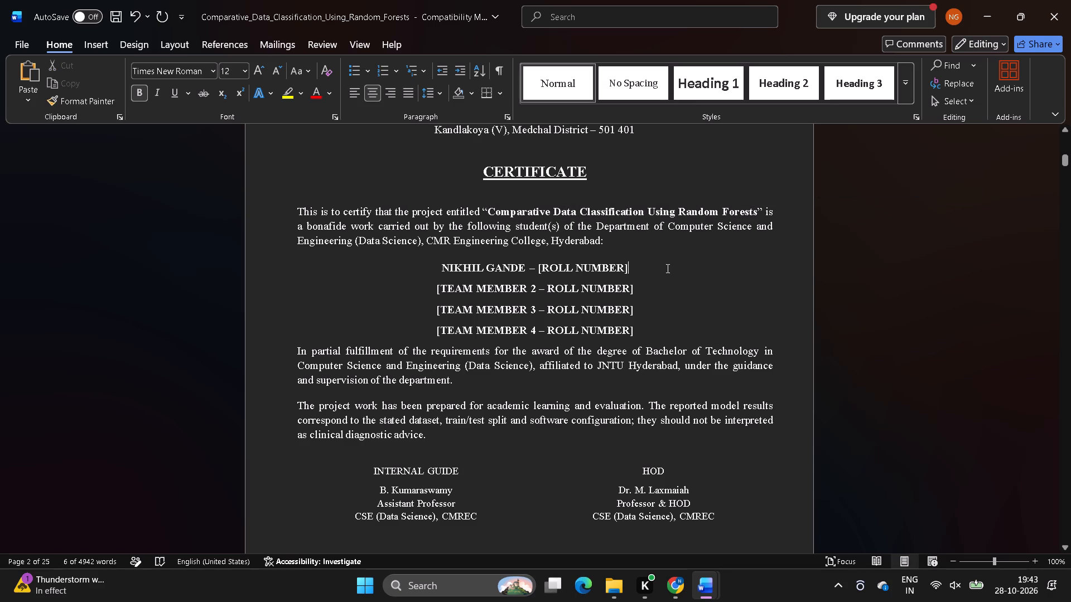
Replace the certificate page's four team member placeholder lines with the student names and roll numbers copied from the cover page.
scroll(667, 268, "down", 1)
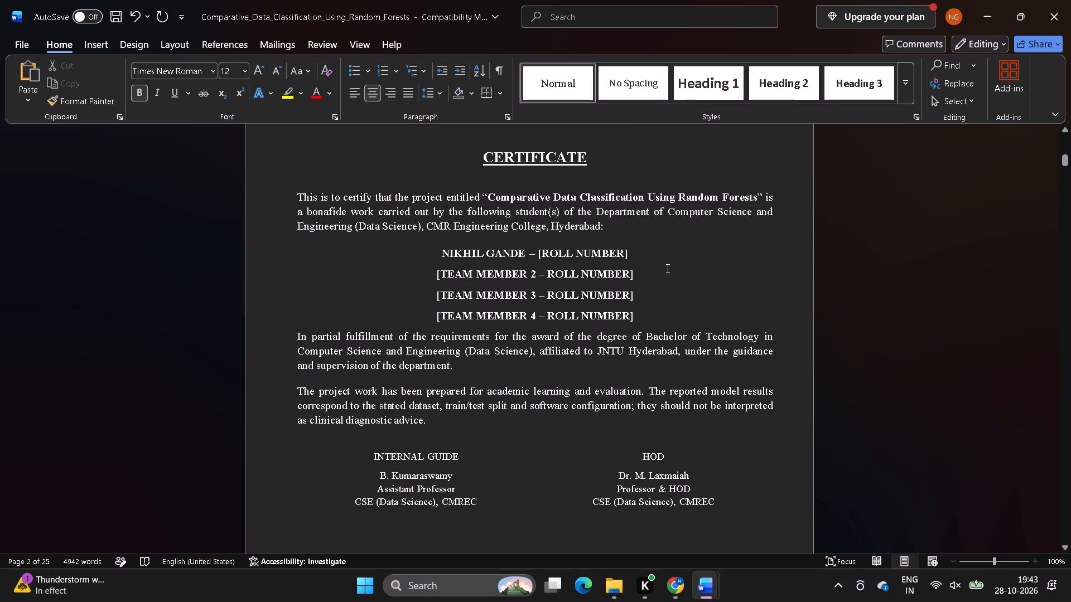
scroll(667, 268, "down", 1)
left_click(441, 245)
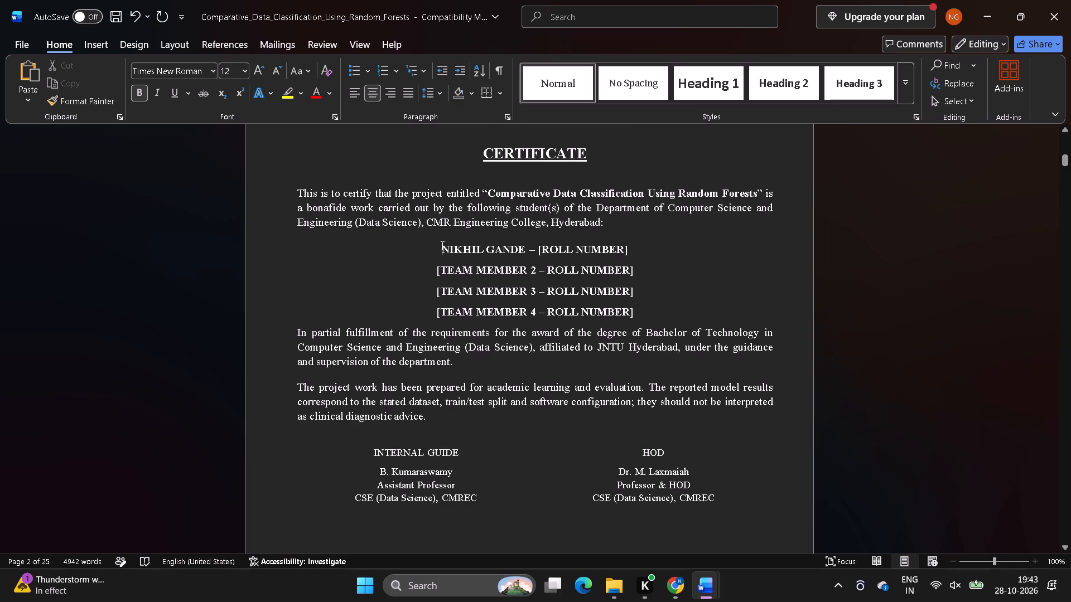
scroll(441, 245, "up", 7)
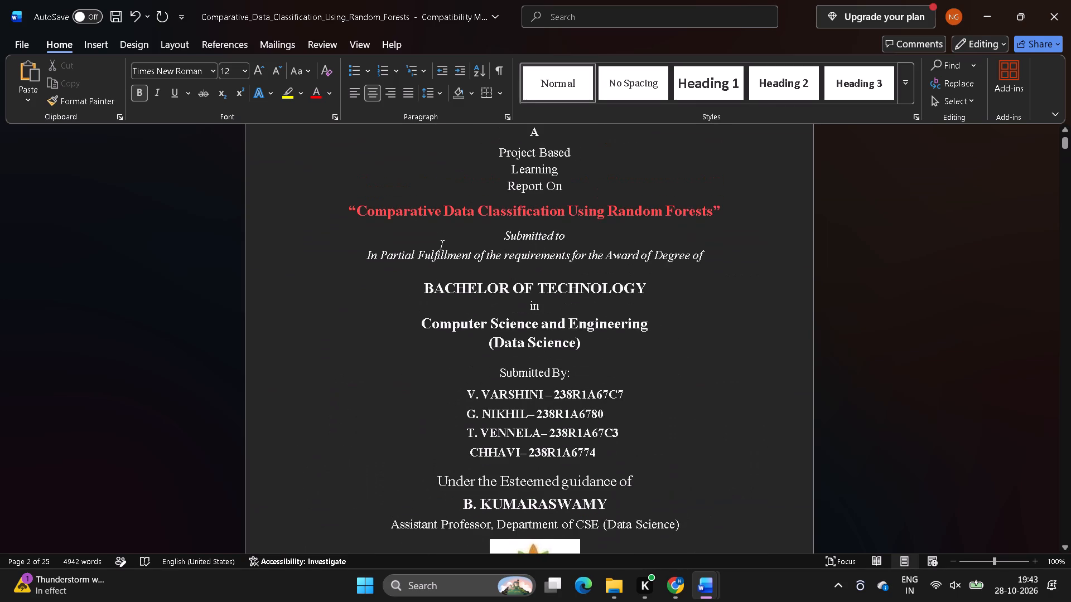
scroll(441, 245, "down", 1)
left_click_drag(465, 280, 565, 332)
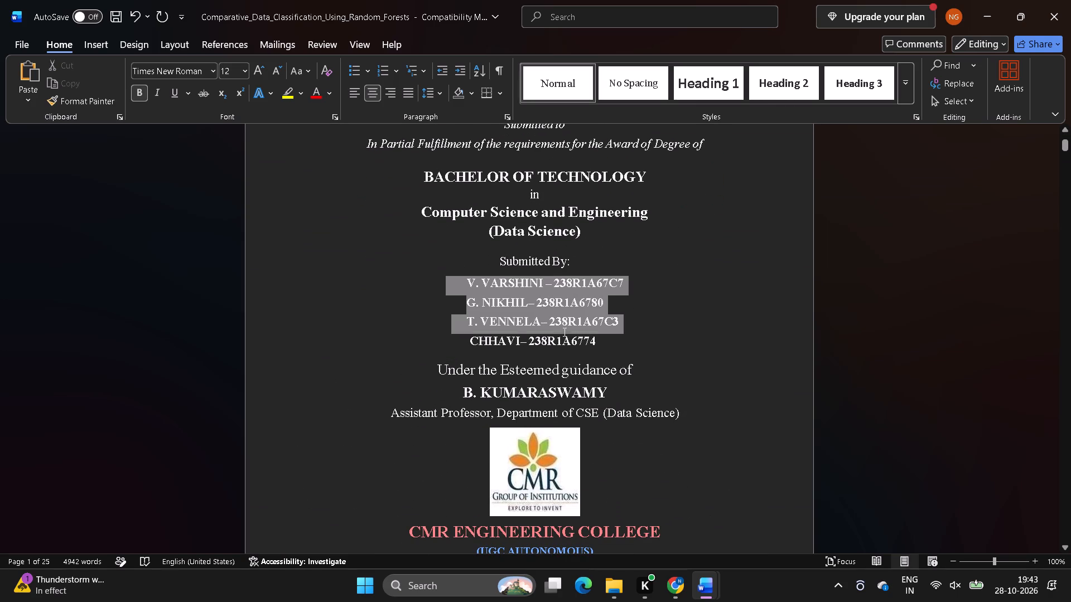
left_click_drag(565, 332, 602, 347)
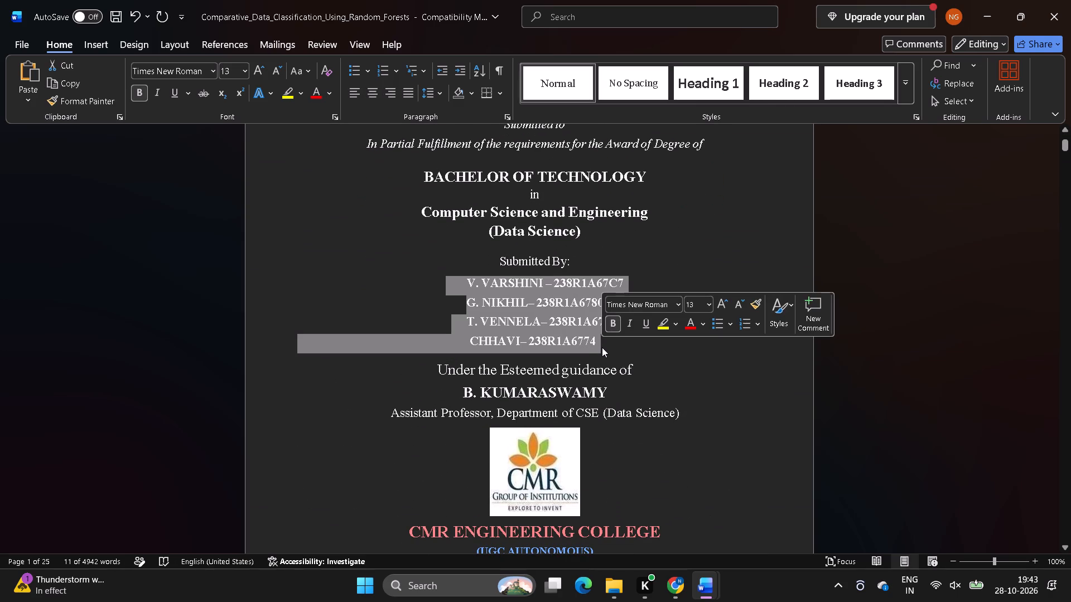
key("ctrl+c")
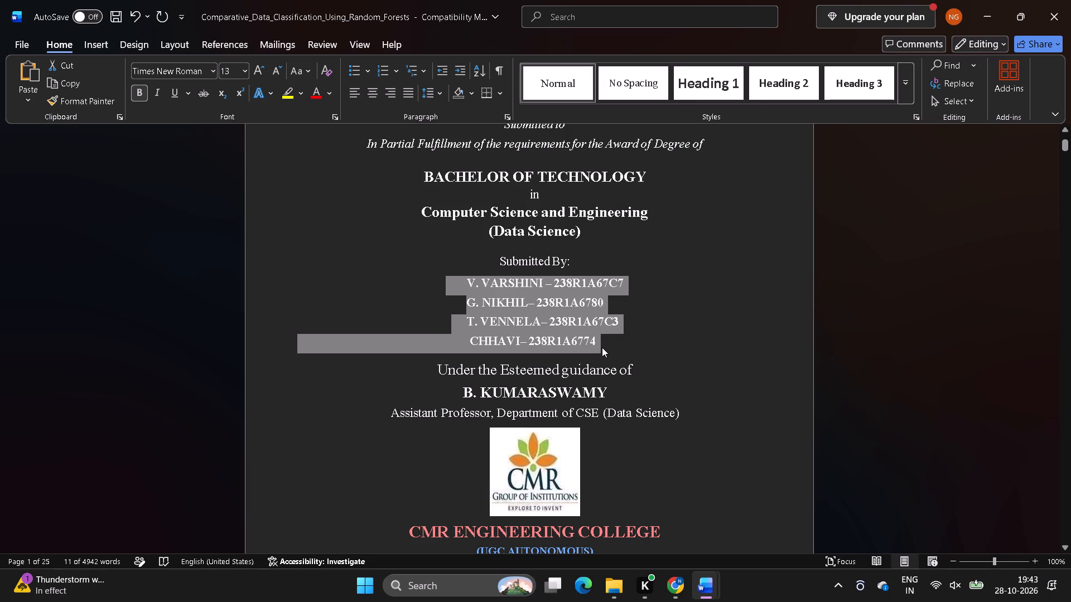
left_click(612, 382)
scroll(612, 382, "down", 5)
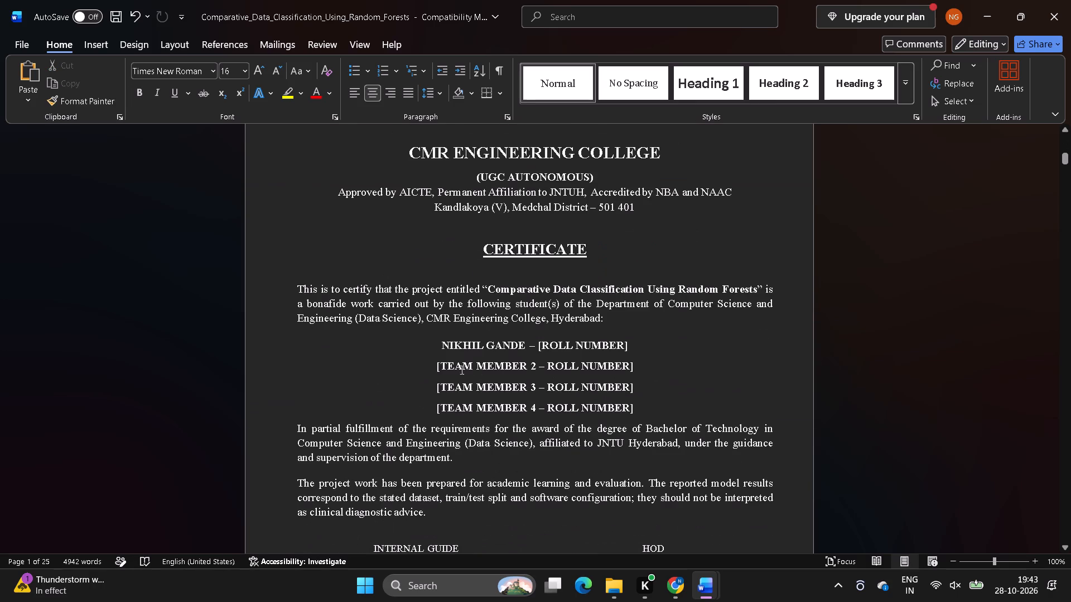
left_click_drag(440, 343, 640, 402)
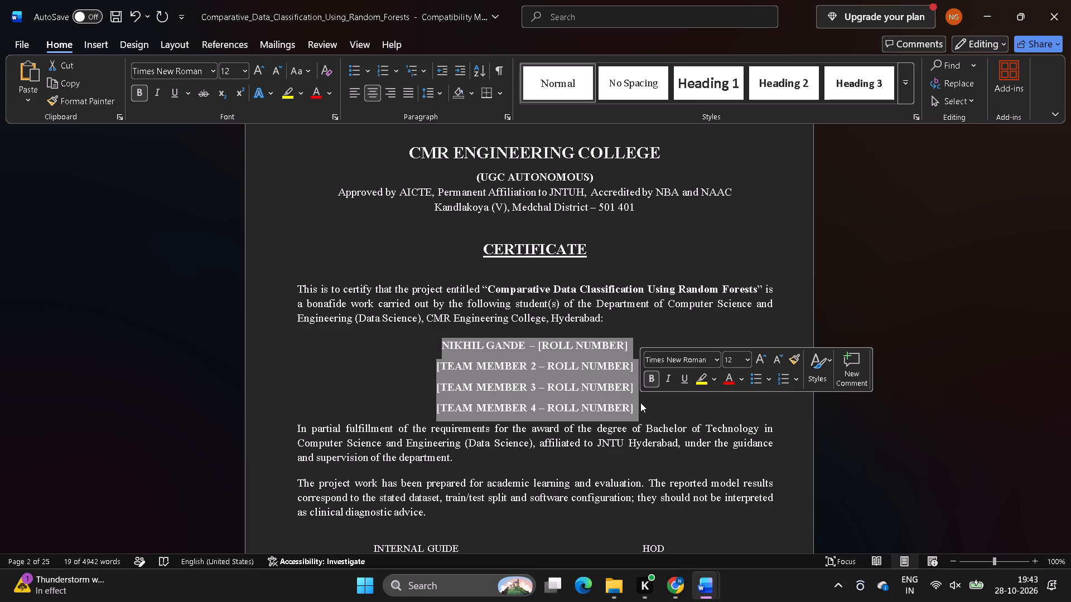
key("ctrl+v")
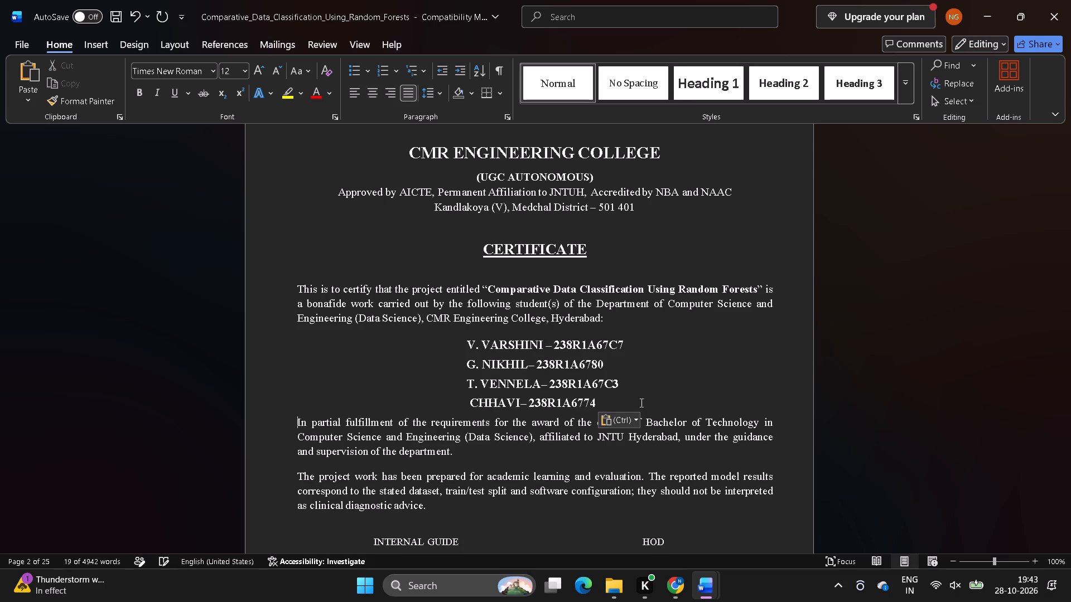
left_click(528, 356)
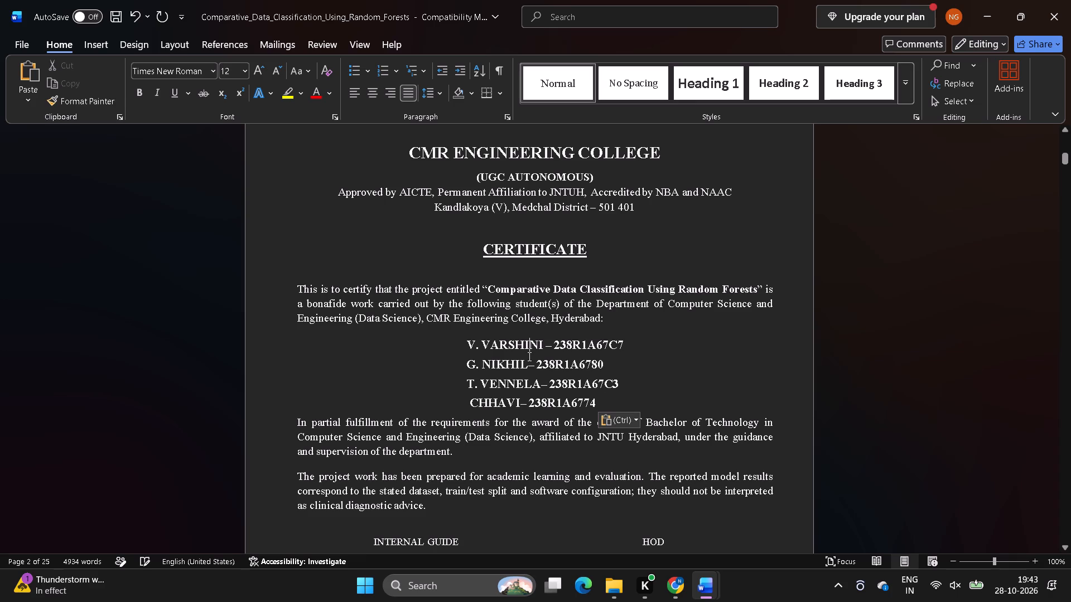
Compare the certificate page's student lines with those on the cover page and check the font sizes of the certificate's body paragraphs.
scroll(528, 356, "up", 2)
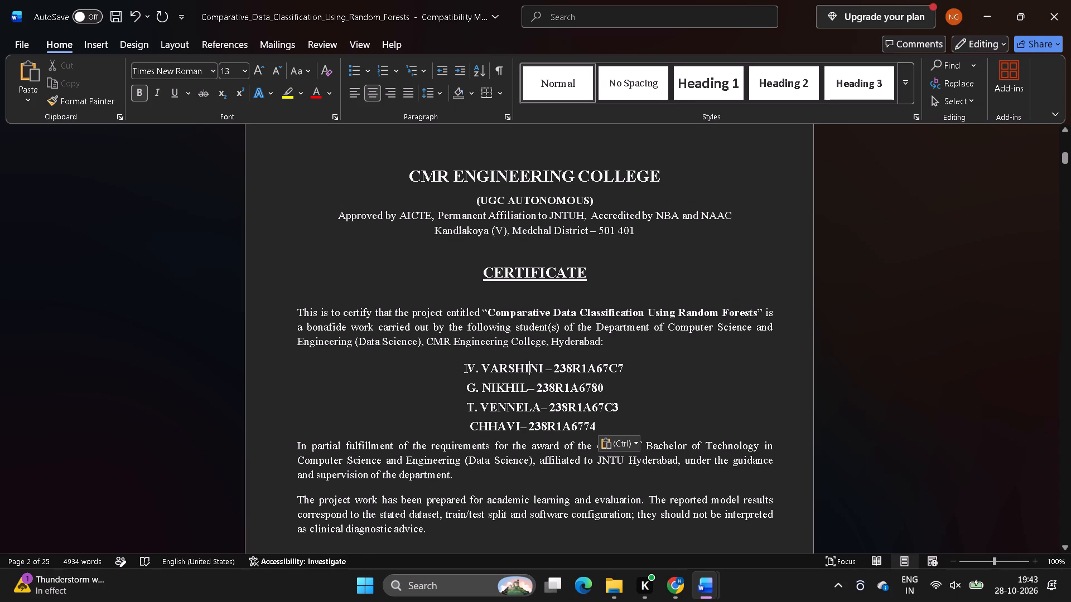
left_click_drag(465, 368, 581, 431)
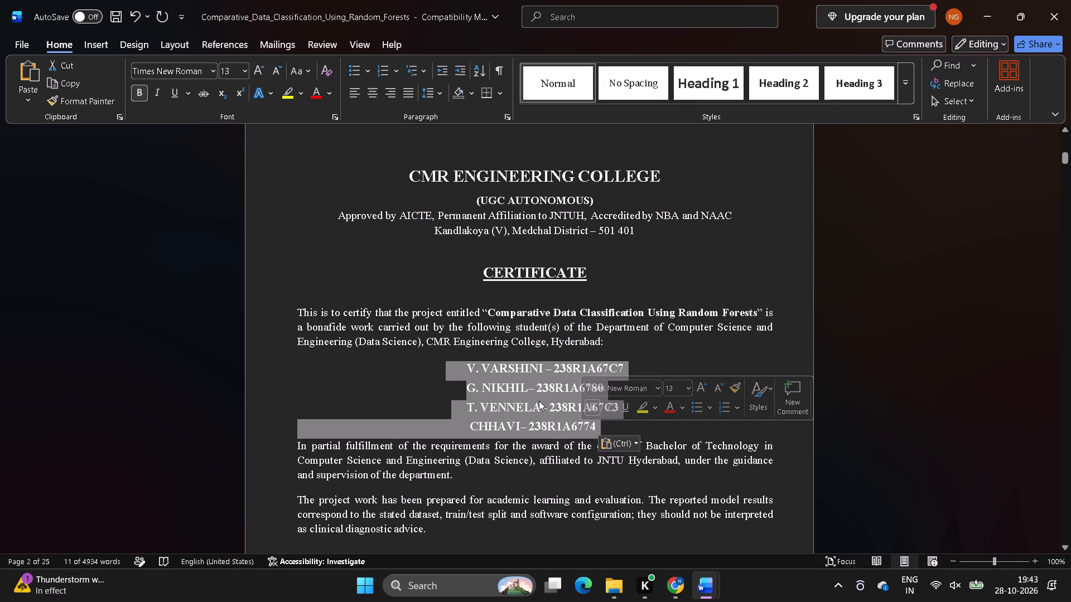
left_click(539, 401)
scroll(539, 401, "up", 6)
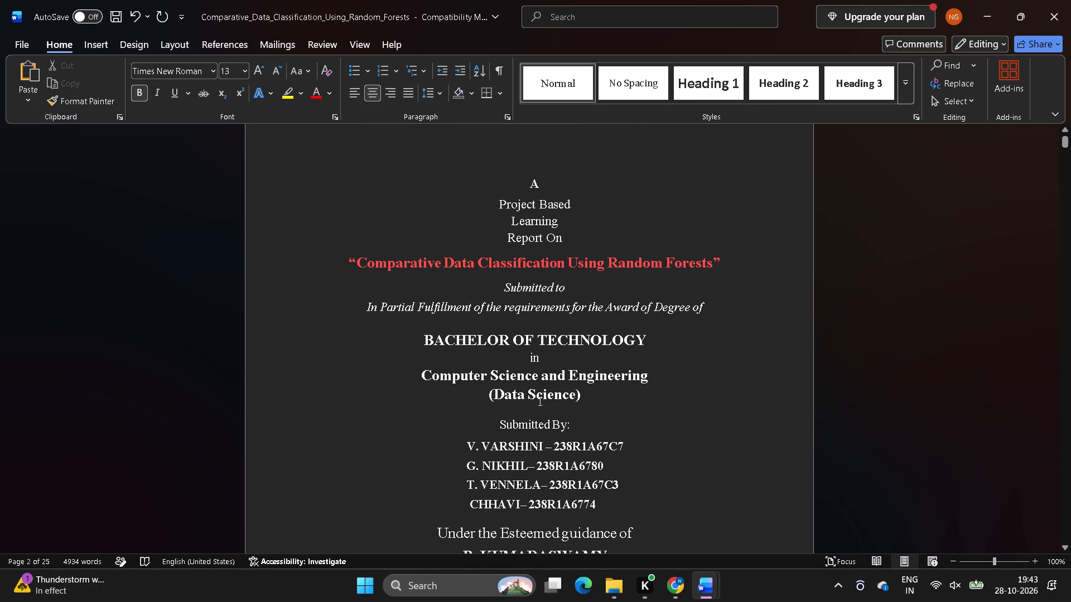
left_click(489, 445)
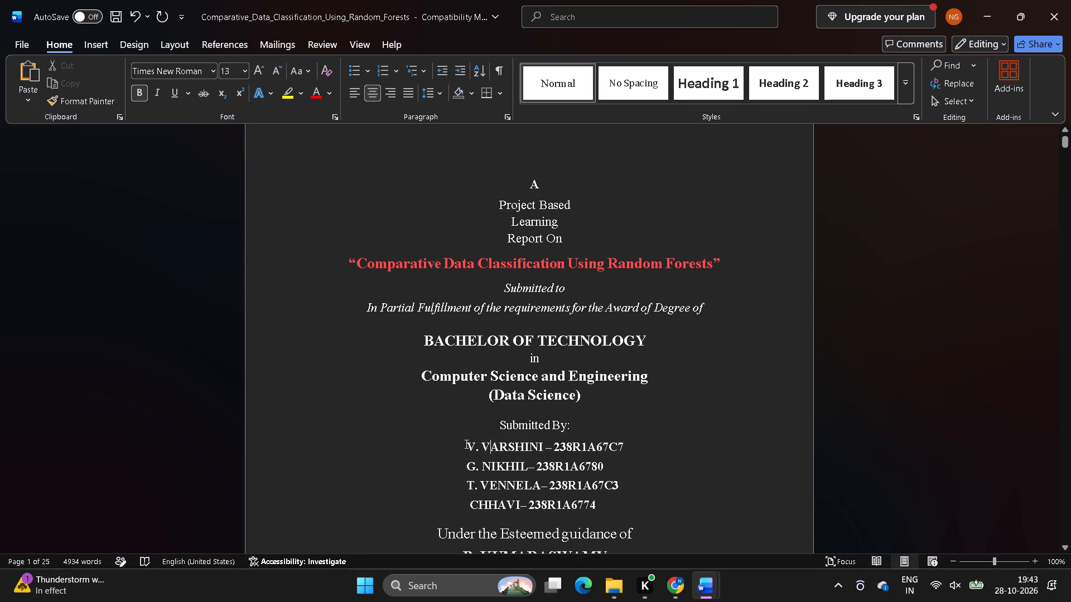
left_click(519, 424)
scroll(519, 424, "down", 1)
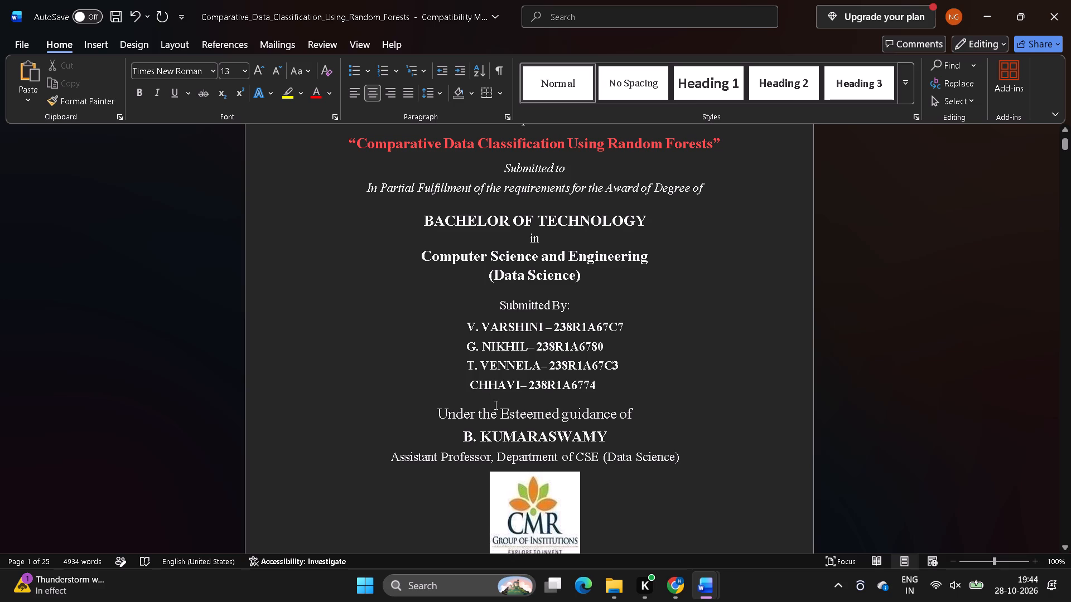
scroll(495, 405, "down", 7)
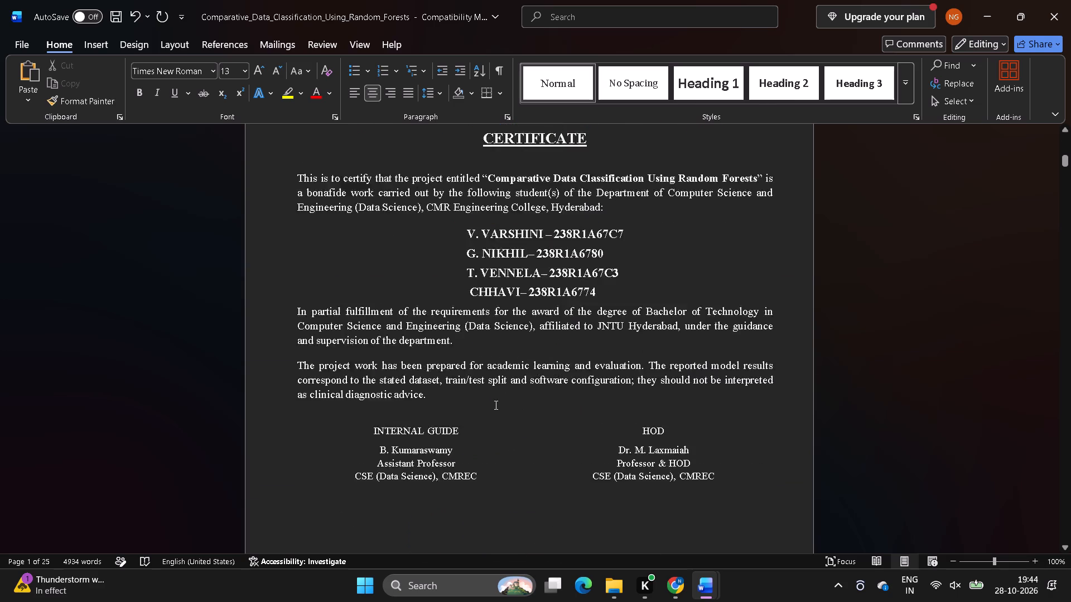
scroll(495, 405, "down", 1)
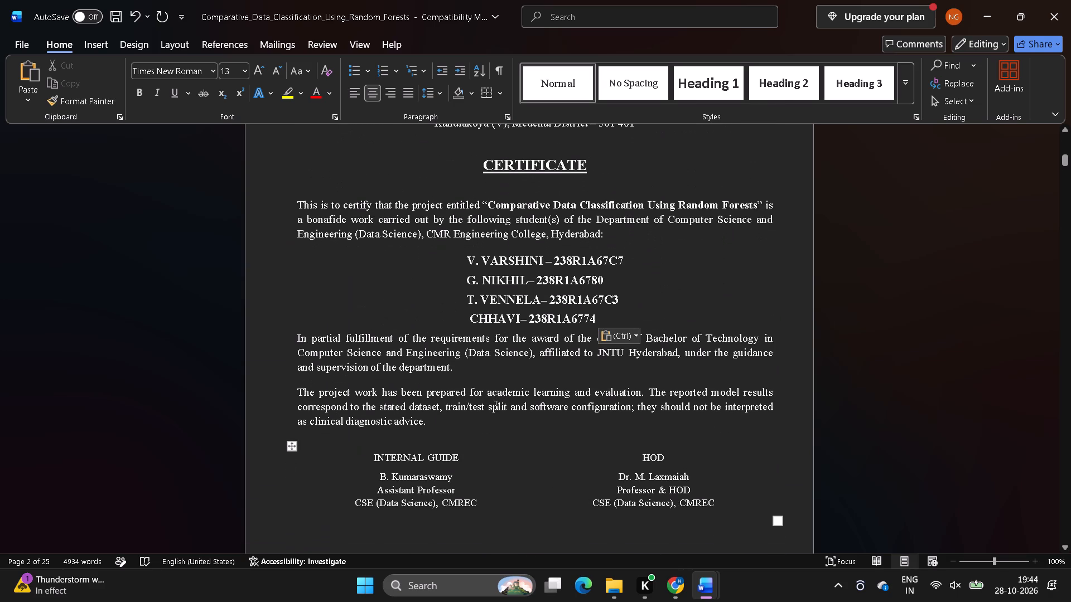
left_click(330, 337)
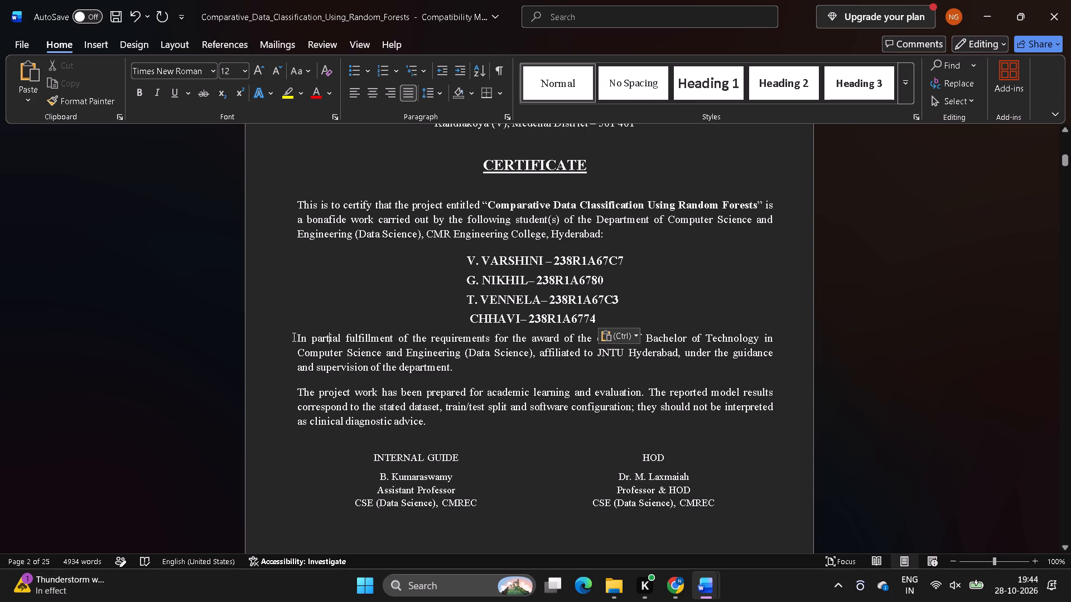
left_click_drag(292, 333, 461, 365)
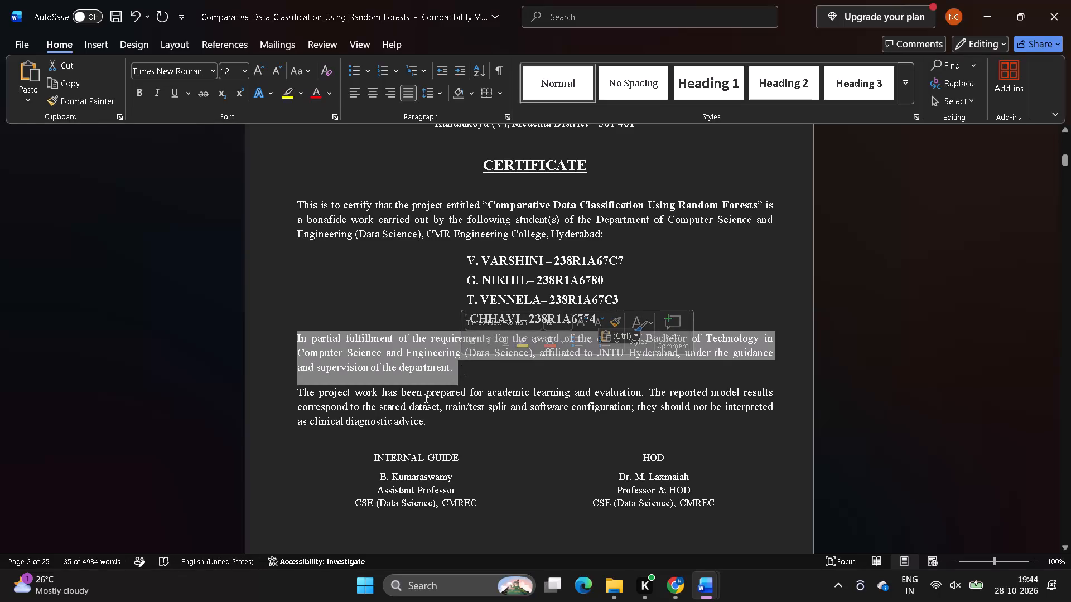
left_click(418, 399)
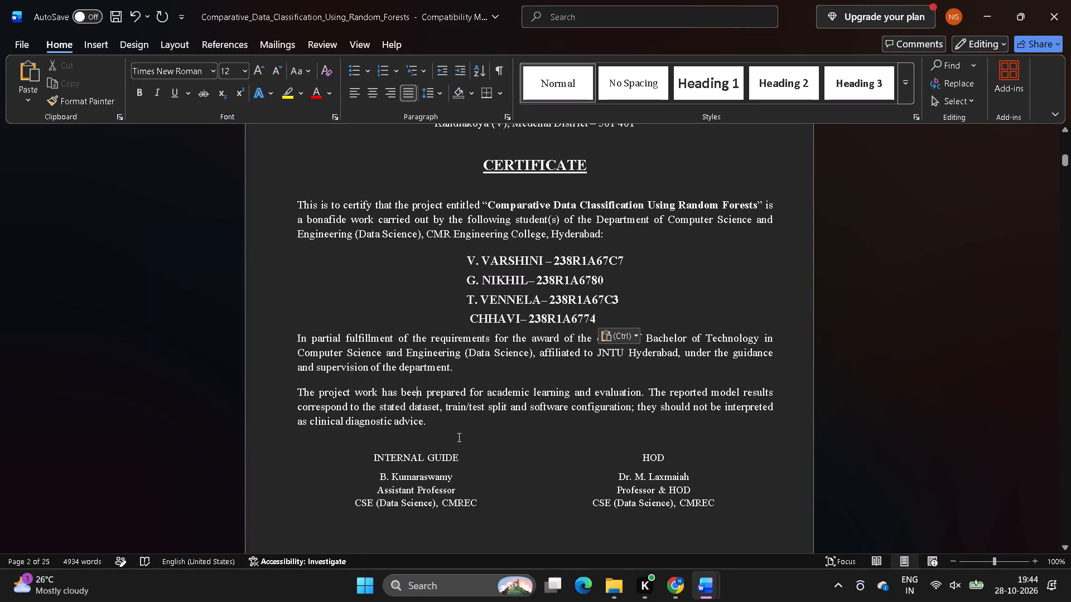
Set the INTERNAL GUIDE signature block on the certificate page to font size 12.
left_click(375, 460)
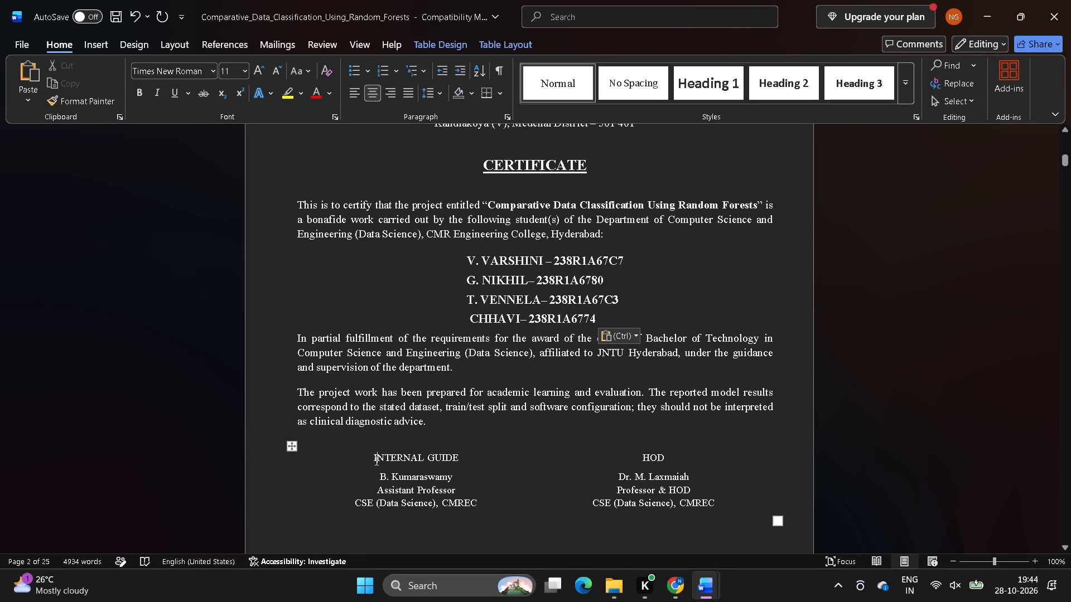
left_click(659, 483)
left_click_drag(368, 459, 498, 496)
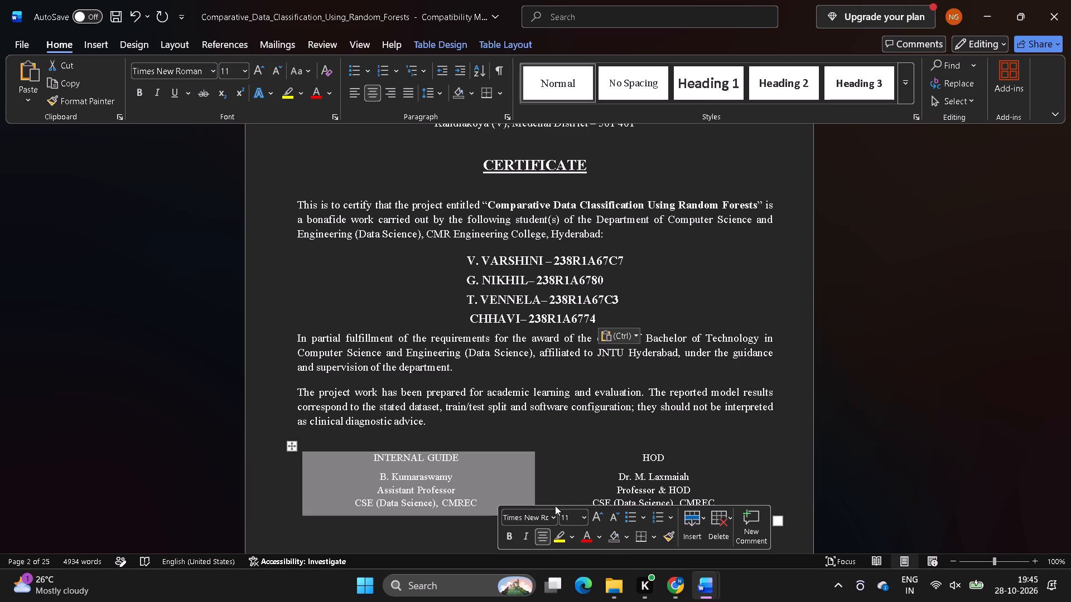
left_click(568, 513)
type("12")
key("Return")
Set the HOD signature block on the certificate page to font size 12.
left_click(638, 461)
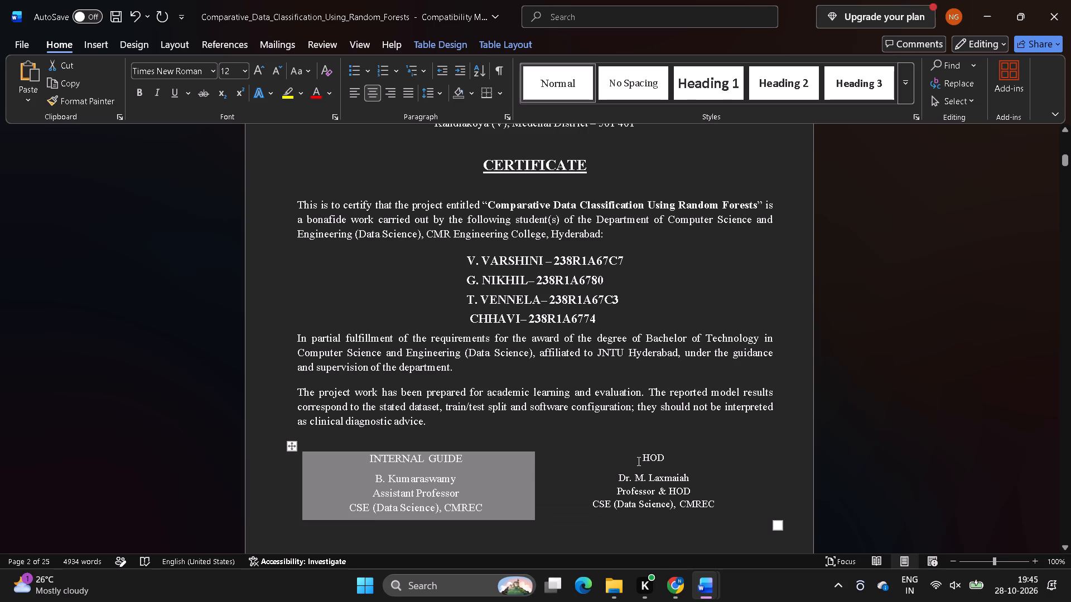
left_click_drag(617, 452, 694, 491)
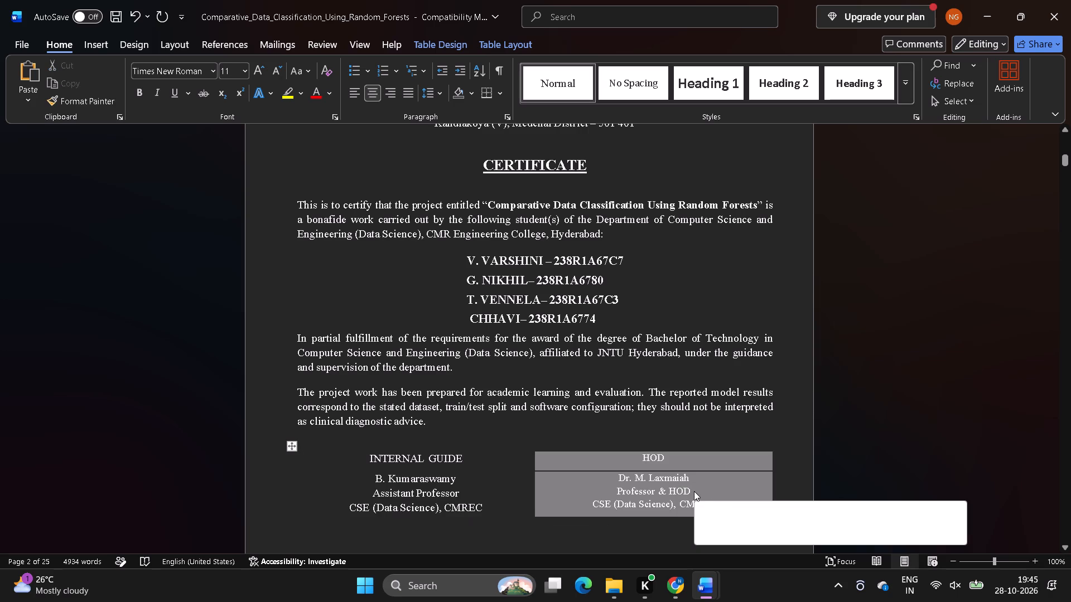
left_click(766, 508)
type("12")
key("Return")
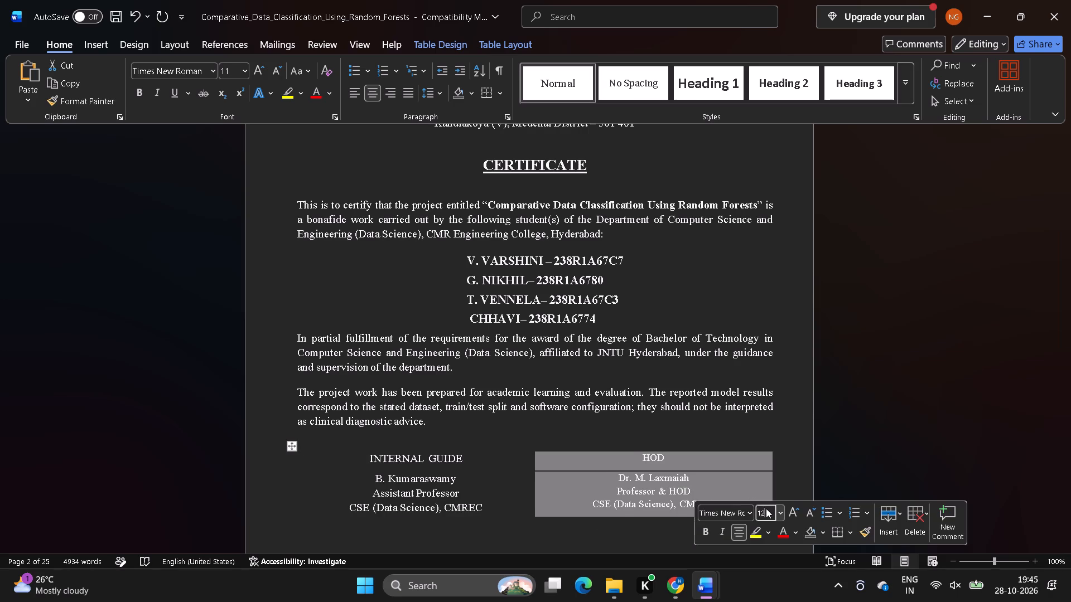
left_click(549, 420)
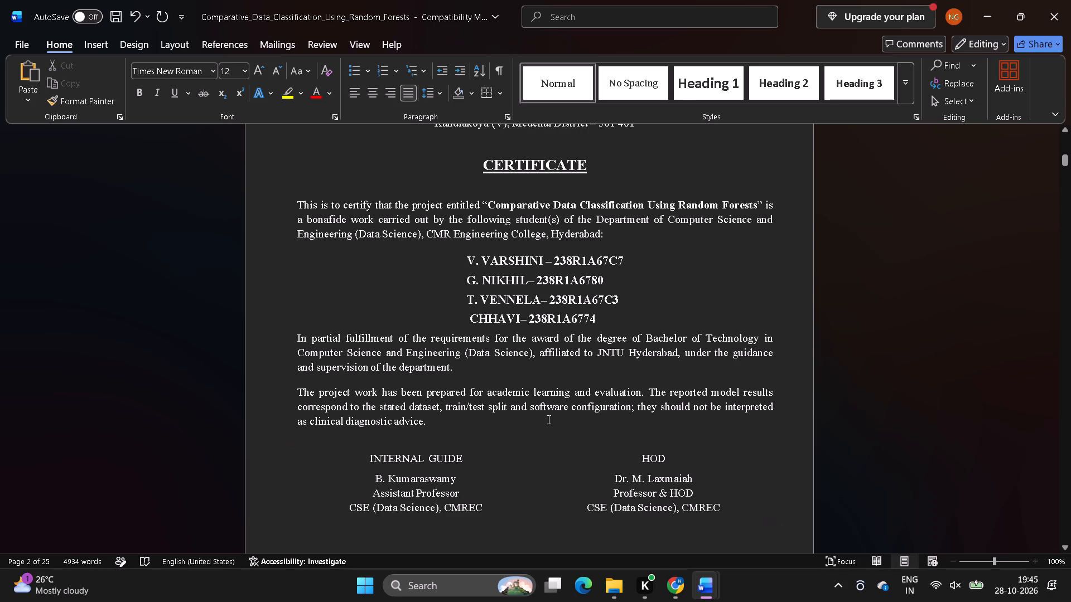
left_click(528, 407)
Set the DECLARATION heading on the declaration page to font size 16.
scroll(528, 407, "down", 1)
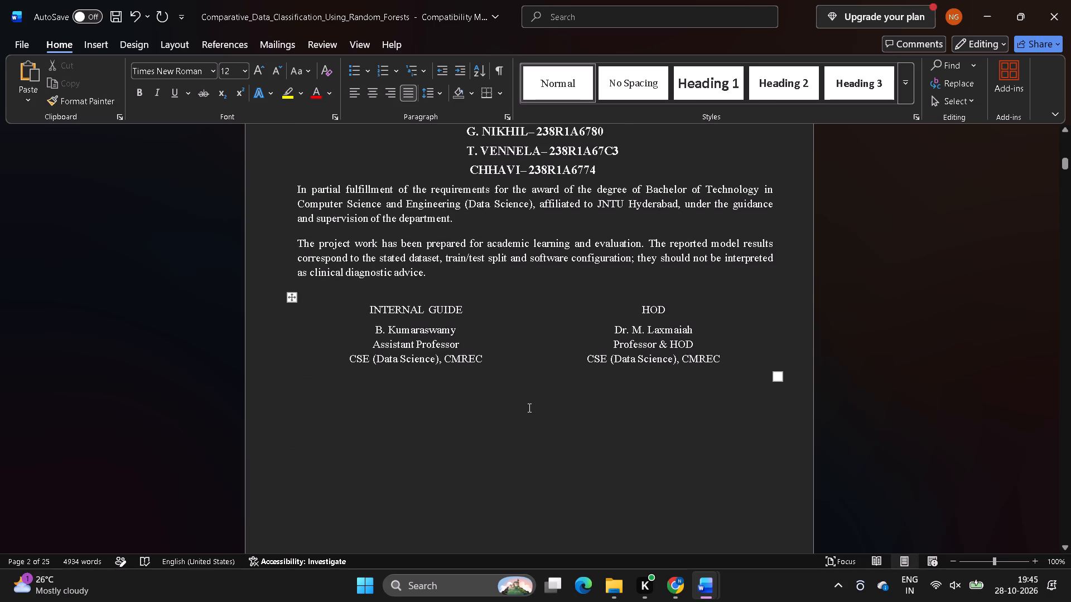
scroll(528, 407, "down", 1)
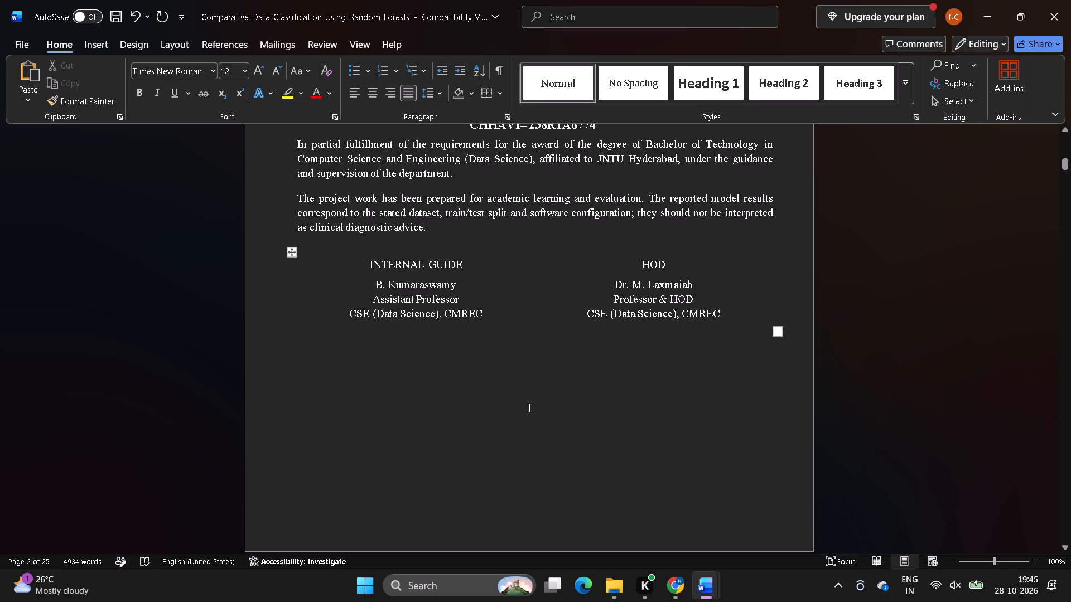
scroll(528, 403, "down", 1)
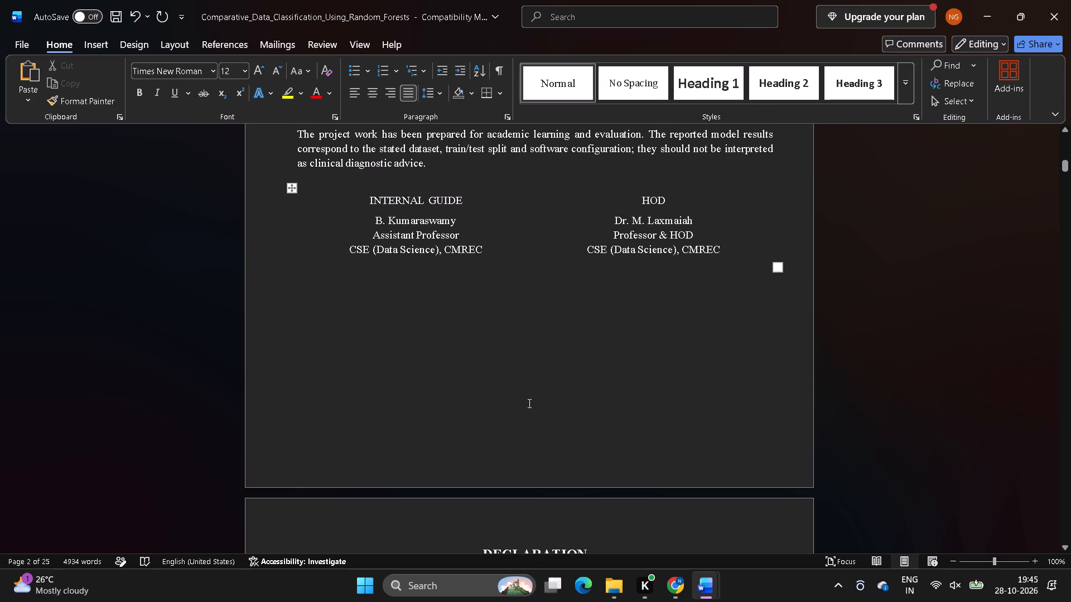
scroll(528, 403, "down", 4)
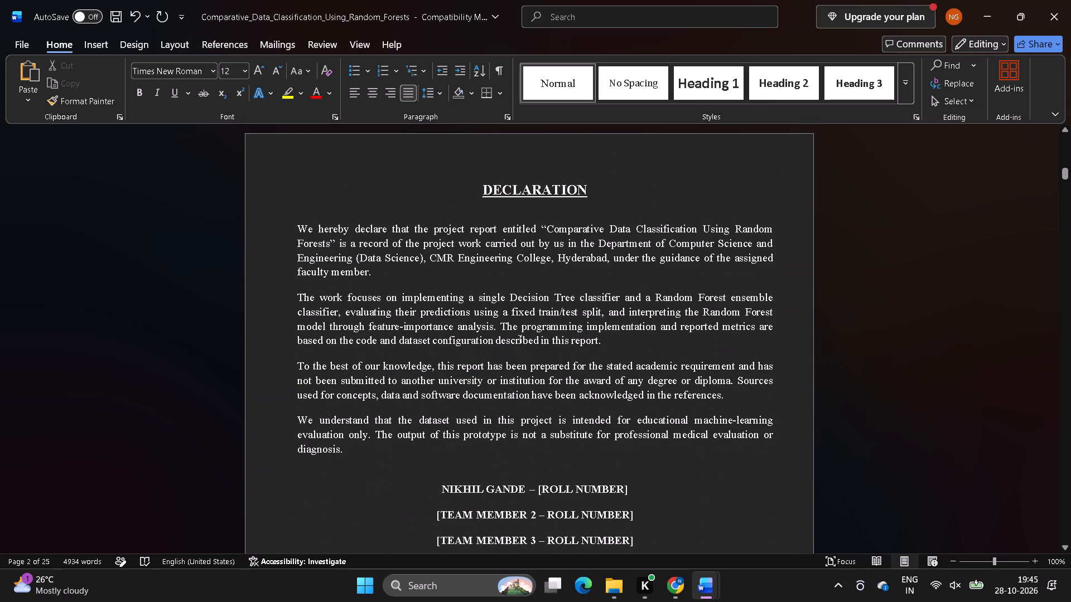
left_click(512, 183)
left_click_drag(480, 195, 604, 194)
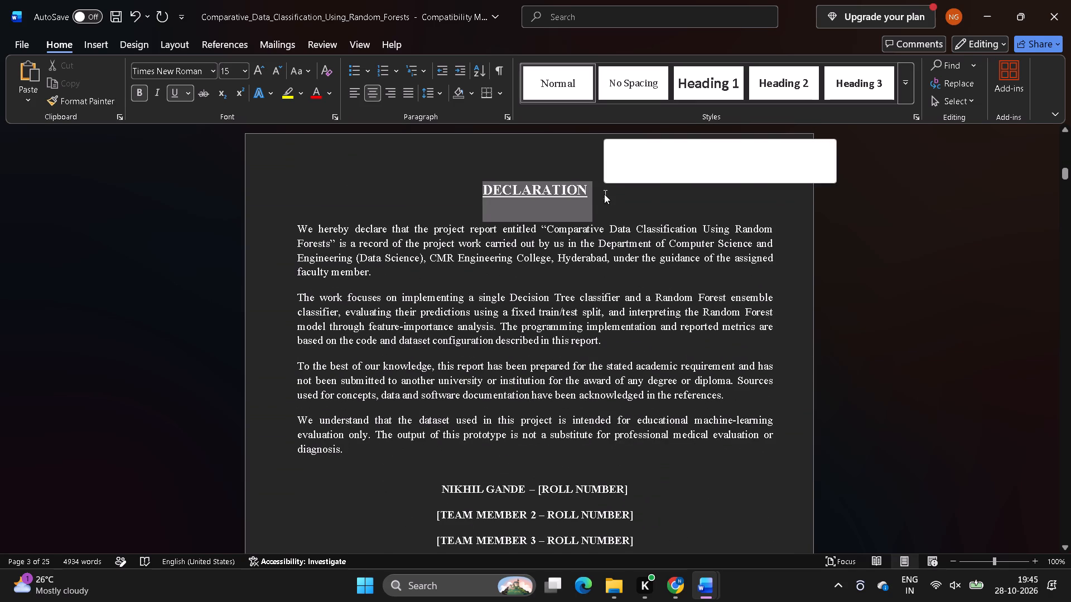
left_click(698, 149)
type("16")
key("Return")
left_click(493, 271)
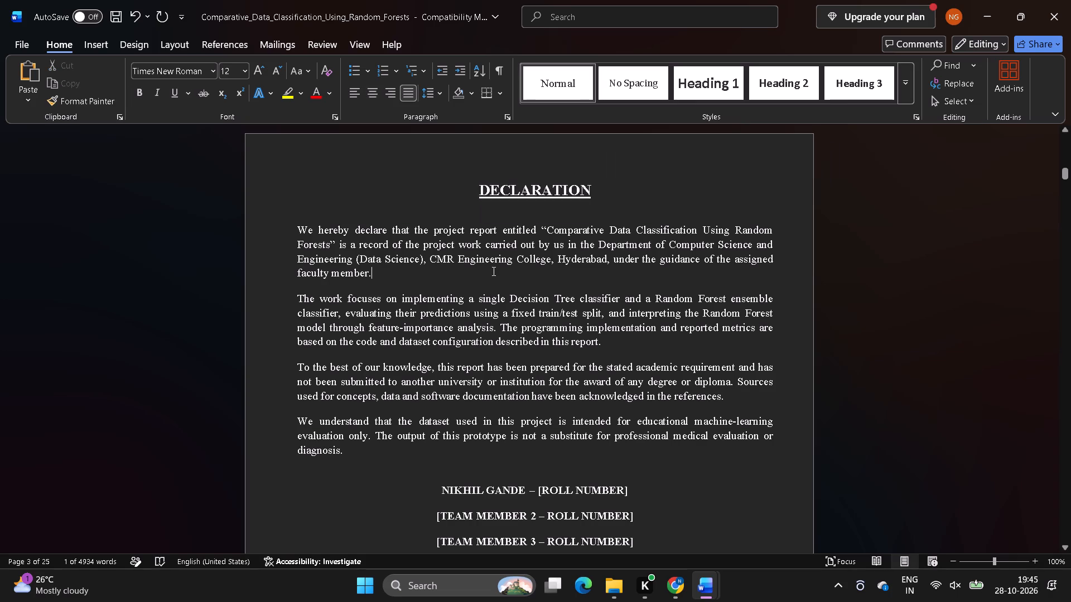
Remove the underline from the DECLARATION heading.
left_click(516, 192)
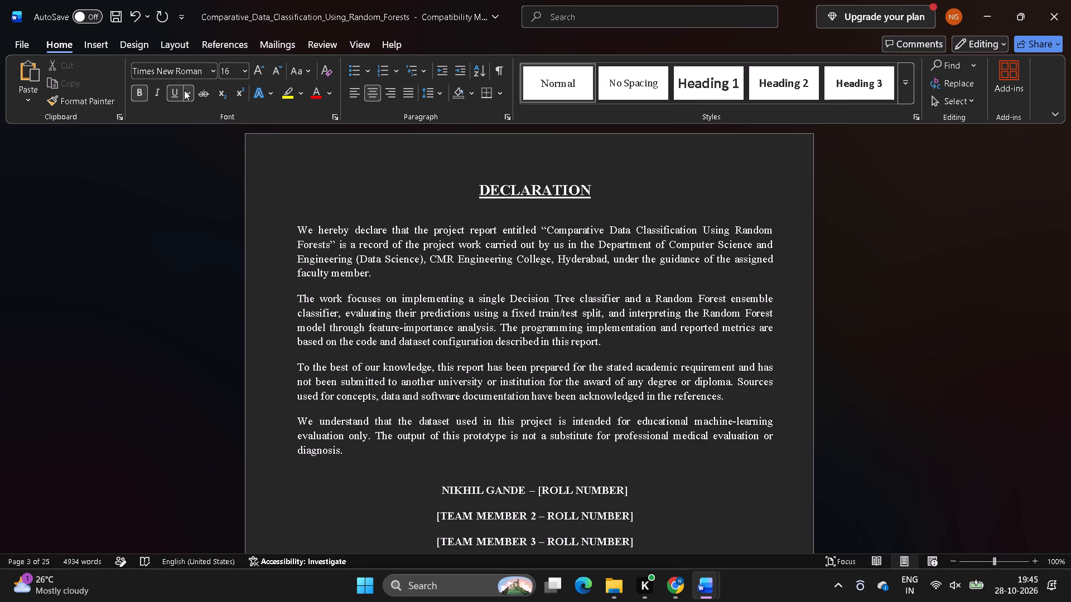
left_click(184, 90)
left_click(175, 92)
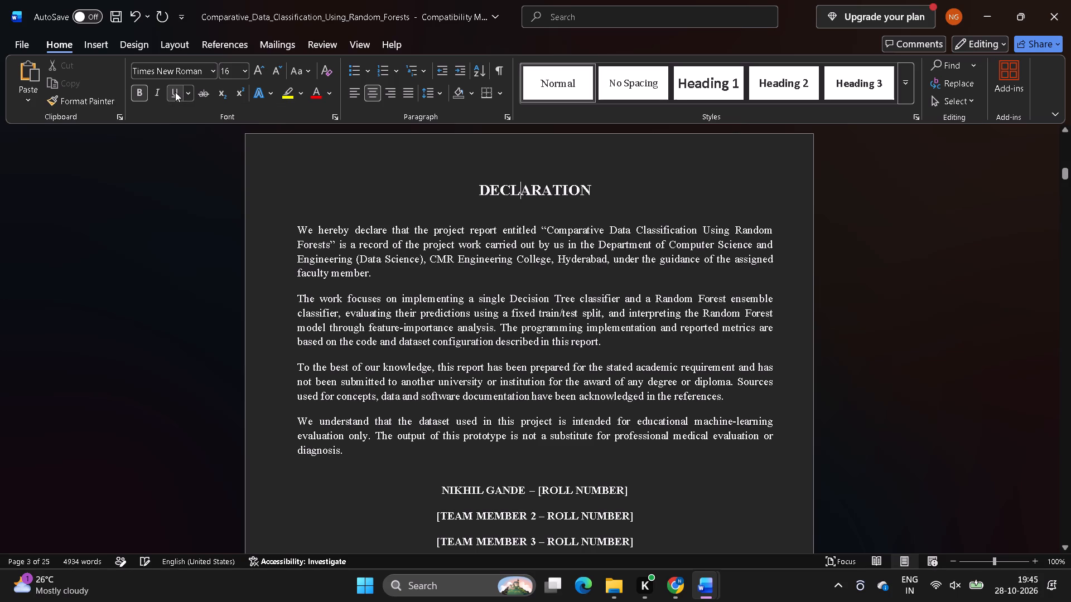
left_click(415, 200)
Review the headings, text formatting and team member lines across the cover, certificate and declaration pages.
scroll(415, 200, "up", 1)
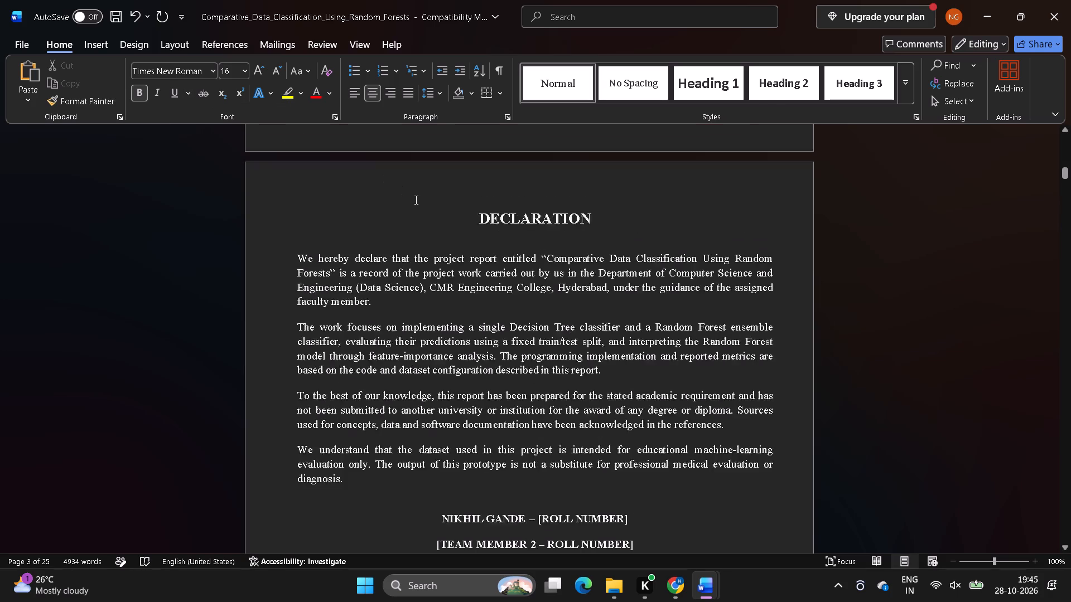
scroll(415, 200, "up", 4)
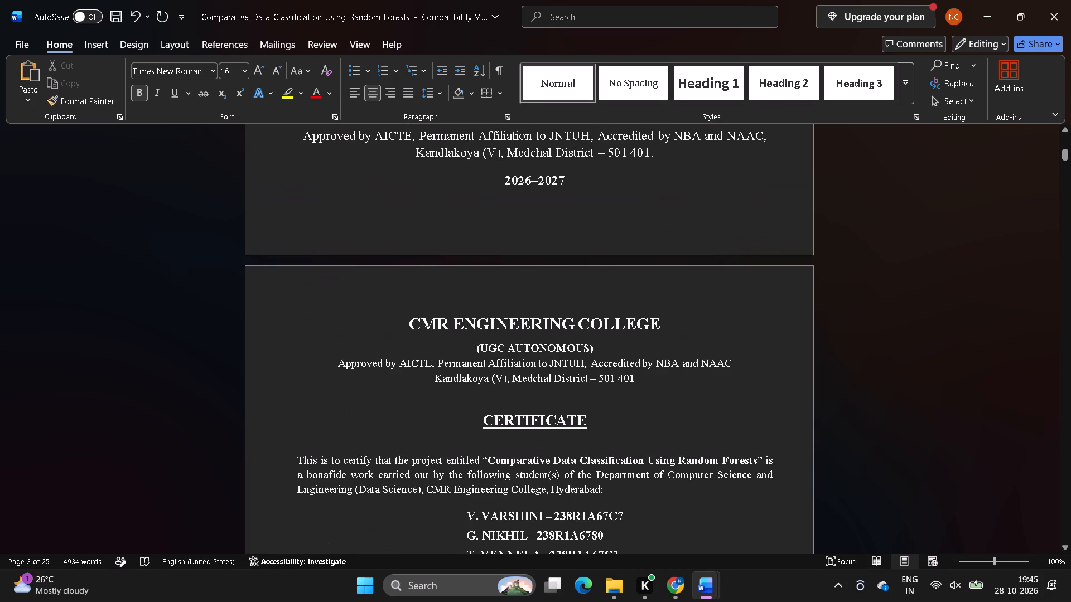
left_click(426, 322)
scroll(426, 322, "up", 5)
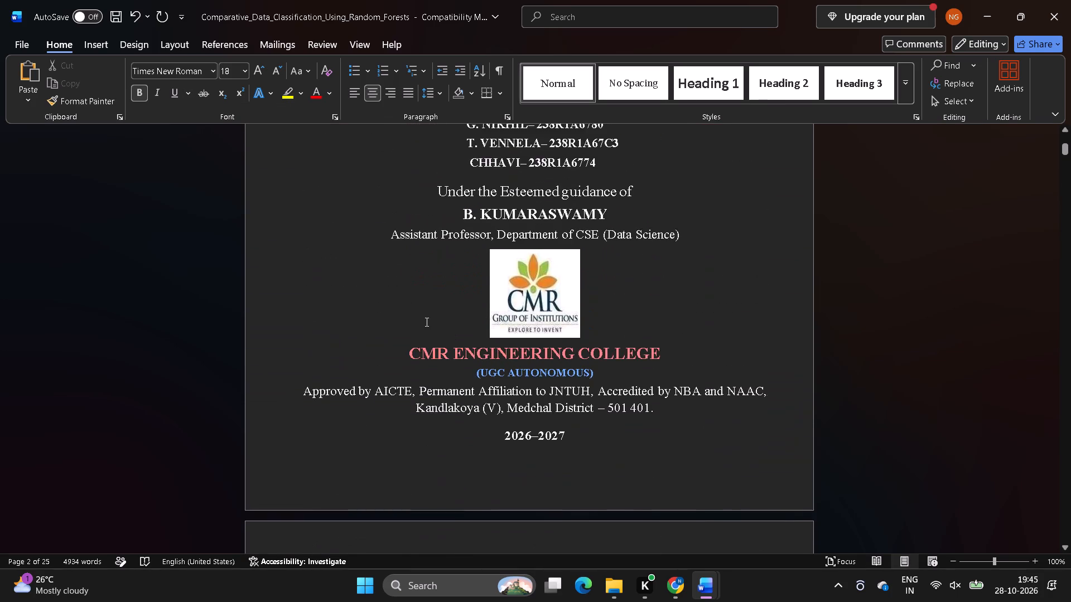
scroll(426, 322, "up", 2)
scroll(479, 309, "down", 5)
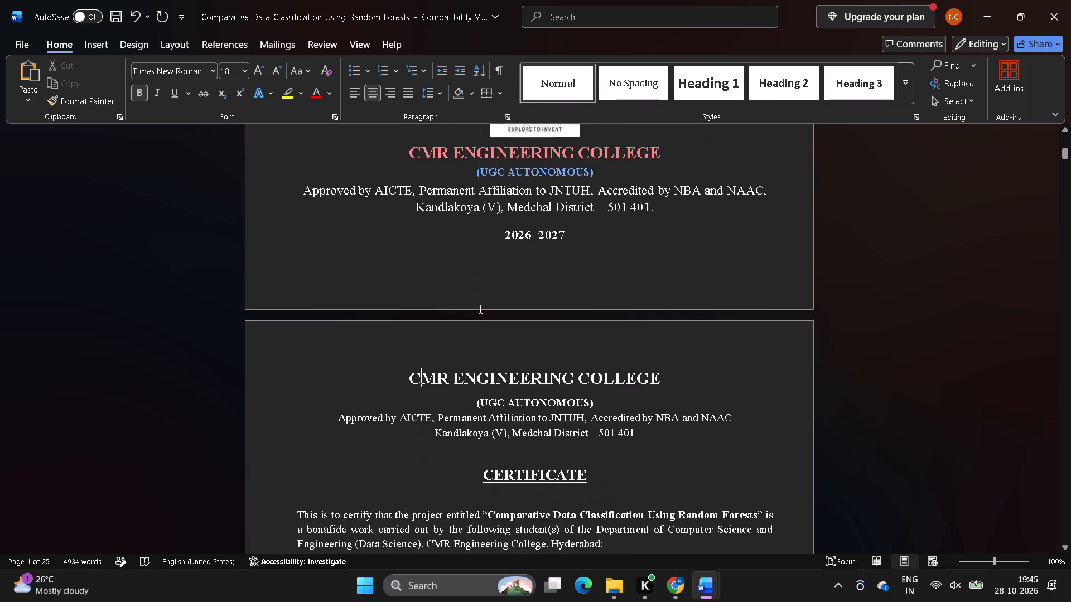
scroll(479, 309, "down", 5)
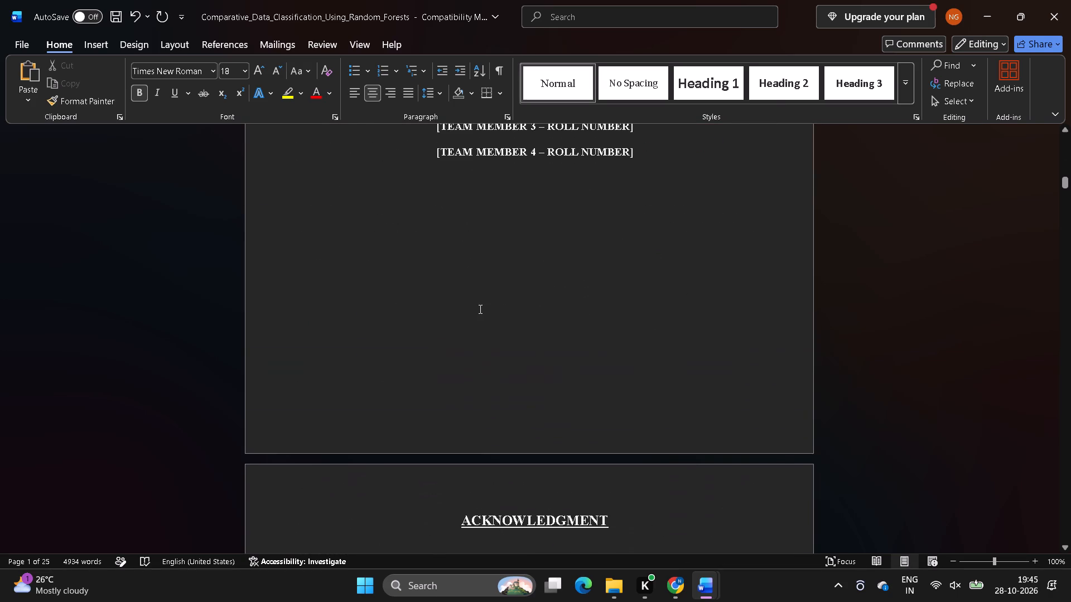
scroll(479, 309, "down", 1)
scroll(479, 309, "up", 6)
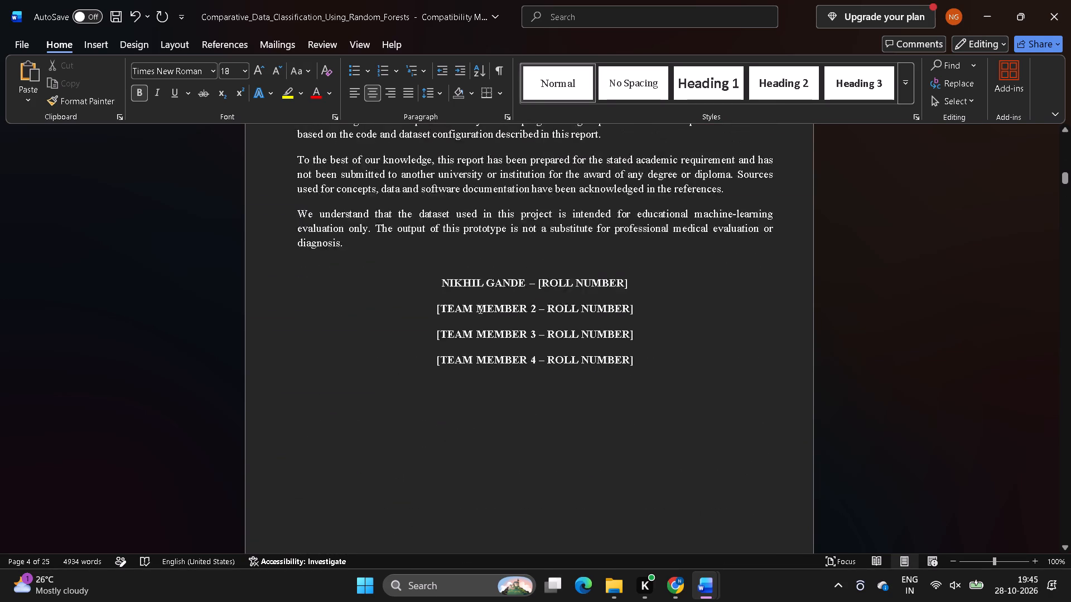
scroll(479, 309, "up", 3)
scroll(479, 309, "down", 1)
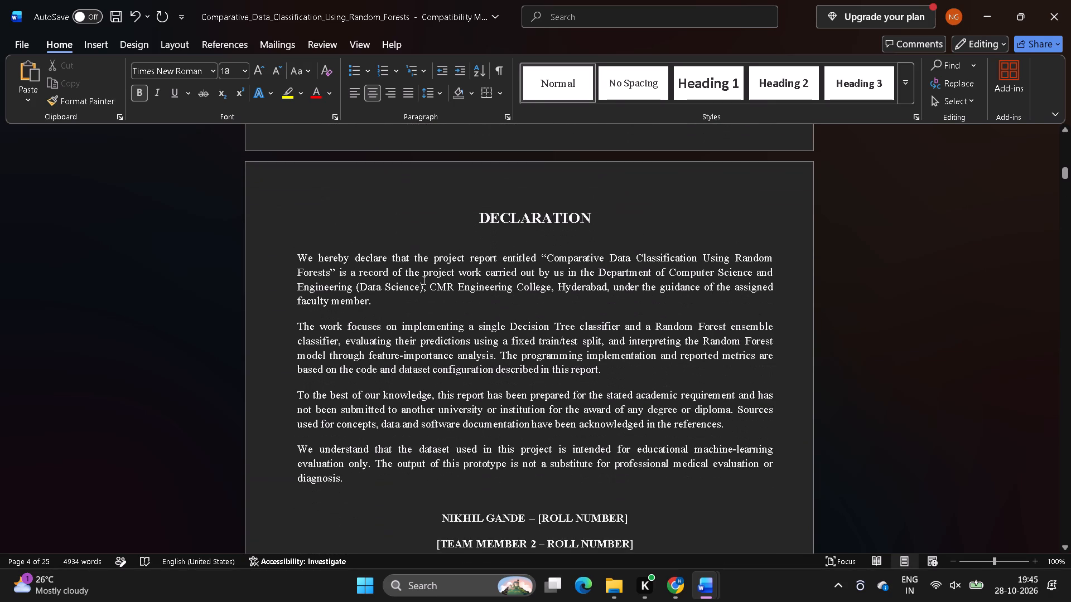
left_click(324, 263)
Replace the four team member placeholder lines on the declaration page with the copied list of team names and roll numbers.
left_click(374, 358)
left_click_drag(293, 251, 418, 471)
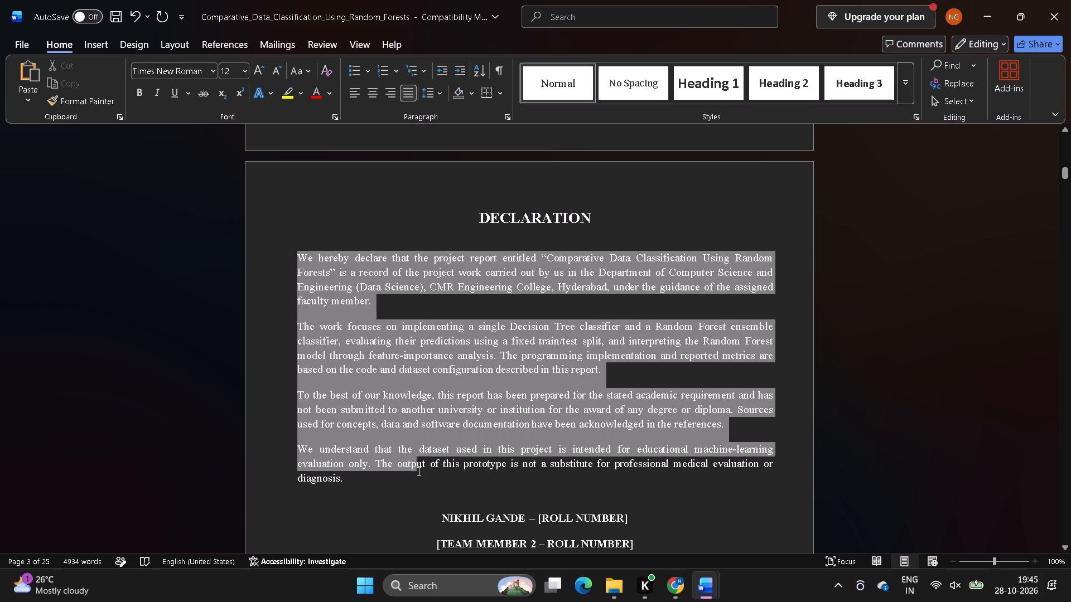
left_click_drag(418, 471, 427, 484)
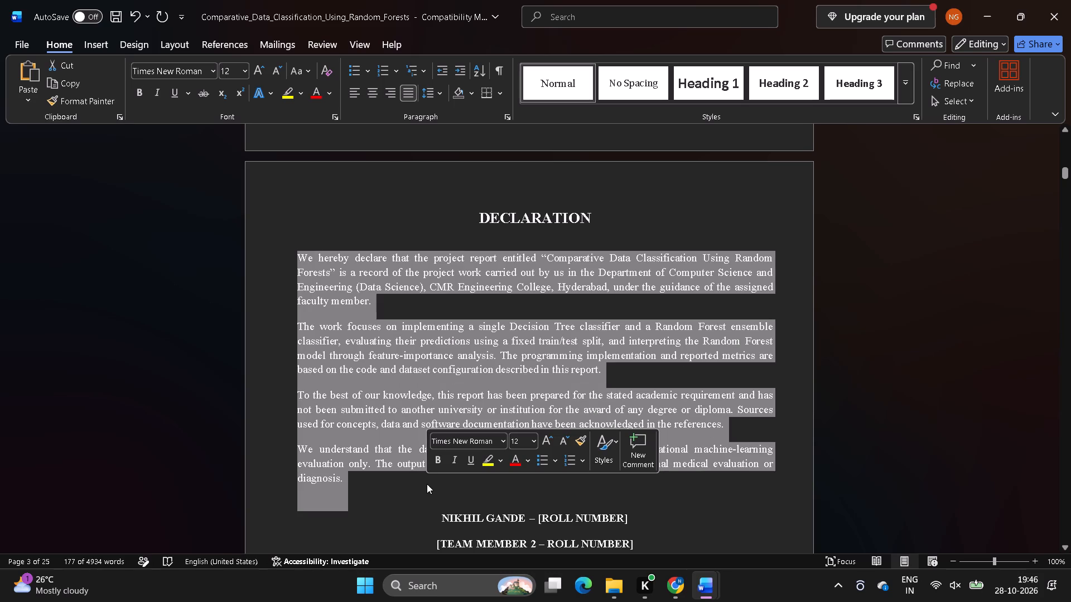
left_click(427, 484)
scroll(427, 484, "down", 2)
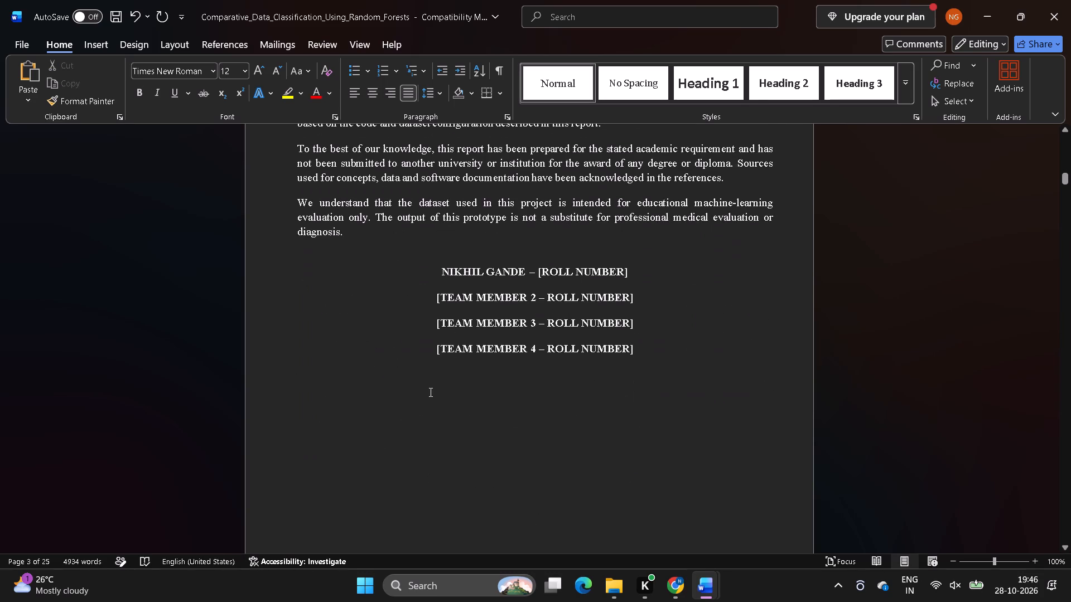
left_click_drag(440, 270, 638, 362)
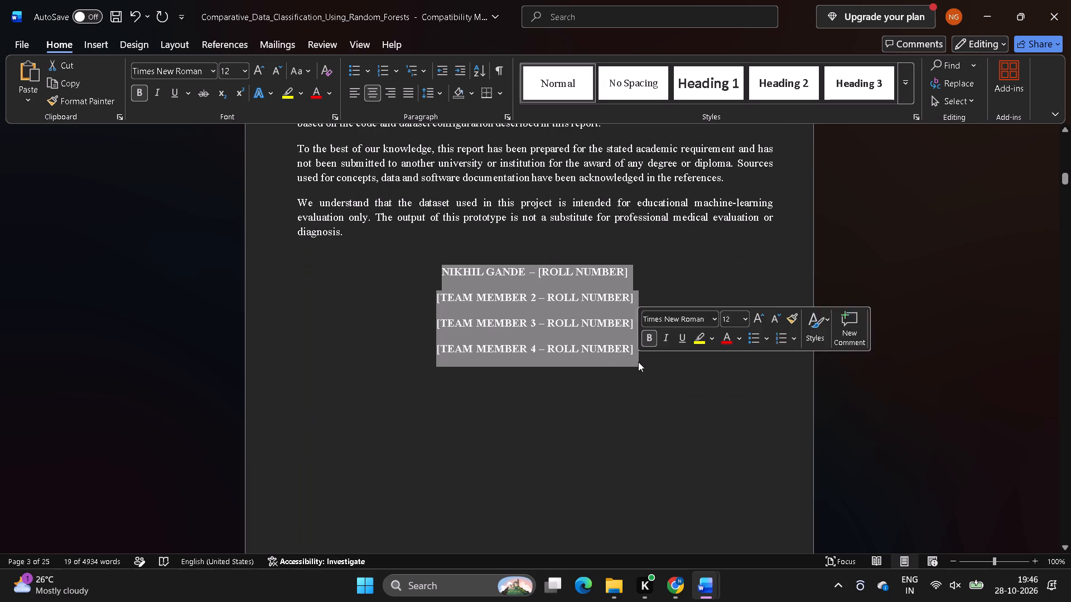
key("ctrl+v")
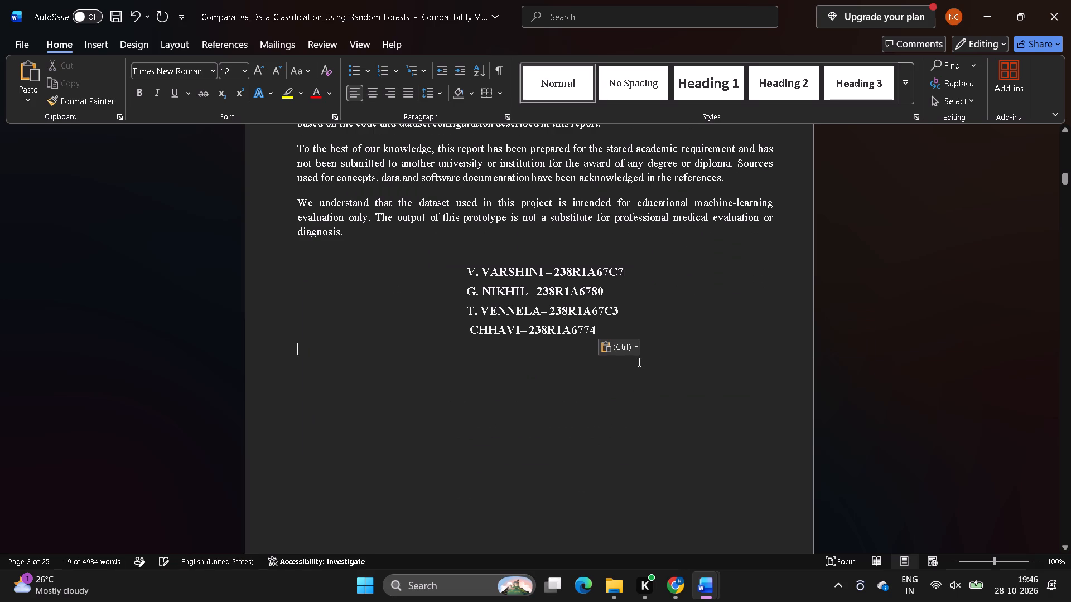
left_click(474, 272)
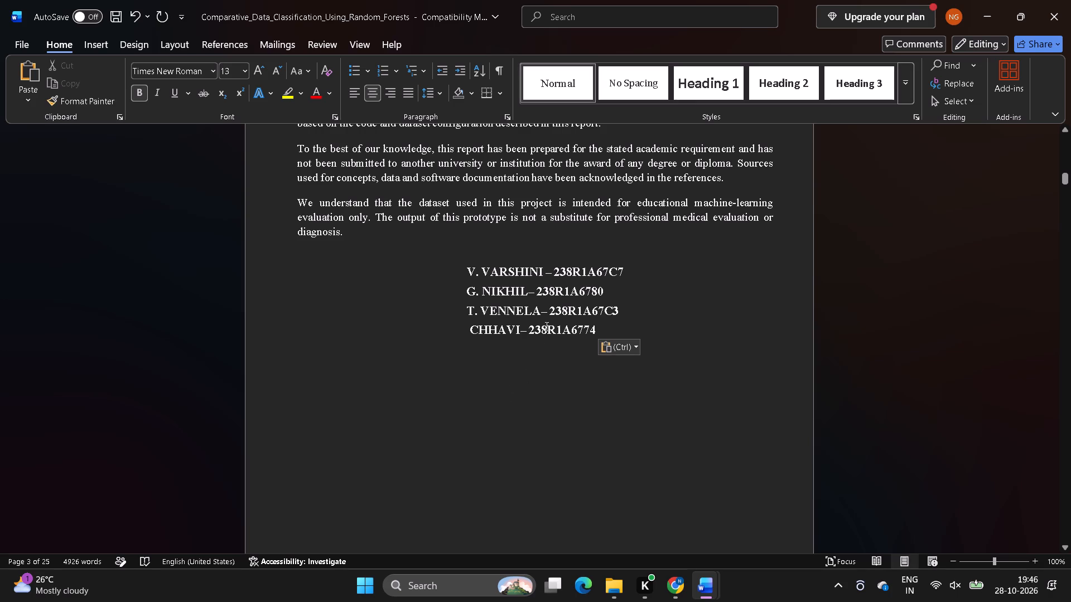
Remove the underline from the ACKNOWLEDGMENT heading and set its font size to 16.
scroll(527, 363, "down", 4)
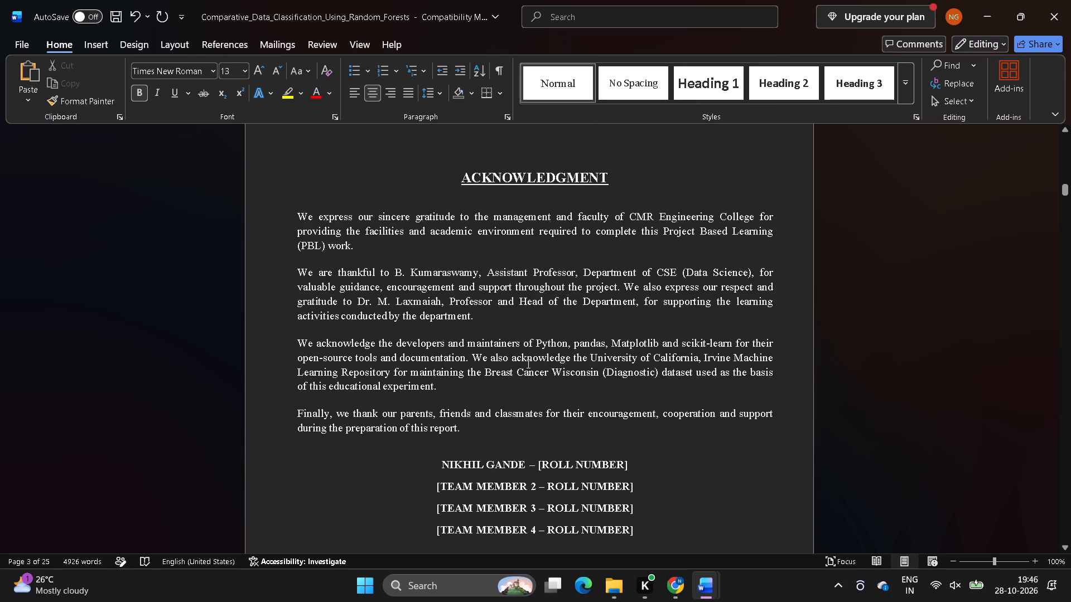
left_click(534, 178)
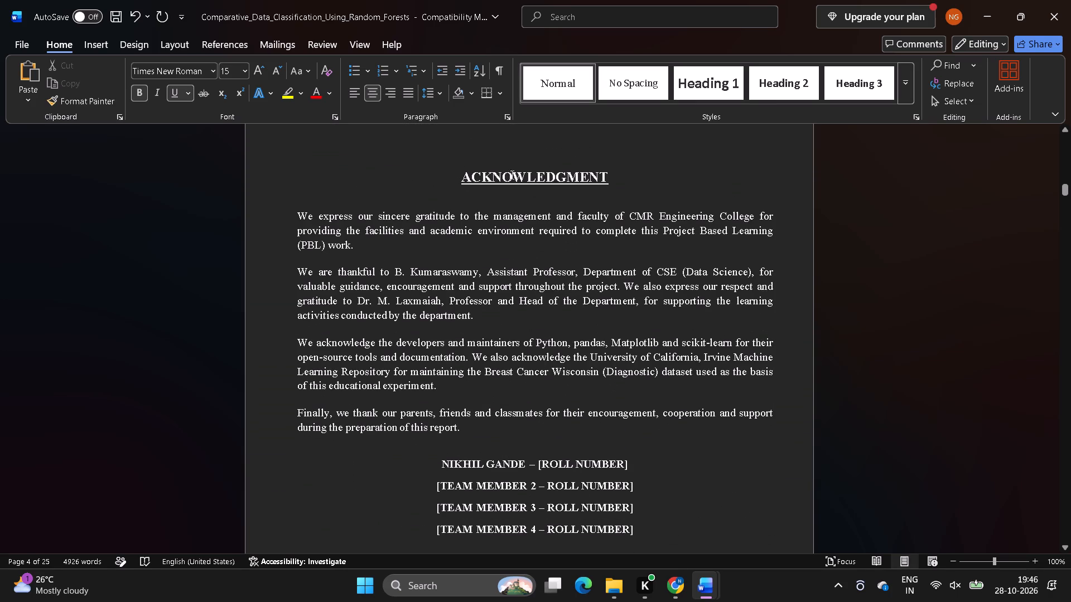
left_click_drag(460, 176, 628, 176)
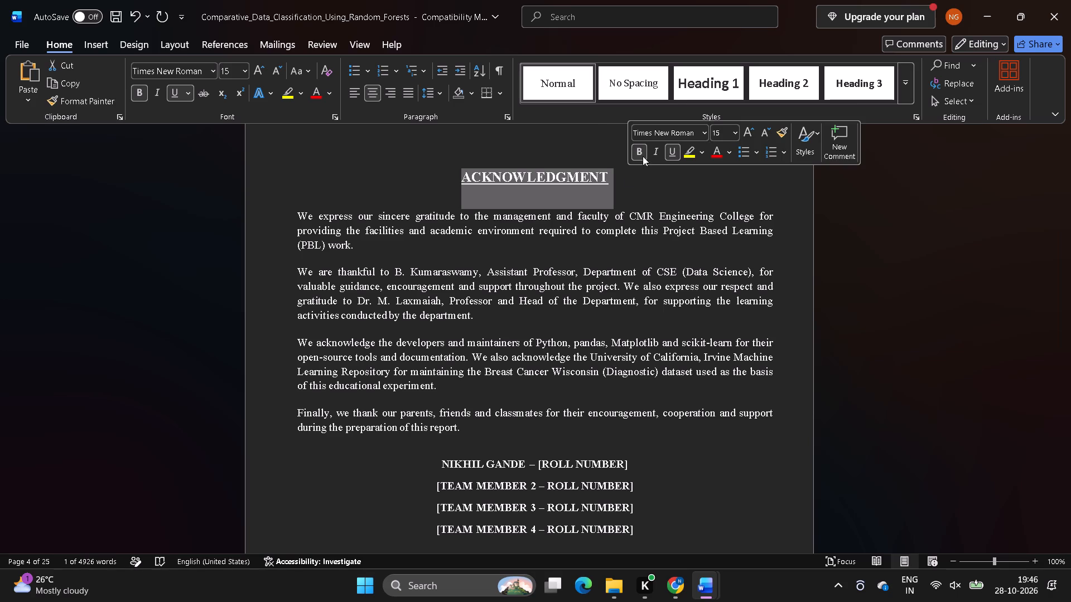
left_click(671, 151)
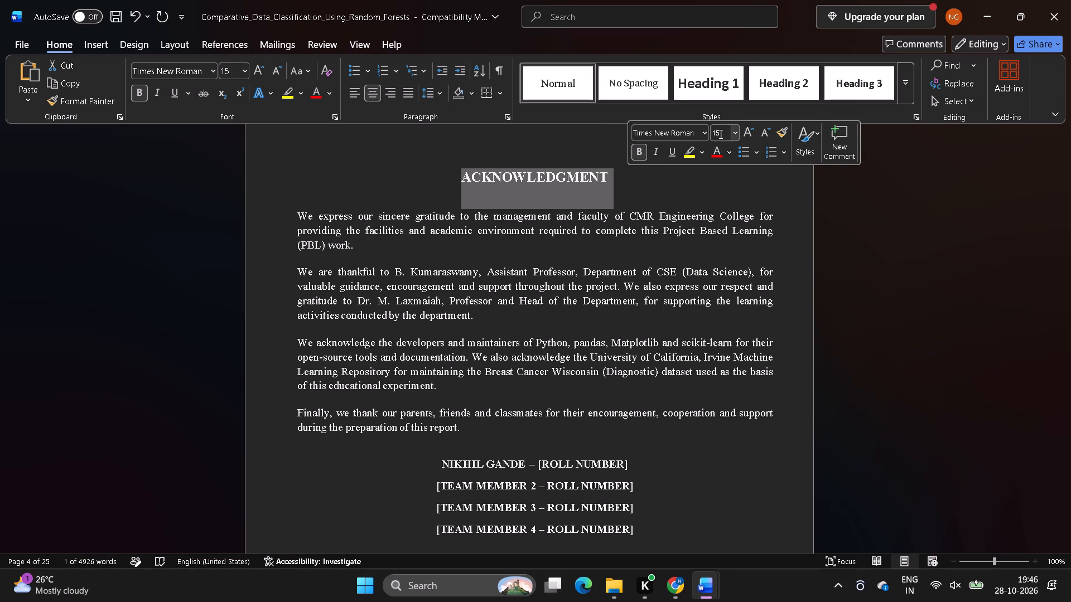
left_click(720, 134)
type("16")
key("Return")
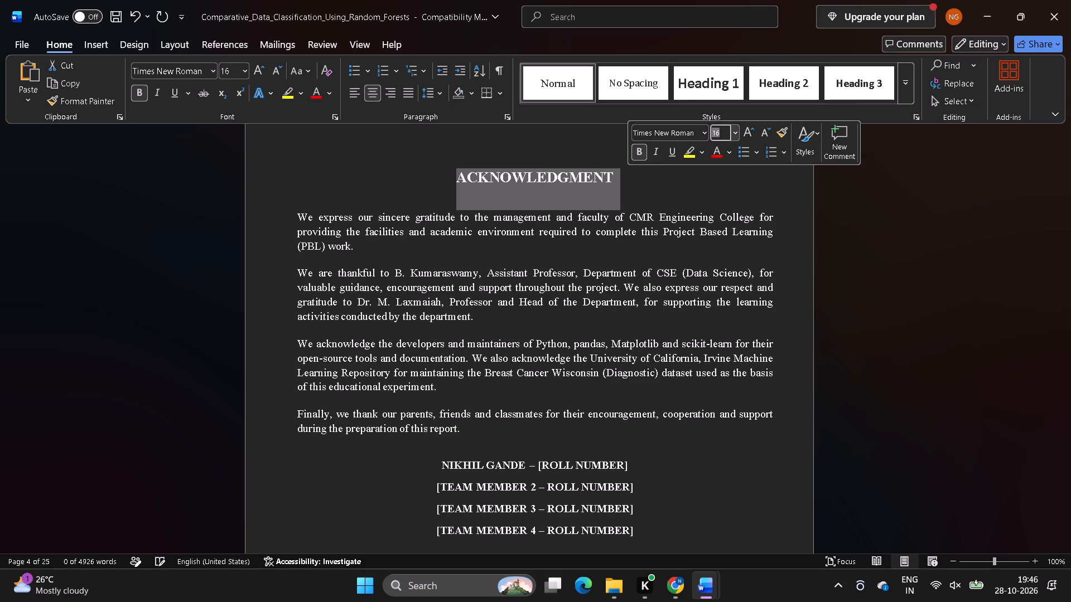
left_click(582, 224)
Replace the four team member placeholder lines on the acknowledgment page with the copied list of team names and roll numbers.
scroll(582, 224, "down", 1)
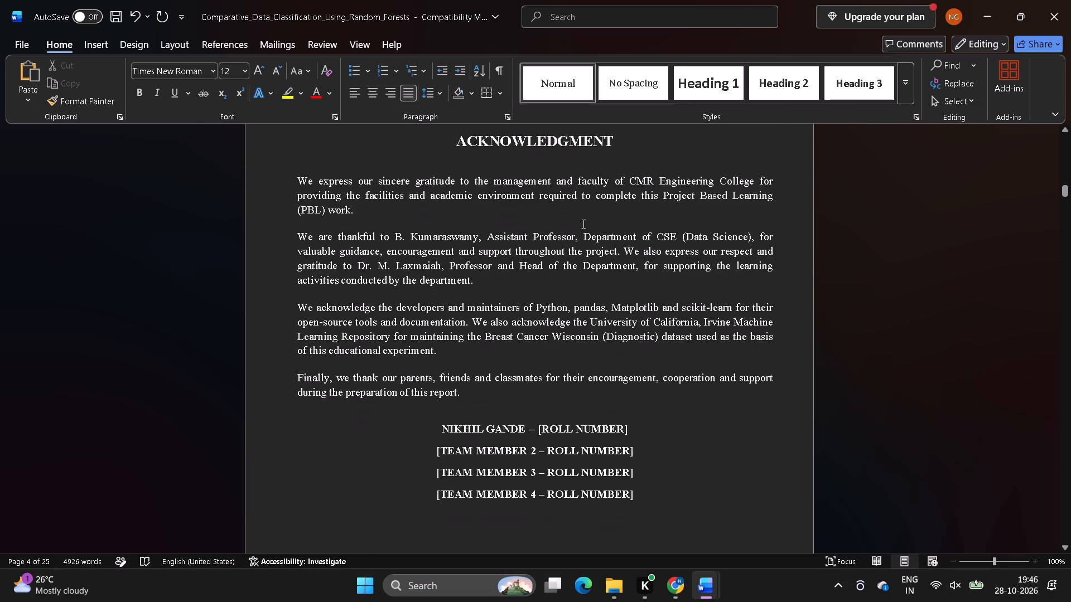
left_click_drag(300, 172, 499, 378)
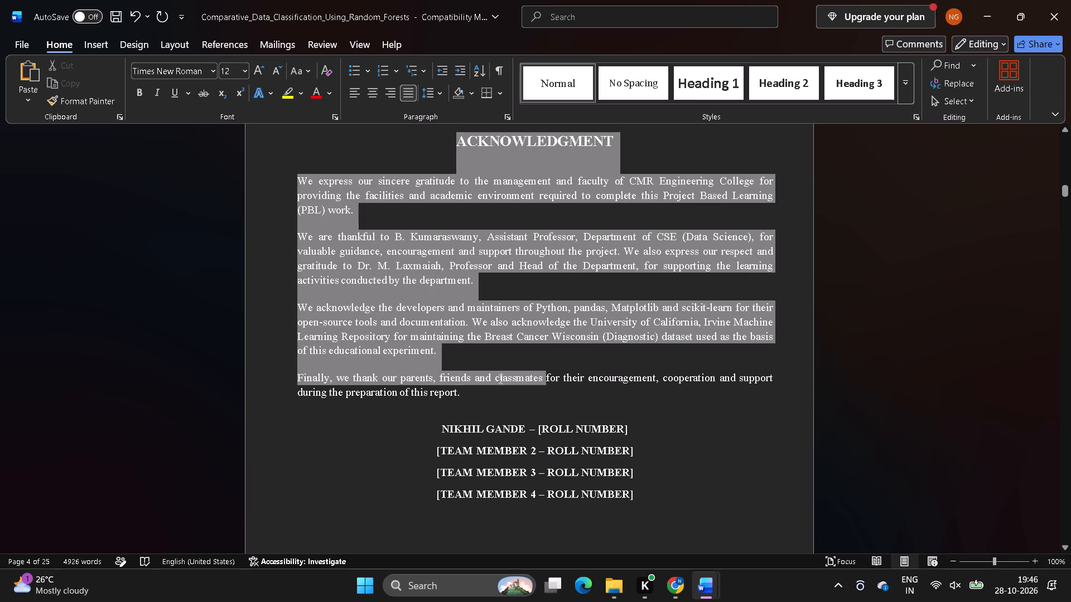
left_click_drag(499, 378, 505, 389)
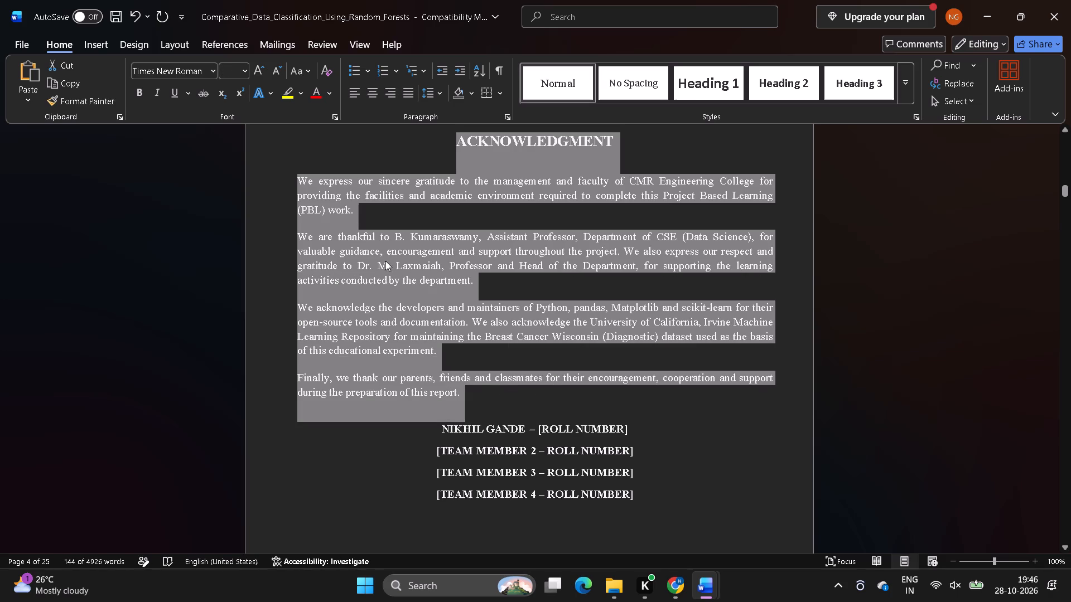
left_click(301, 183)
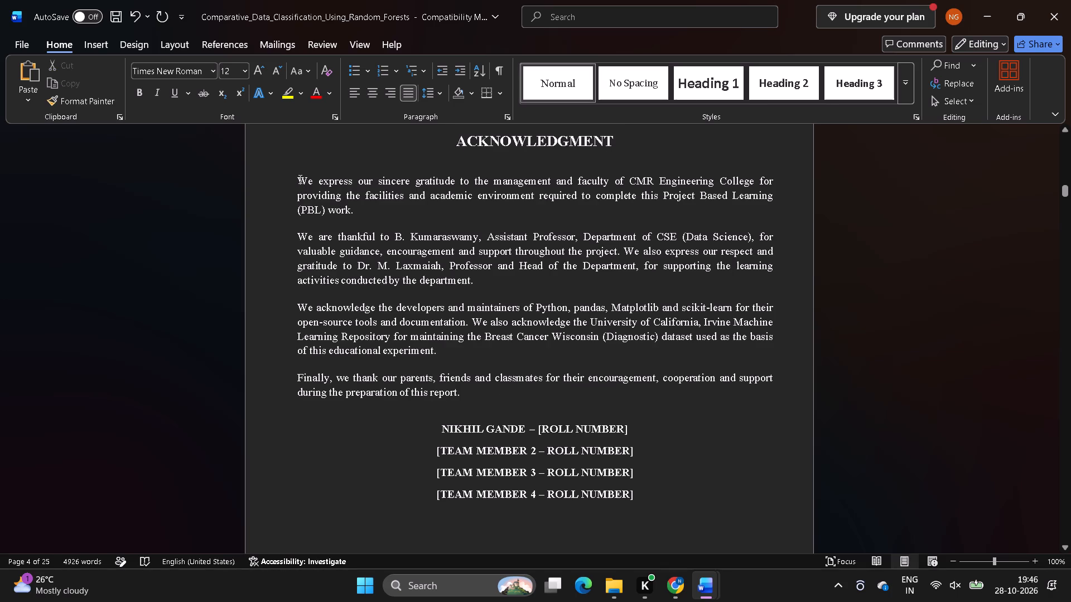
left_click_drag(299, 179, 512, 387)
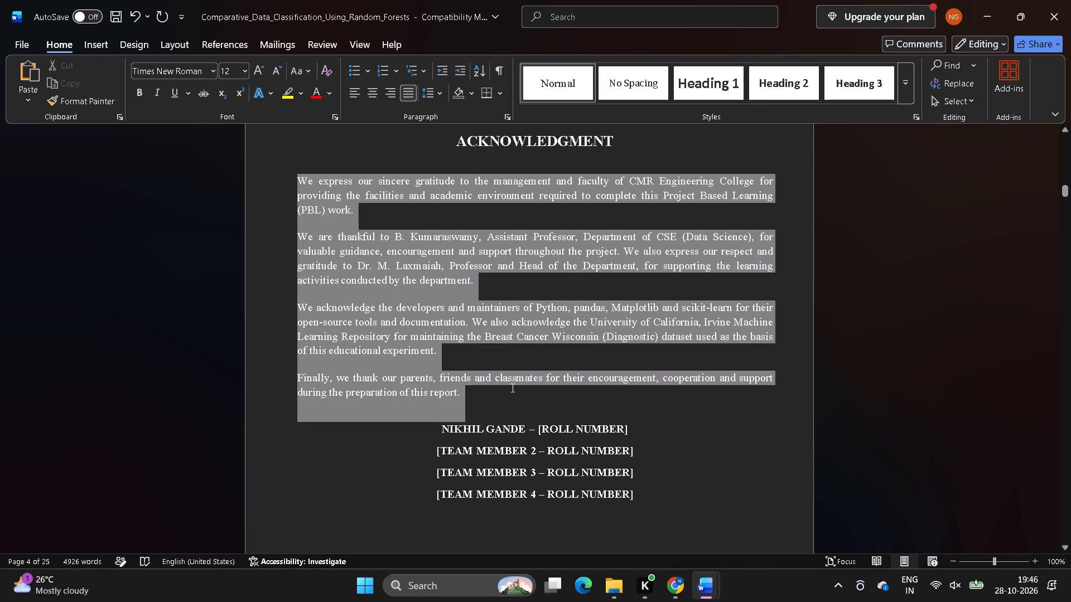
left_click_drag(512, 387, 510, 385)
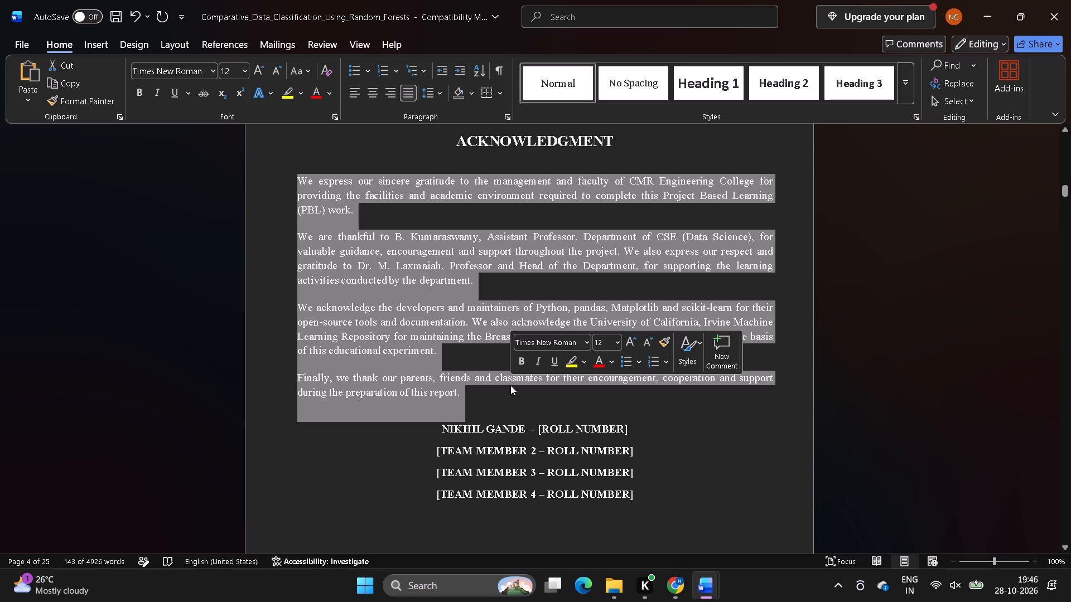
left_click(428, 474)
left_click_drag(442, 426, 634, 494)
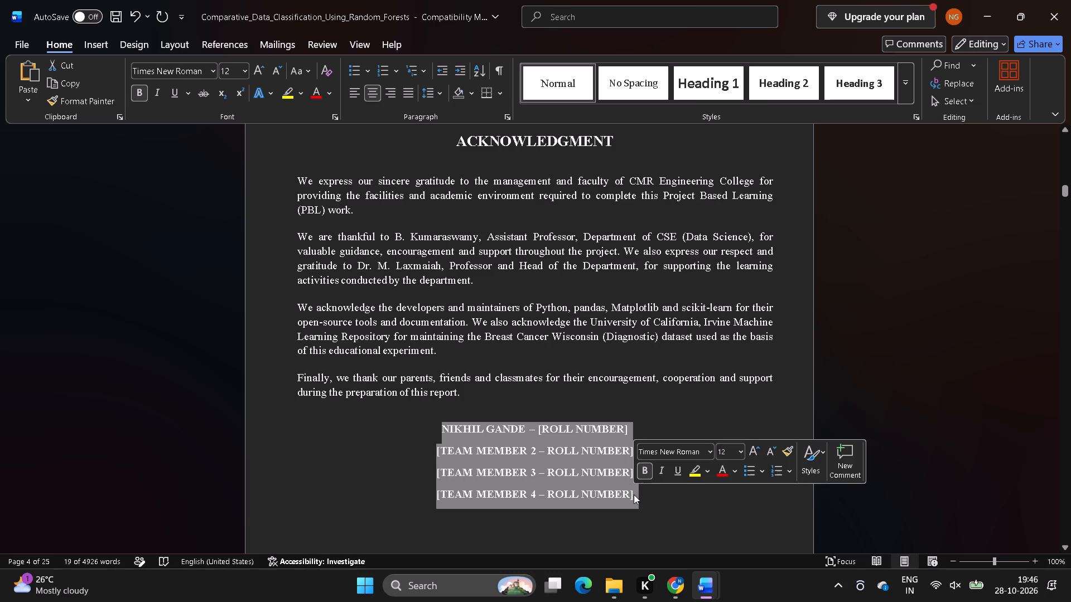
key("ctrl+v")
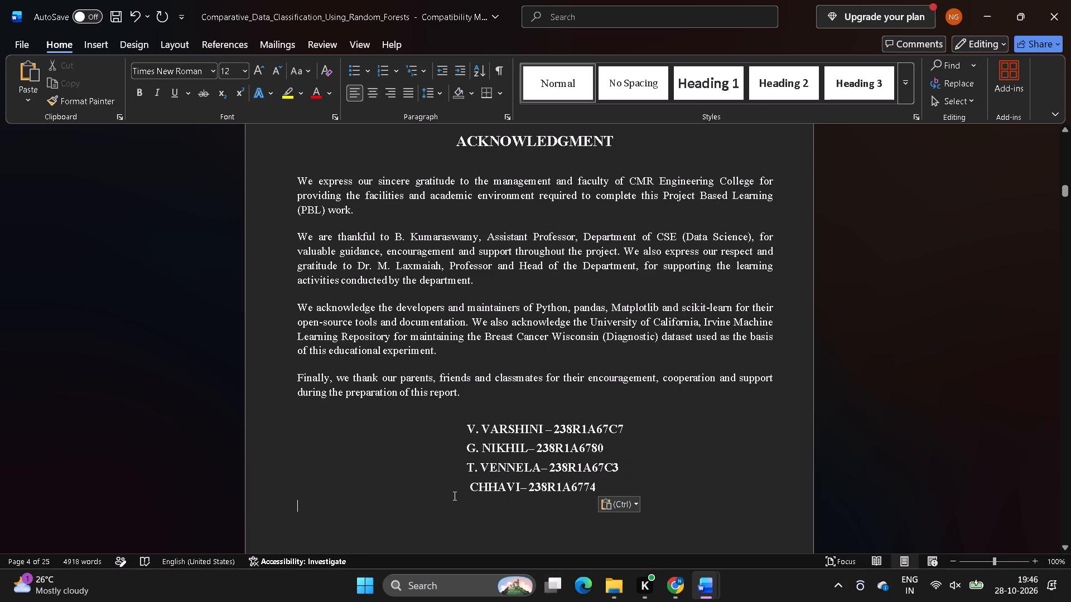
Remove the underline from the CONTENTS heading above the contents table.
scroll(454, 496, "down", 7)
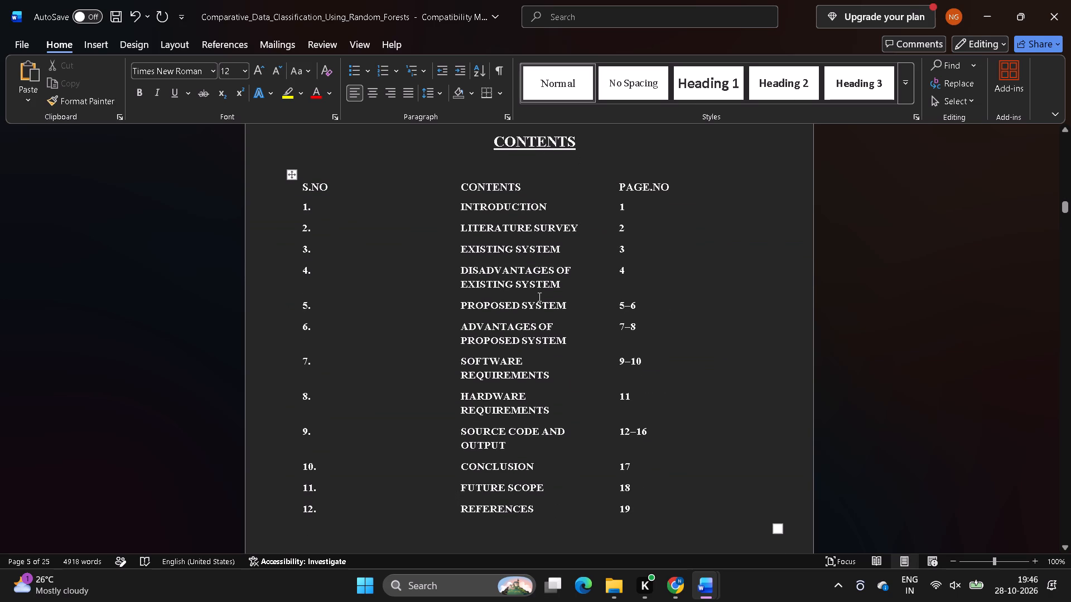
left_click(523, 142)
left_click_drag(494, 142, 582, 138)
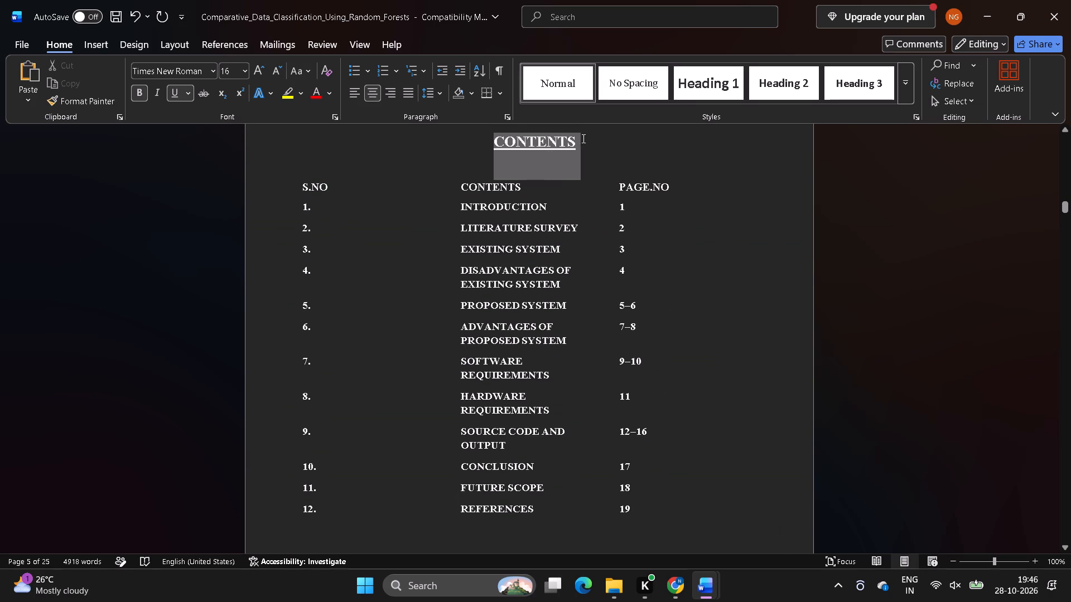
left_click_drag(582, 138, 583, 138)
left_click(630, 111)
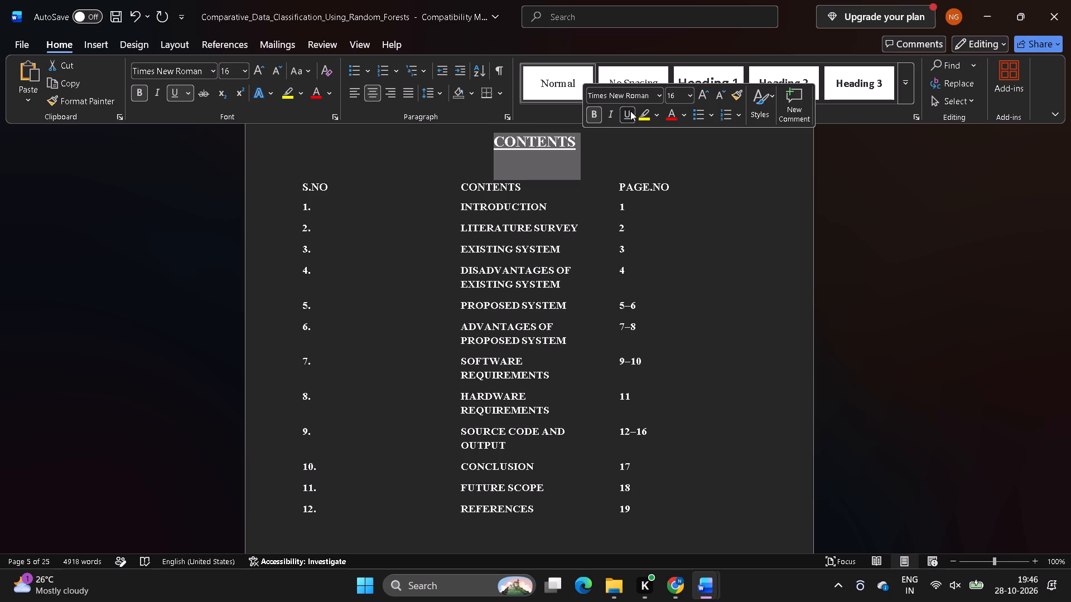
left_click(417, 193)
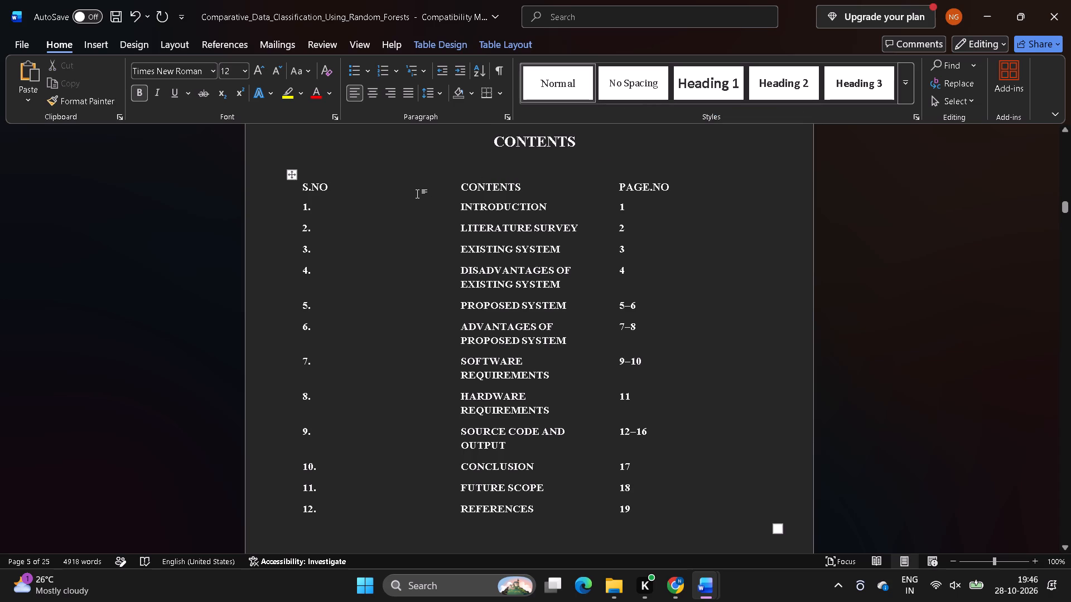
Remove the underline from the ABSTRACT heading on the abstract page.
scroll(423, 300, "down", 4)
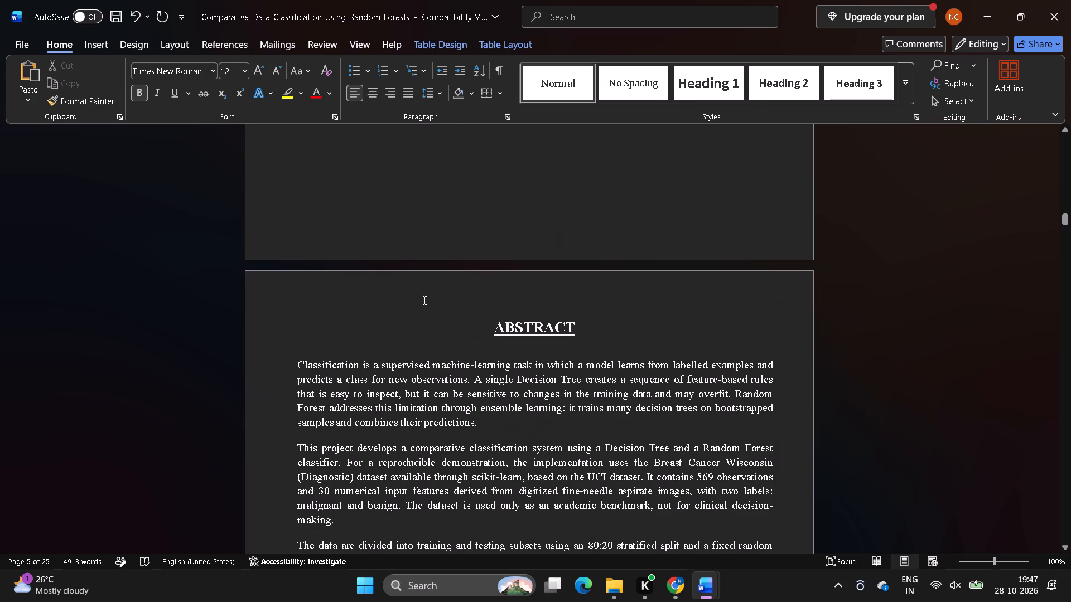
scroll(423, 300, "down", 1)
left_click(513, 230)
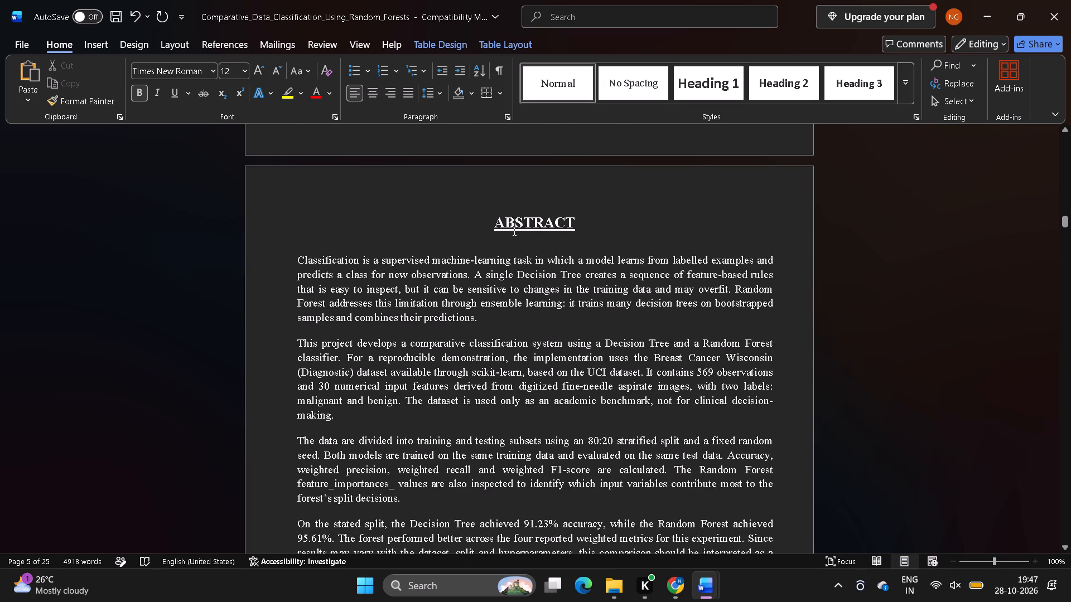
left_click_drag(492, 226, 583, 227)
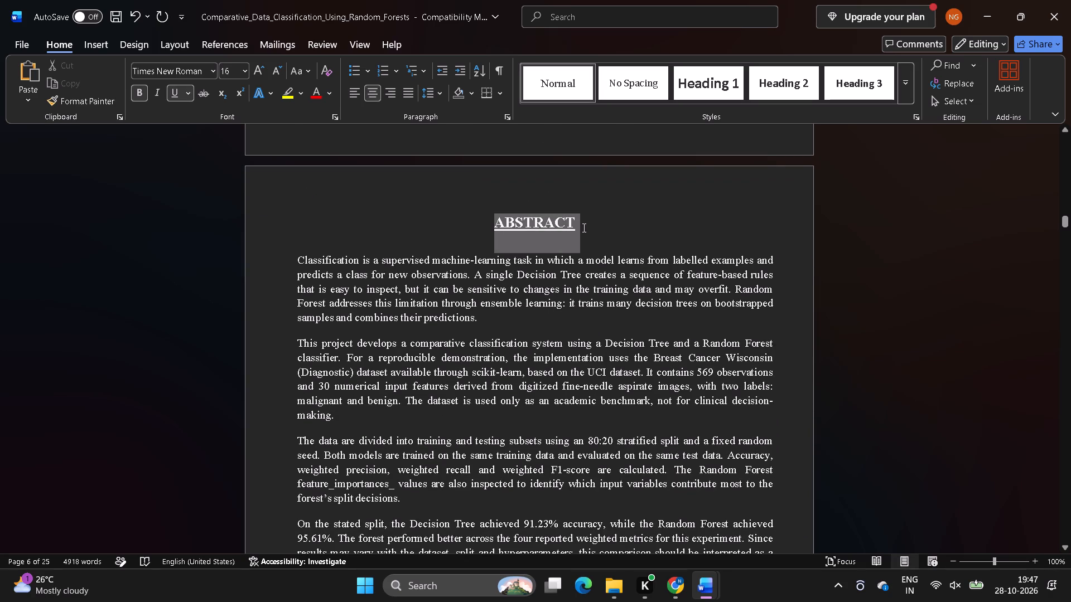
left_click_drag(583, 227, 587, 227)
left_click(635, 200)
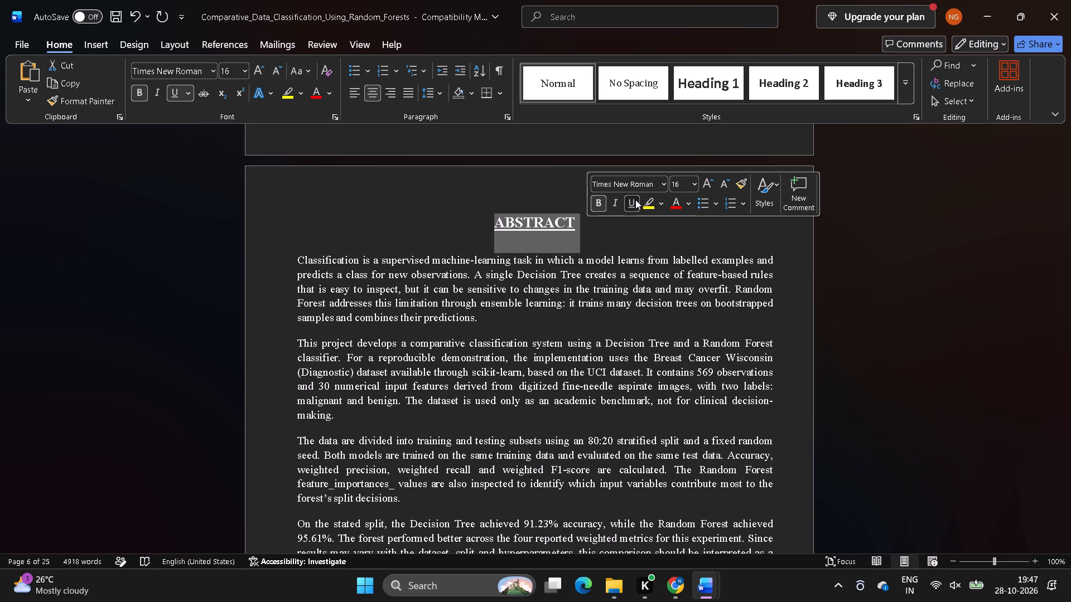
left_click(431, 221)
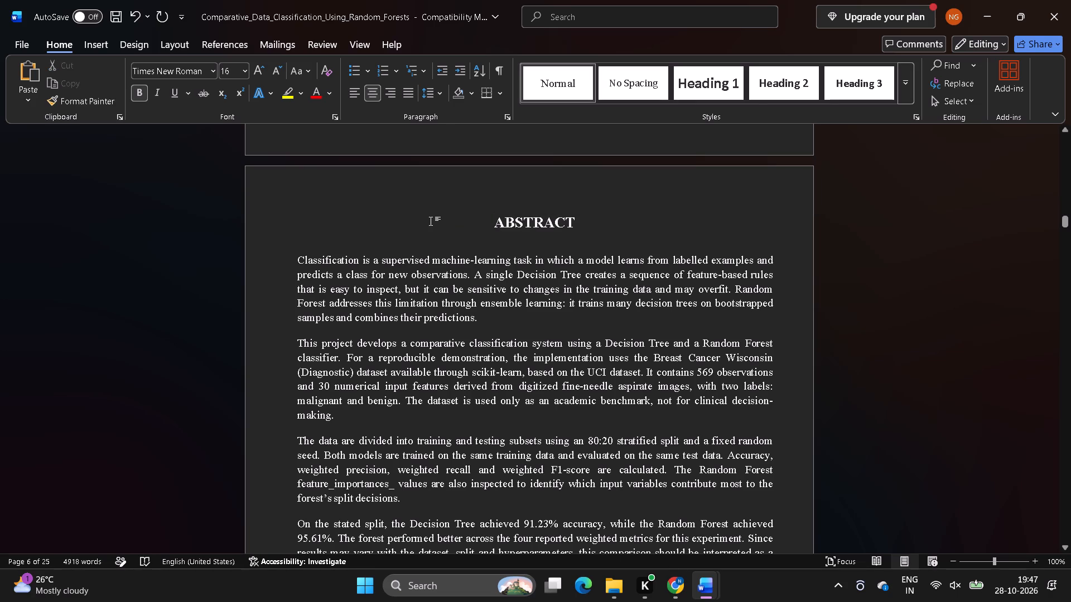
Examine the font and alignment of the abstract's body paragraphs by selecting them, down to the keywords line.
scroll(446, 261, "down", 2)
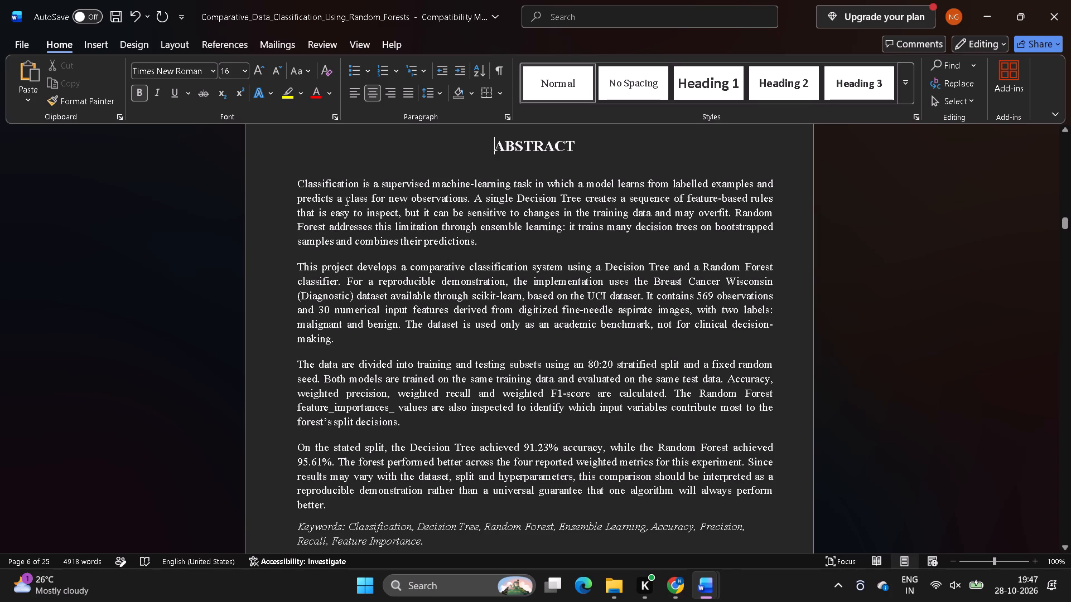
left_click(298, 184)
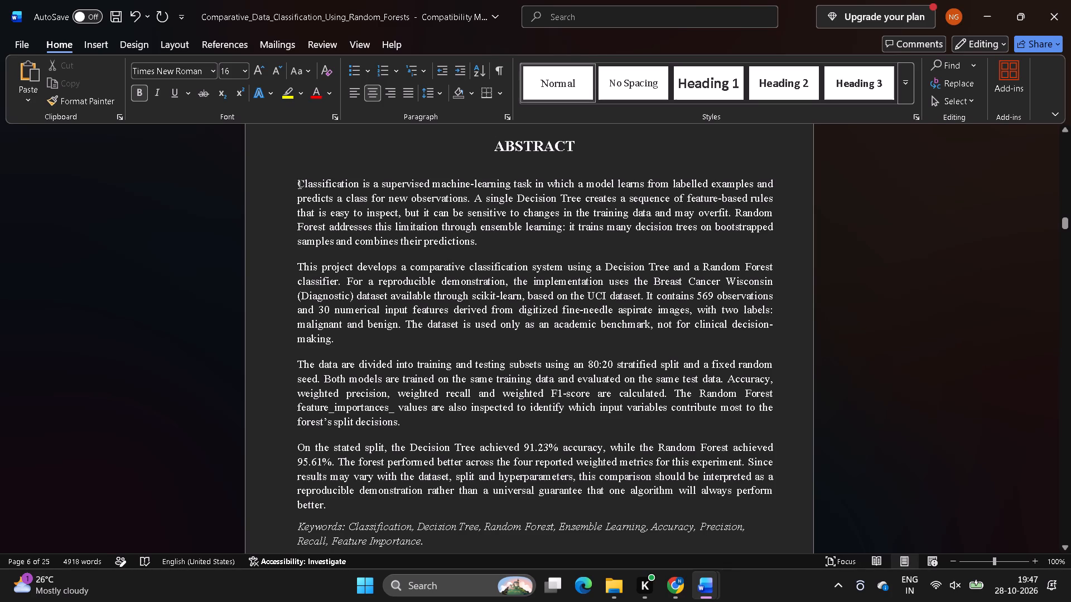
left_click_drag(298, 184, 300, 186)
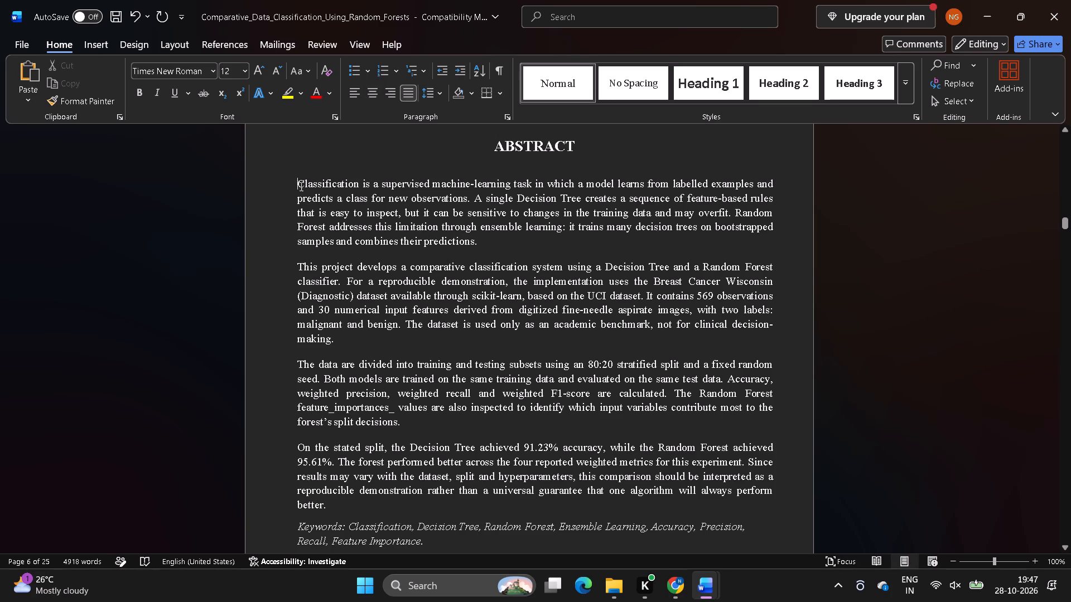
left_click_drag(300, 186, 522, 493)
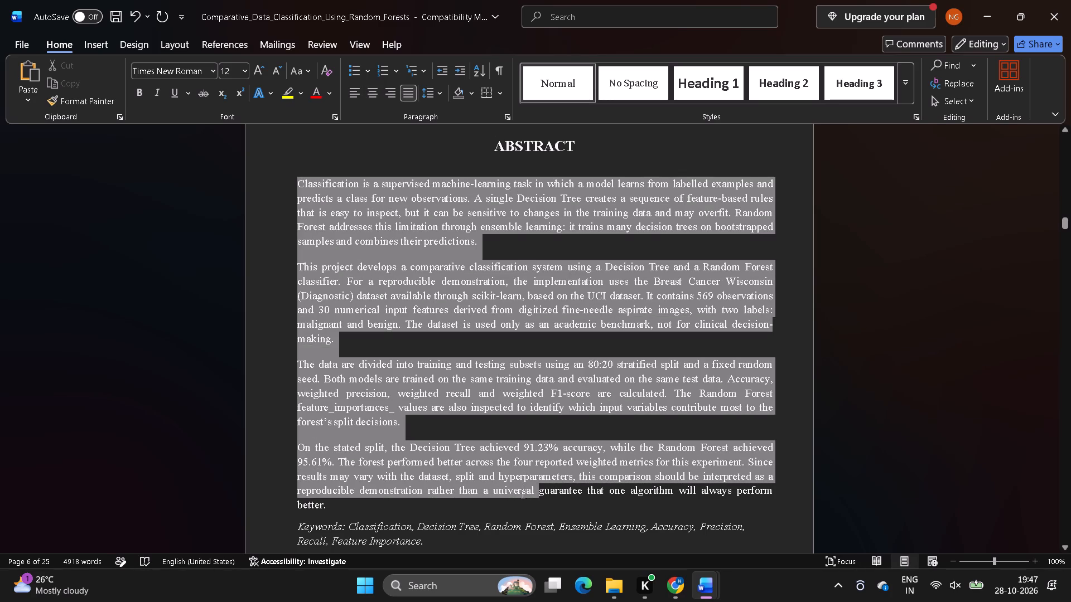
left_click_drag(522, 493, 525, 496)
scroll(525, 496, "down", 1)
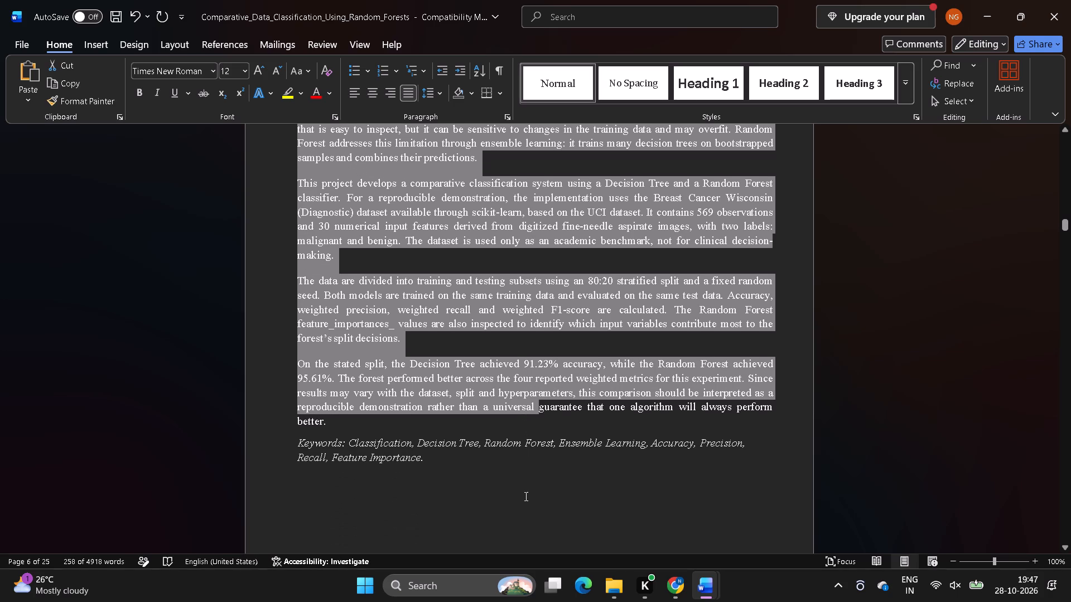
scroll(525, 496, "down", 1)
left_click(525, 496)
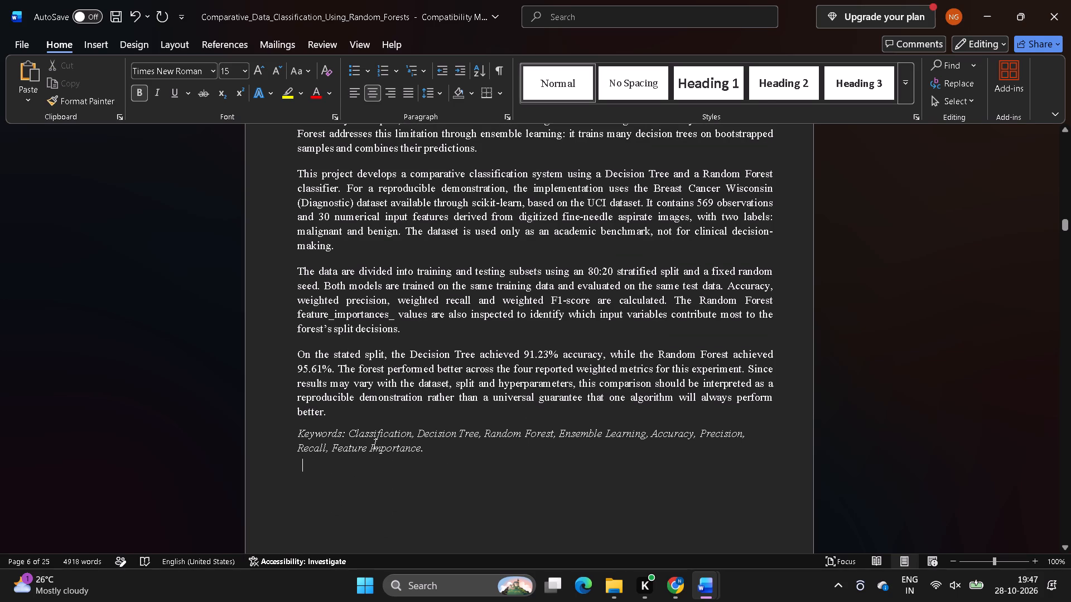
Remove the italic formatting from the two-line Keywords paragraph at the end of the abstract.
left_click(374, 444)
left_click_drag(301, 431, 440, 446)
left_click(465, 418)
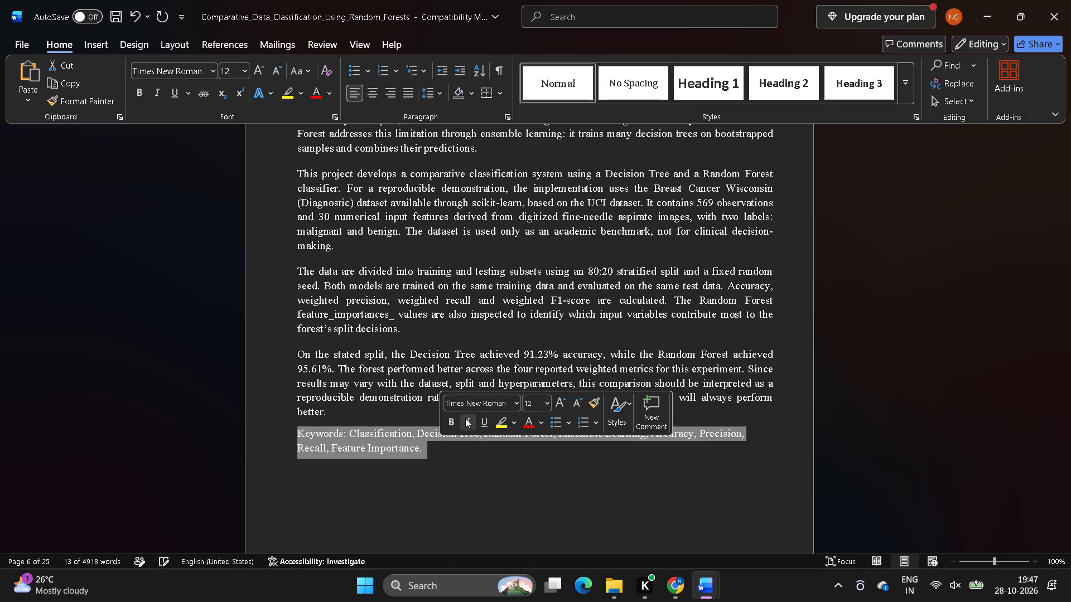
left_click(381, 387)
left_click(395, 389)
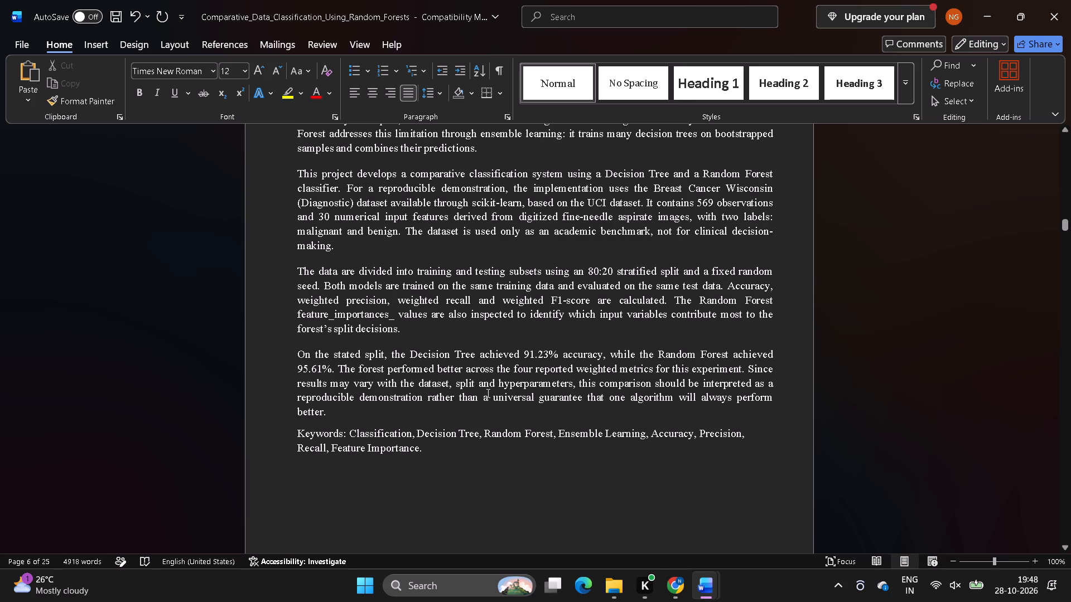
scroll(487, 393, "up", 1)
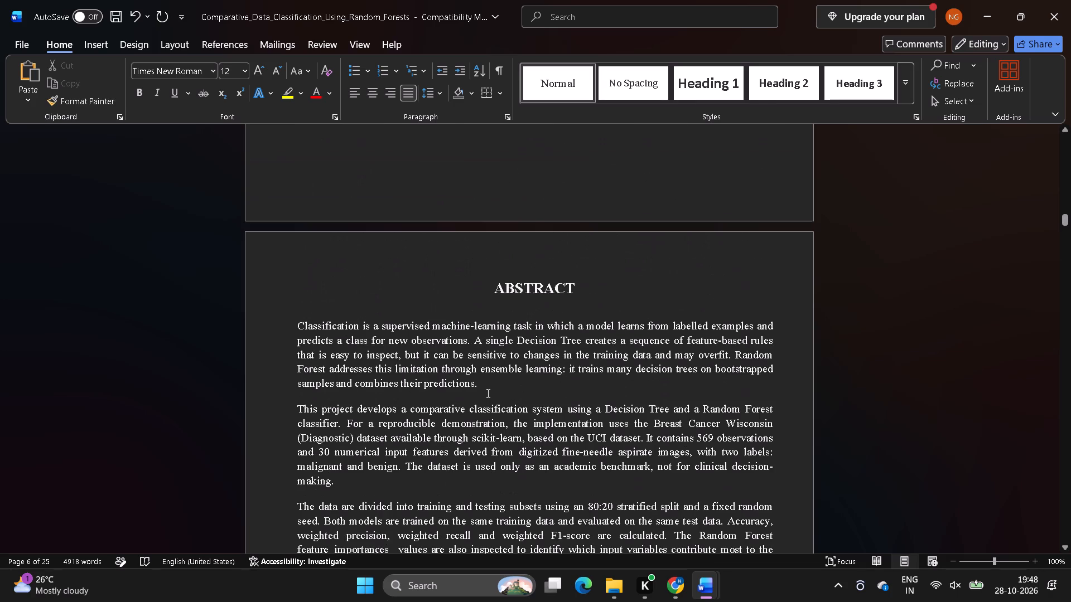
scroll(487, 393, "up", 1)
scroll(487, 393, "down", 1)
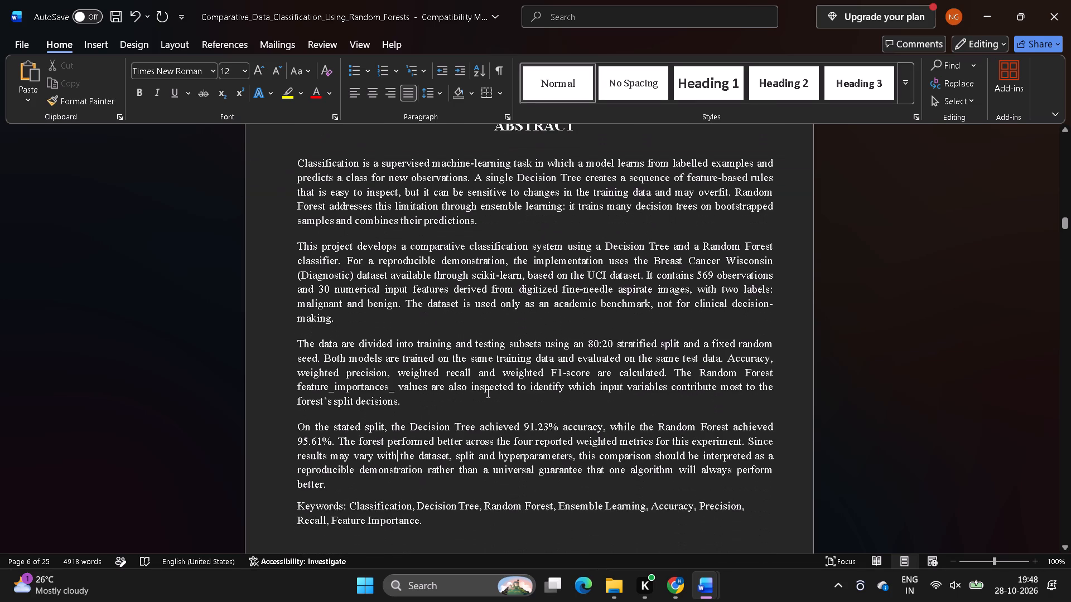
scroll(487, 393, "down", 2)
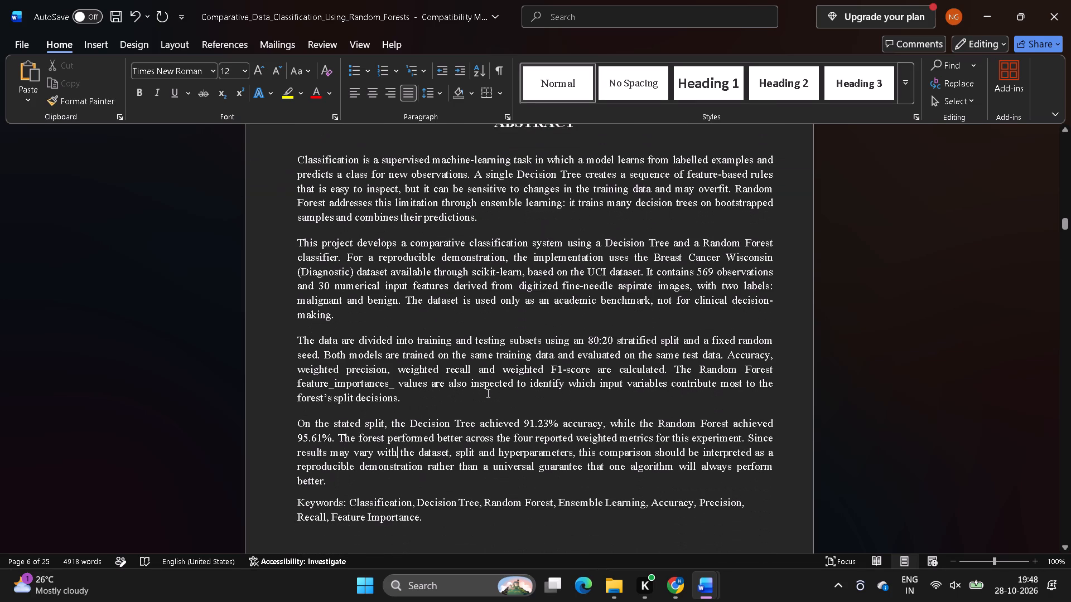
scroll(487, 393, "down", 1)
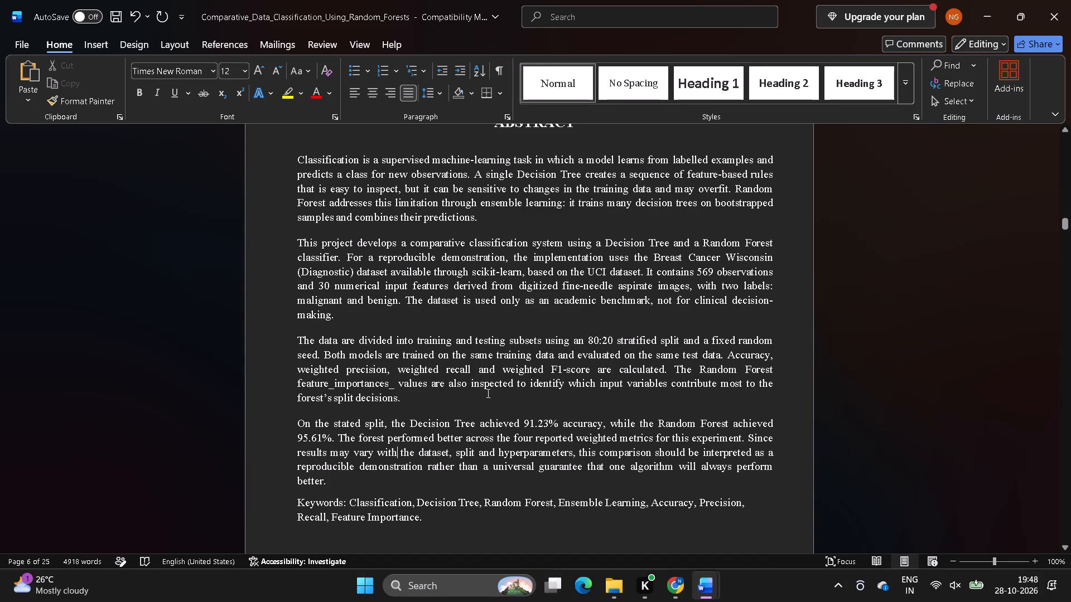
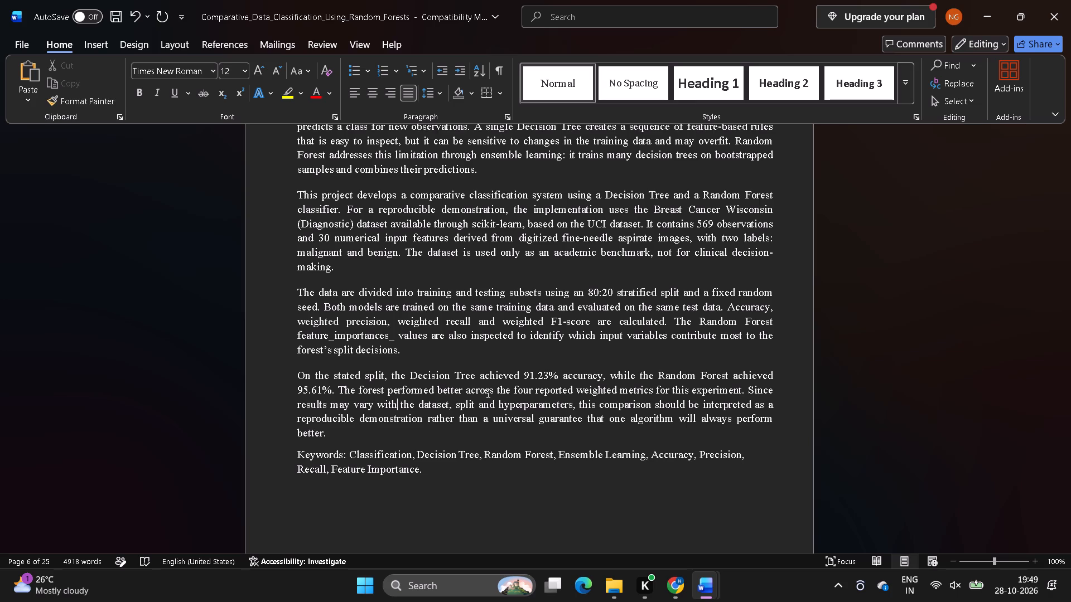
Copy the full abstract text, from its first paragraph through the Keywords paragraph.
scroll(487, 393, "down", 1)
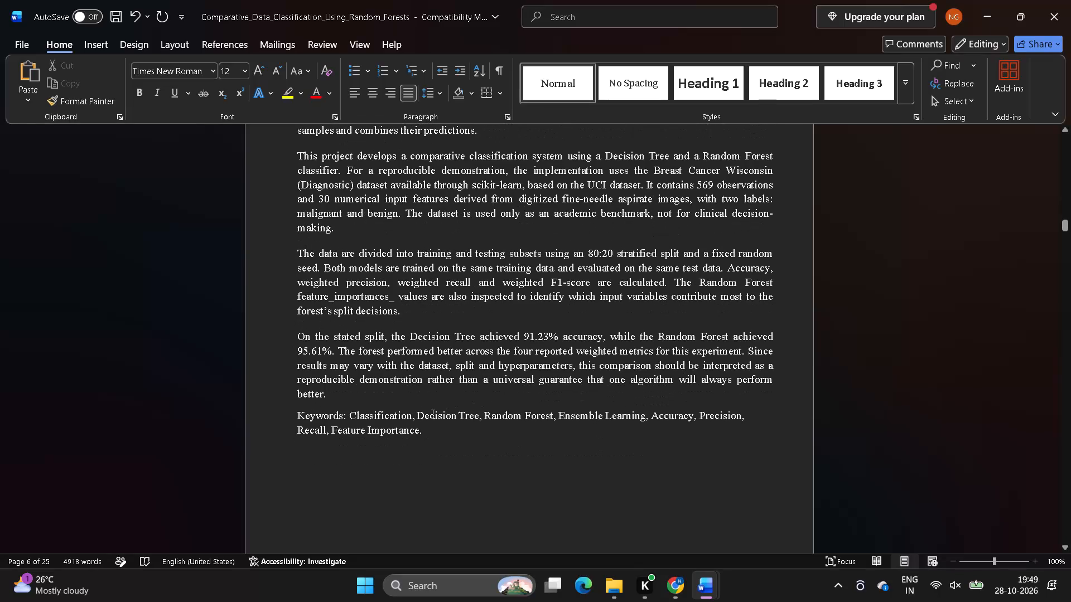
scroll(431, 414, "up", 2)
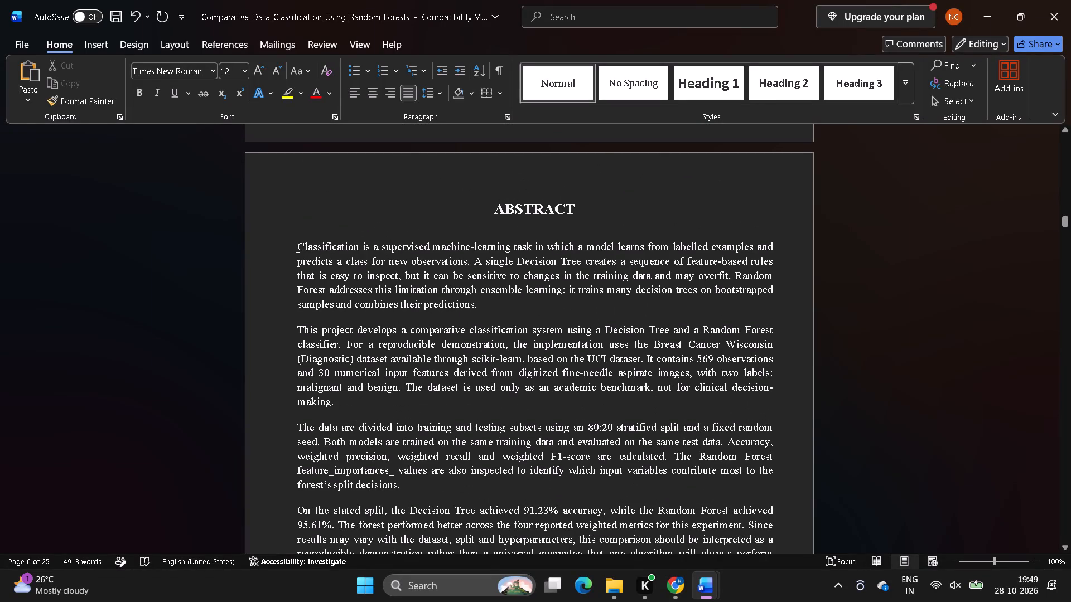
left_click_drag(297, 247, 495, 462)
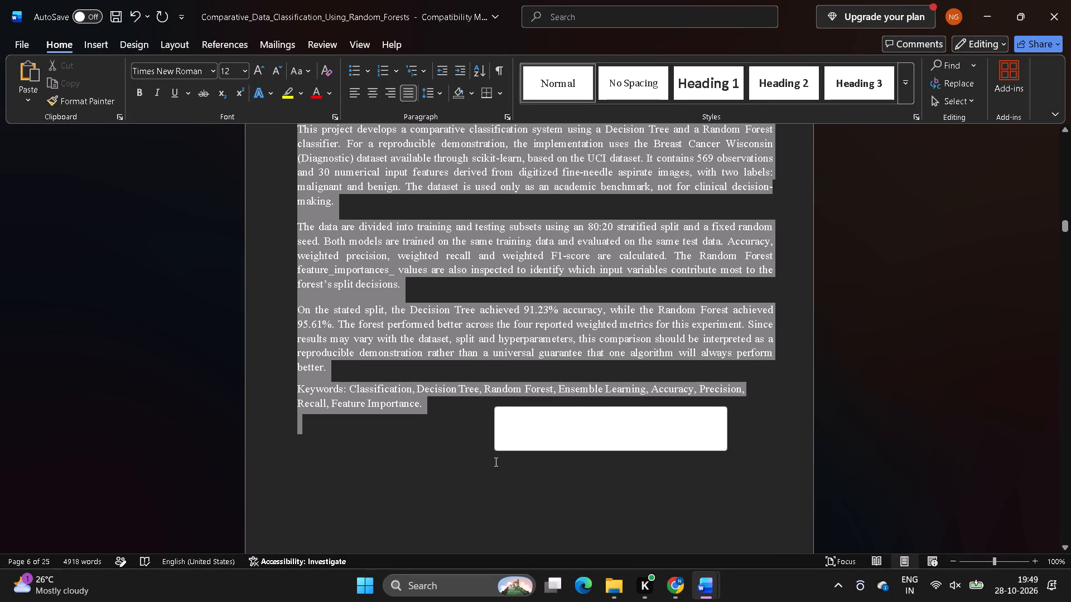
key("ctrl+c")
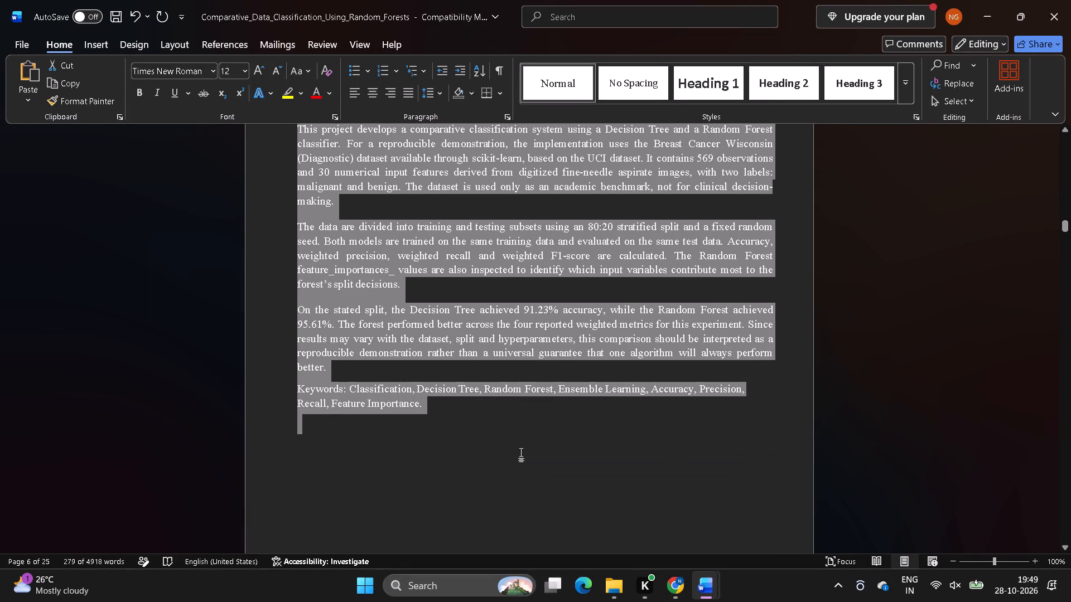
left_click(521, 453)
key("alt+Tab")
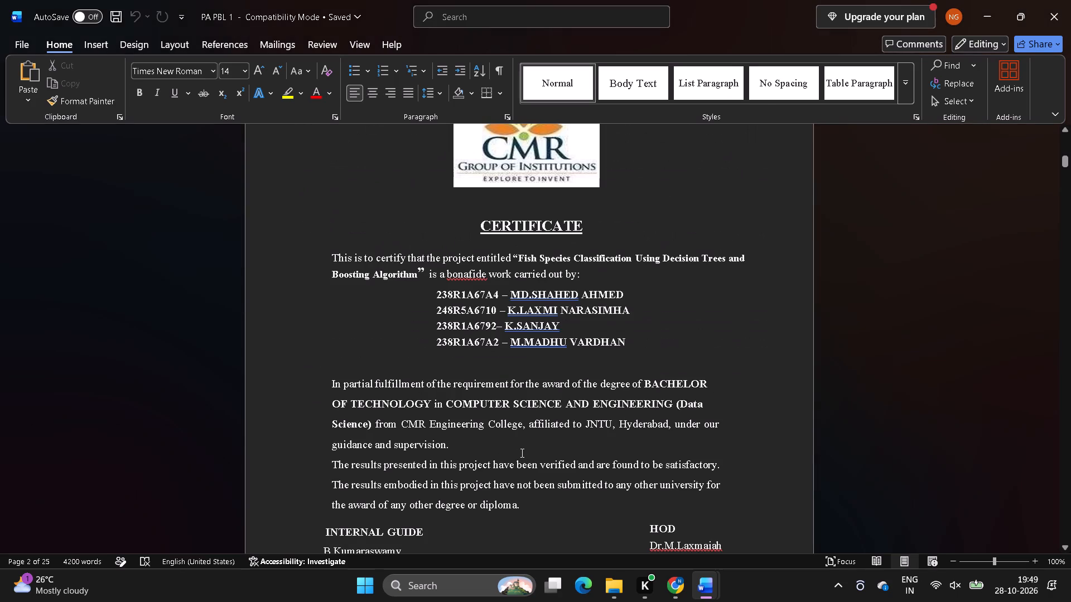
key("alt+Tab")
key("alt+Tab")
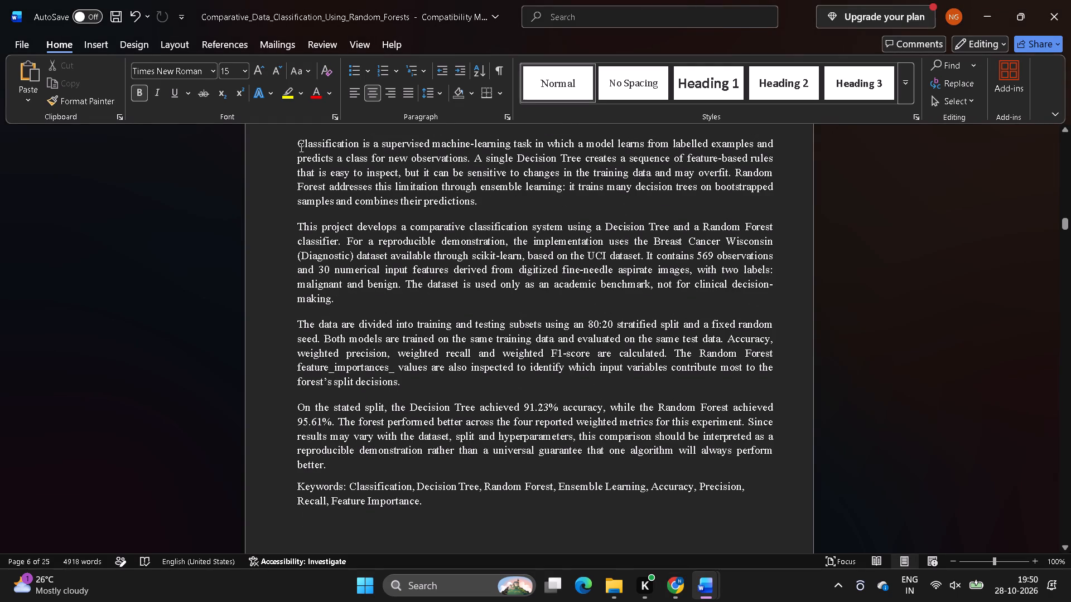
left_click_drag(296, 140, 691, 494)
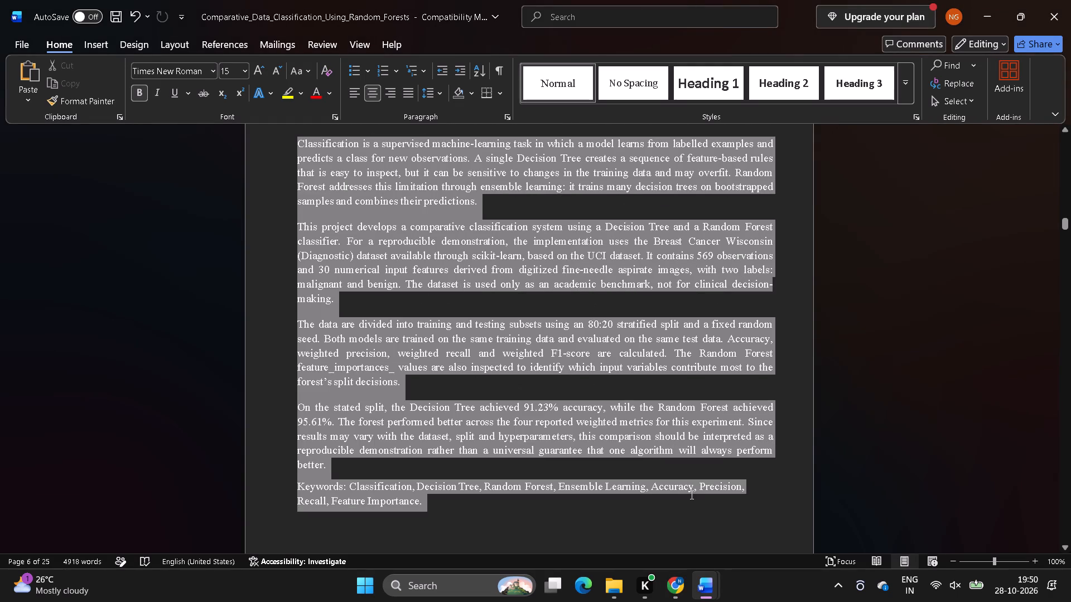
left_click_drag(691, 494, 706, 497)
key("v")
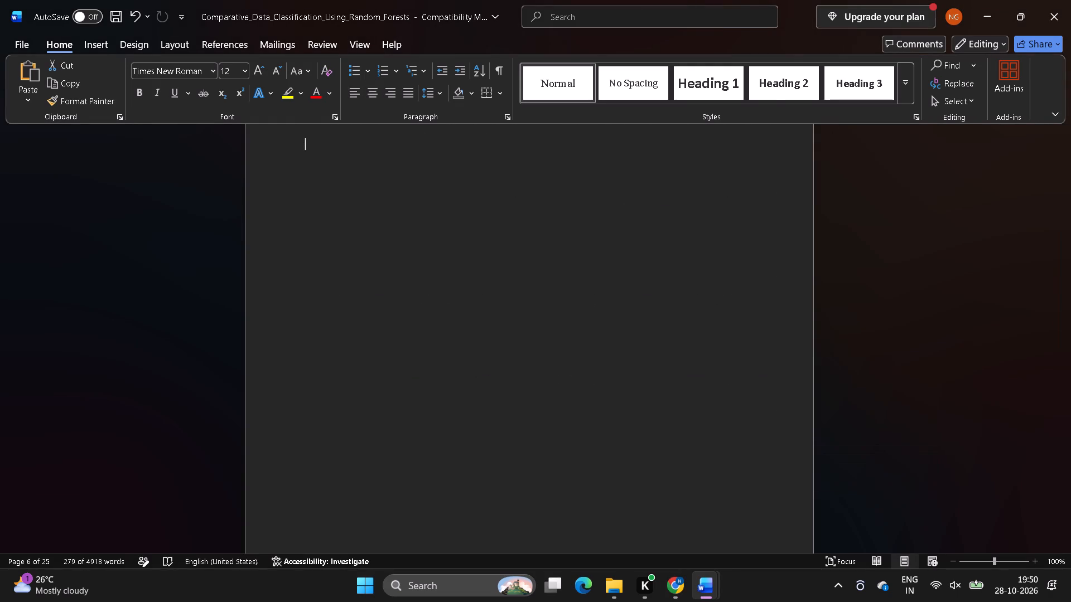
key("BackSpace")
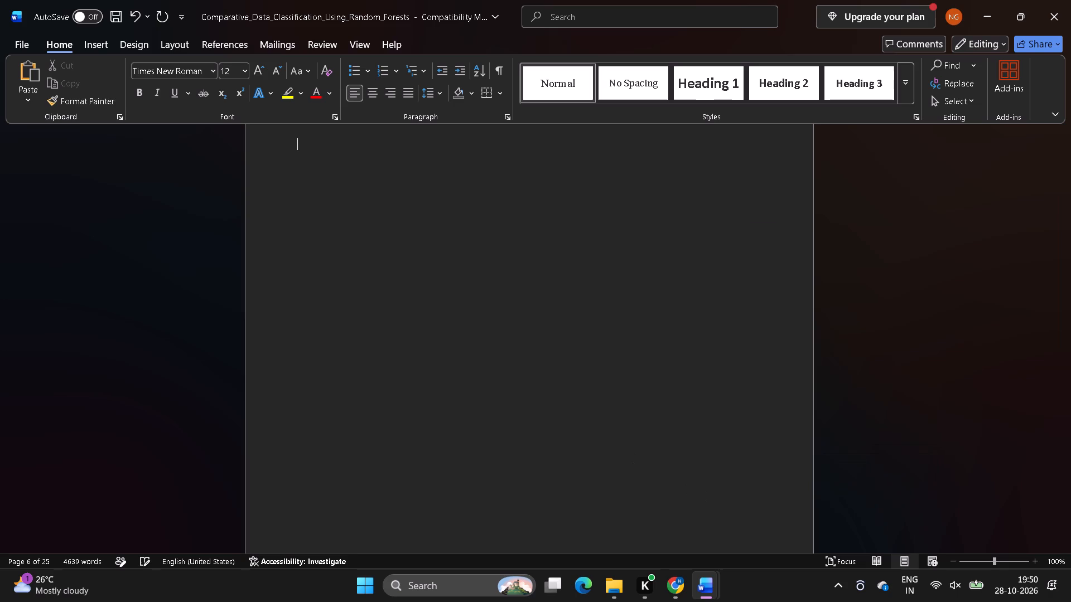
key("ctrl+v")
Delete the duplicate ABSTRACT heading line pasted above the first abstract paragraph.
scroll(632, 458, "up", 1)
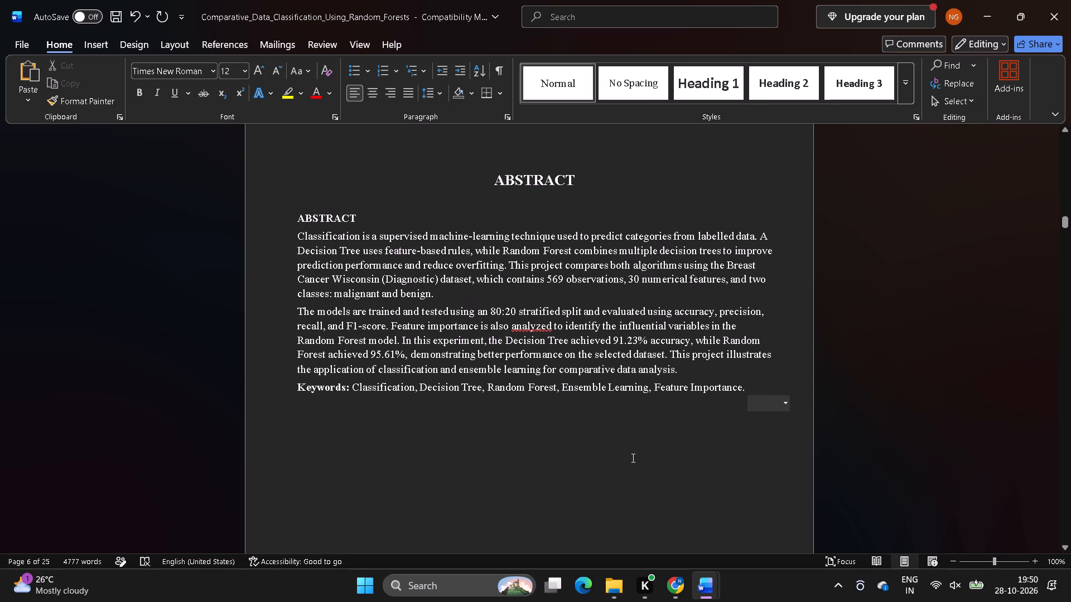
left_click(357, 214)
key("BackSpace")
key("BackSpace")
key("BackSpace")
key("BackSpace")
key("BackSpace")
key("BackSpace")
key("BackSpace")
key("BackSpace")
key("BackSpace")
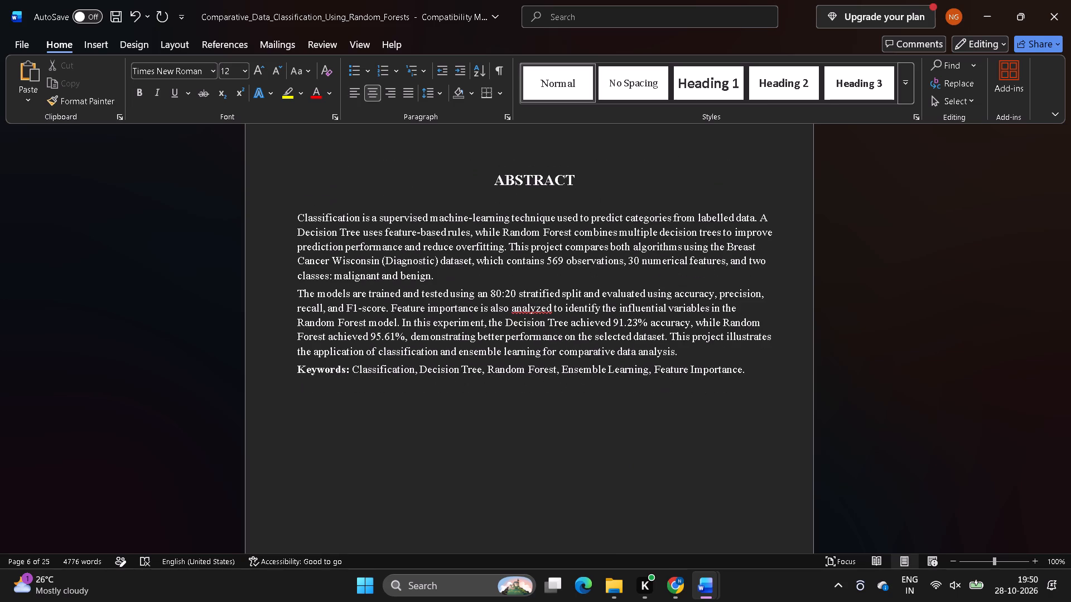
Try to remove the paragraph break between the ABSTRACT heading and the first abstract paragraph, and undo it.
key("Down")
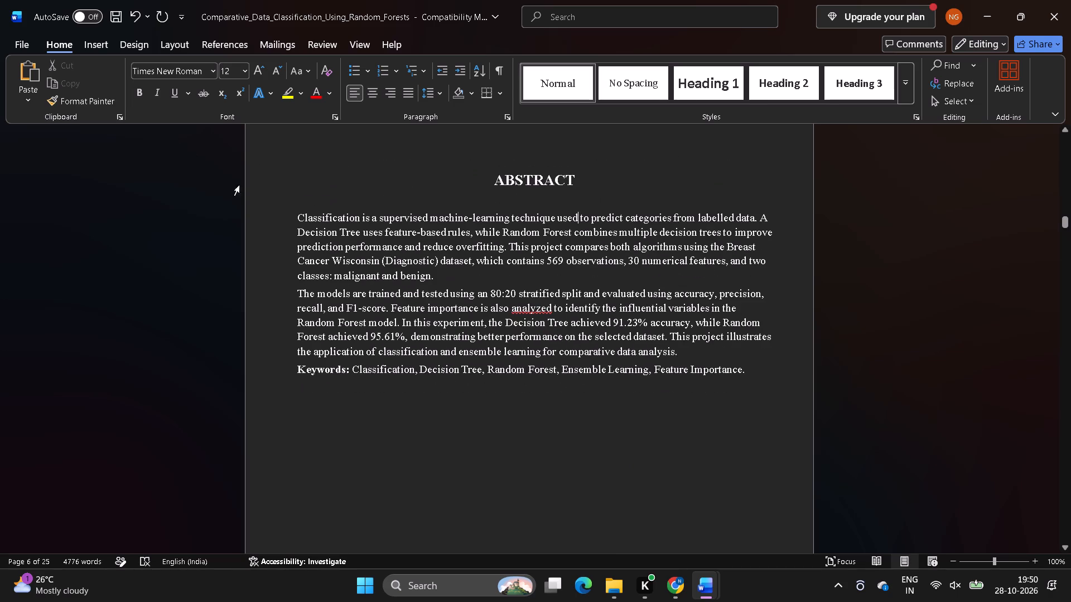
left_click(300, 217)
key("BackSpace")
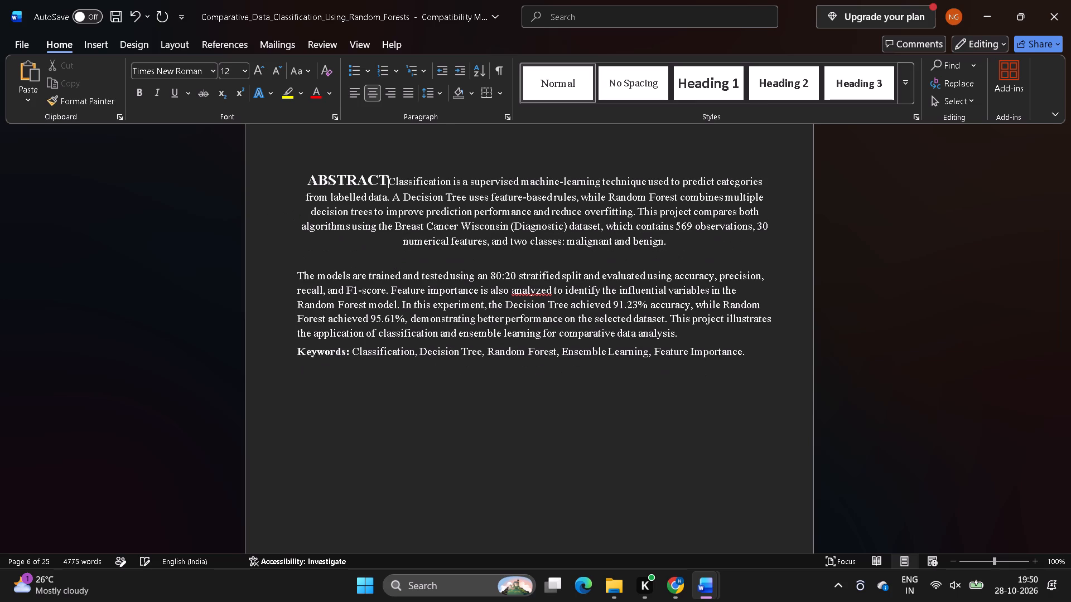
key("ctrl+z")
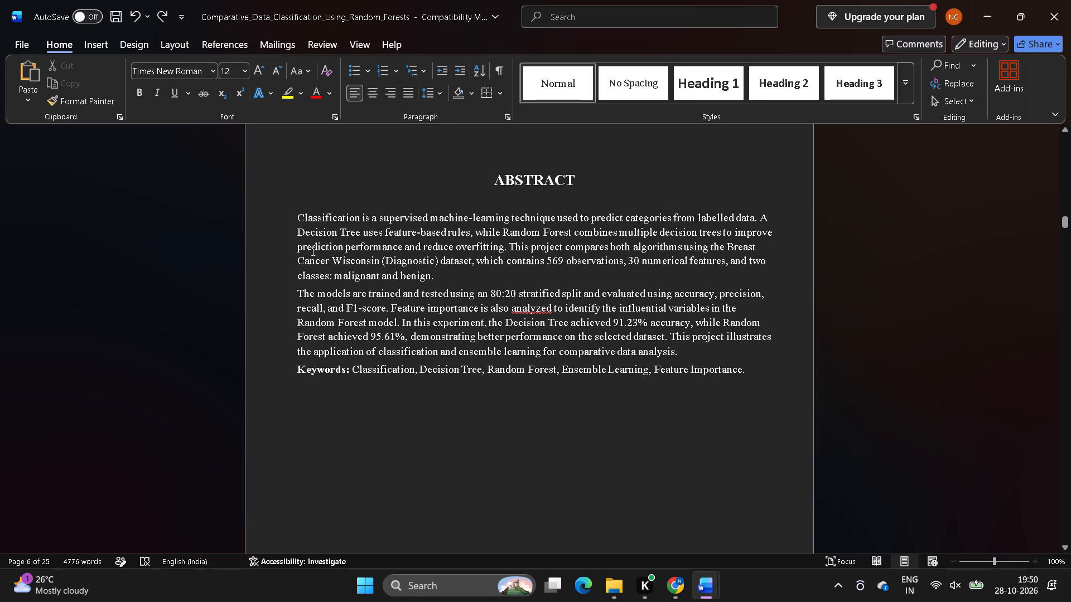
Insert a blank line between the two abstract paragraphs, after "malignant and benign.".
left_click(457, 276)
key("Return")
Justify the abstract text from the first paragraph through the Keywords line.
left_click_drag(293, 213, 764, 392)
left_click(404, 93)
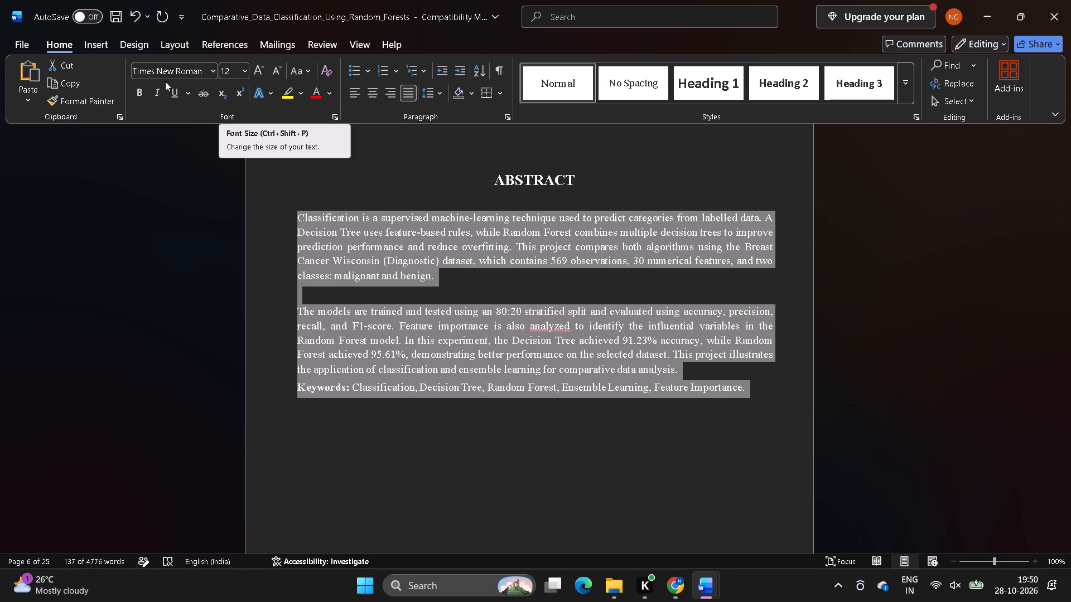
left_click(401, 283)
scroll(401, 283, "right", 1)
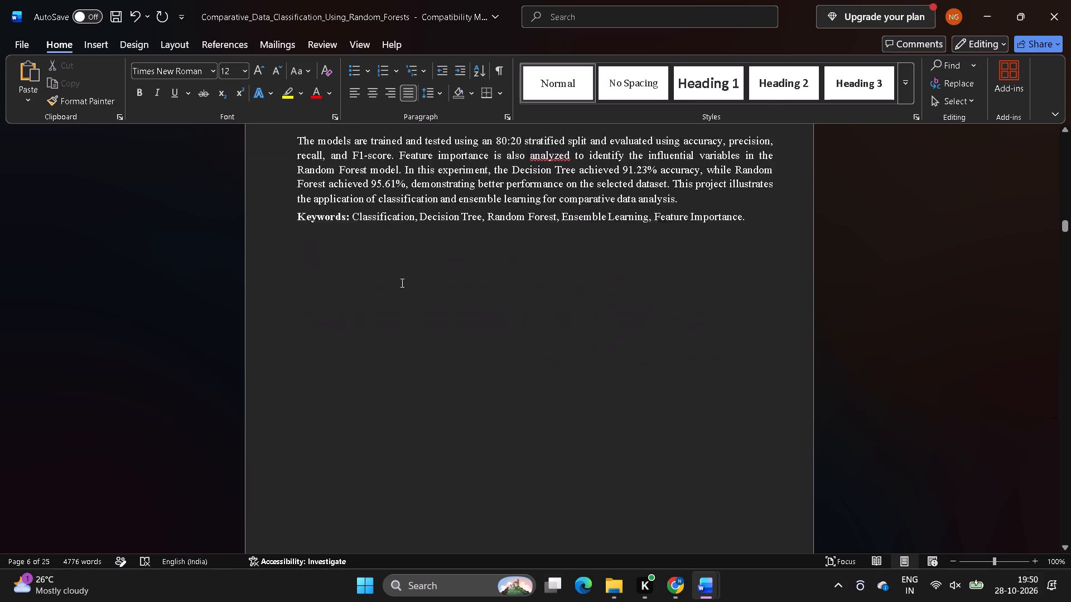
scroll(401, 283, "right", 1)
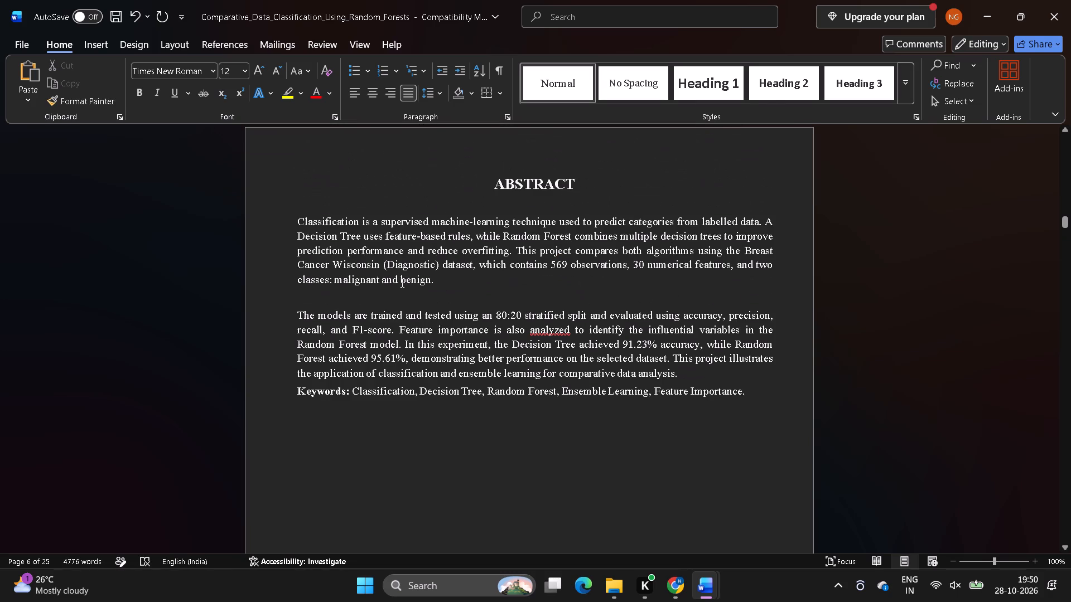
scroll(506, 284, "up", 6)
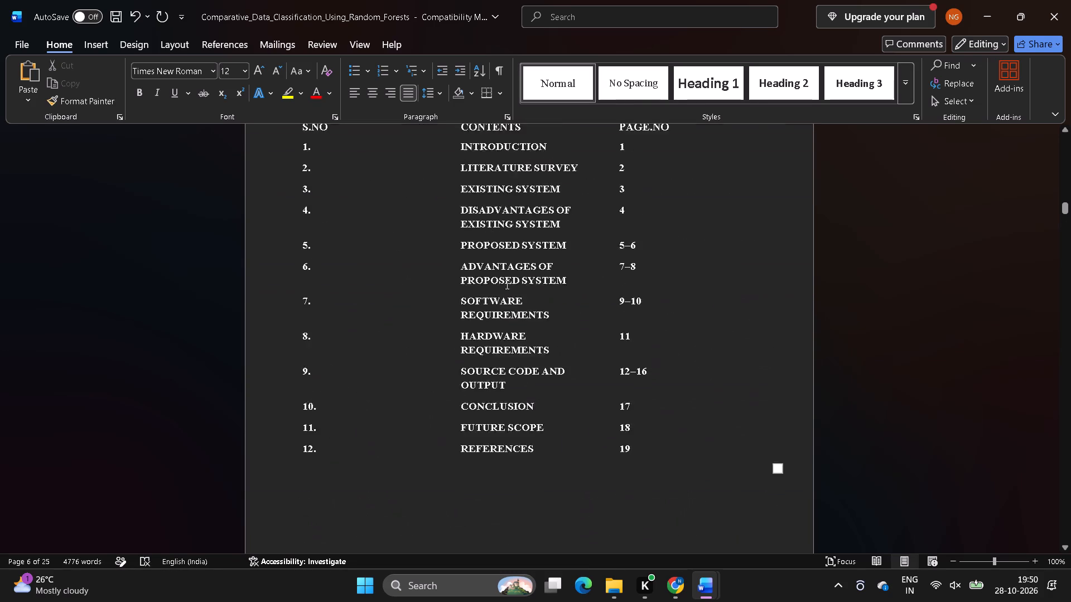
Examine the layout of the Declaration page and the Chapter-1 Introduction page, including the formatting of the chapter heading.
scroll(506, 284, "up", 2)
scroll(506, 284, "right", 1)
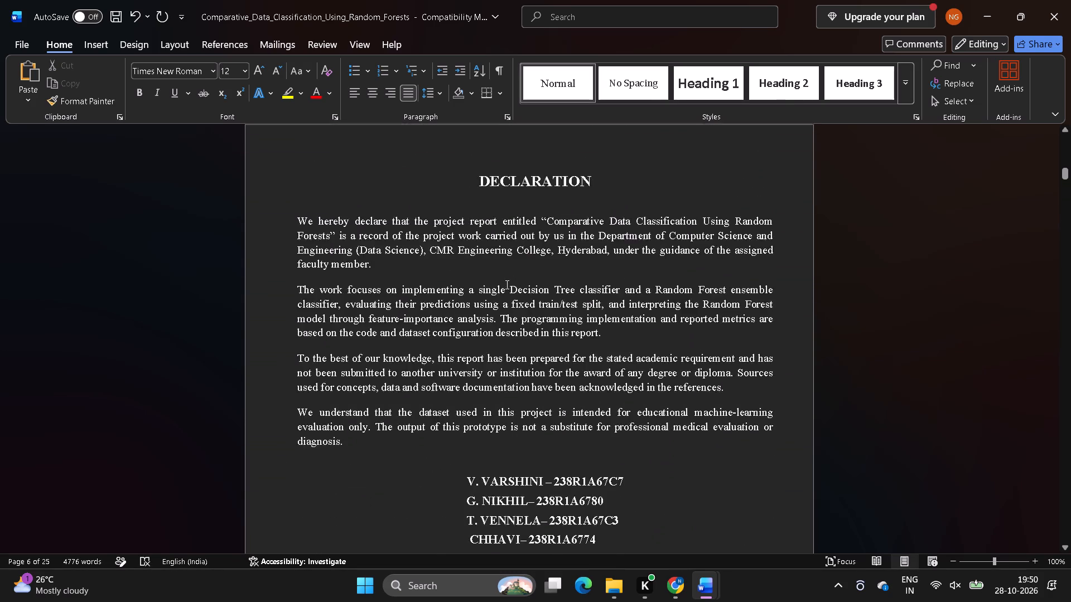
scroll(506, 284, "right", 1)
scroll(506, 284, "down", 2)
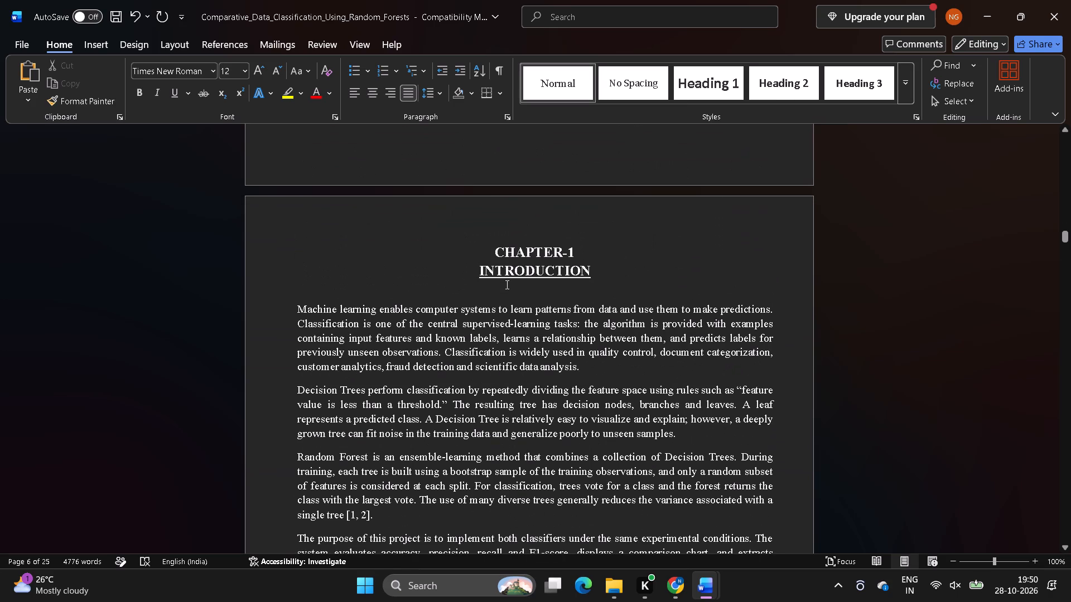
scroll(506, 284, "down", 1)
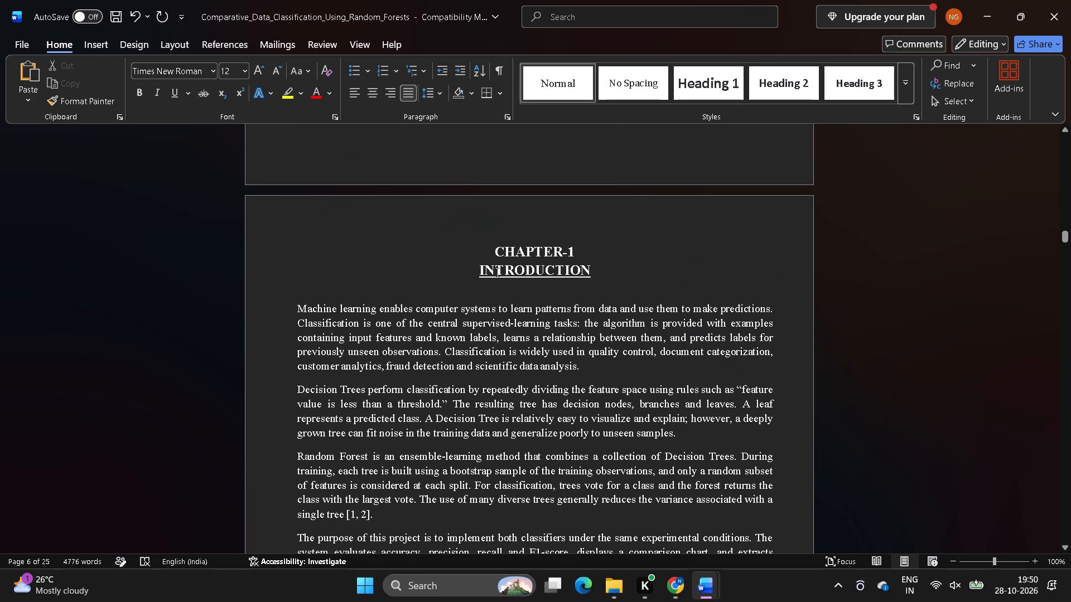
left_click(496, 272)
left_click(499, 254)
Remove the blank line between the two abstract paragraphs, after "malignant and benign.".
scroll(499, 254, "up", 2)
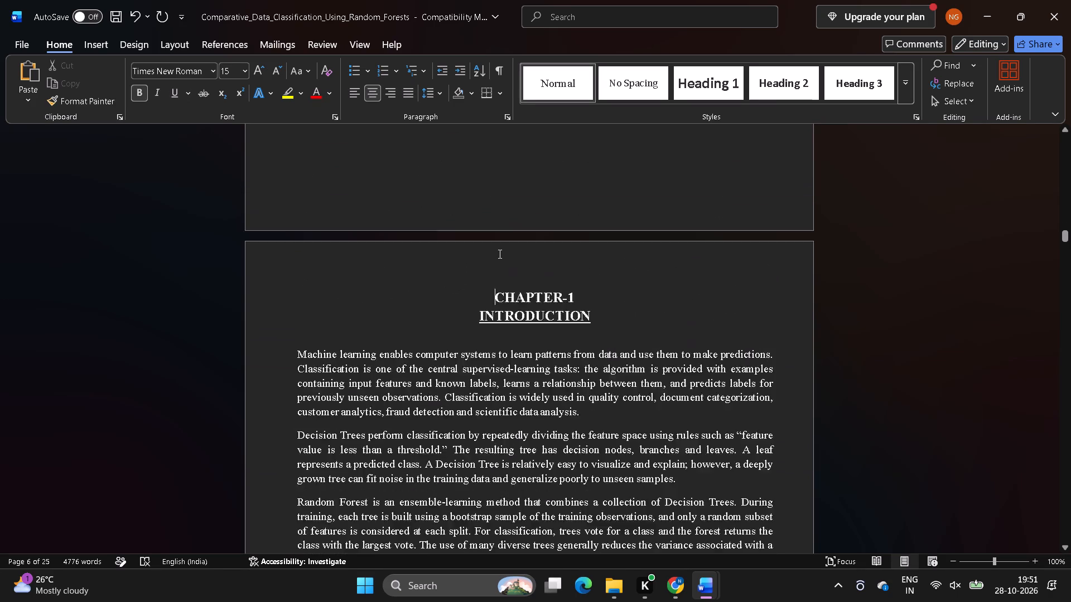
scroll(499, 254, "up", 6)
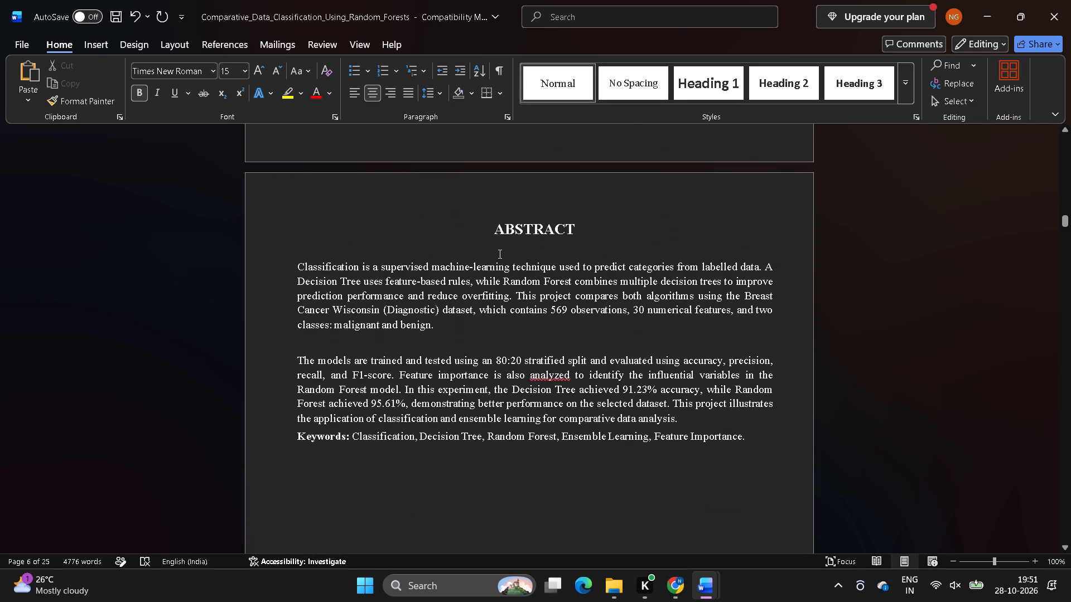
left_click(309, 341)
key("BackSpace")
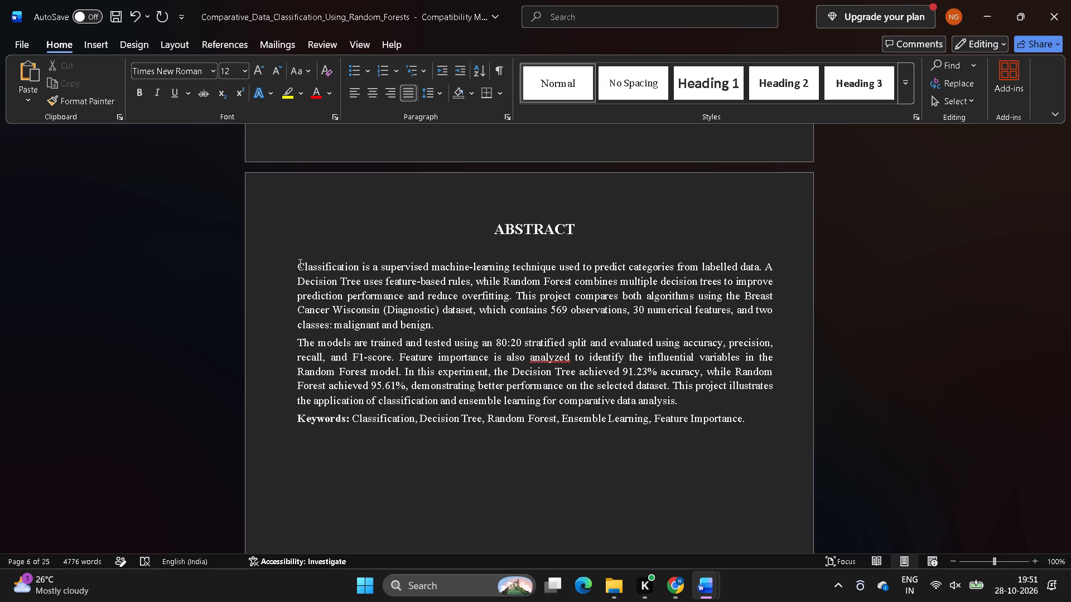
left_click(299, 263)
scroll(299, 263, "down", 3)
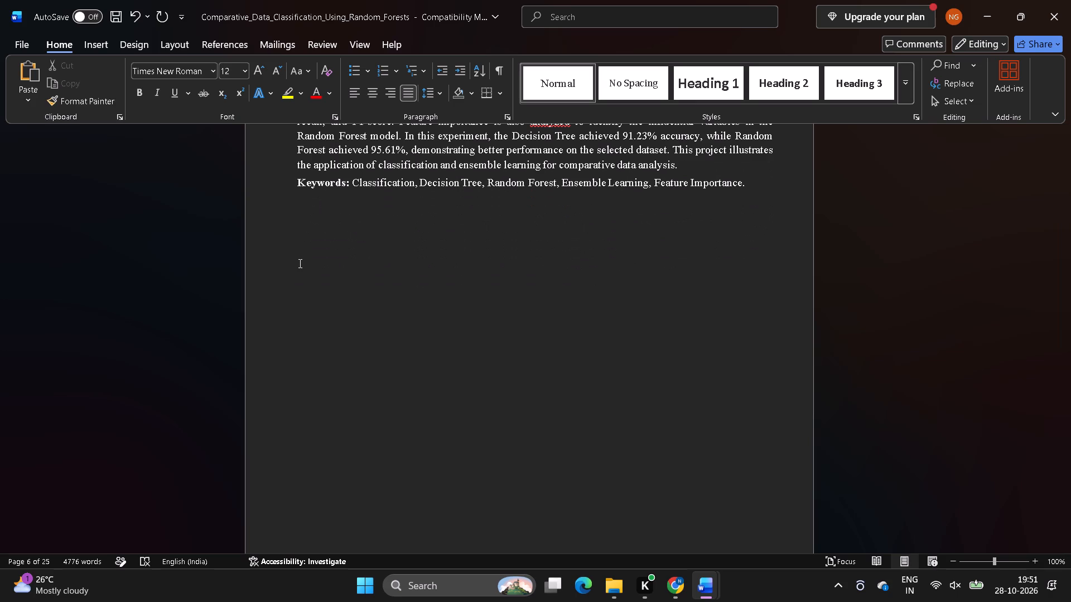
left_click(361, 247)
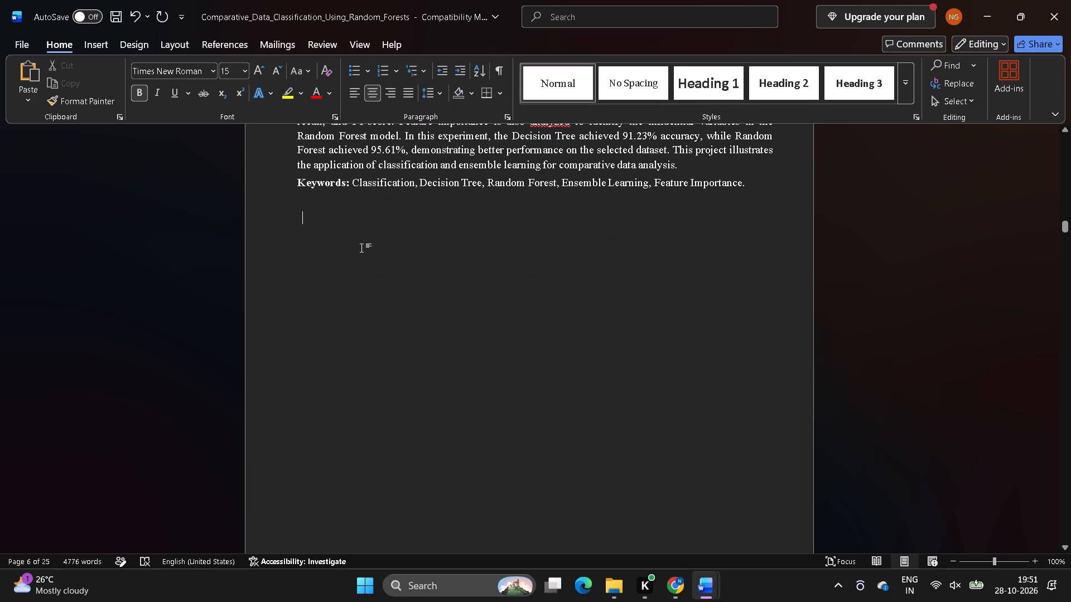
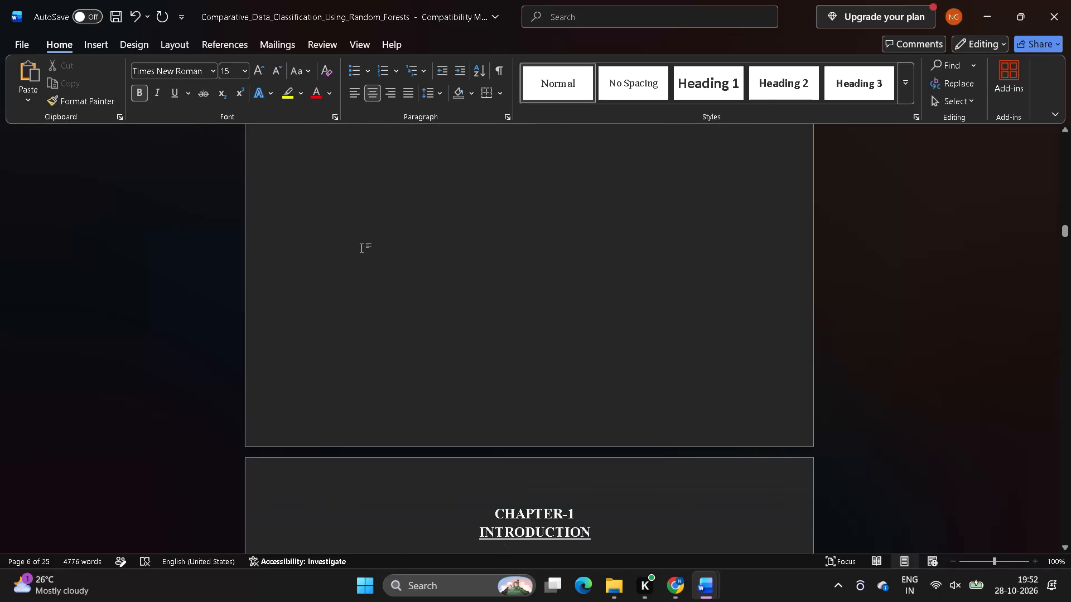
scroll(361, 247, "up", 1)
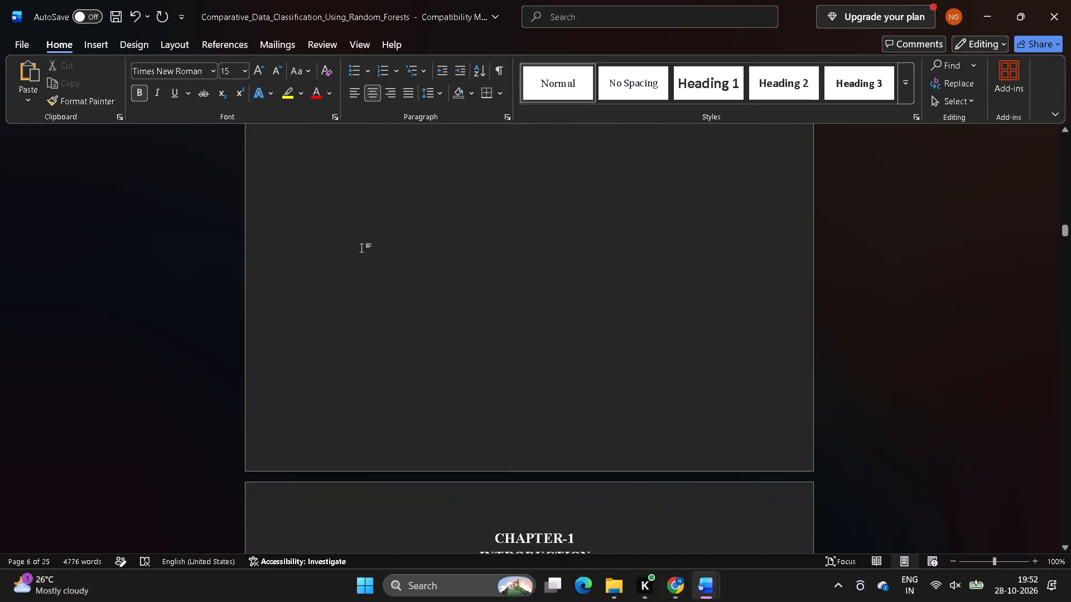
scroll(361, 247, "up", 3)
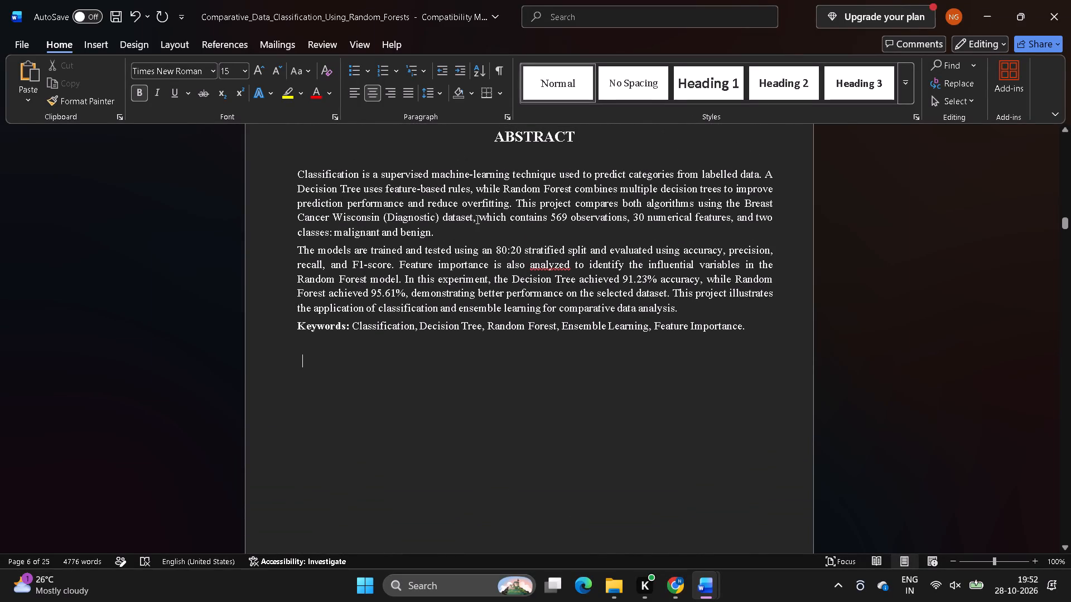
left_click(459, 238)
Remove the underline from the INTRODUCTION heading of Chapter-1.
scroll(459, 238, "down", 4)
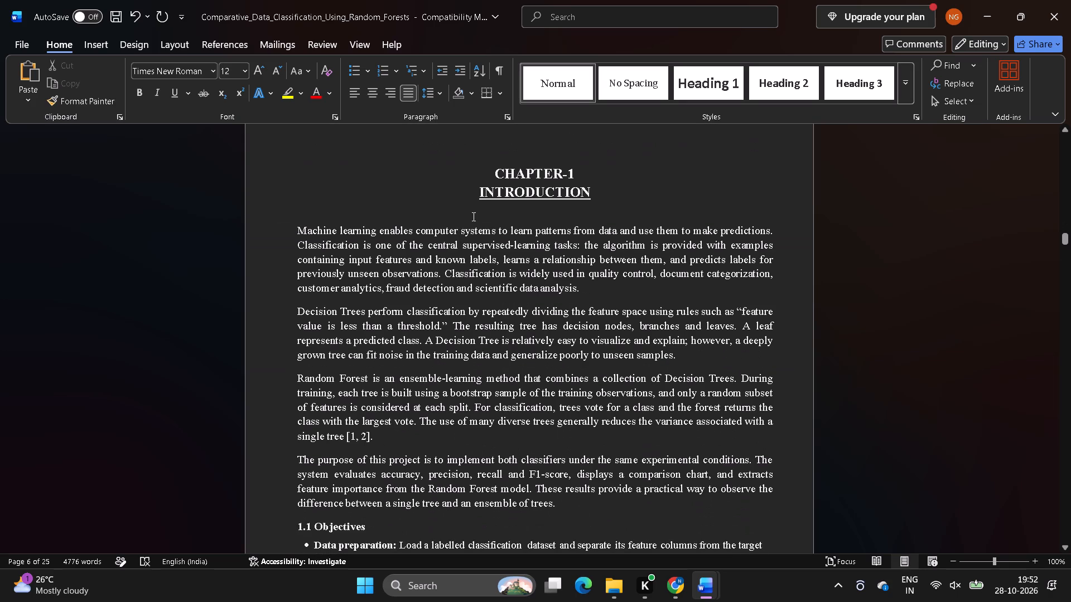
left_click_drag(477, 192, 598, 189)
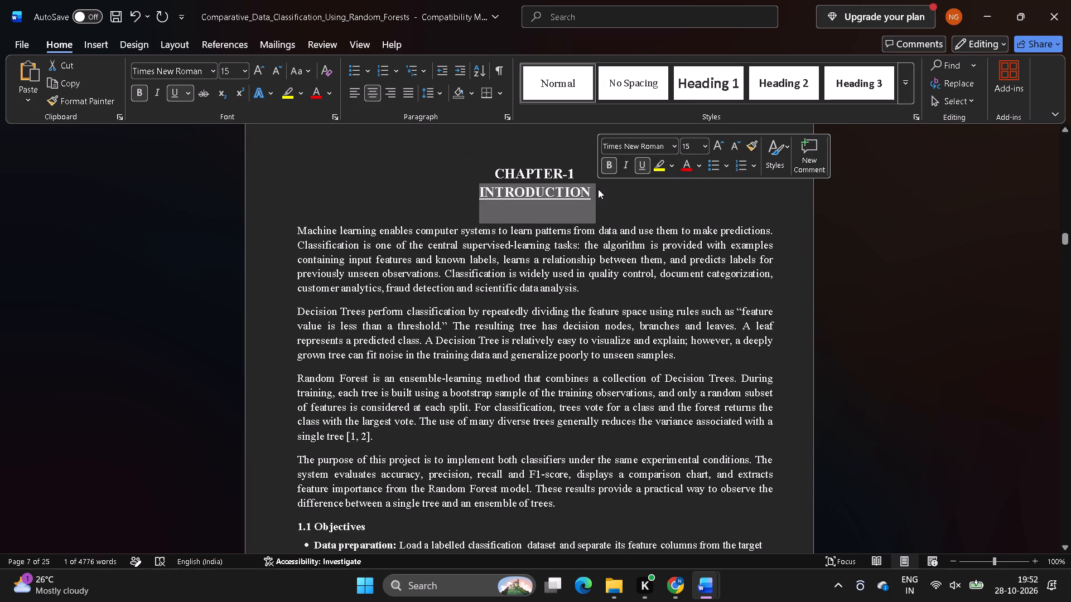
left_click(643, 166)
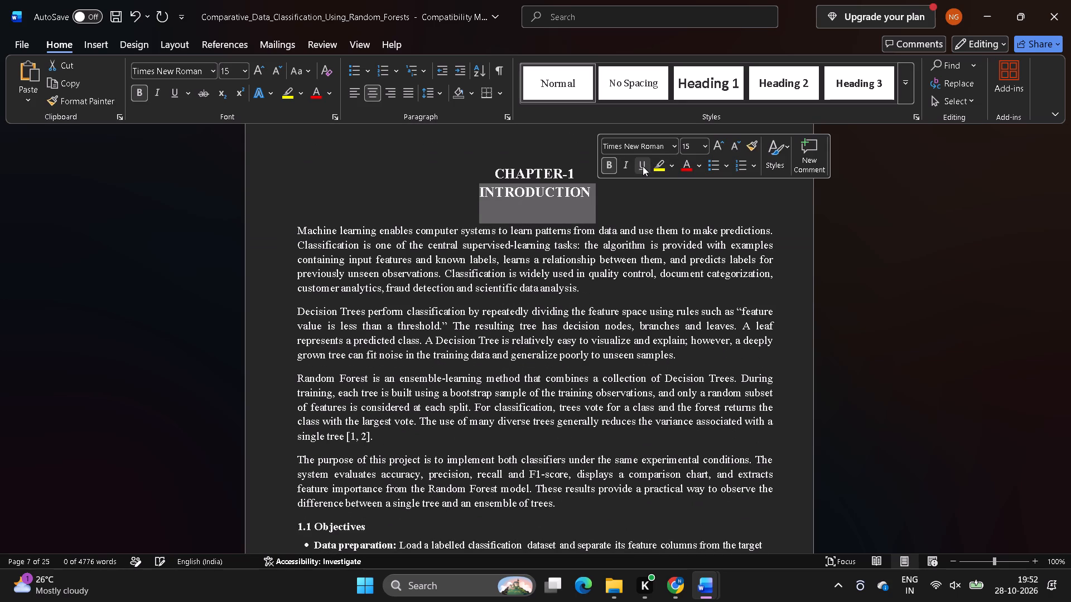
Set both lines of the Chapter-1 INTRODUCTION heading to font size 16.
left_click(694, 145)
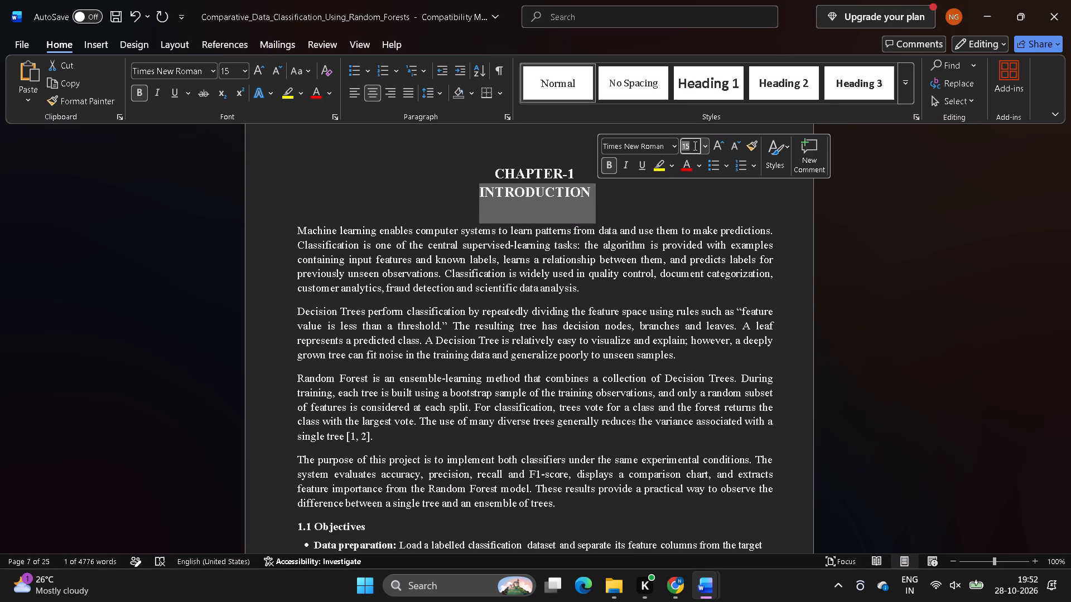
left_click_drag(490, 169, 570, 196)
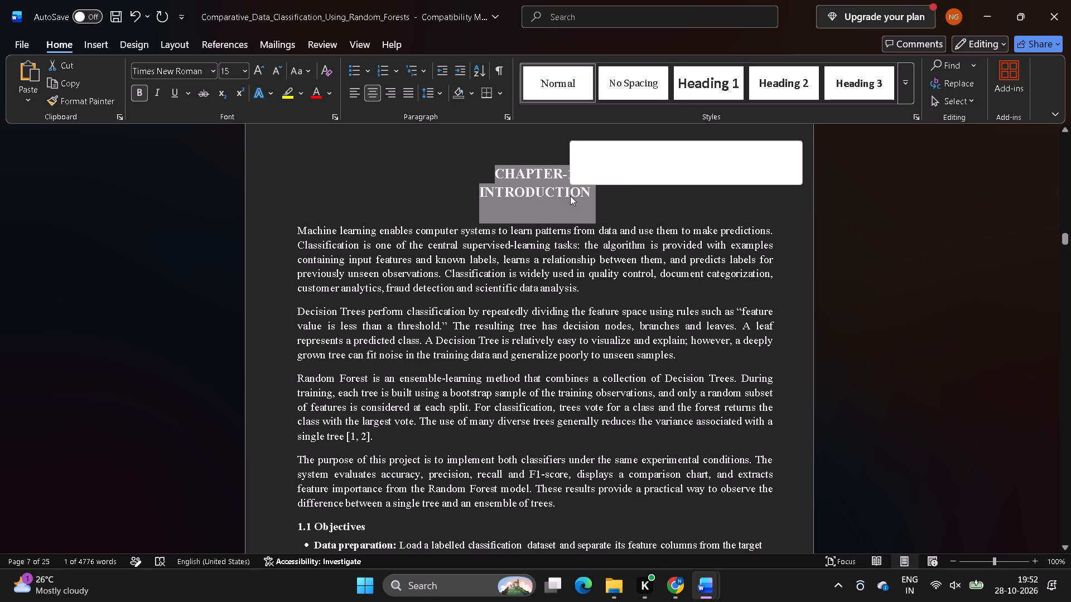
left_click(664, 153)
type("16")
key("Return")
left_click(307, 250)
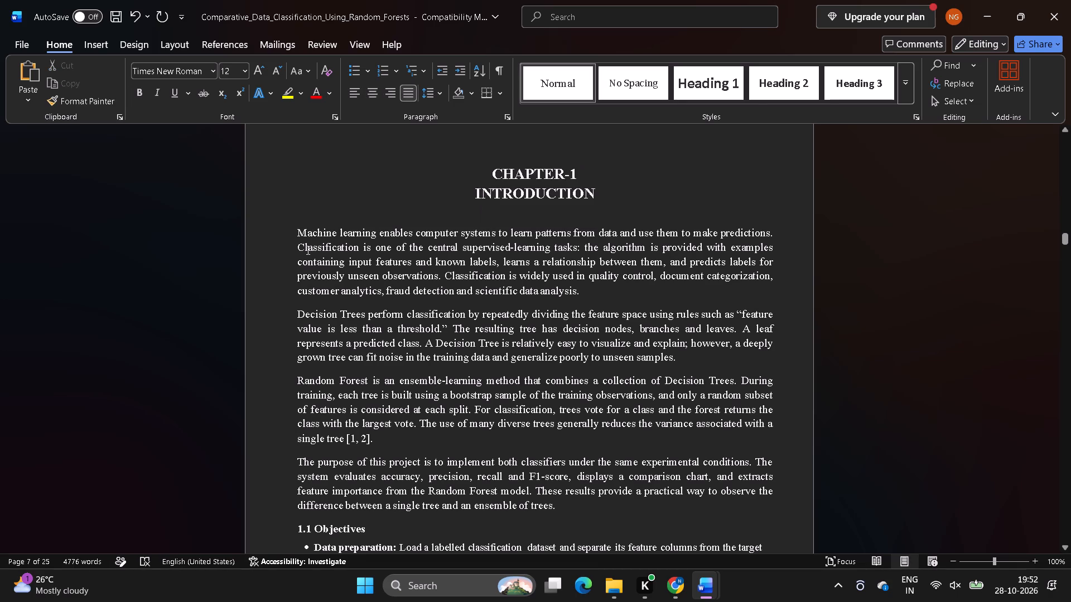
Examine the headings and body layout of the chapters from Chapter-1 through Chapter-6.
scroll(307, 250, "down", 2)
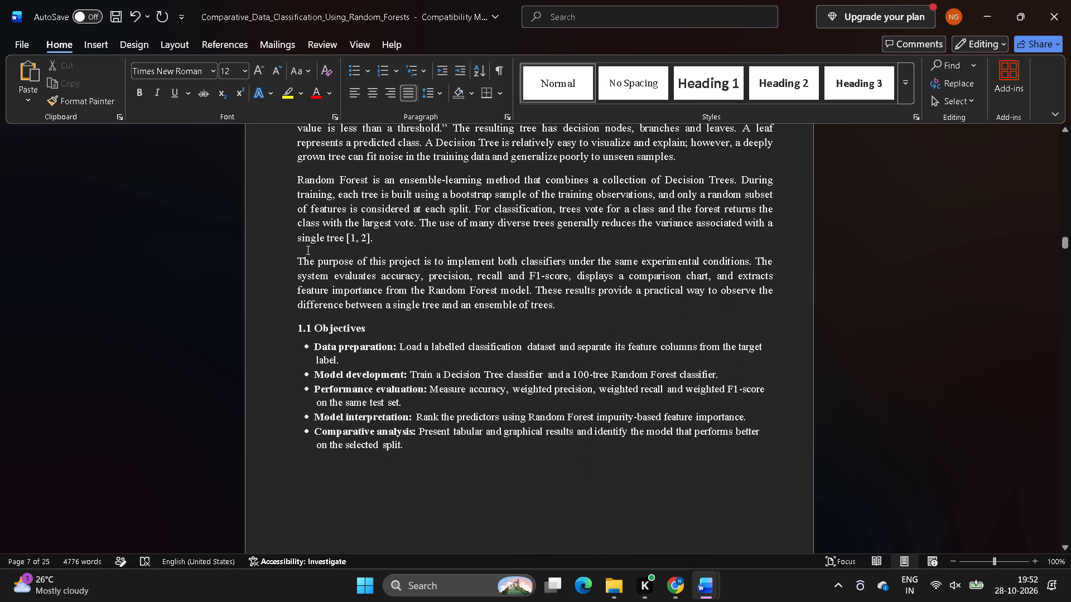
scroll(307, 250, "down", 5)
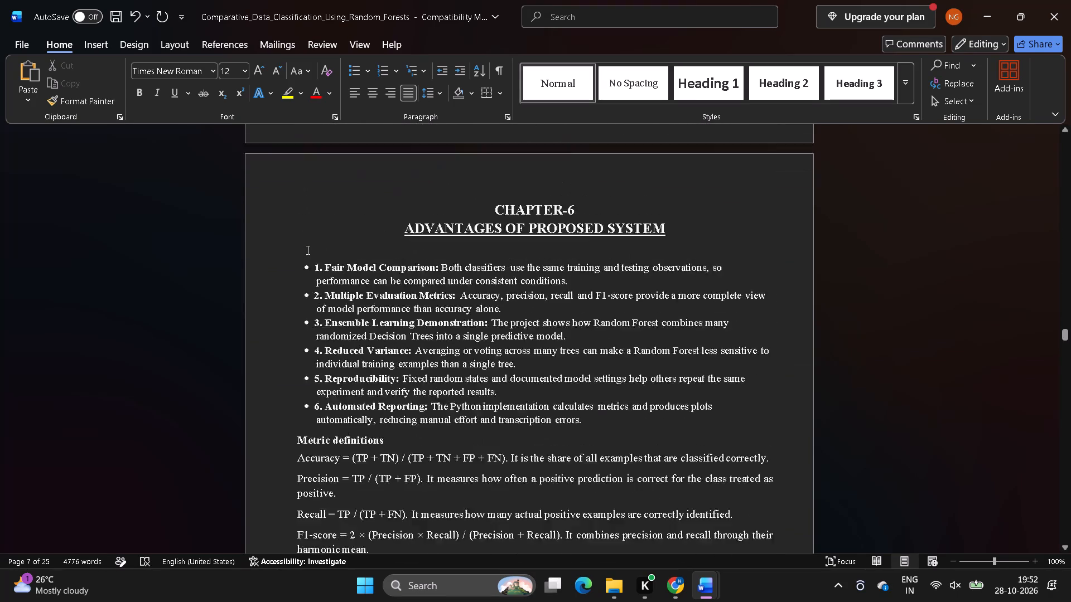
scroll(307, 250, "down", 1)
scroll(307, 250, "up", 5)
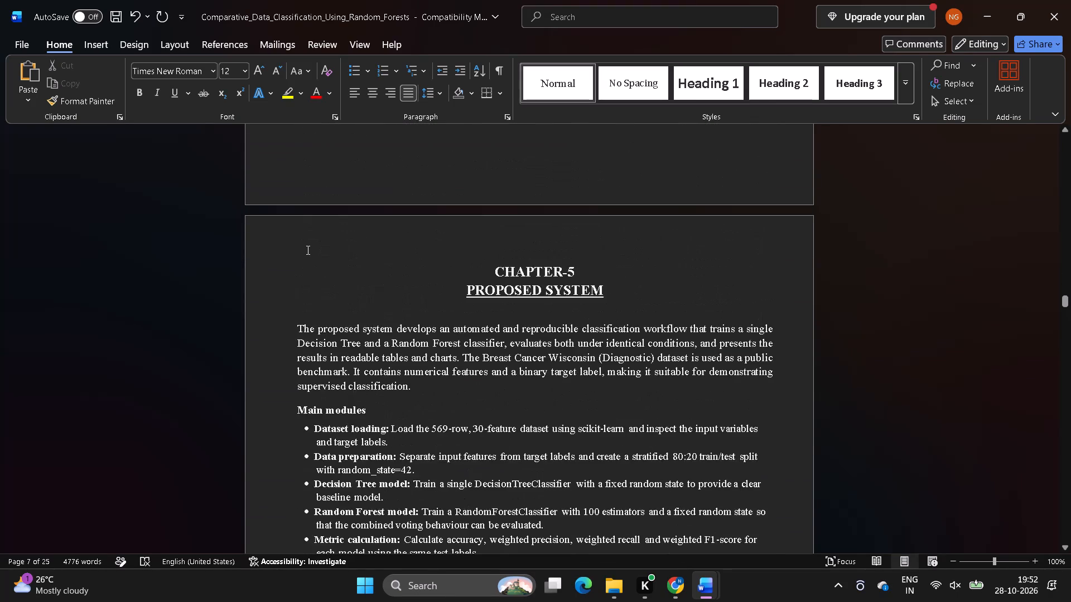
scroll(307, 250, "up", 5)
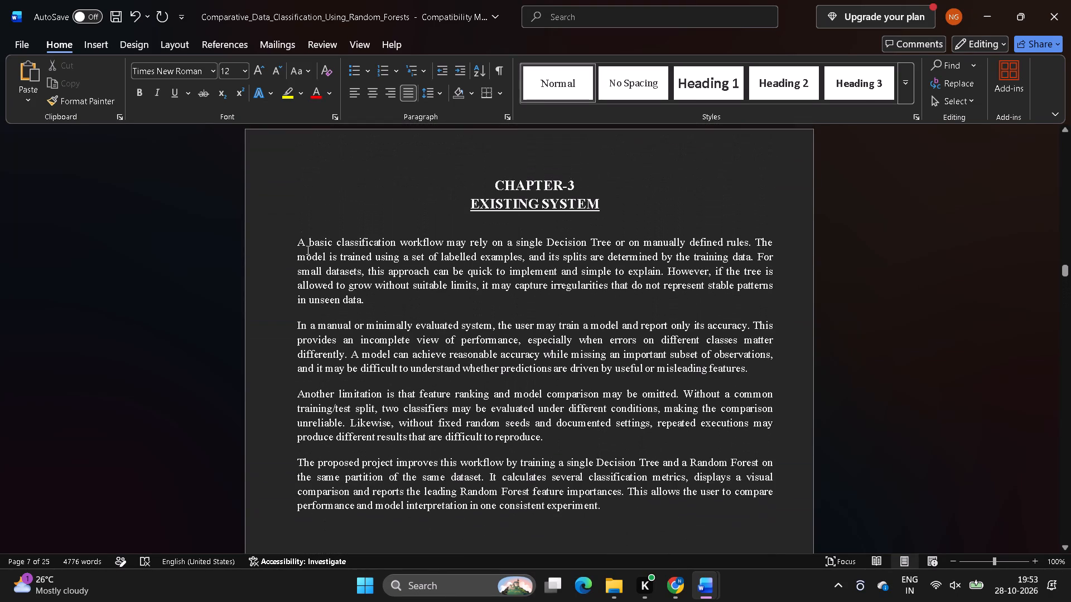
scroll(307, 250, "up", 6)
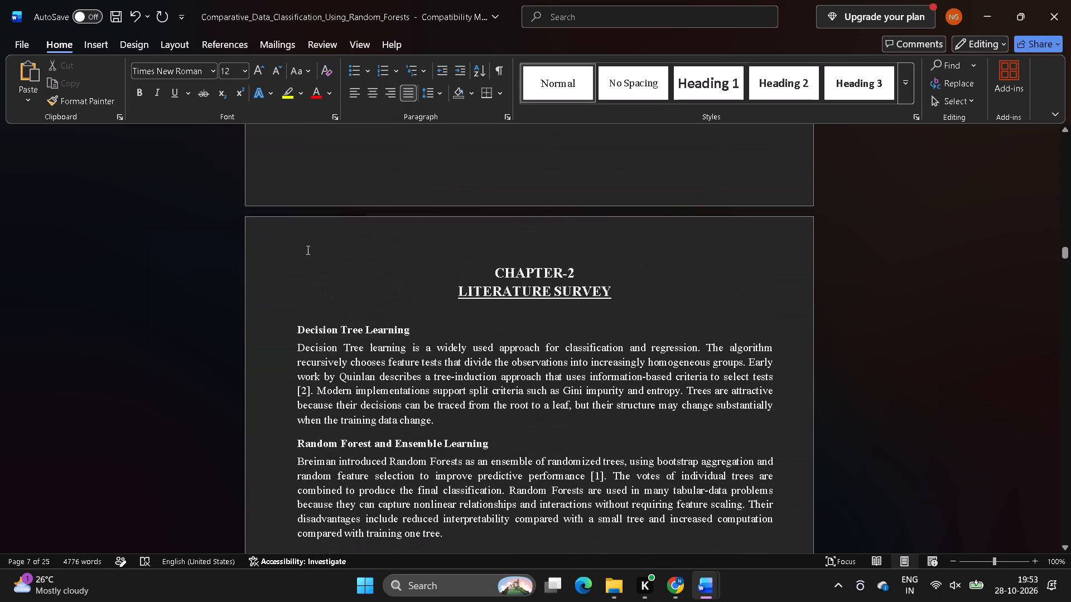
scroll(307, 250, "up", 5)
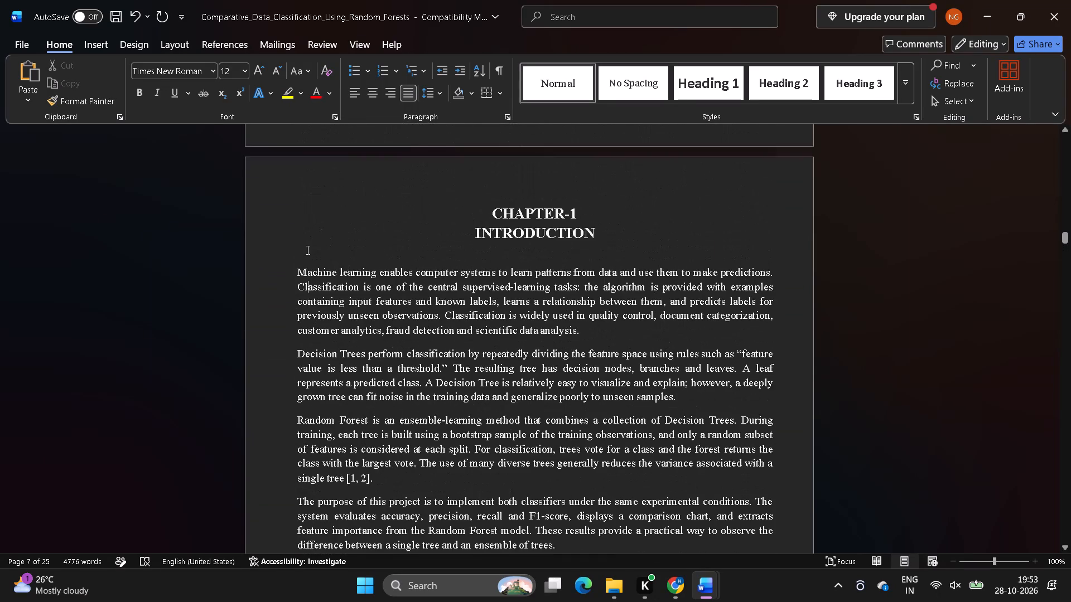
scroll(307, 250, "up", 1)
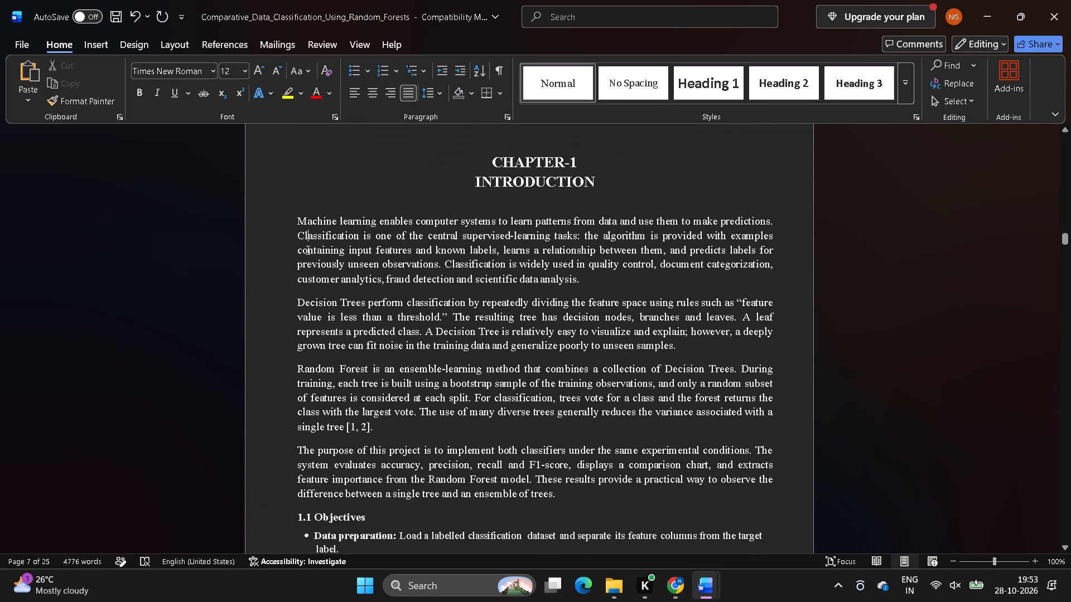
scroll(307, 250, "down", 2)
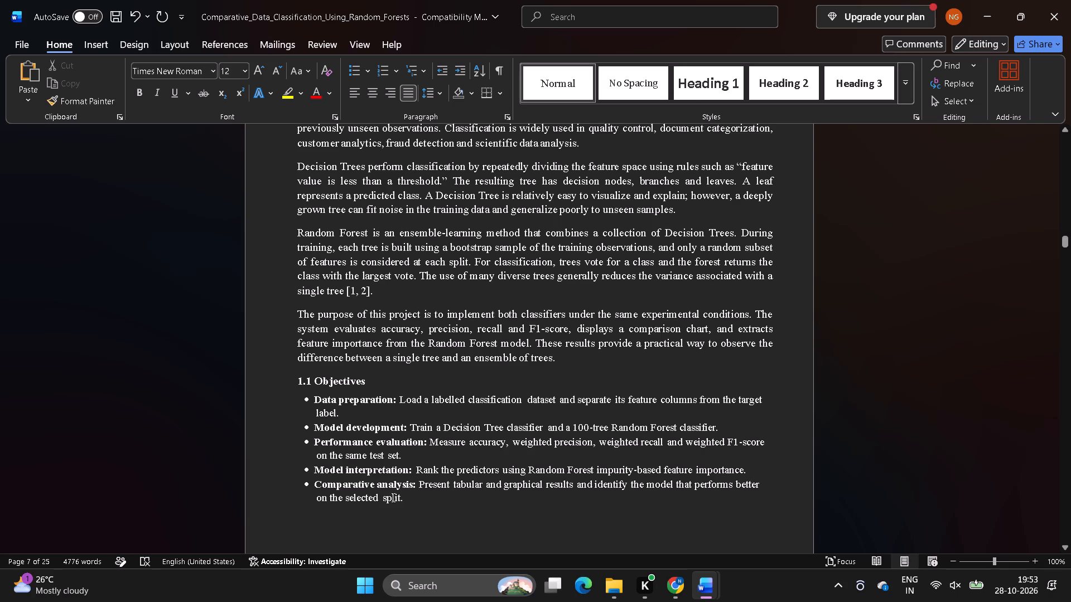
scroll(392, 497, "up", 1)
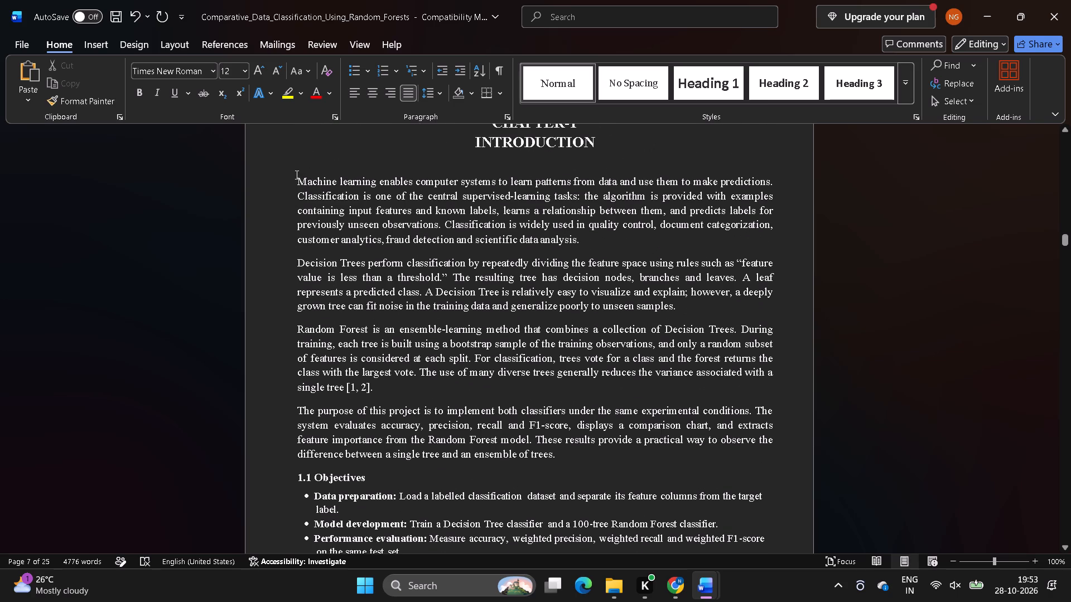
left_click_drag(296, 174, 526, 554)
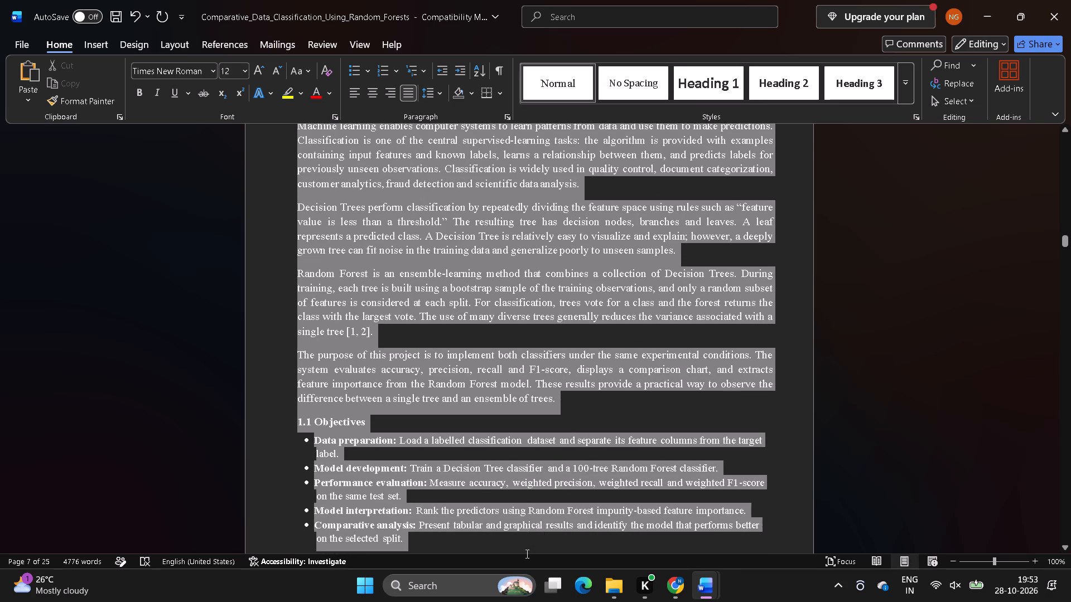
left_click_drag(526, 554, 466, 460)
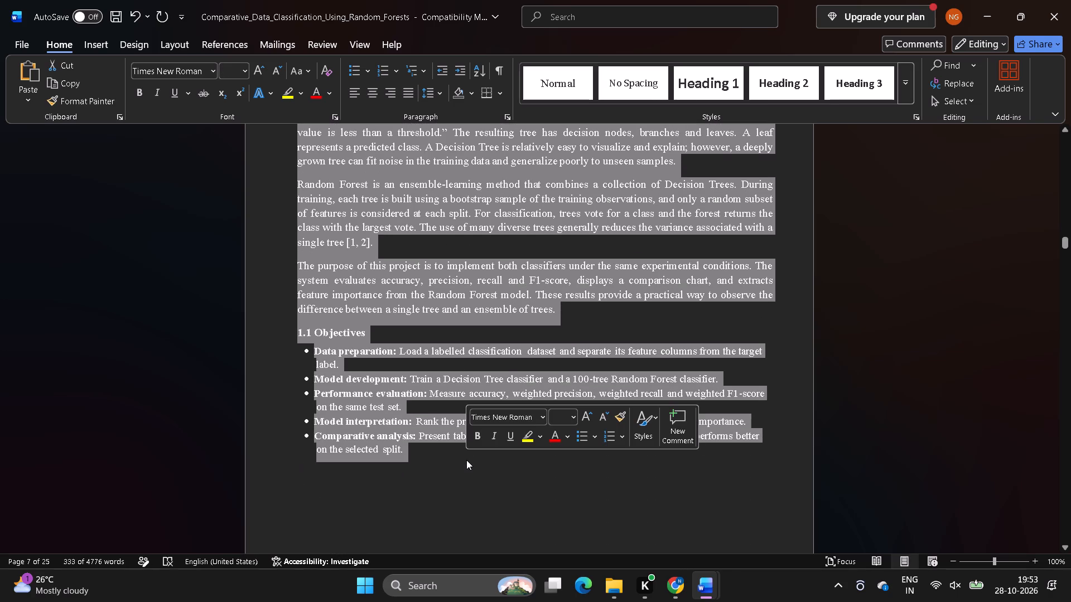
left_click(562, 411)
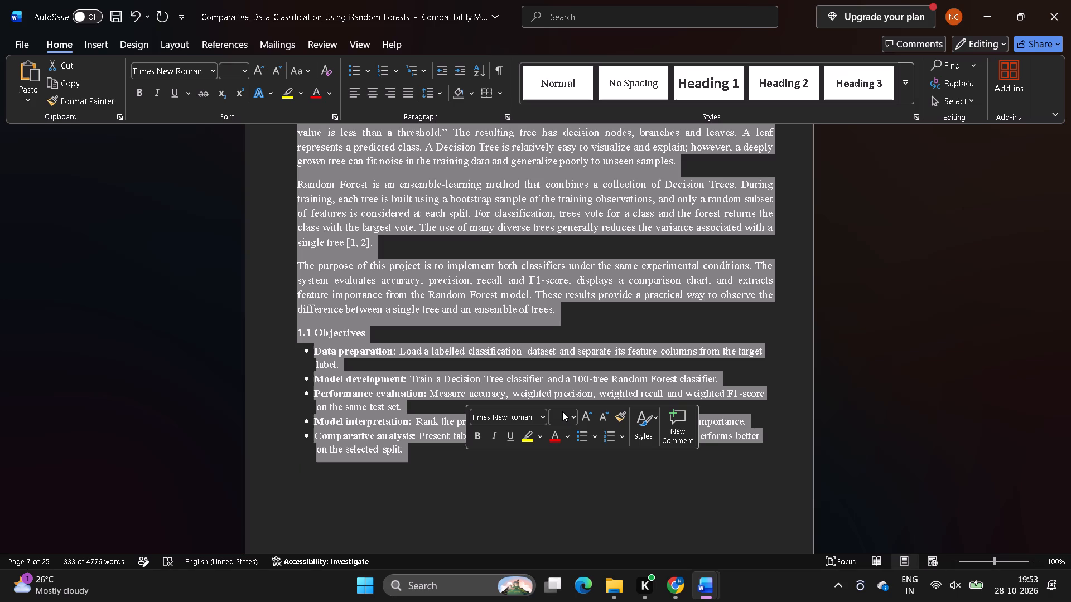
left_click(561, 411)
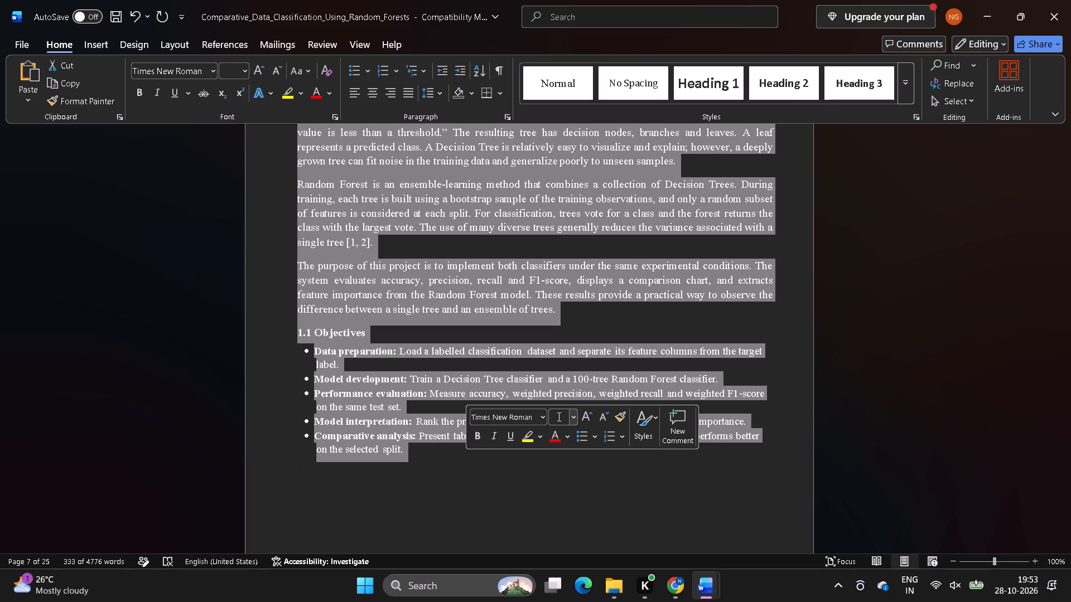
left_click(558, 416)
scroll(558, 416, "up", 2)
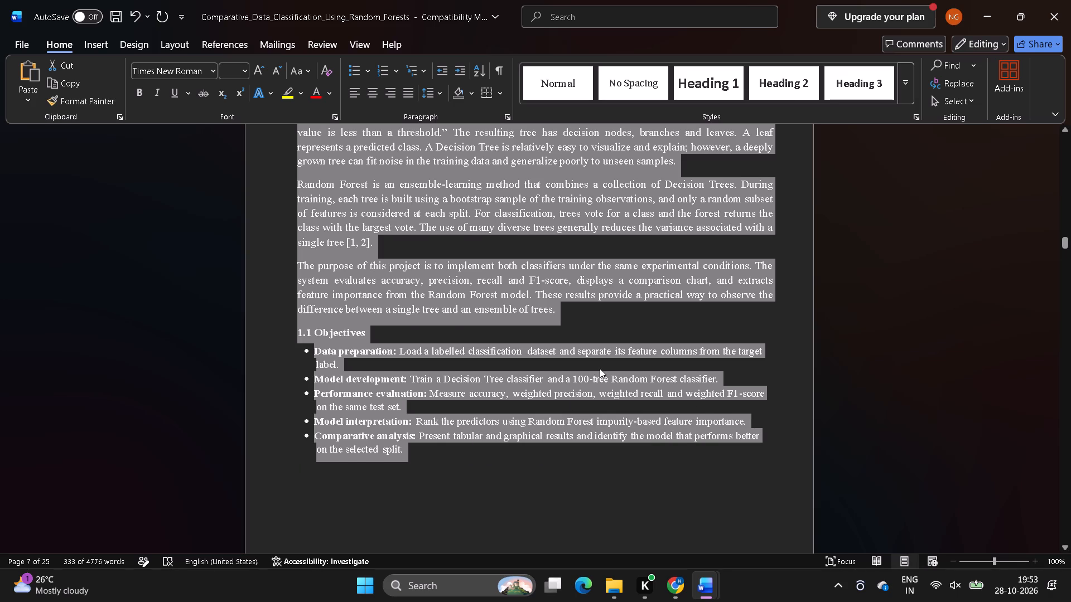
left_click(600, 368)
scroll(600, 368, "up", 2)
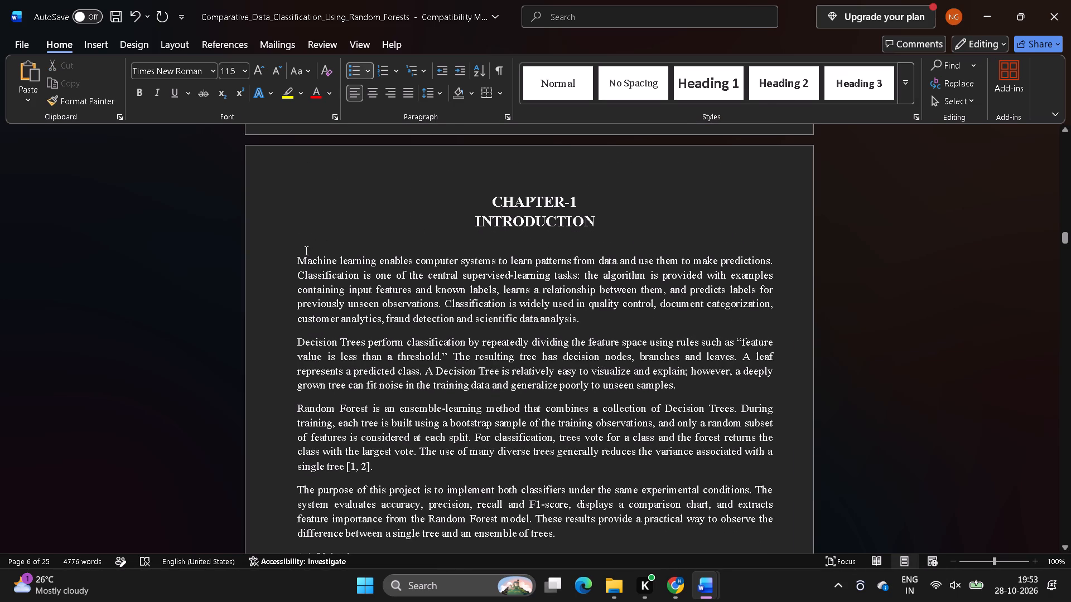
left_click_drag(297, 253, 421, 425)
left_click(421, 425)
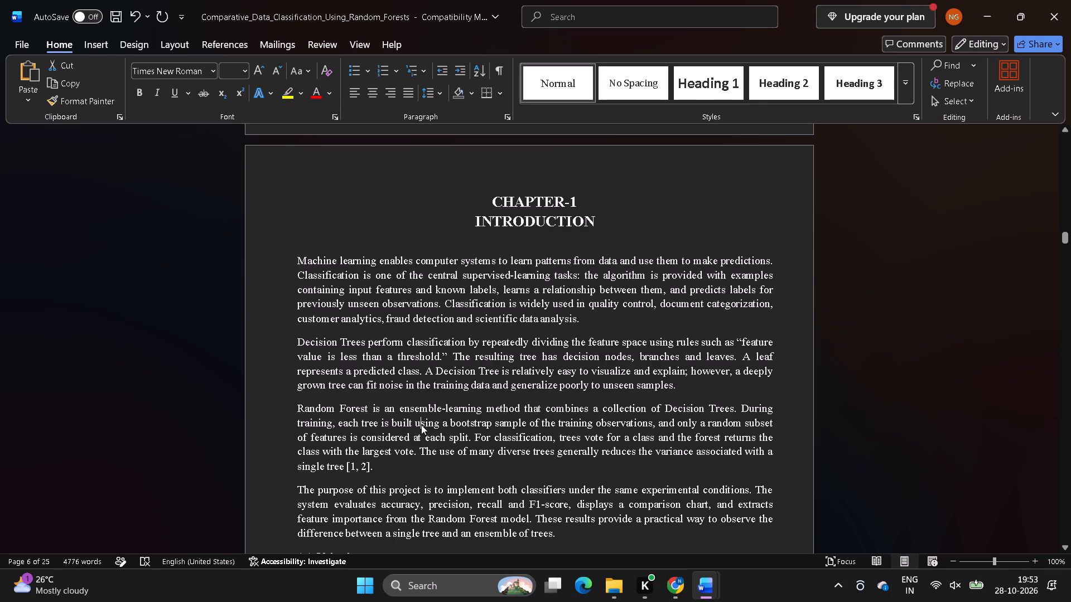
Set the whole Chapter-1 body text, from the first paragraph through the 1.1 Objectives bullet list, to font size 12.
scroll(421, 425, "down", 2)
left_click_drag(412, 421, 381, 382)
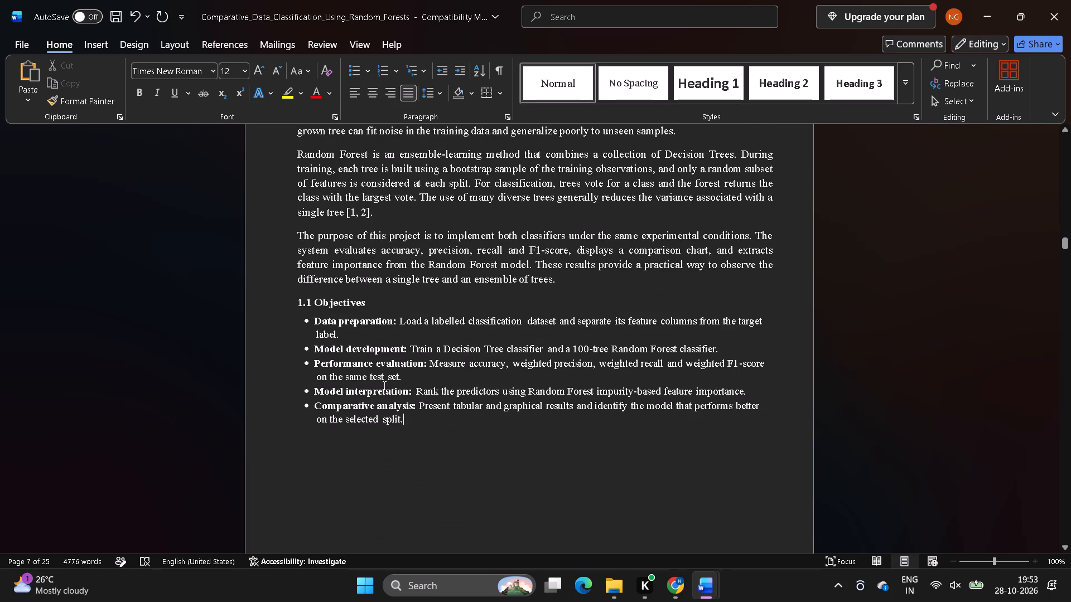
left_click_drag(381, 382, 353, 185)
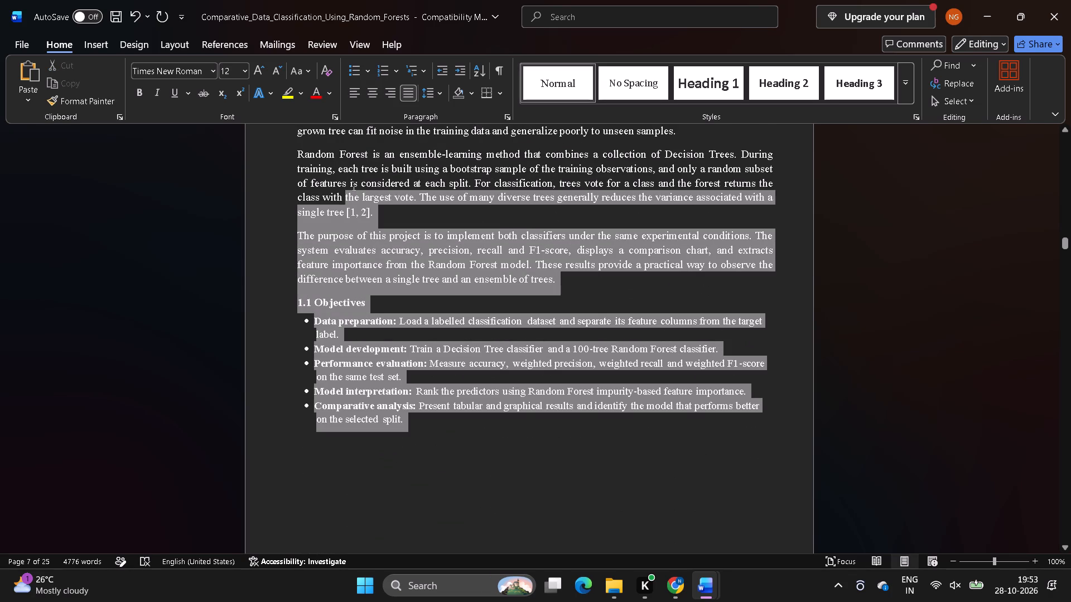
left_click_drag(353, 185, 339, 133)
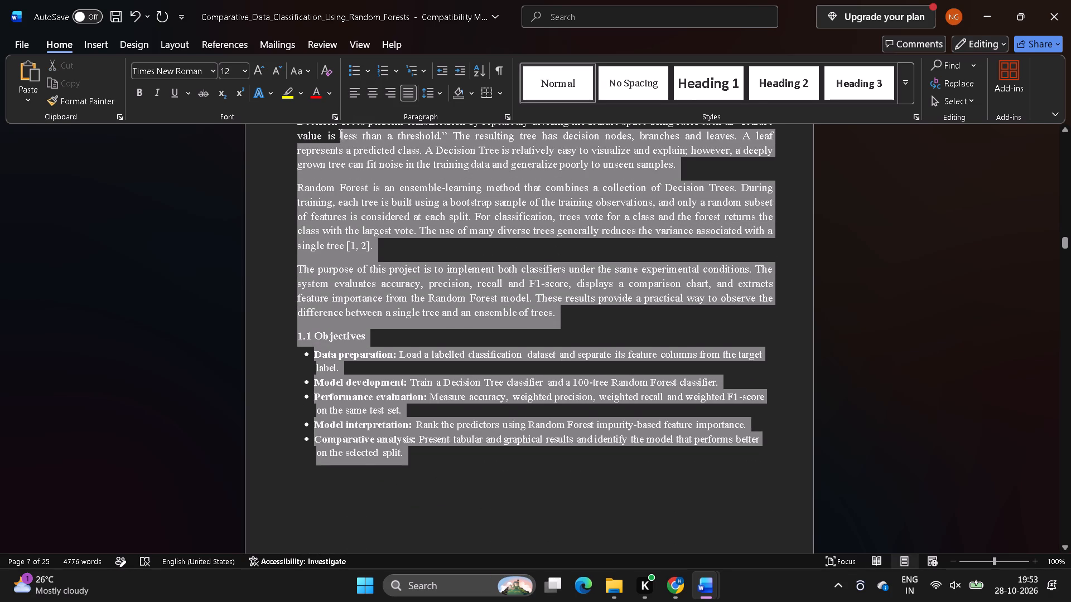
left_click_drag(339, 133, 341, 123)
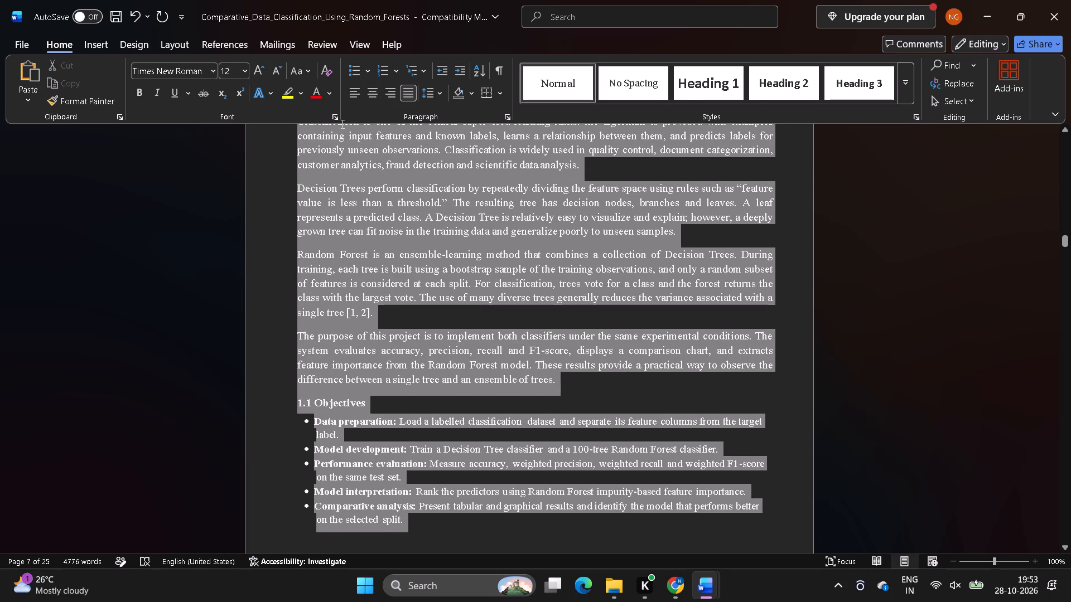
left_click_drag(341, 123, 310, 177)
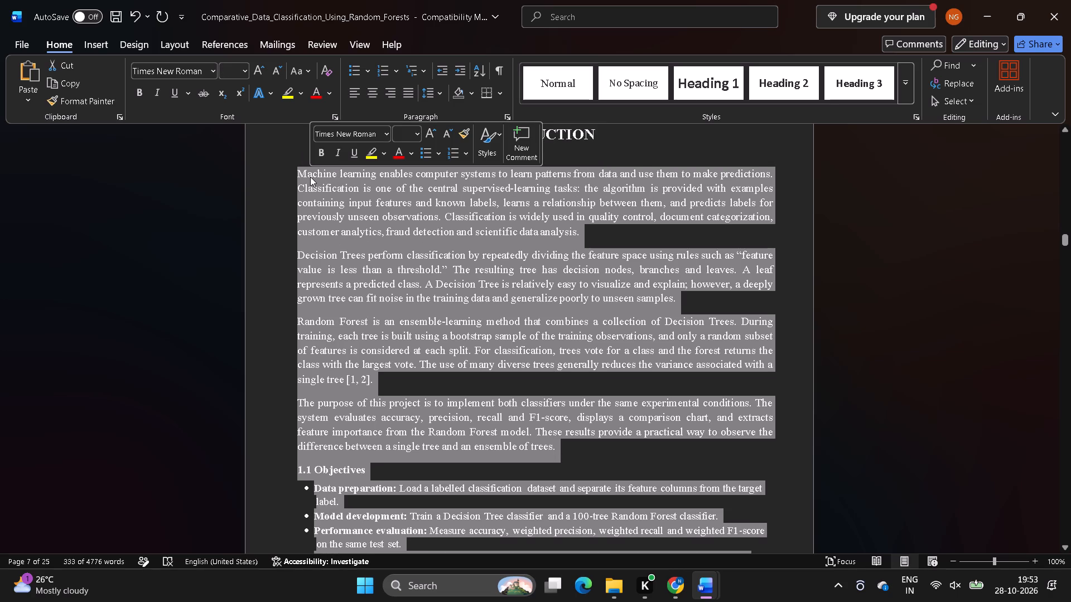
left_click(401, 130)
type("12")
key("Return")
left_click(421, 305)
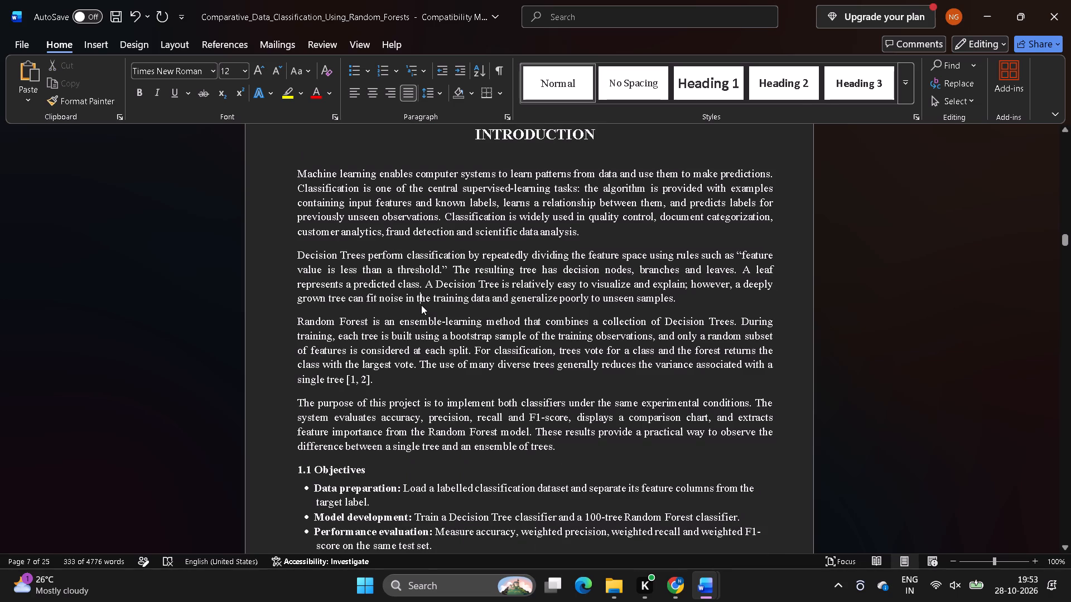
Save the report document.
key("ctrl+s")
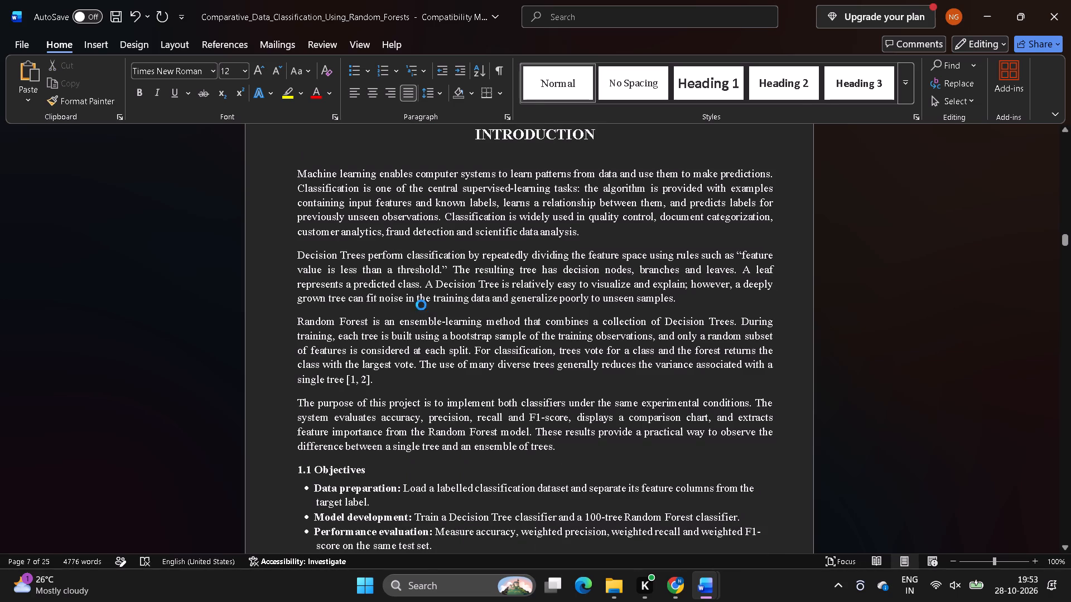
Switch to Chrome, search for the Codegnan job portal in a new tab, and check the Codegnan Placements Exams Dashboard, refreshing it once.
key("alt+Tab")
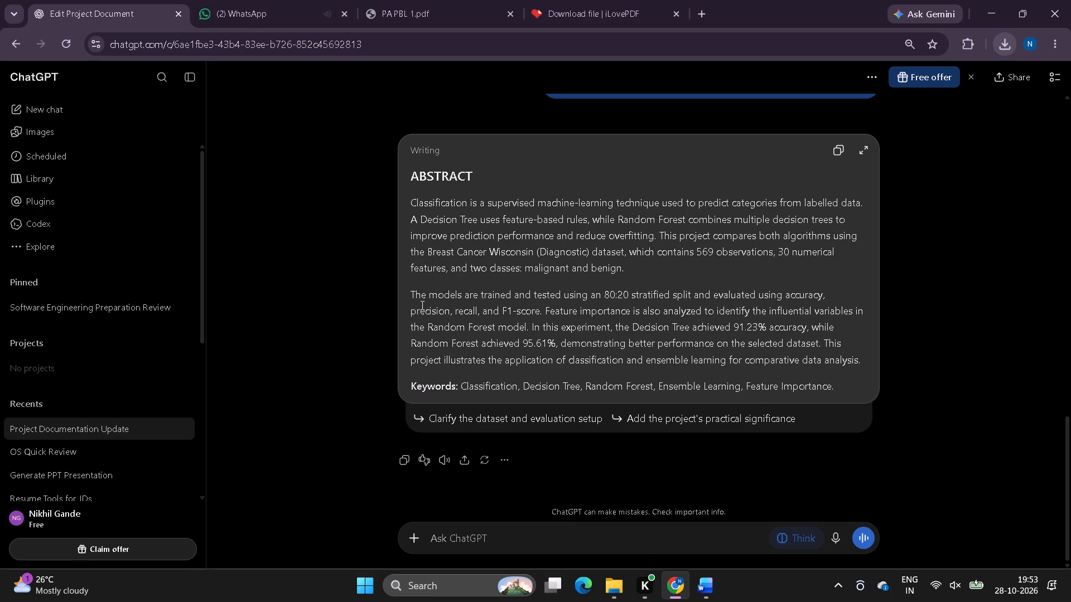
left_click(701, 8)
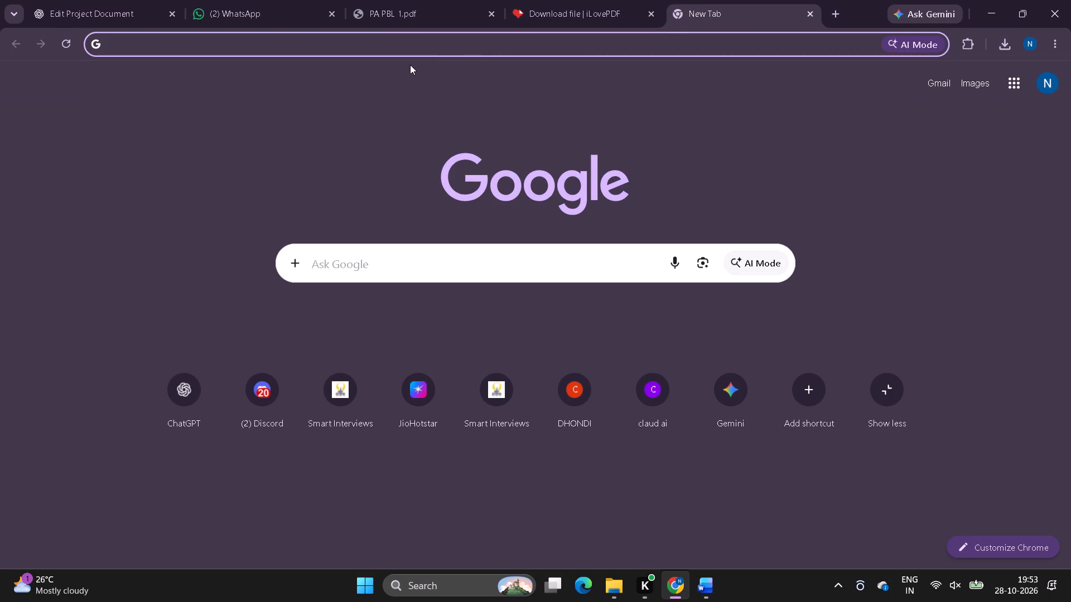
type("COD")
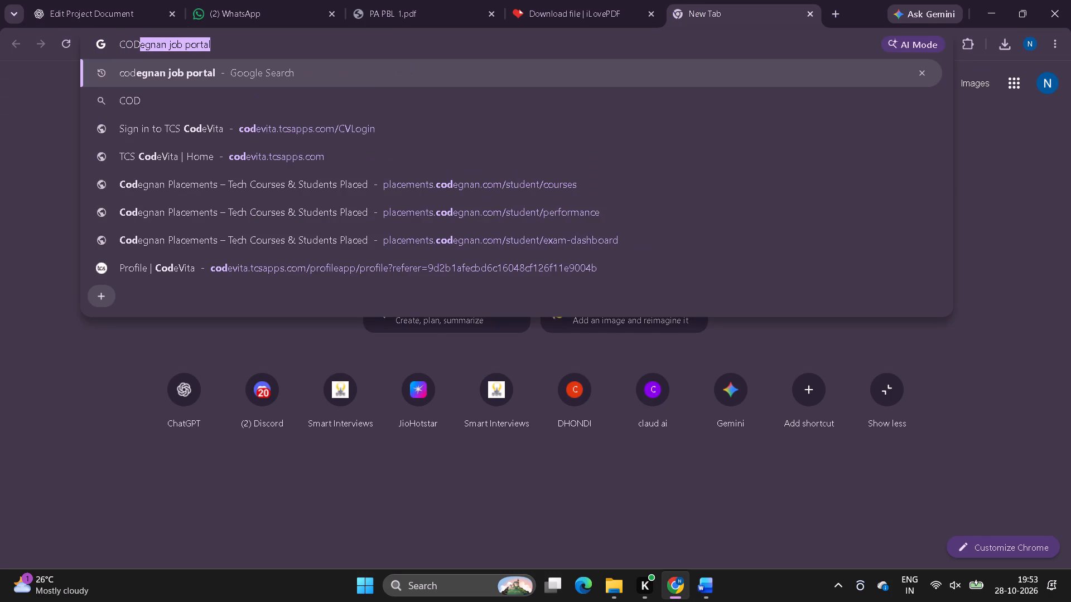
key("Return")
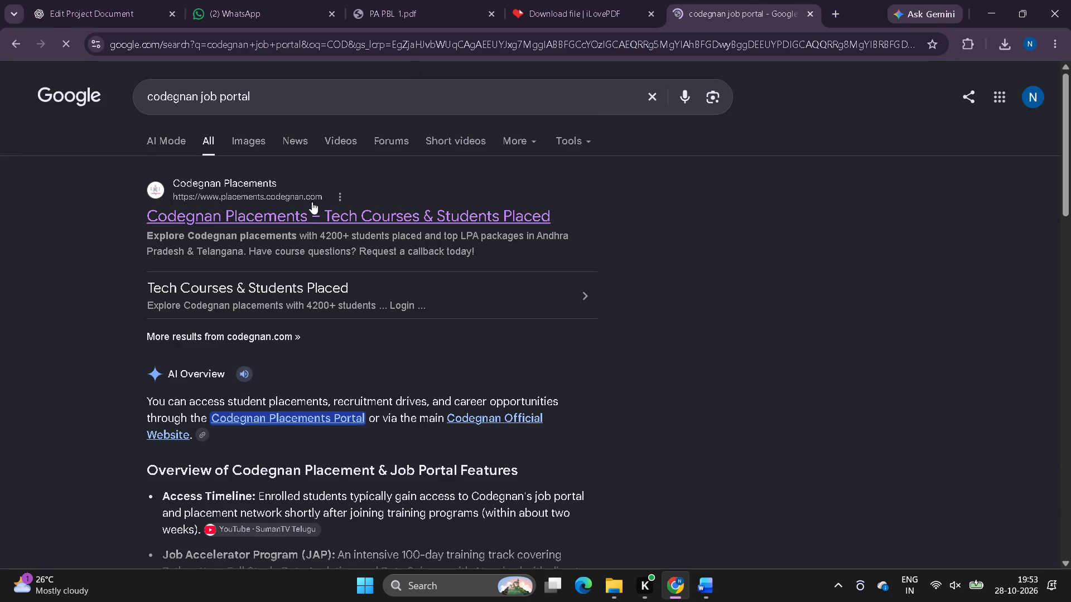
left_click(311, 231)
left_click(306, 217)
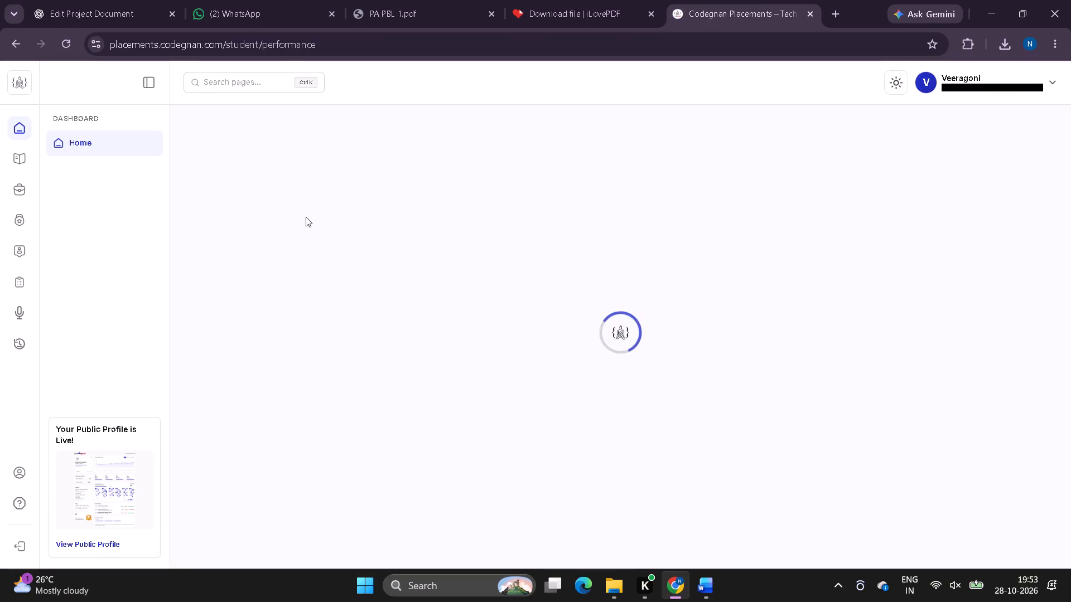
left_click(26, 159)
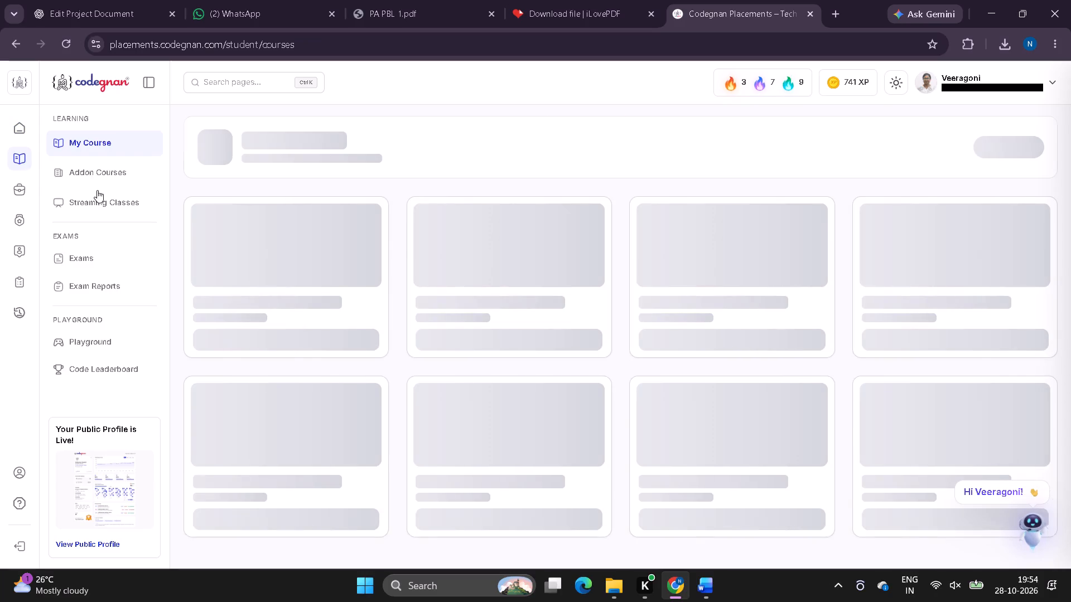
left_click(80, 252)
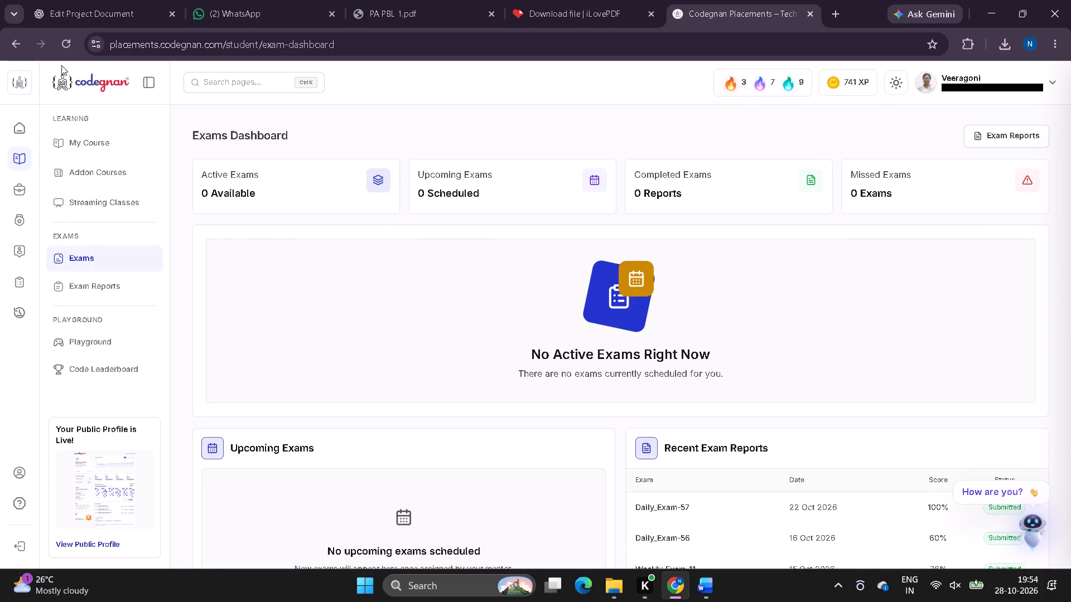
left_click(66, 38)
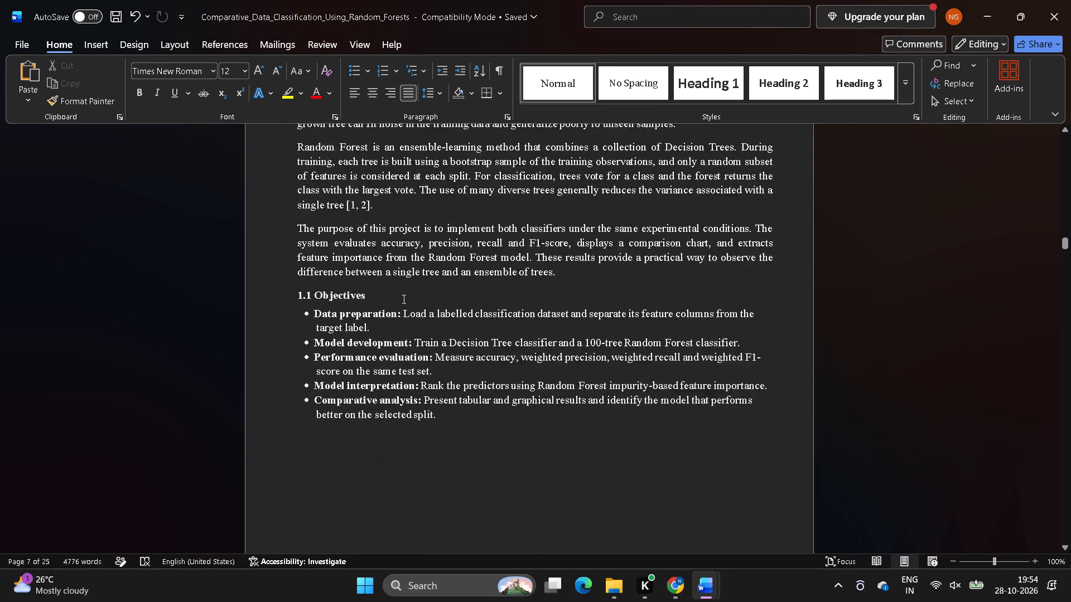
scroll(403, 299, "down", 3)
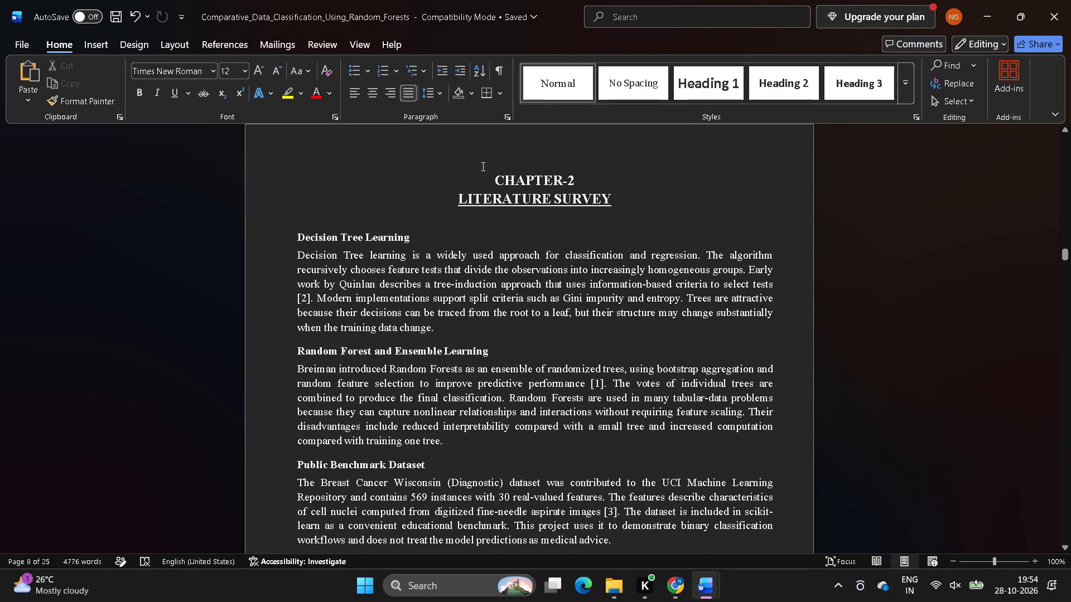
left_click_drag(493, 177, 606, 192)
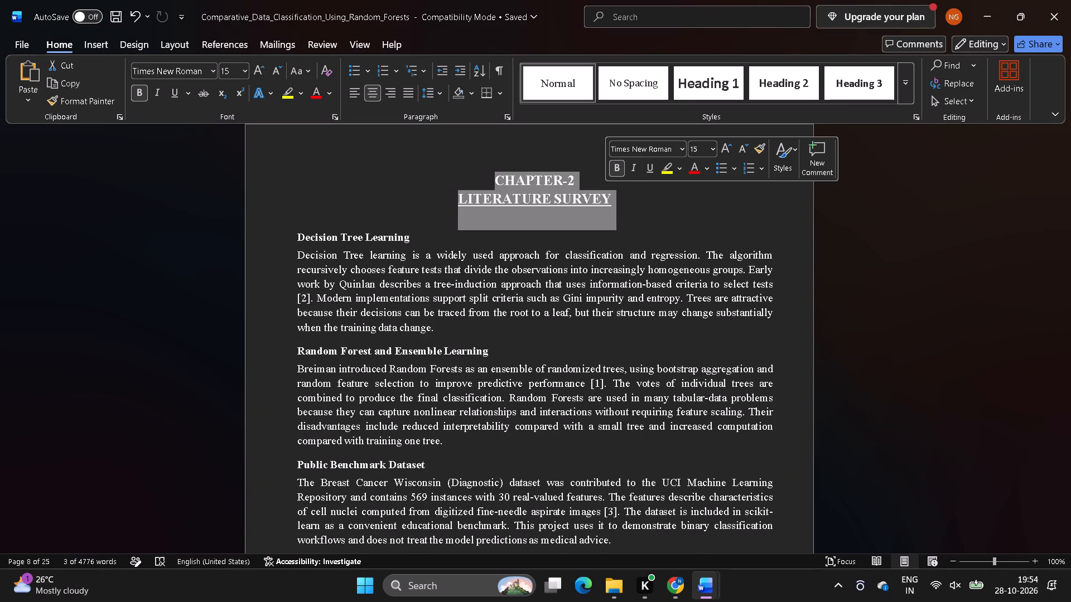
left_click(697, 145)
type("16")
key("Return")
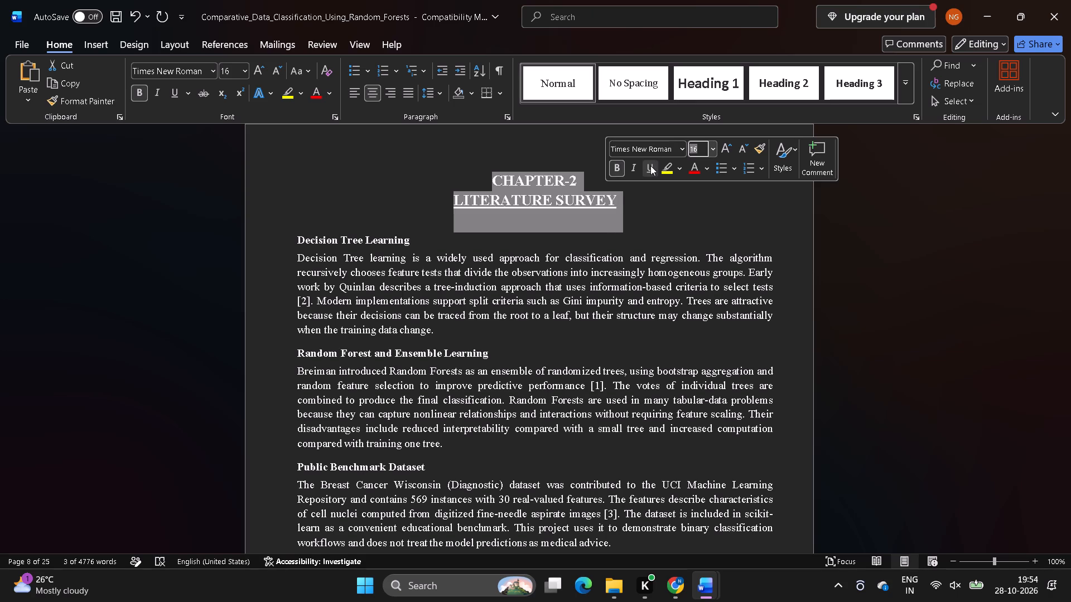
left_click(650, 166)
left_click(650, 166)
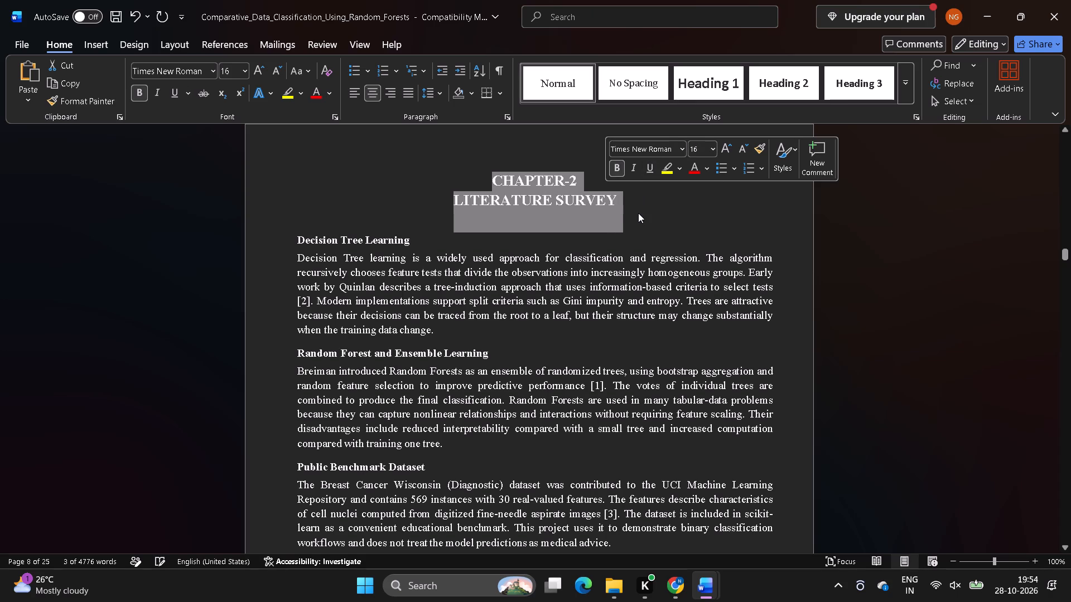
left_click(638, 213)
Examine the font size and layout of the Chapter-2 body text, from Decision Tree Learning through Feature Importance.
scroll(638, 213, "down", 1)
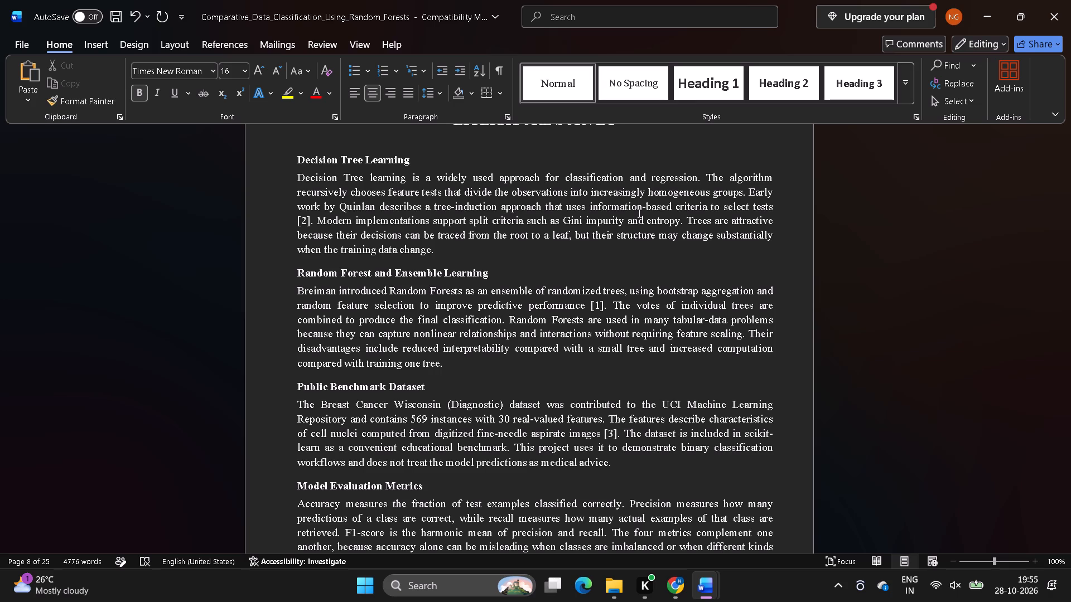
scroll(638, 213, "down", 2)
left_click(585, 261)
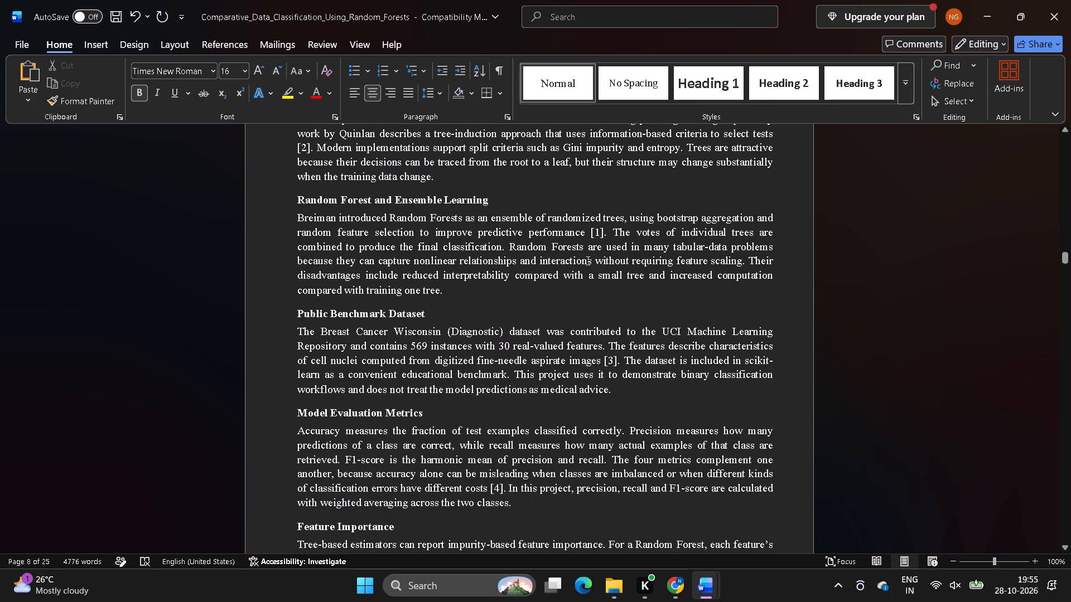
scroll(585, 261, "down", 2)
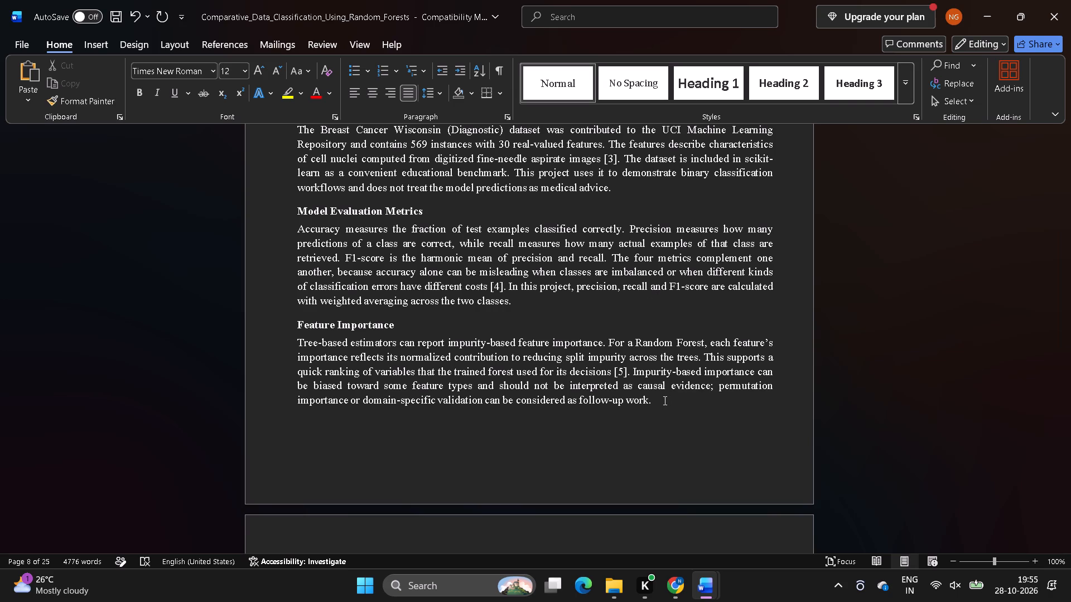
scroll(664, 400, "down", 1)
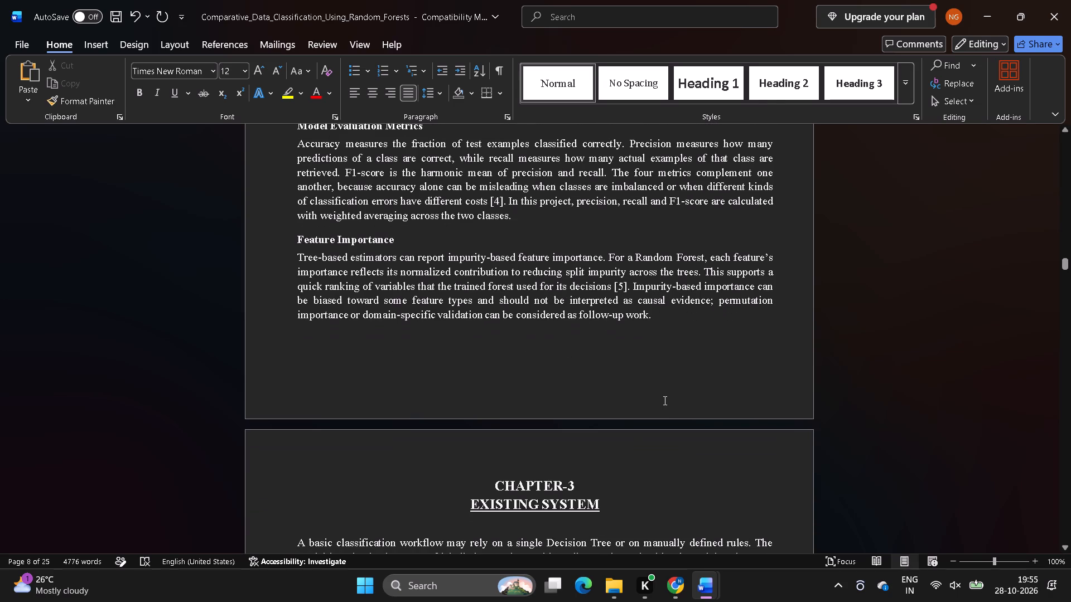
scroll(664, 400, "up", 2)
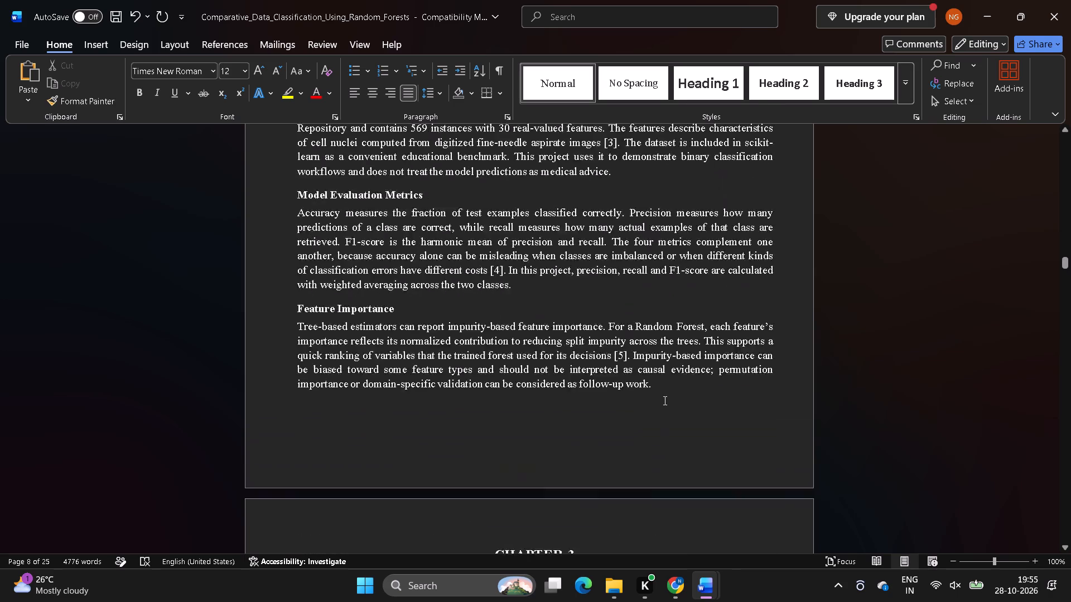
scroll(664, 400, "up", 4)
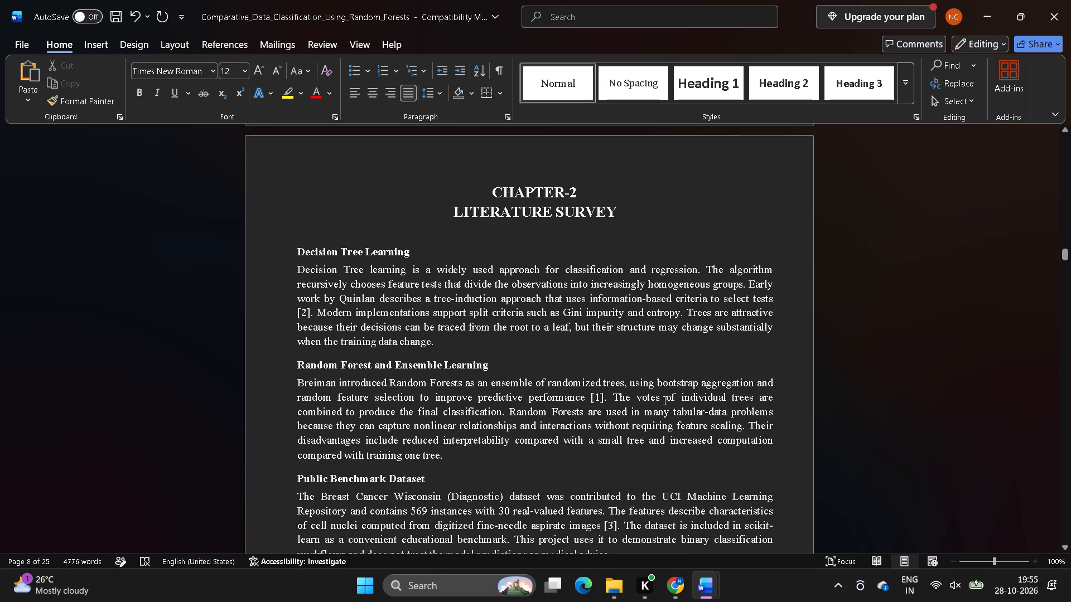
scroll(664, 400, "down", 1)
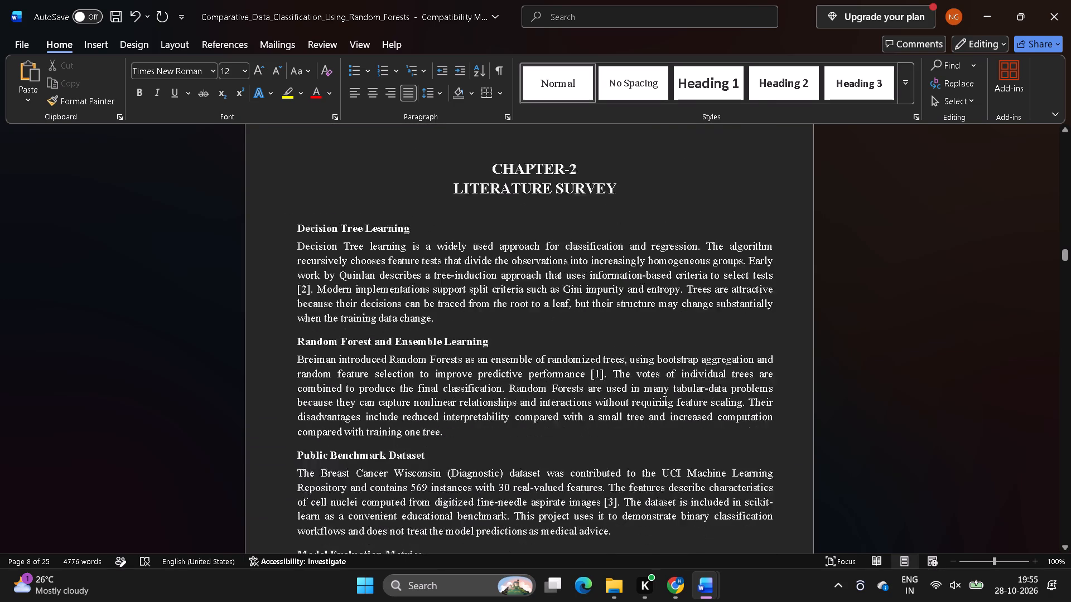
scroll(664, 400, "down", 1)
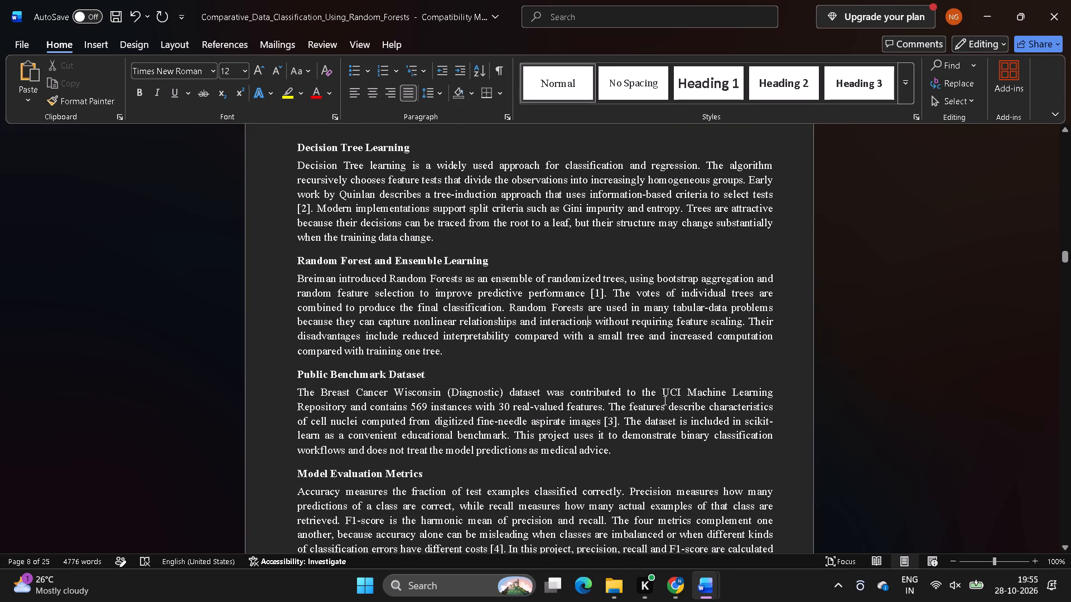
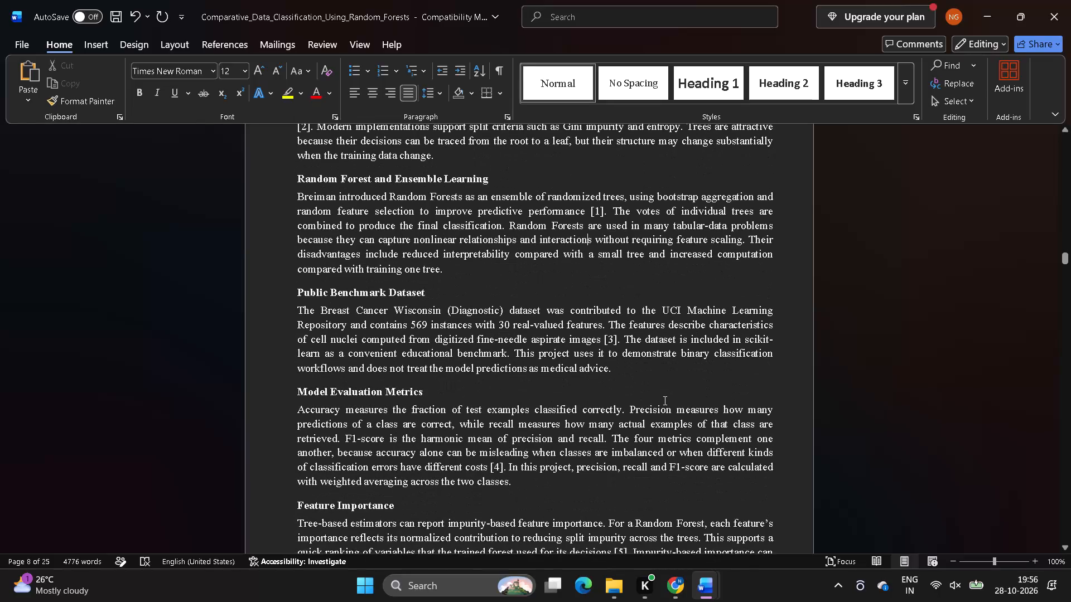
Set both lines of the Chapter-3 EXISTING SYSTEM heading to font size 16 without underline.
scroll(508, 333, "down", 1)
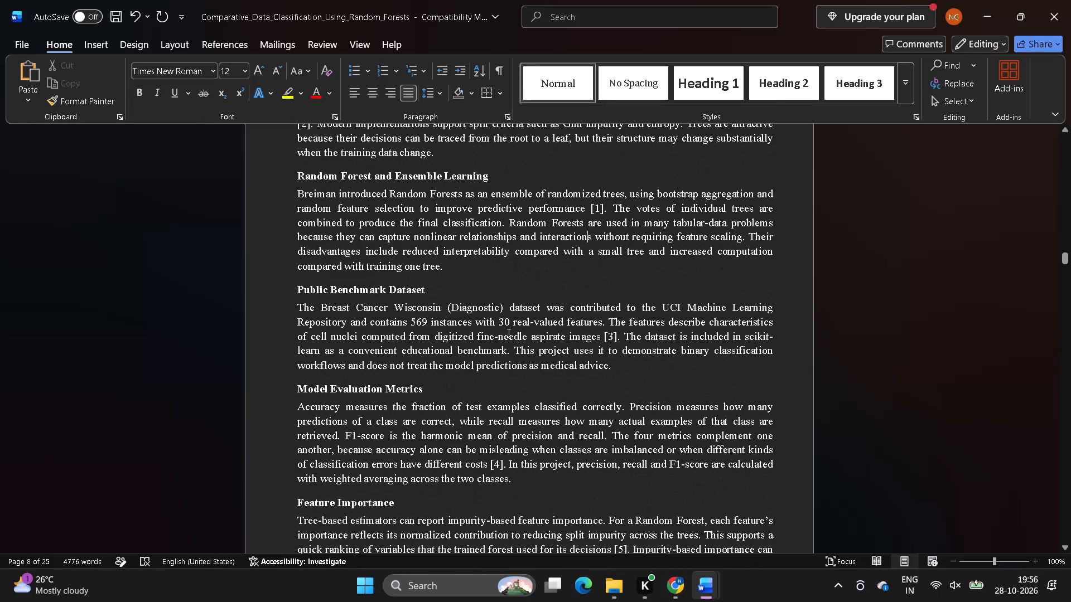
scroll(508, 333, "down", 4)
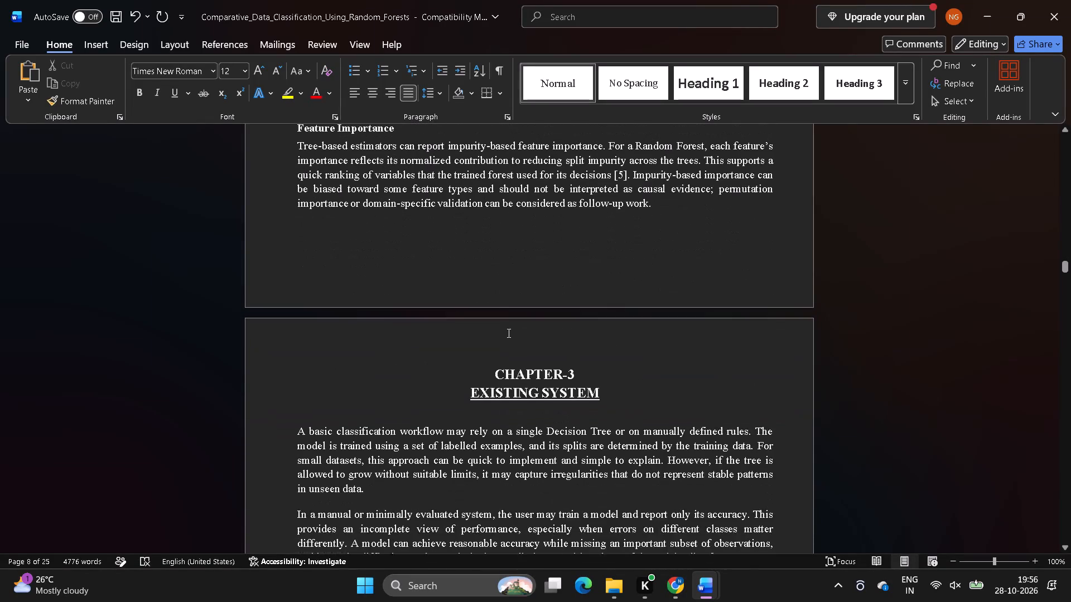
scroll(508, 333, "down", 1)
left_click_drag(495, 324, 498, 324)
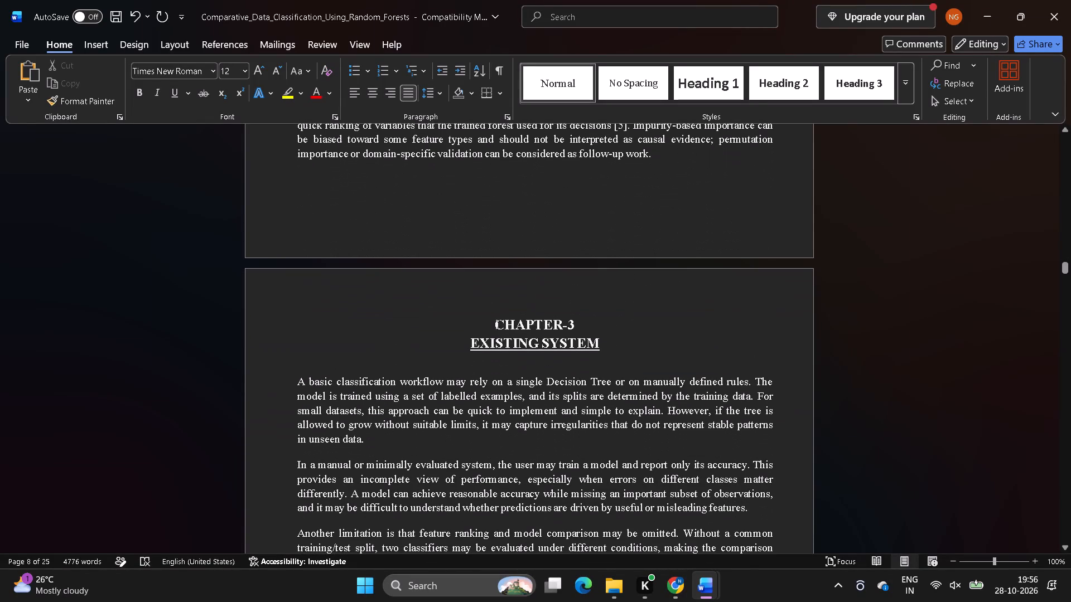
left_click_drag(498, 324, 609, 339)
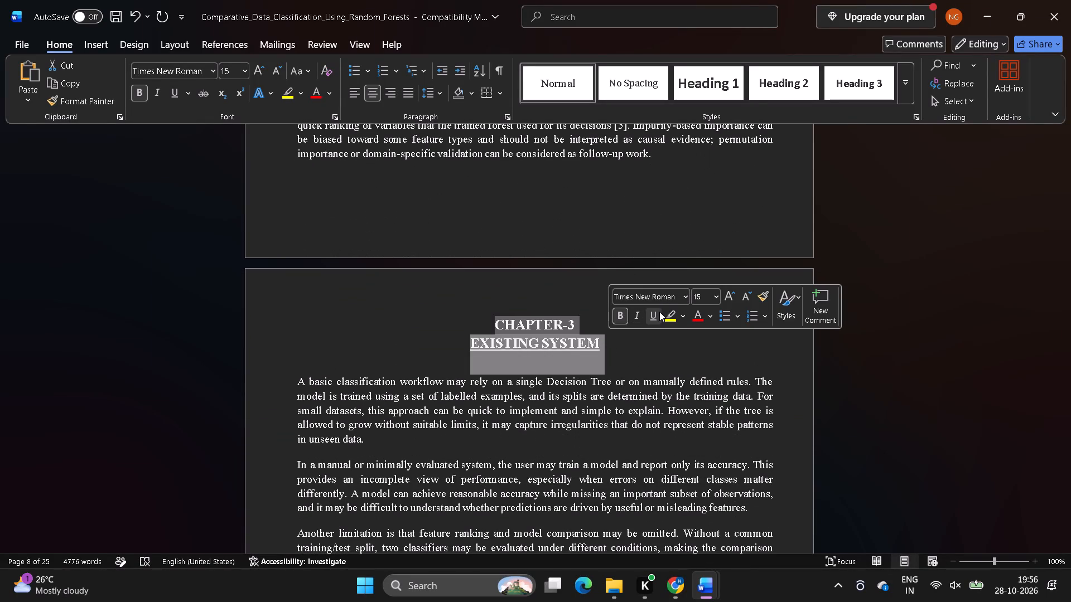
left_click(658, 312)
left_click(658, 312)
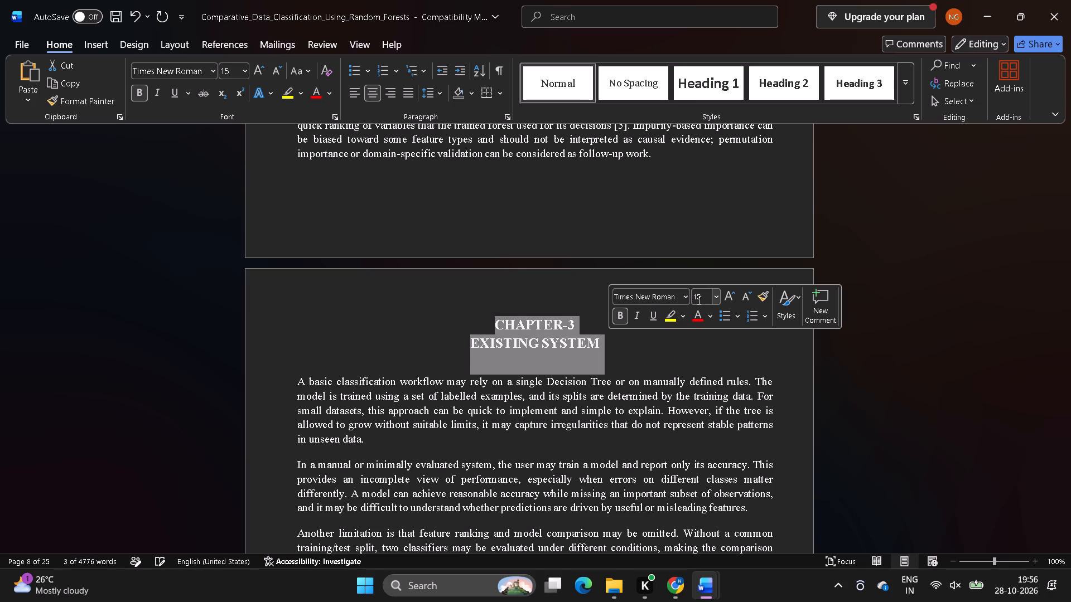
left_click(701, 295)
type("16")
key("Return")
left_click(386, 357)
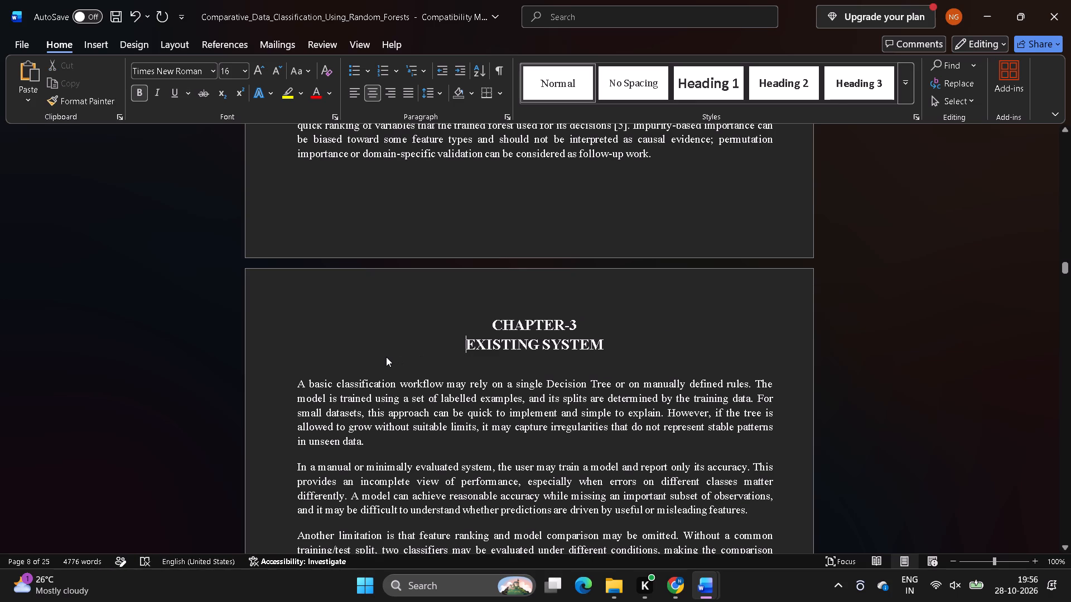
Examine the font size and layout of the Chapter-3 body text, from the first paragraph through the last.
scroll(386, 357, "down", 2)
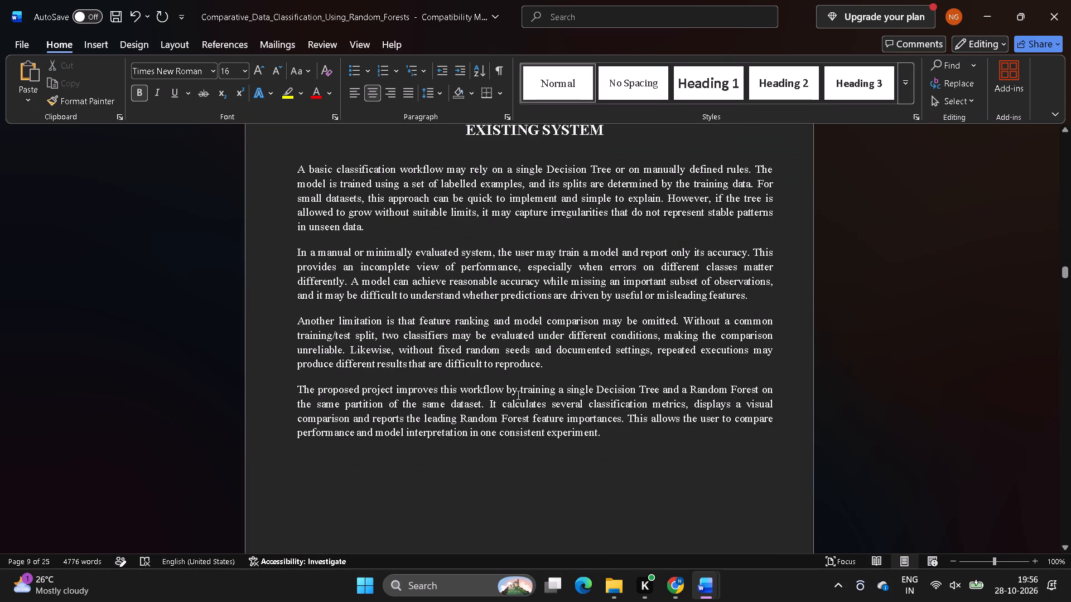
left_click(612, 435)
scroll(612, 435, "down", 1)
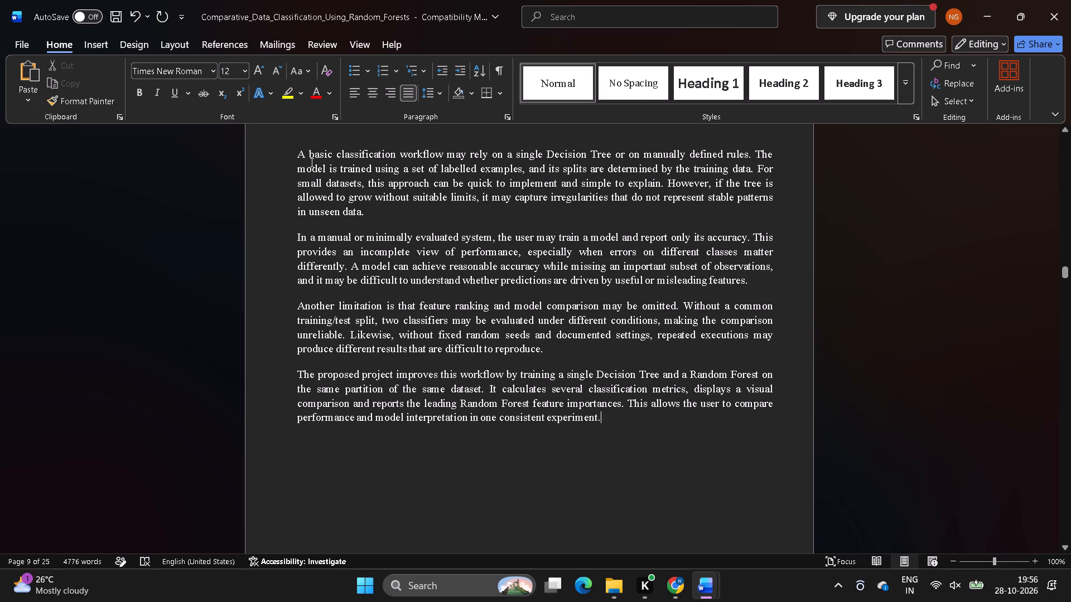
left_click(295, 153)
left_click_drag(295, 153, 640, 411)
left_click(628, 430)
scroll(628, 430, "down", 1)
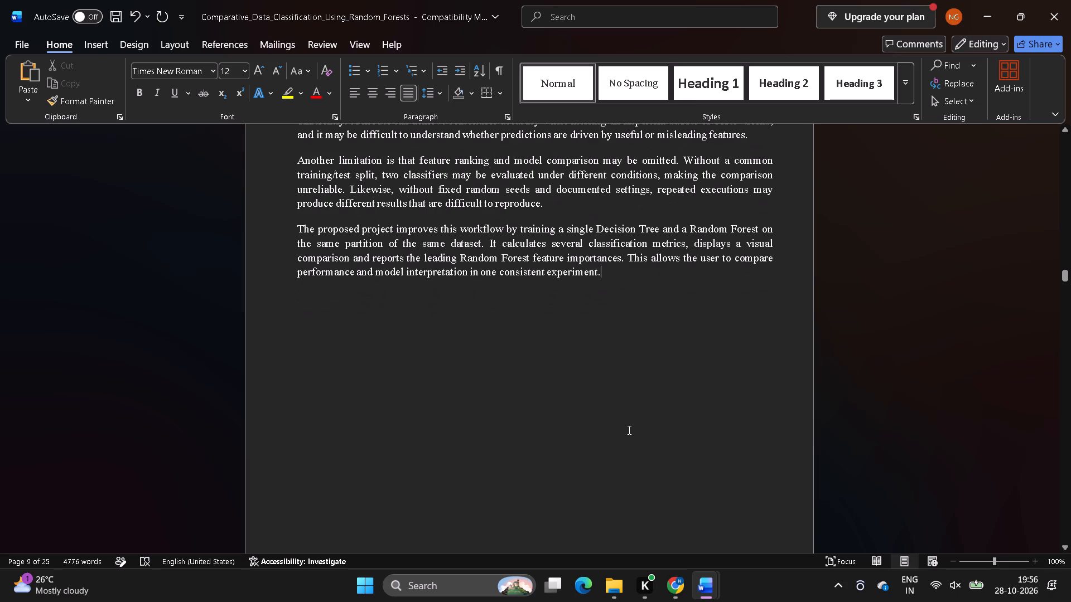
scroll(628, 430, "down", 1)
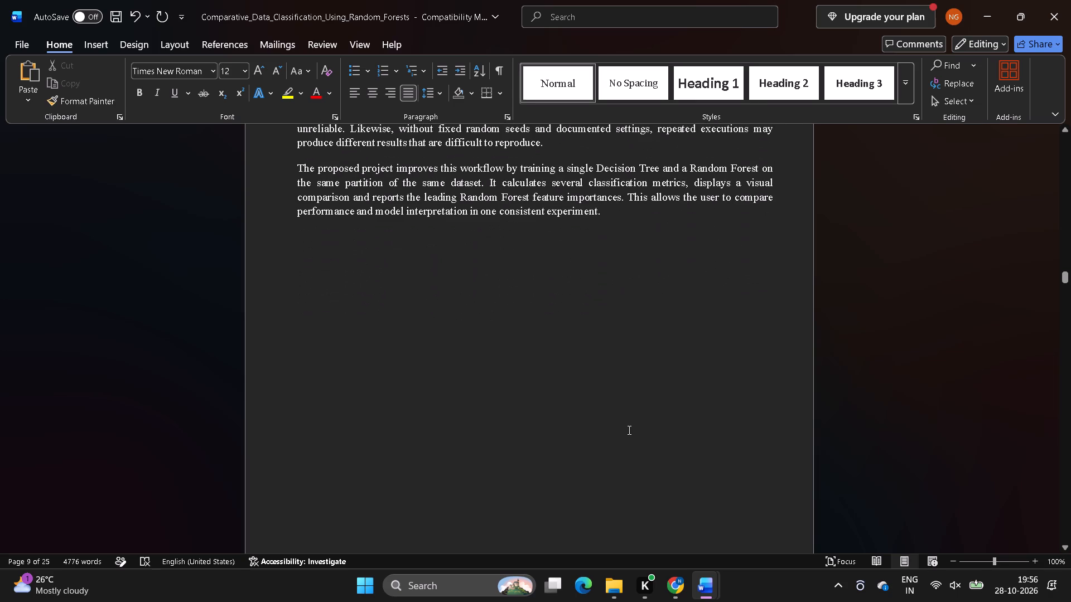
Set both lines of the Chapter-4 DISADVANTAGES OF EXISTING SYSTEM heading to font size 16 without underline.
scroll(628, 430, "down", 1)
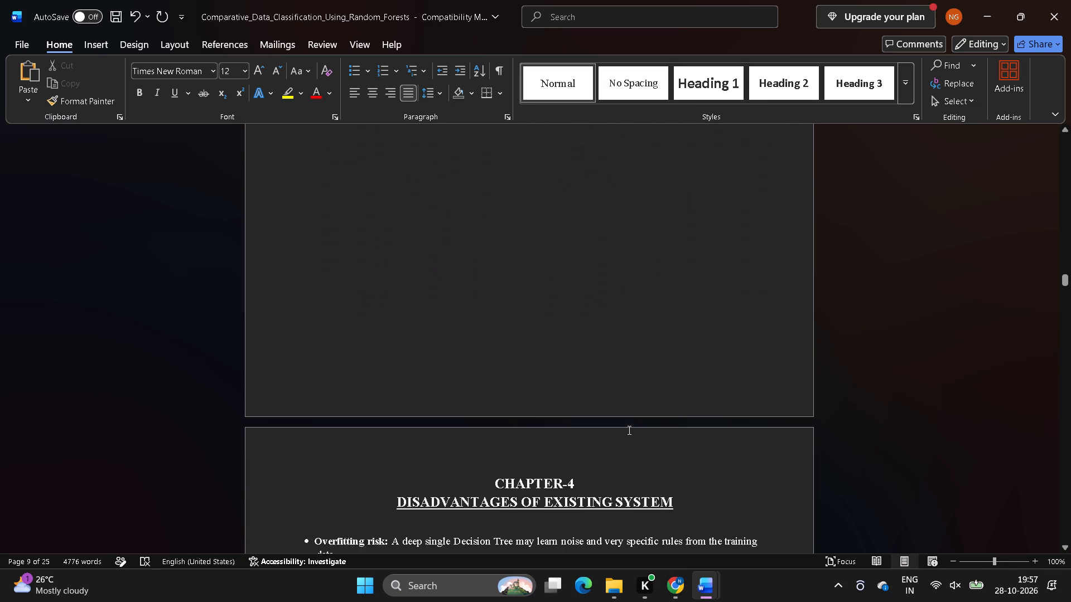
scroll(628, 430, "down", 2)
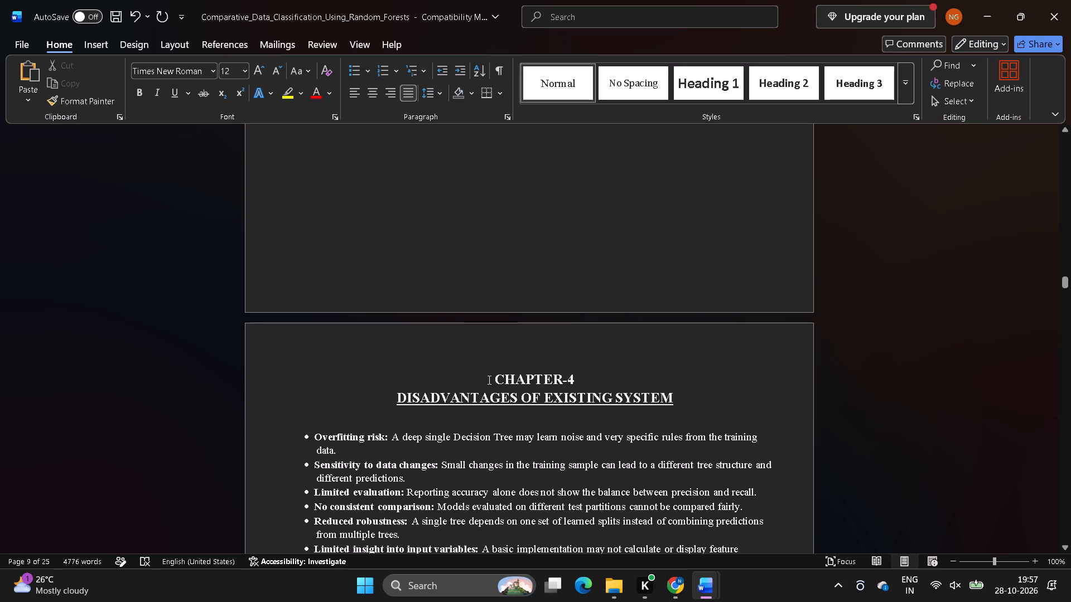
left_click_drag(448, 373, 663, 390)
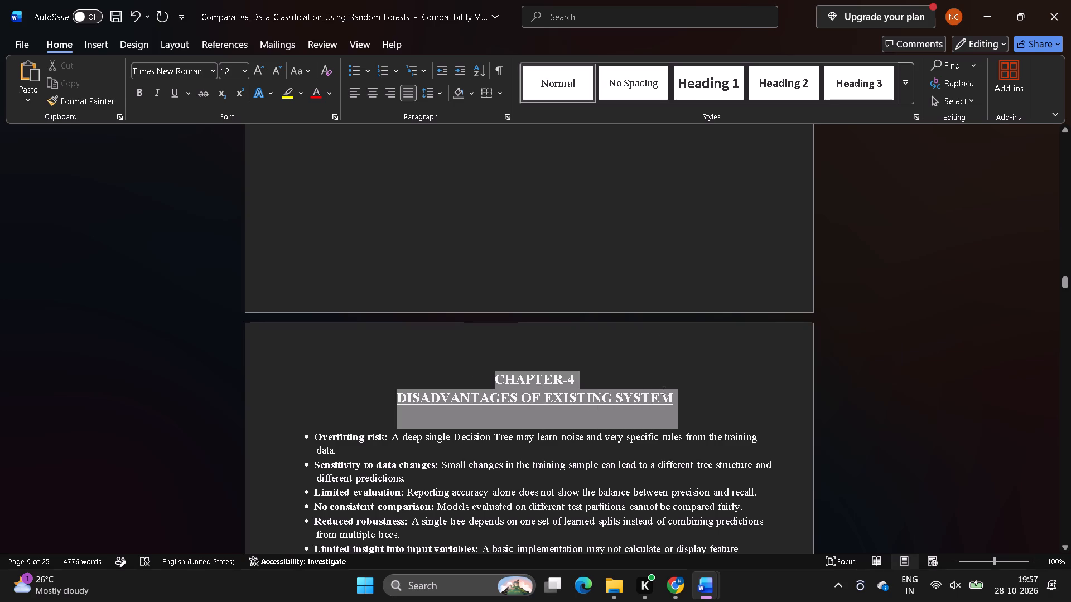
left_click(707, 358)
left_click(707, 358)
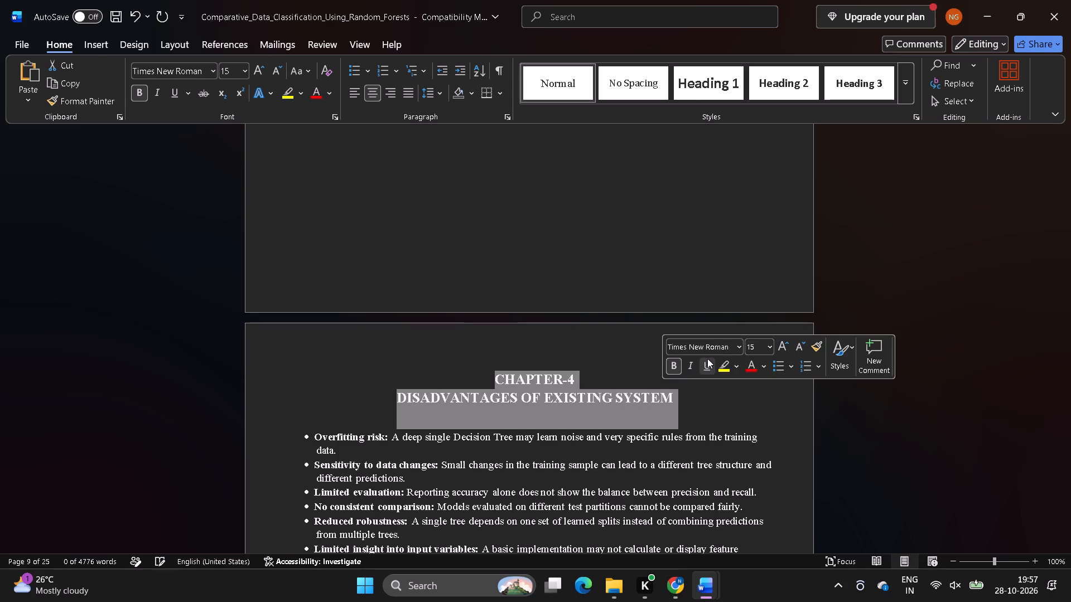
left_click(755, 342)
type("16")
key("Return")
left_click(536, 351)
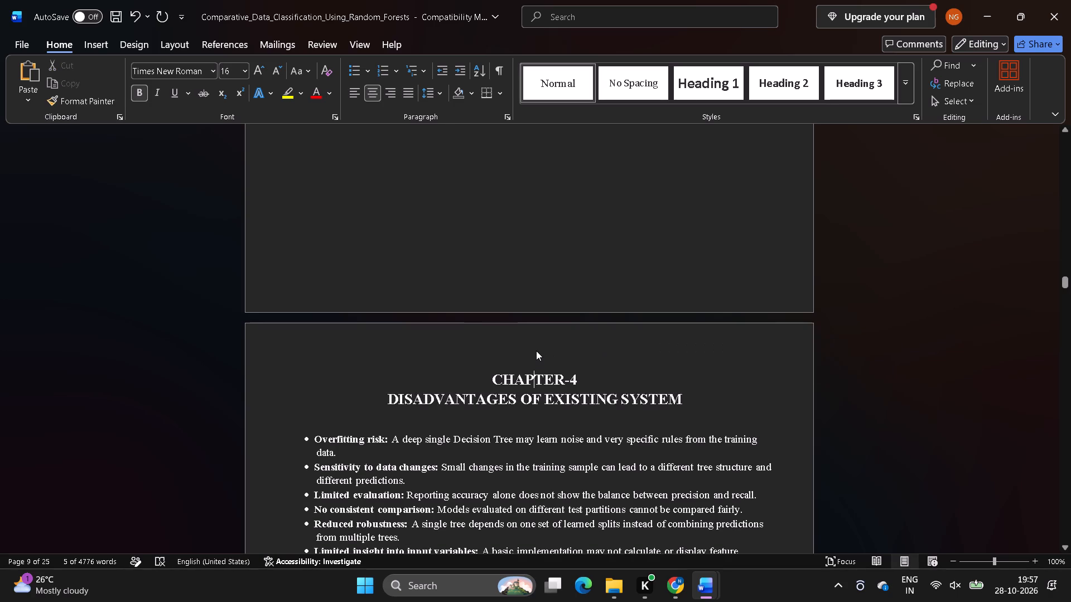
Set the whole Chapter-4 bulleted list, from Overfitting risk through Possible misuse of results, to font size 12.
scroll(536, 351, "down", 2)
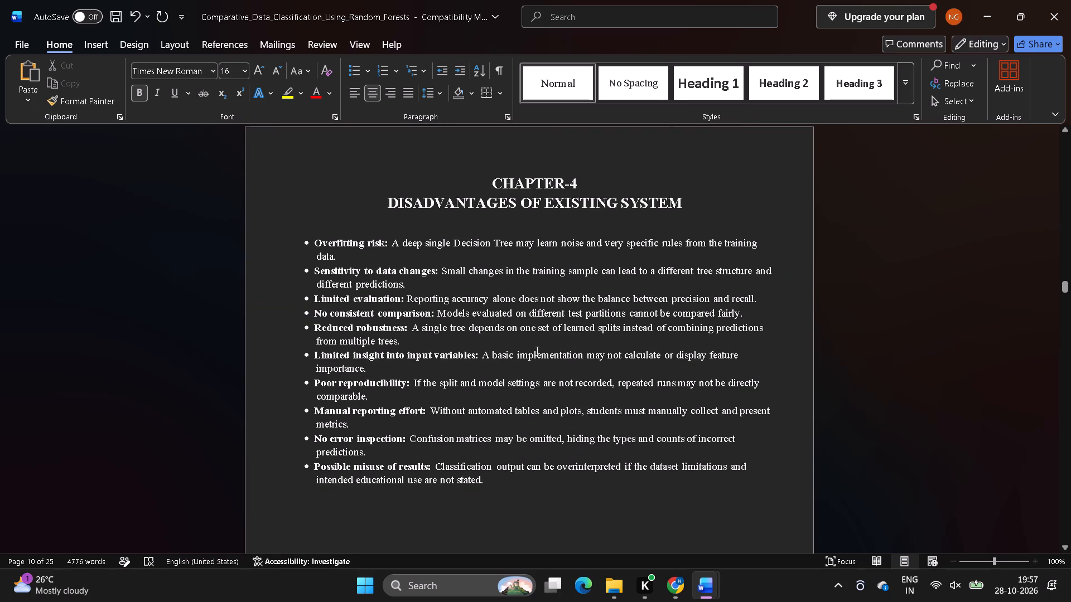
left_click(373, 381)
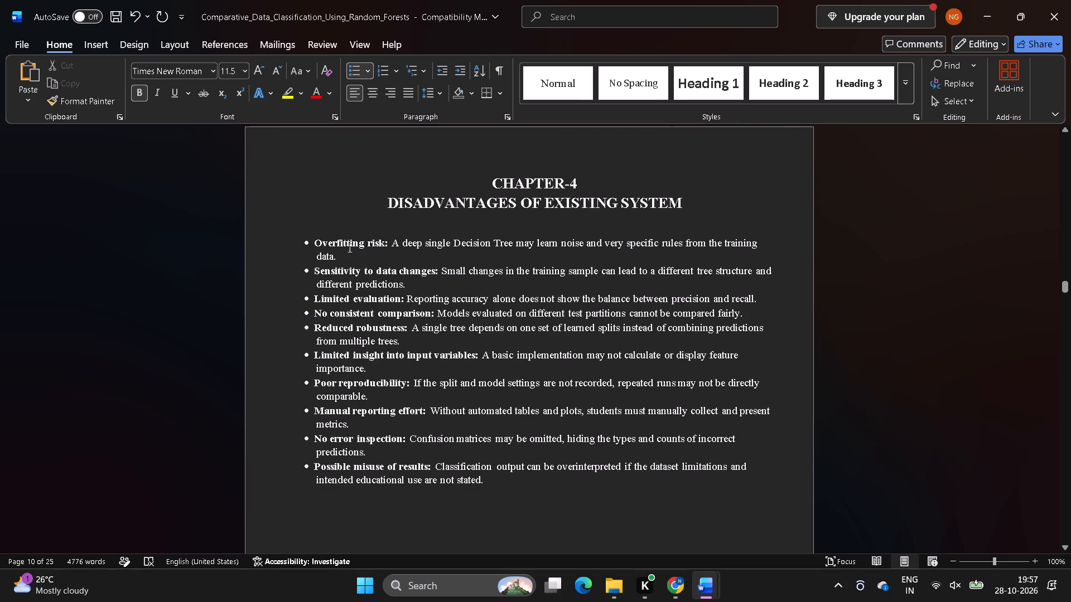
left_click_drag(303, 239, 528, 485)
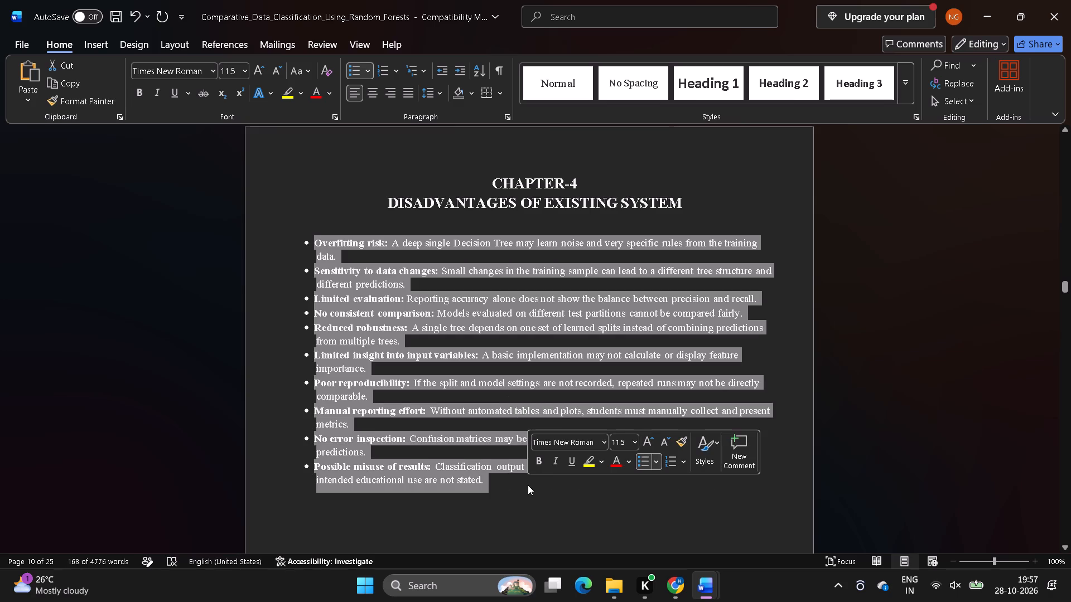
left_click(622, 438)
type("12")
key("Return")
left_click(561, 350)
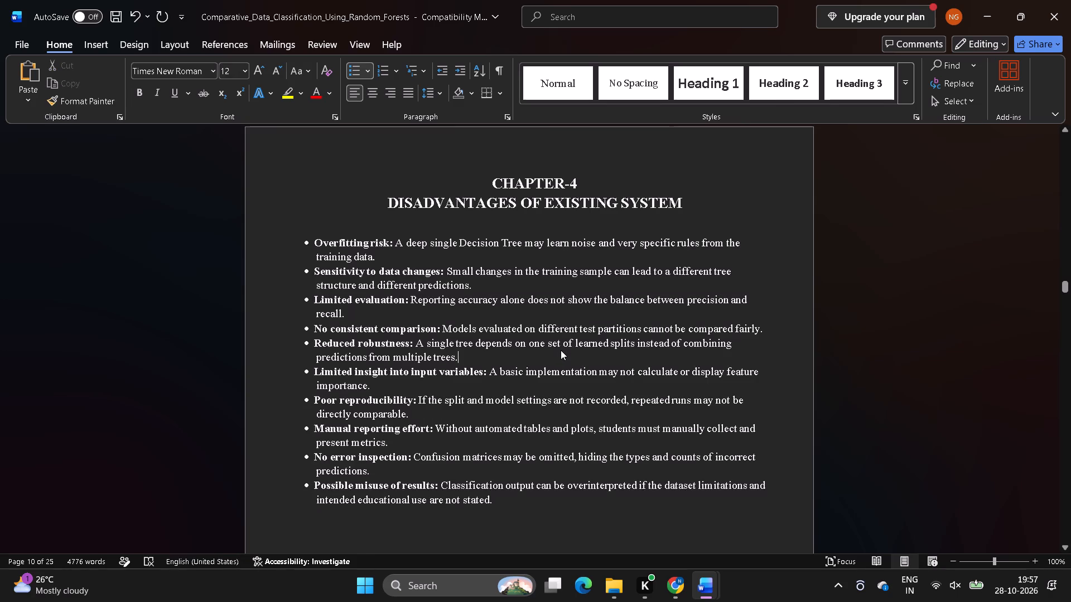
Set both lines of the Chapter-5 PROPOSED SYSTEM heading to font size 16 without underline.
scroll(561, 350, "down", 3)
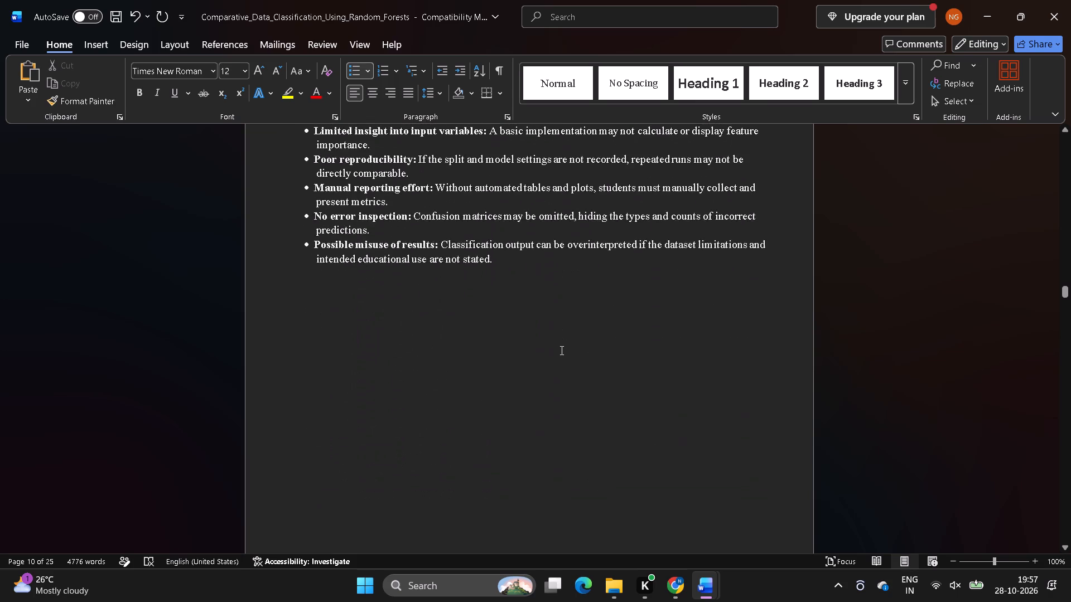
scroll(561, 350, "down", 3)
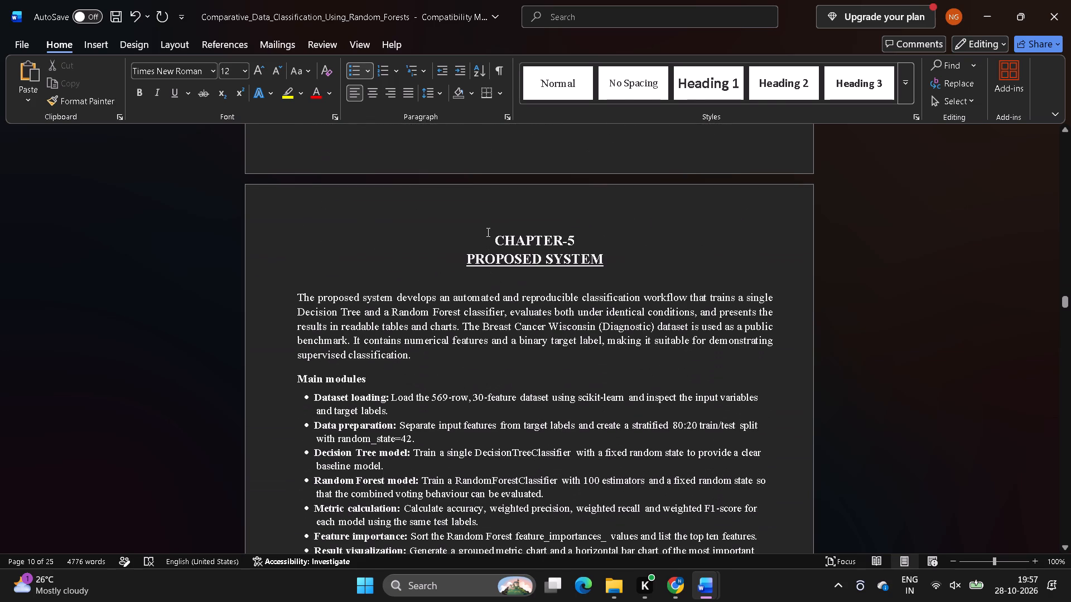
left_click_drag(487, 231, 600, 259)
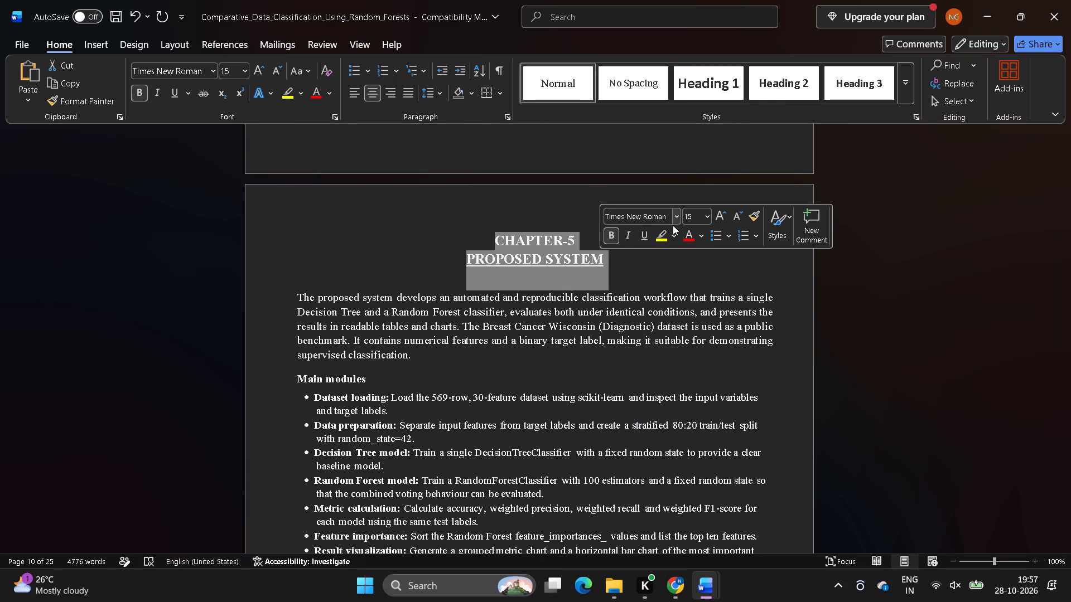
left_click(643, 239)
left_click(643, 239)
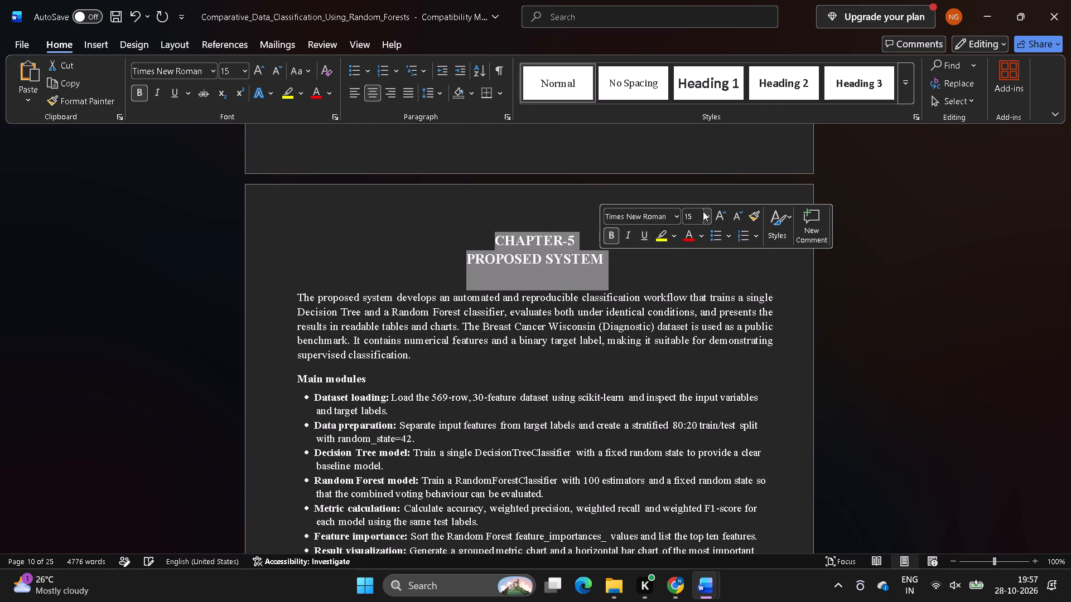
left_click(696, 211)
type("16")
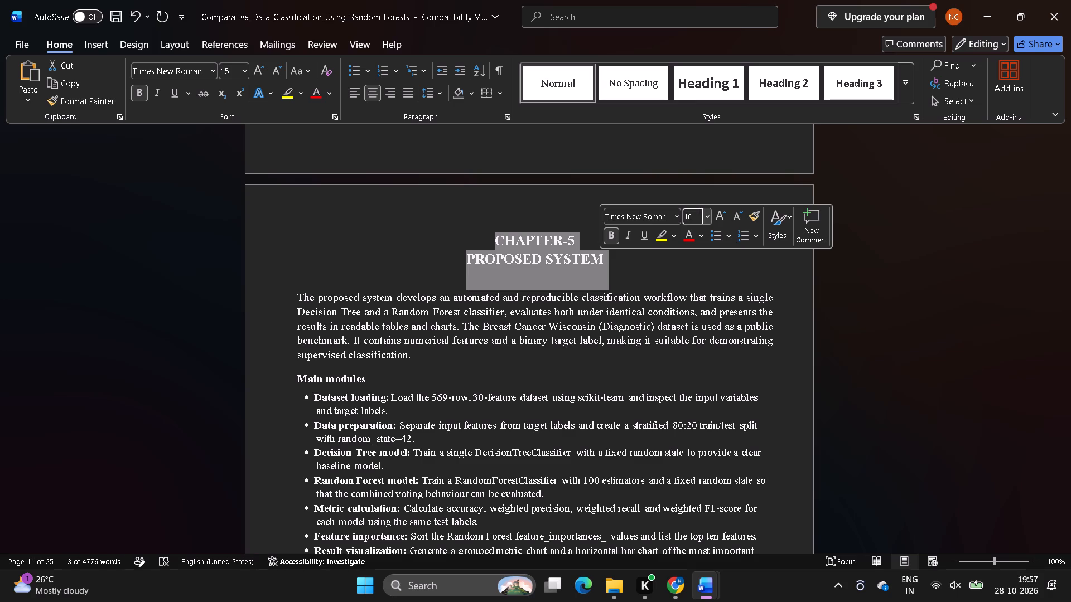
key("Return")
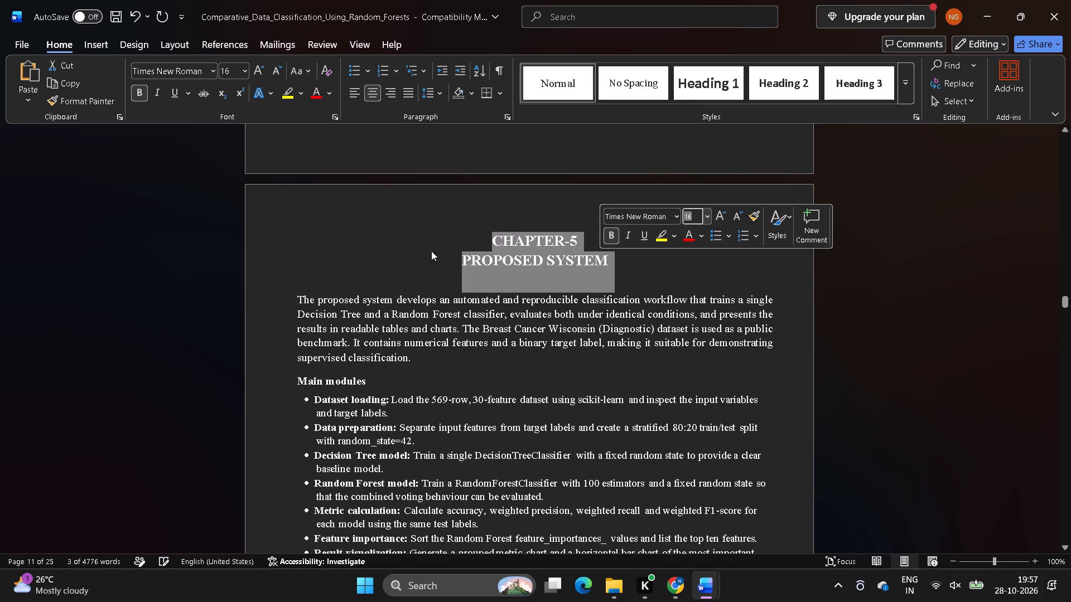
left_click(408, 250)
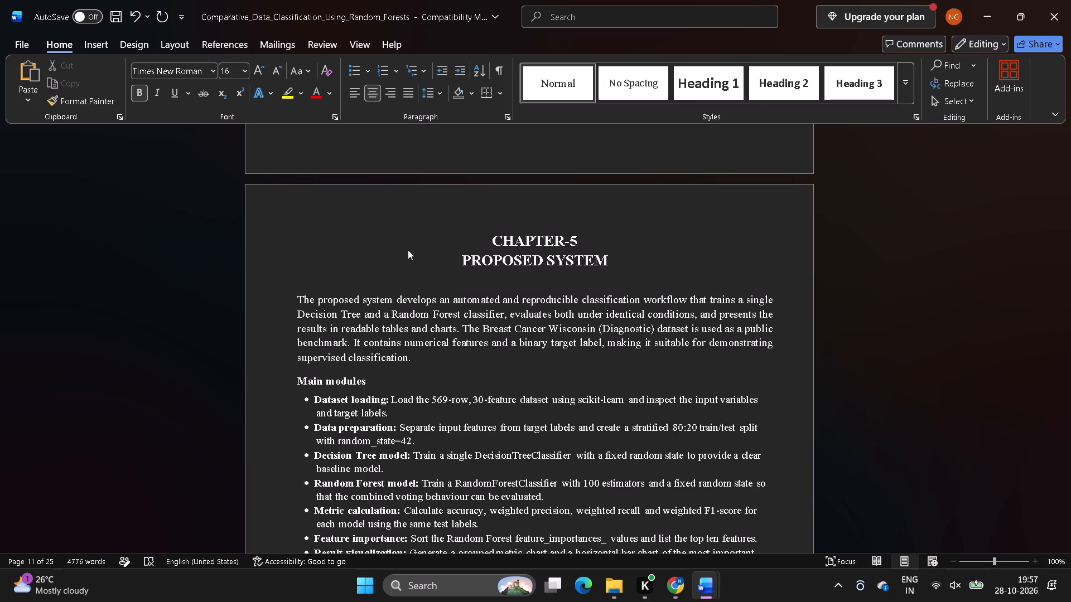
Set the Chapter-5 PROPOSED SYSTEM body text, from the opening paragraph through the Result visualization bullet, to font size 12.
scroll(408, 250, "down", 1)
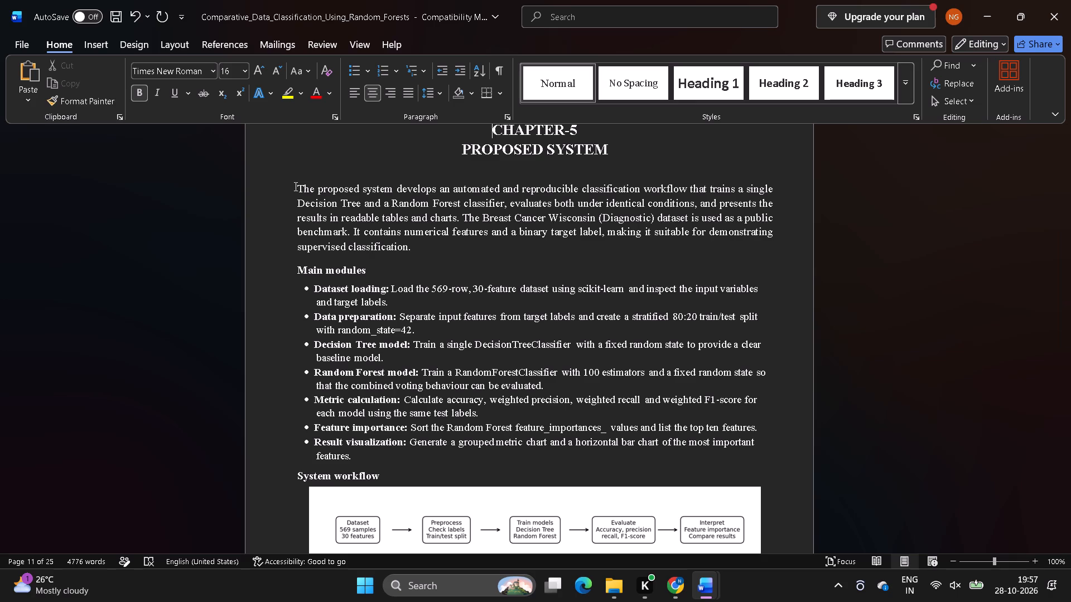
left_click(295, 186)
left_click(302, 270)
left_click(345, 368)
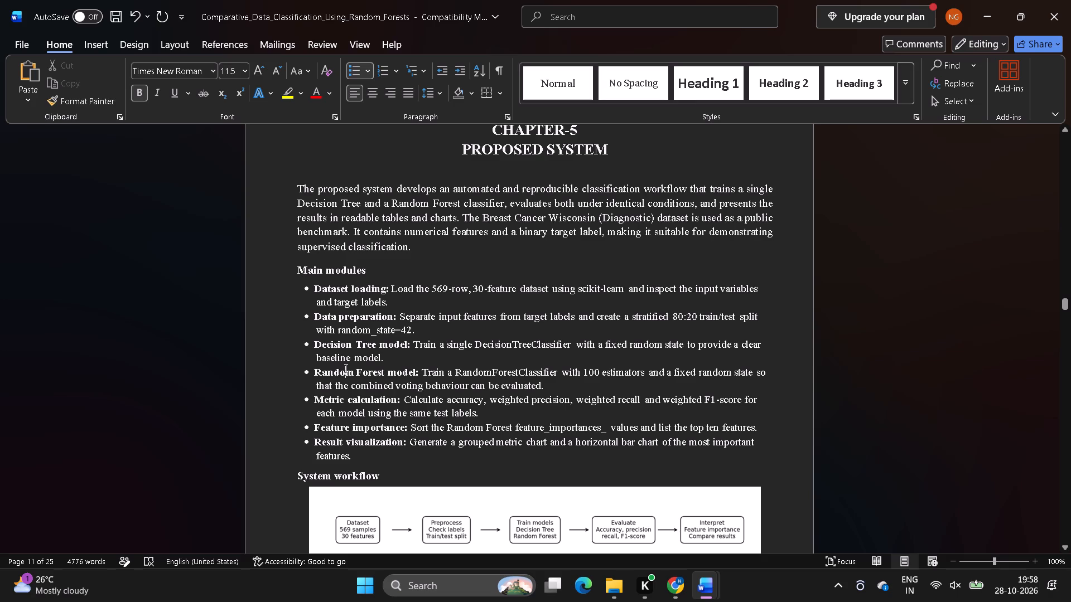
left_click(298, 179)
left_click_drag(298, 190, 298, 191)
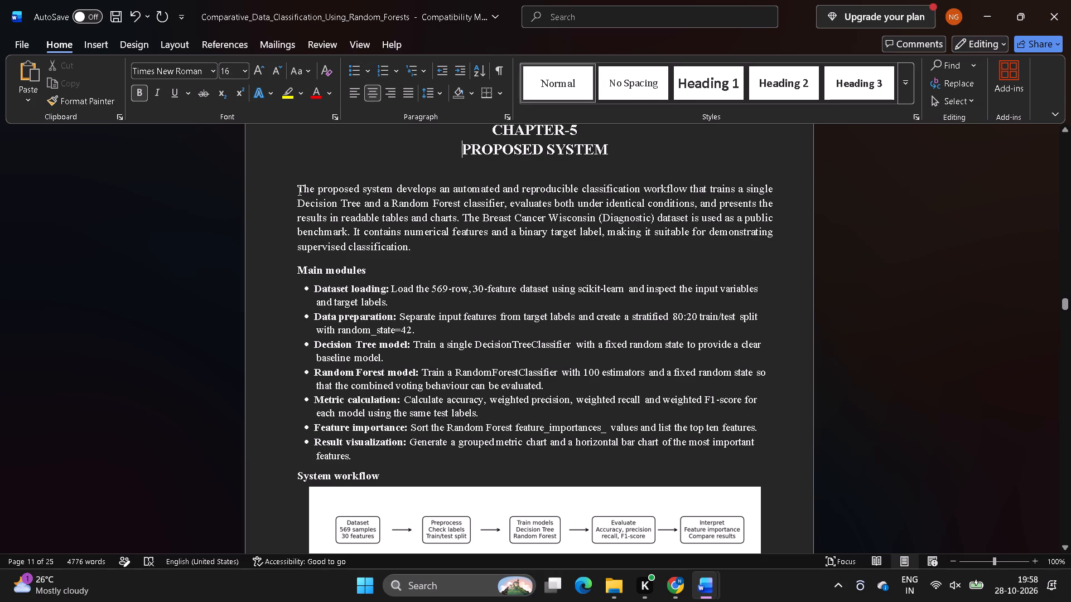
left_click_drag(298, 191, 451, 450)
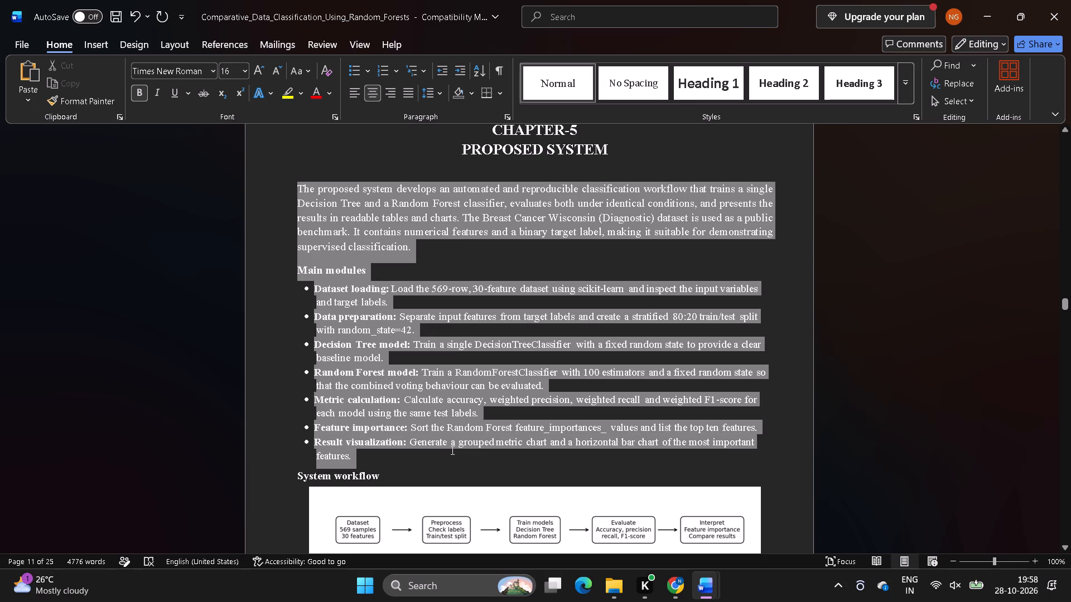
left_click(539, 401)
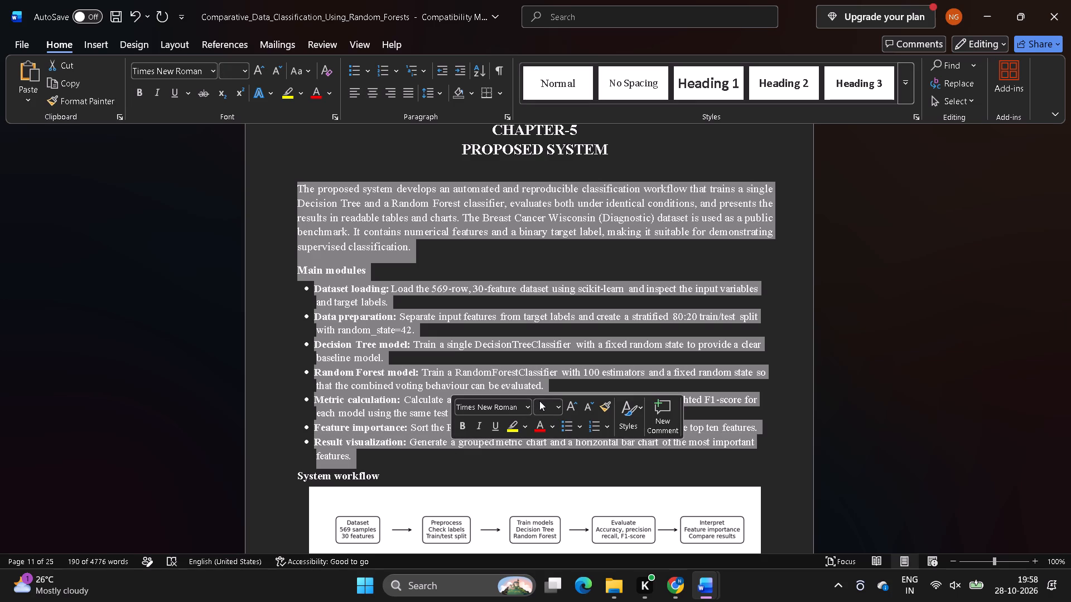
key("1")
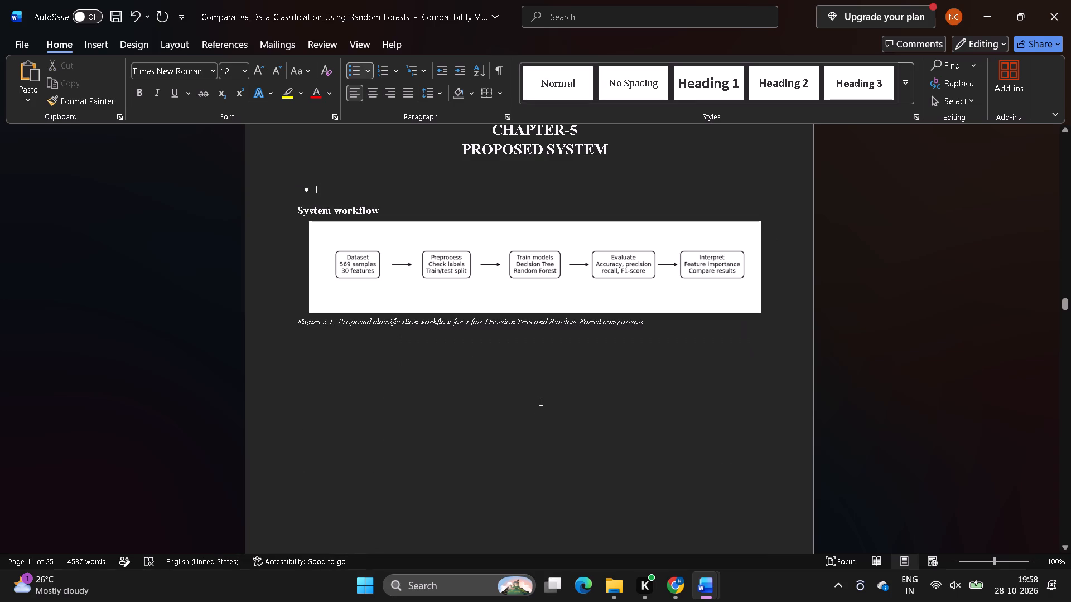
key("ctrl+z")
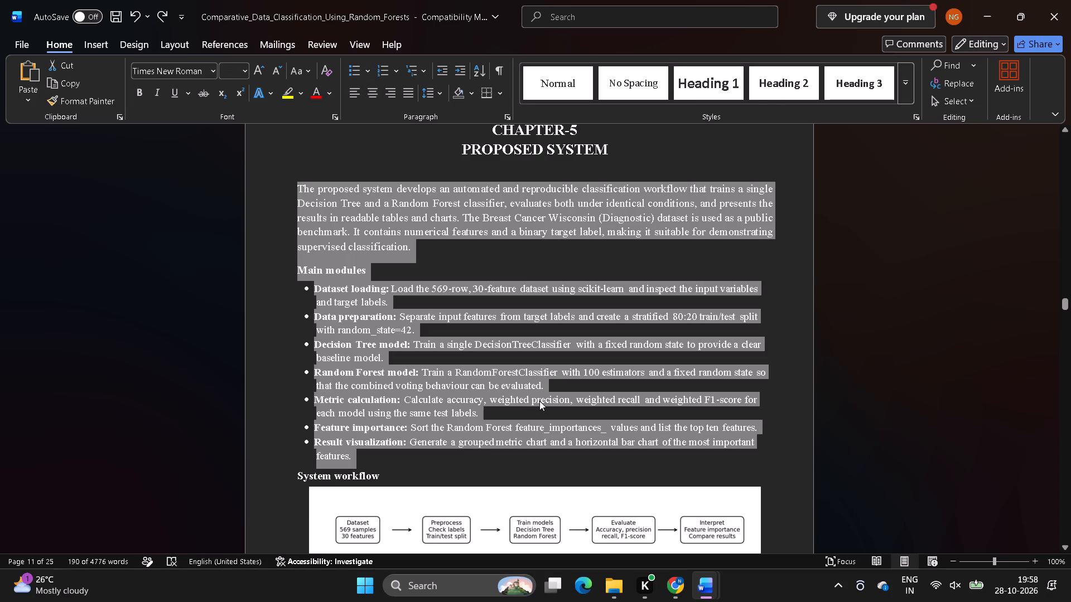
left_click(229, 71)
type("12")
key("Return")
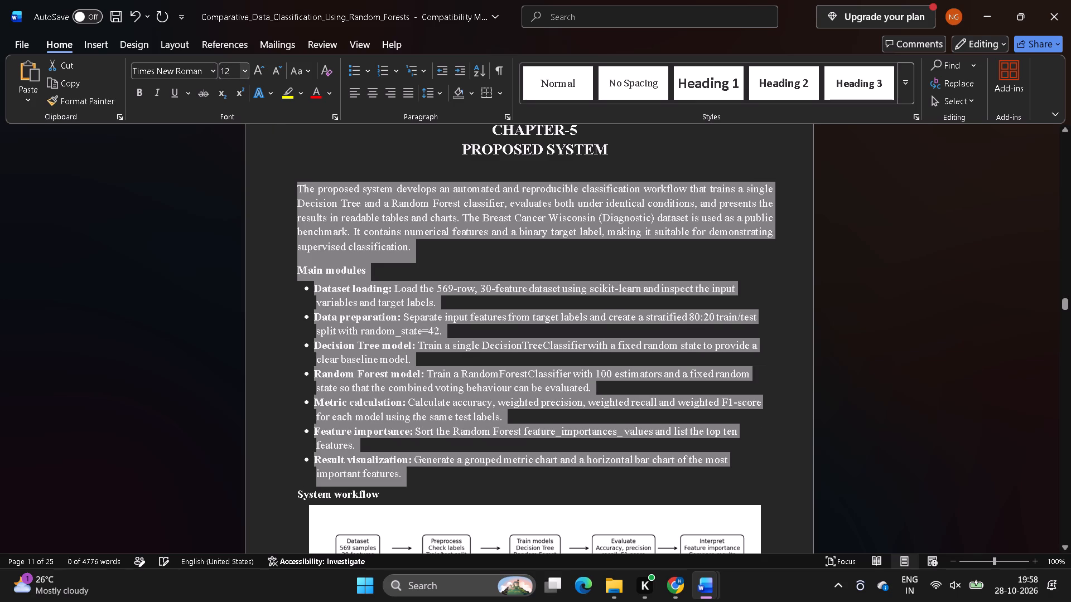
left_click(430, 302)
Examine the font sizes of the Figure 5.1 caption and of the module bullets above the System workflow figure.
scroll(430, 302, "down", 1)
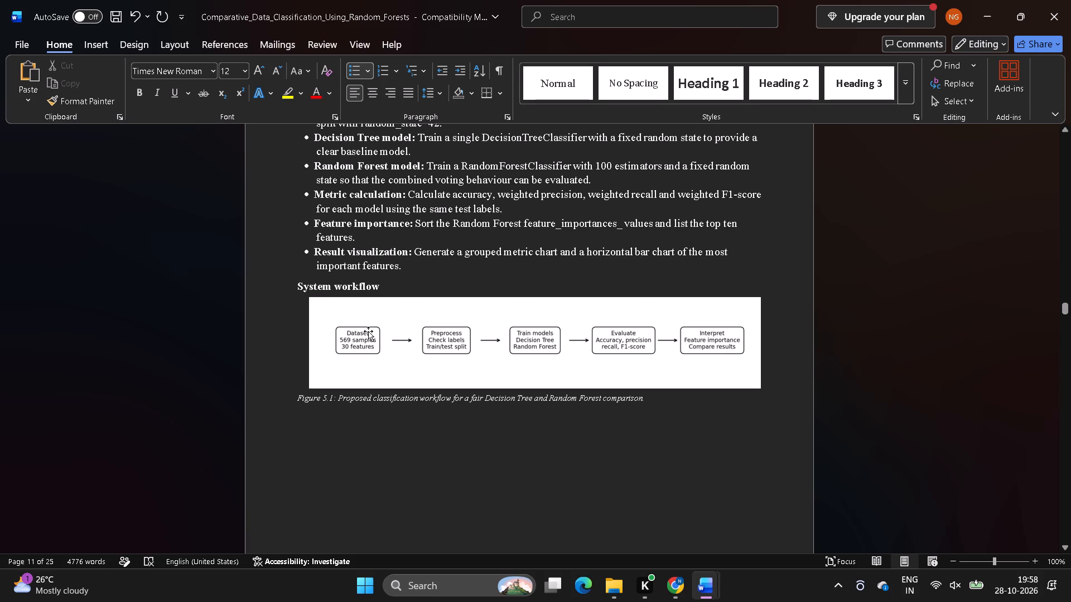
left_click(345, 399)
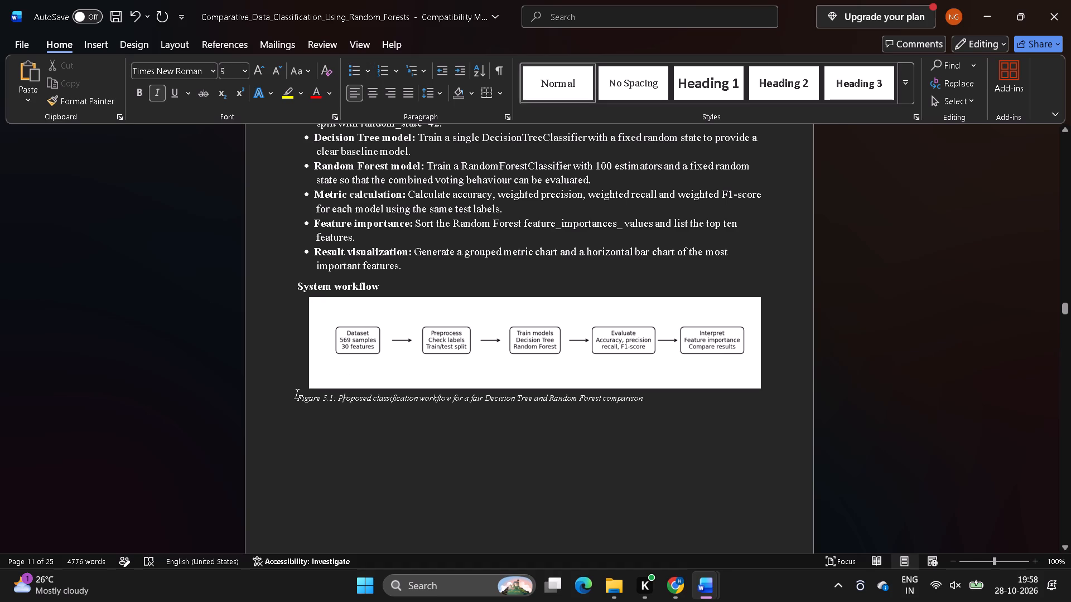
left_click_drag(297, 394, 716, 406)
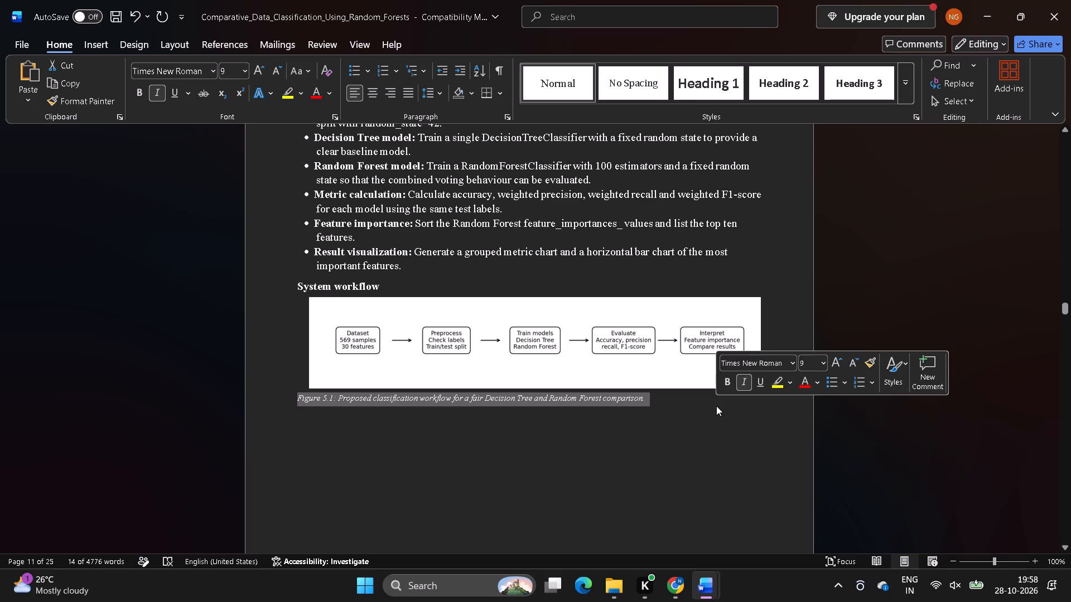
left_click(575, 482)
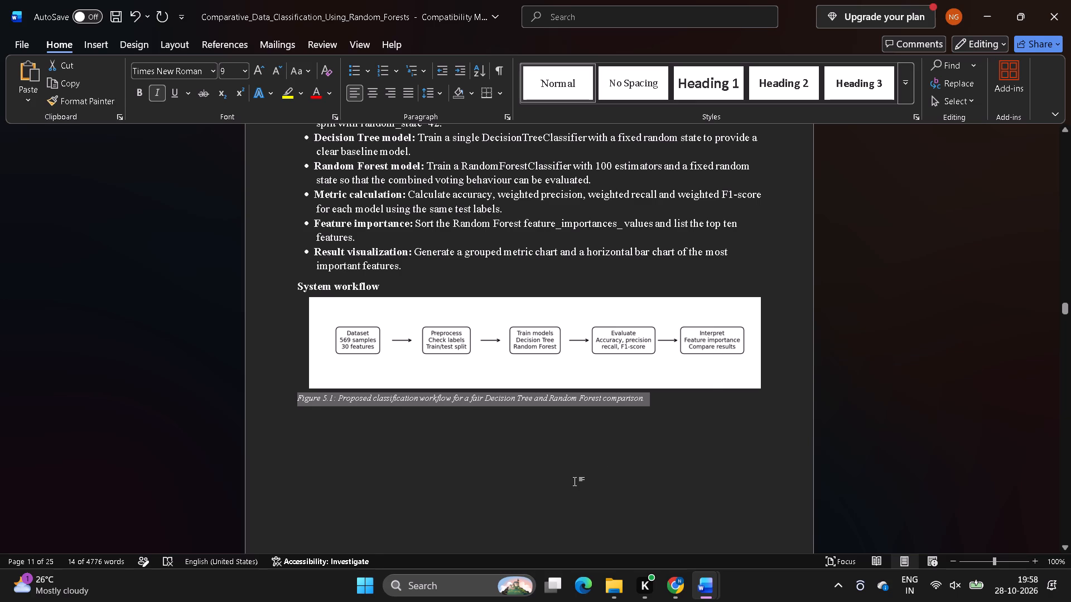
left_click(401, 227)
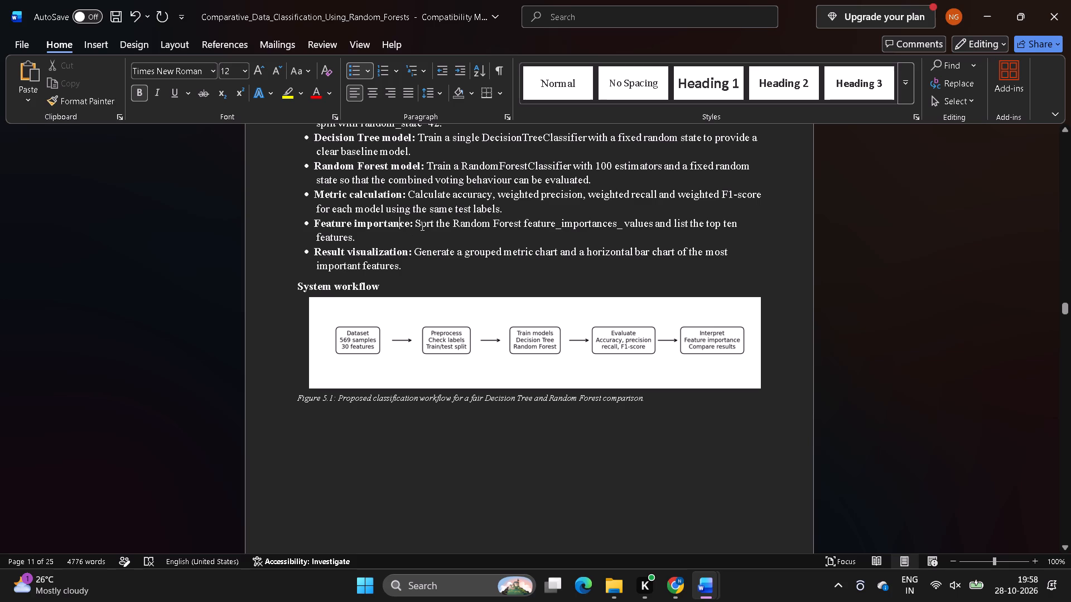
left_click(430, 224)
scroll(469, 447, "down", 1)
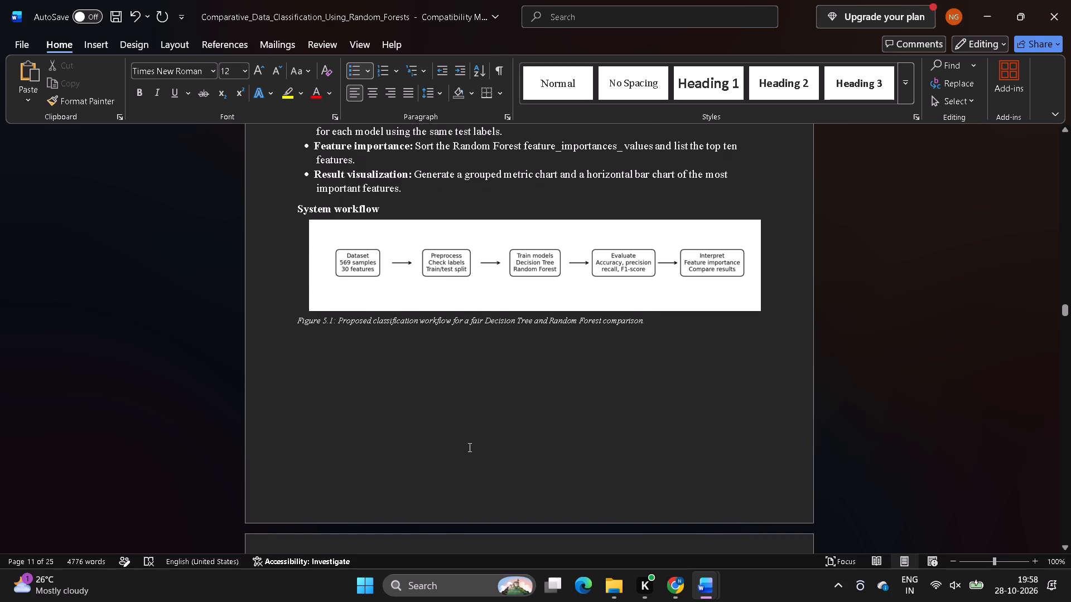
scroll(469, 447, "down", 1)
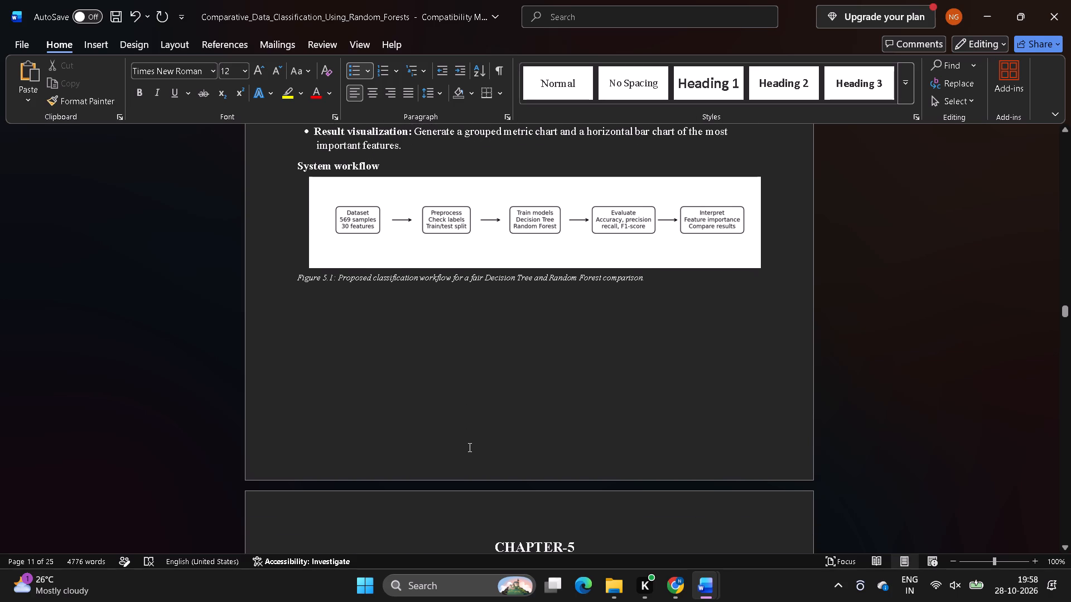
Set the System workflow subheading in Chapter-5 to font size 14.
left_click(375, 164)
left_click_drag(383, 164, 302, 160)
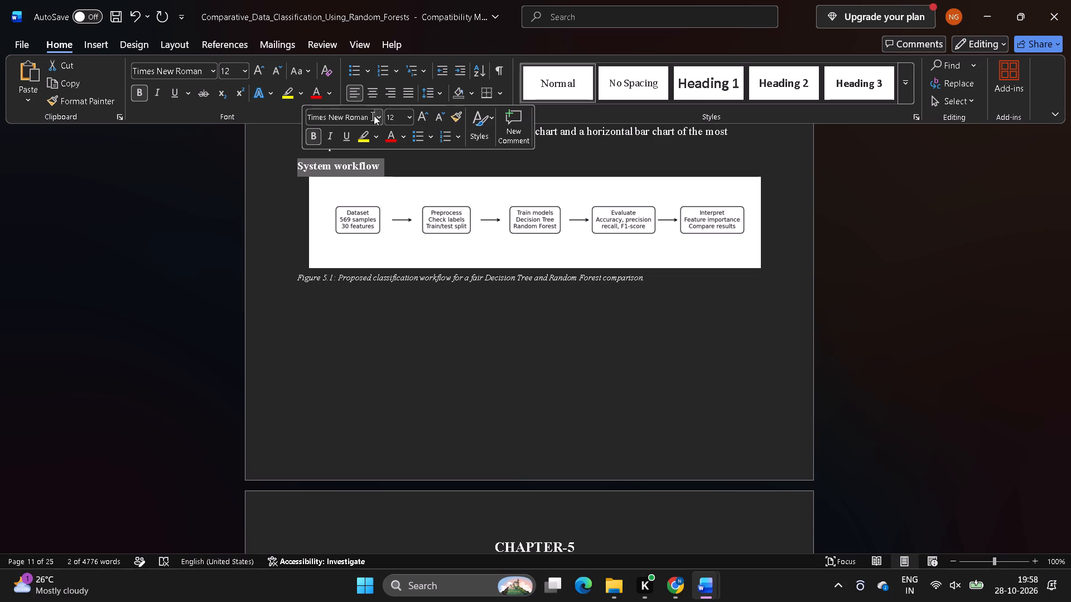
left_click(390, 116)
type("14")
key("Return")
left_click(399, 326)
Insert an empty line without a bullet between the Result visualization item and the System workflow subheading.
scroll(399, 326, "up", 1)
left_click(730, 169)
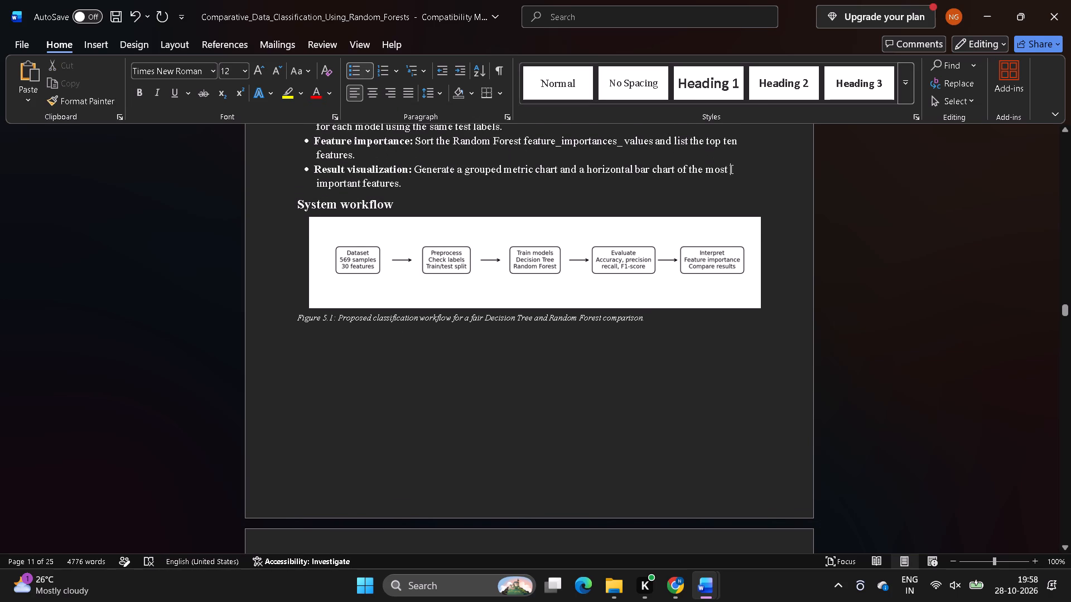
left_click(542, 181)
key("Return")
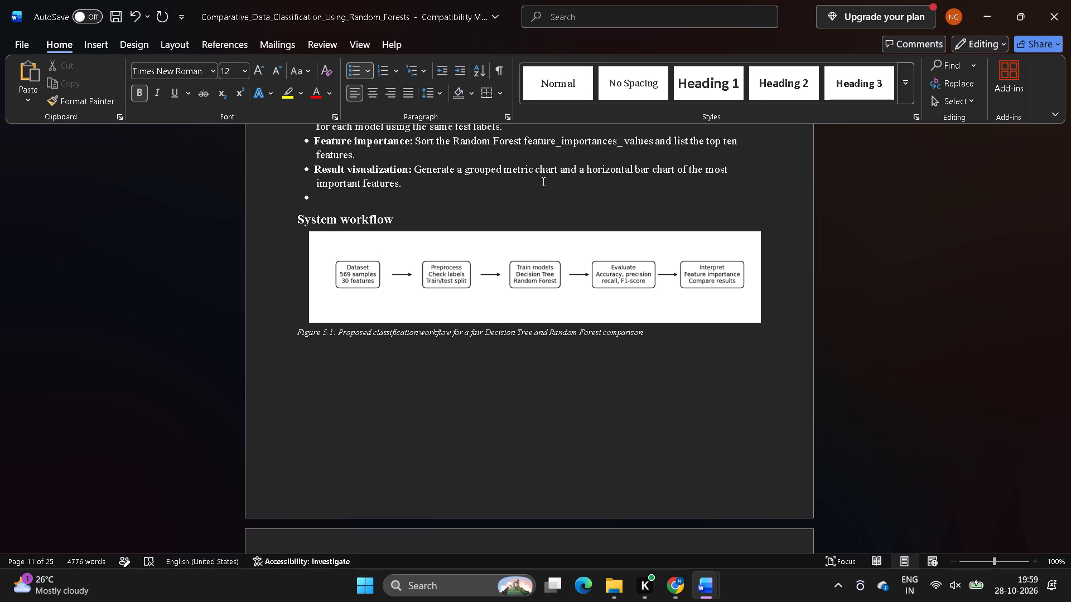
key("BackSpace")
left_click(367, 414)
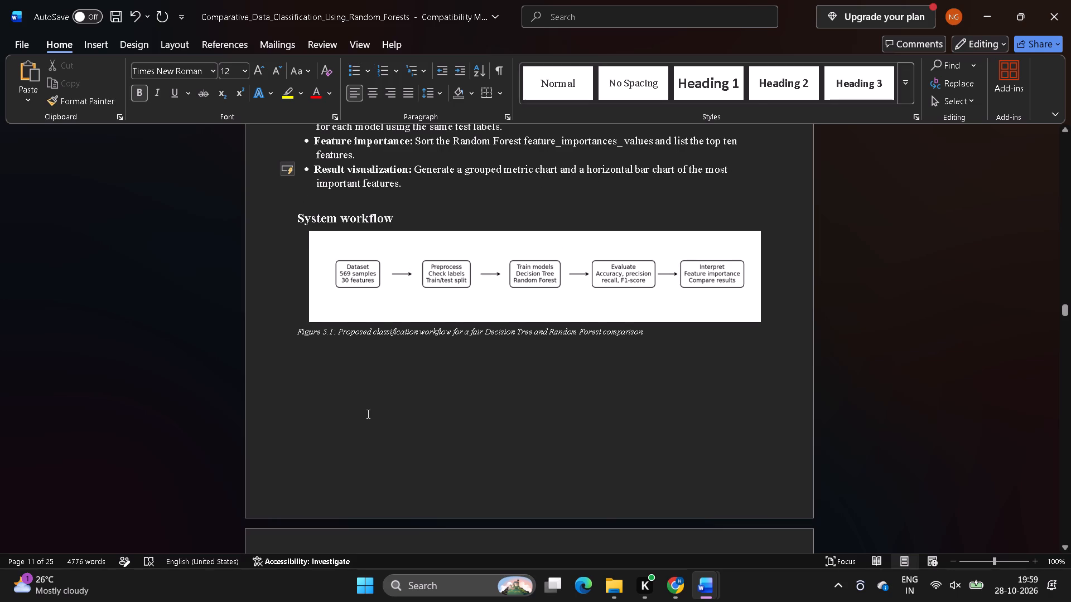
Review the headings and page layout from Chapter-4 DISADVANTAGES OF EXISTING SYSTEM through Chapter-5 PROPOSED SYSTEM – WORKING.
scroll(367, 414, "down", 2)
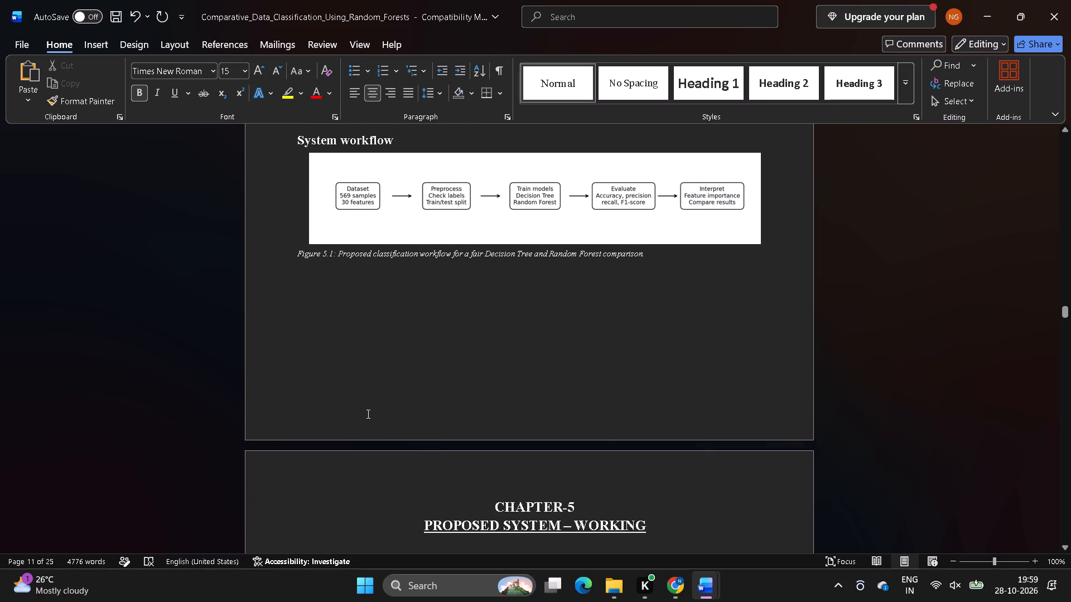
scroll(367, 414, "down", 3)
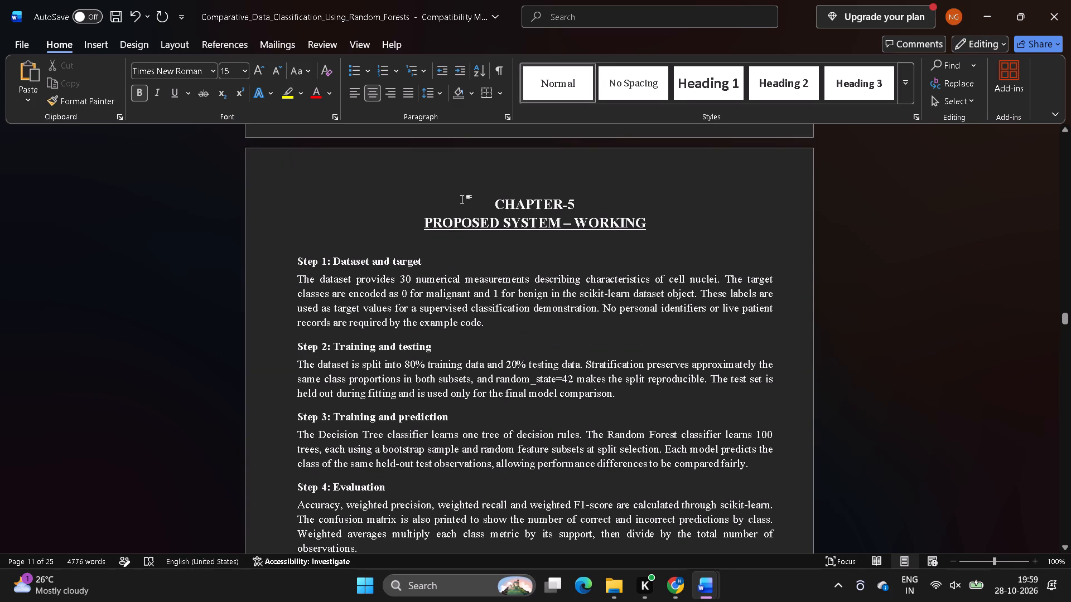
scroll(460, 192, "up", 7)
scroll(460, 192, "right", 1)
scroll(460, 192, "up", 1)
scroll(460, 192, "right", 1)
scroll(460, 192, "up", 1)
scroll(460, 192, "right", 2)
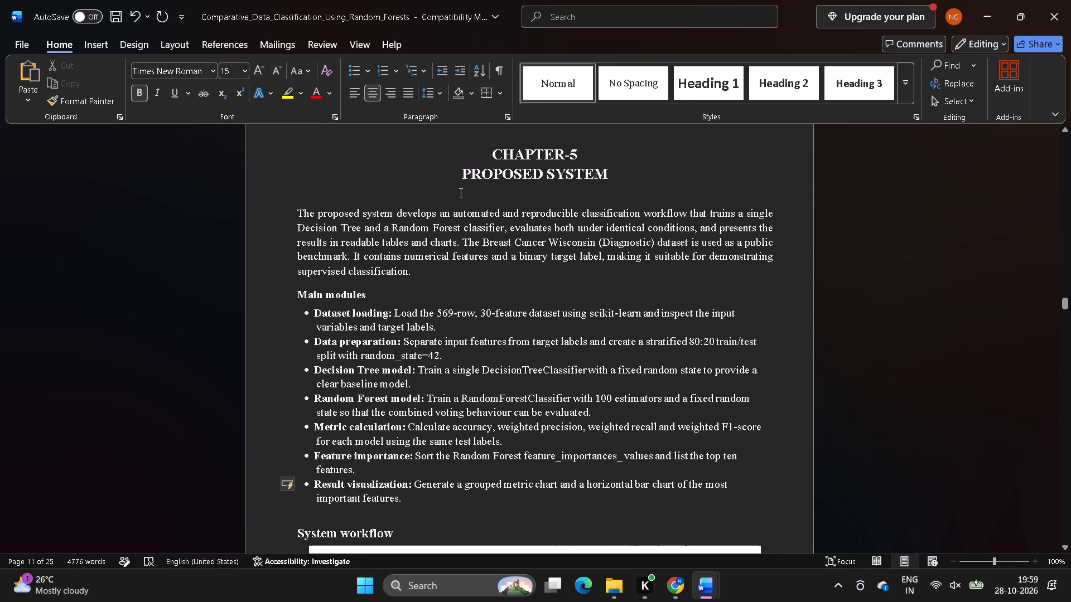
scroll(460, 192, "right", 2)
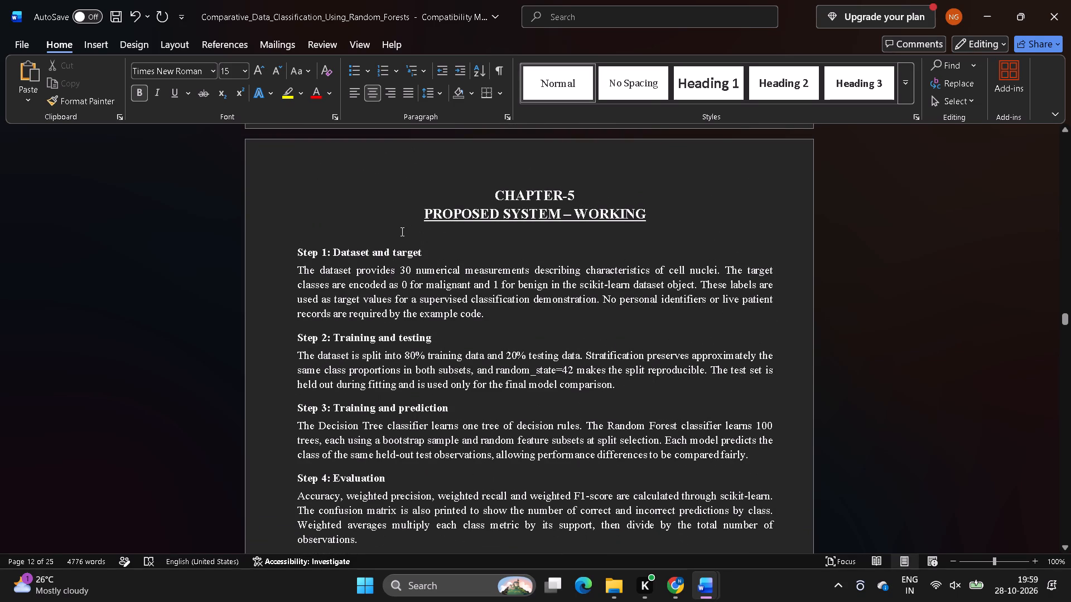
scroll(401, 231, "up", 3)
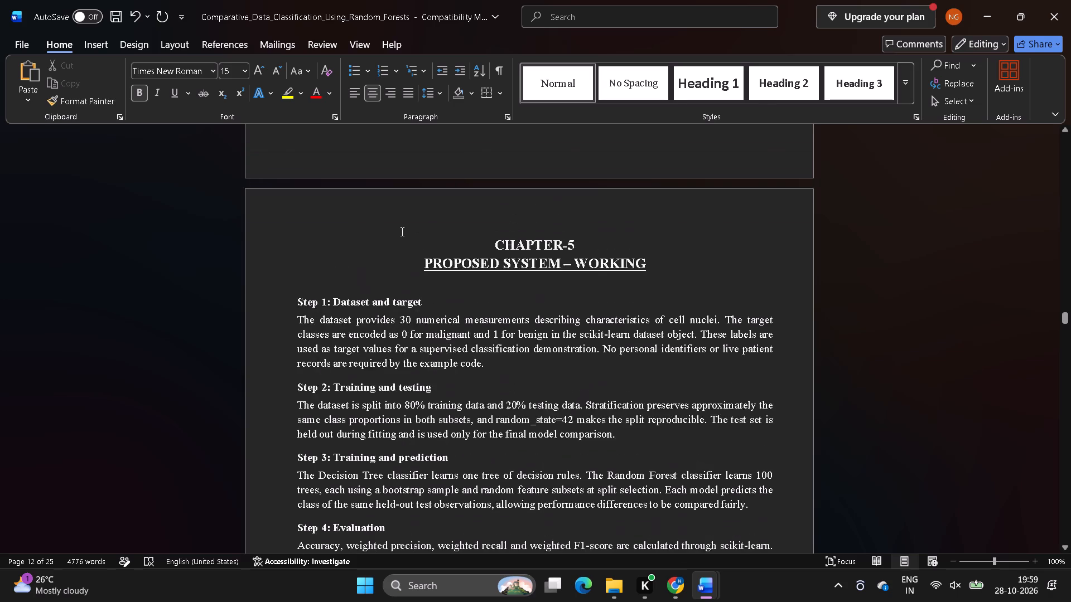
scroll(401, 231, "up", 9)
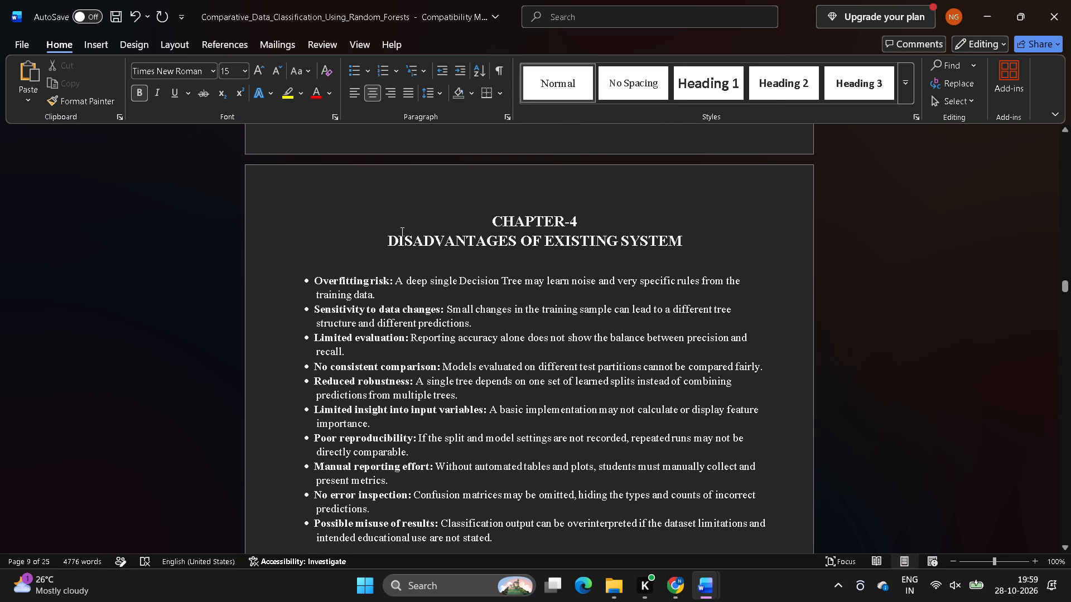
scroll(401, 231, "down", 2)
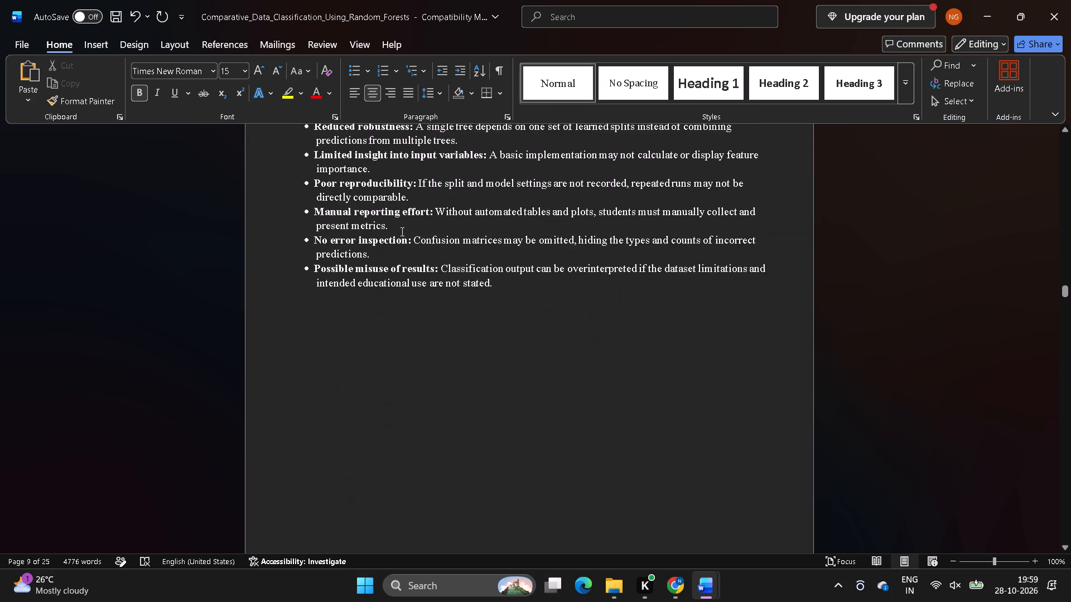
scroll(401, 231, "down", 5)
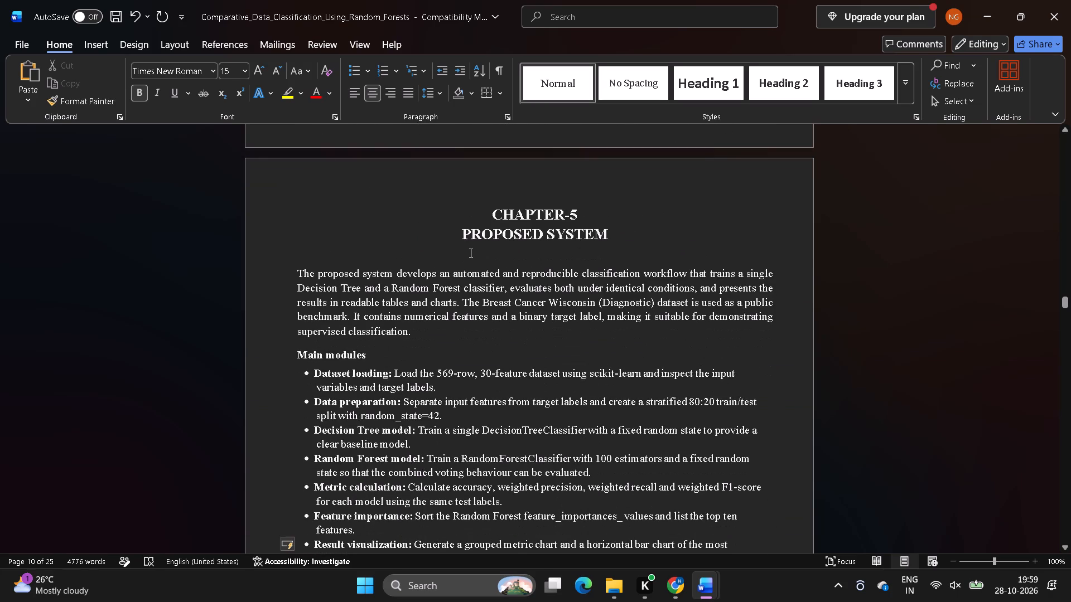
scroll(470, 253, "down", 2)
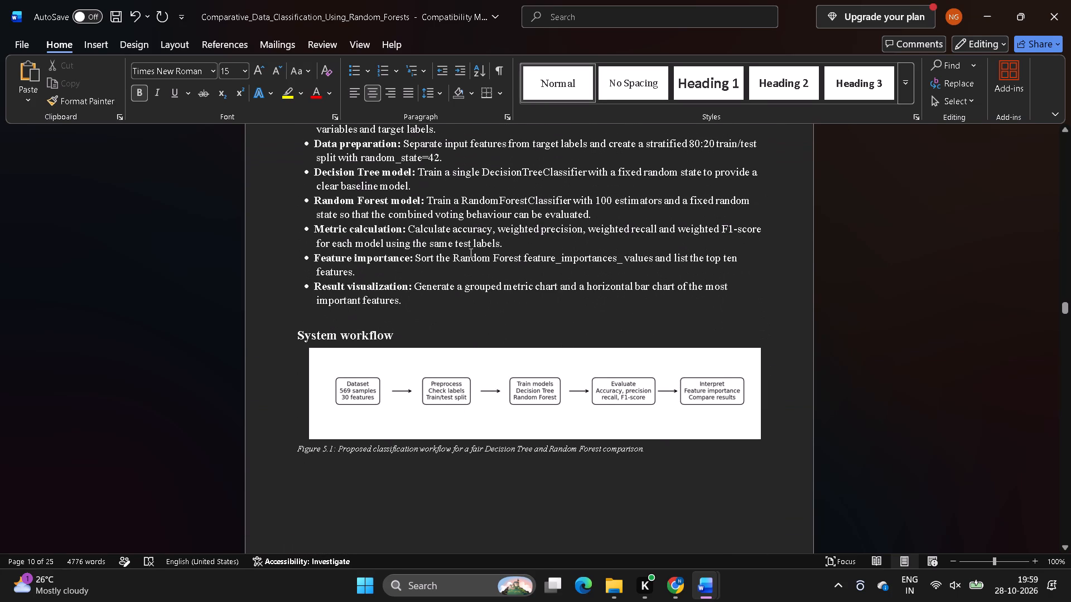
scroll(470, 253, "down", 3)
scroll(470, 253, "up", 1)
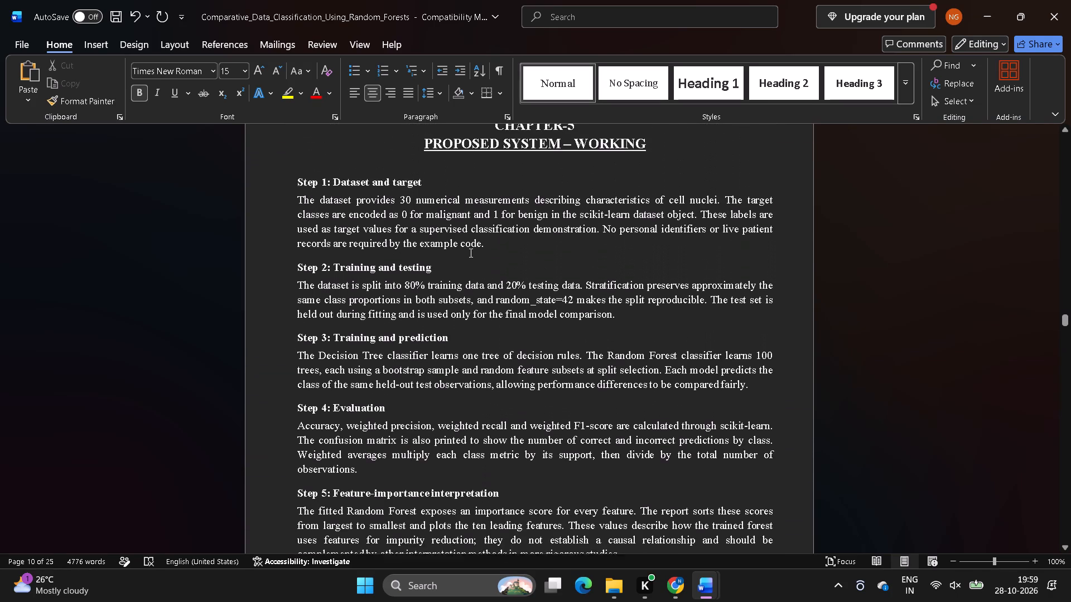
scroll(470, 253, "up", 1)
scroll(589, 206, "down", 3)
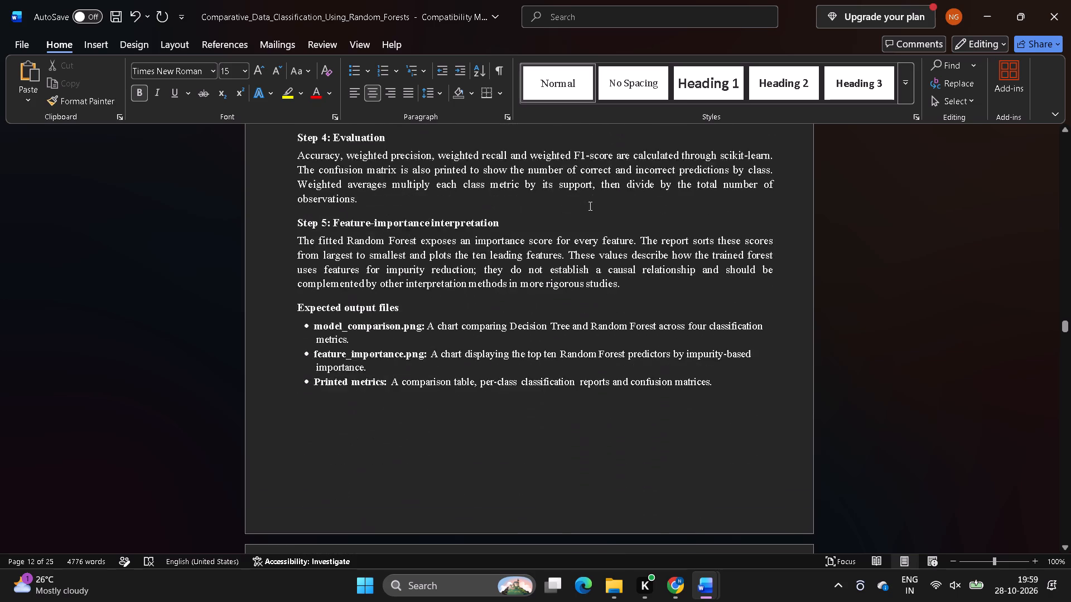
Remove the underline from the PROPOSED SYSTEM – WORKING heading line in Chapter-5.
scroll(589, 206, "down", 3)
scroll(589, 206, "up", 2)
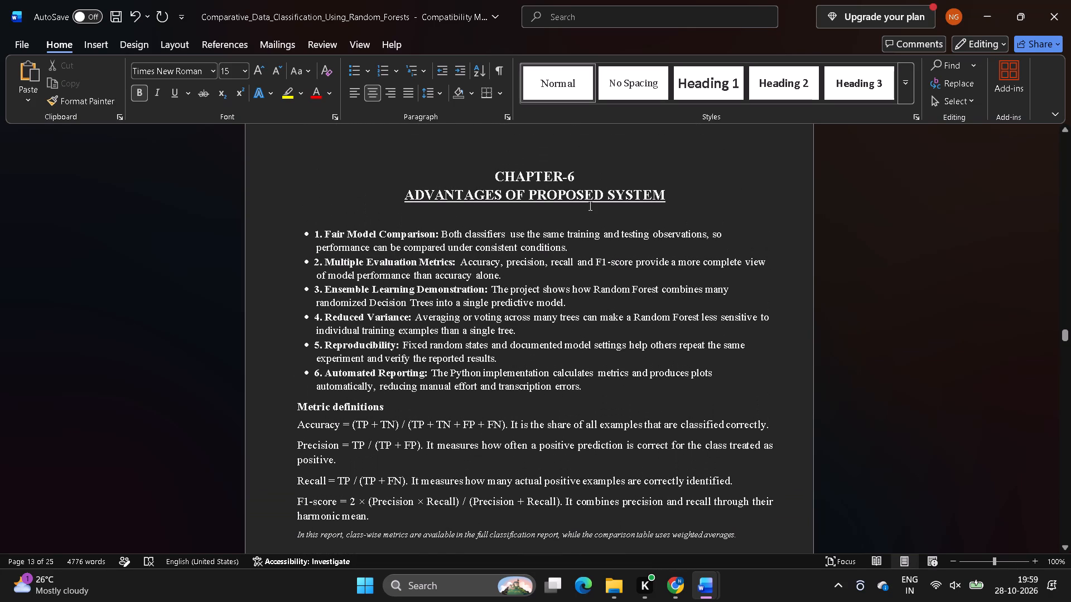
scroll(589, 206, "up", 4)
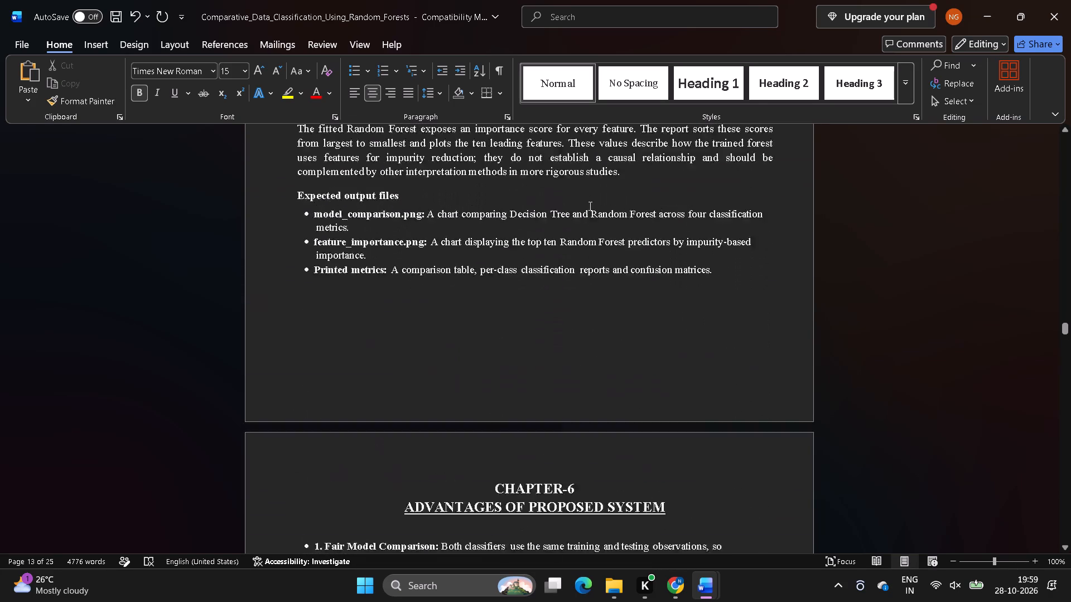
scroll(589, 206, "up", 7)
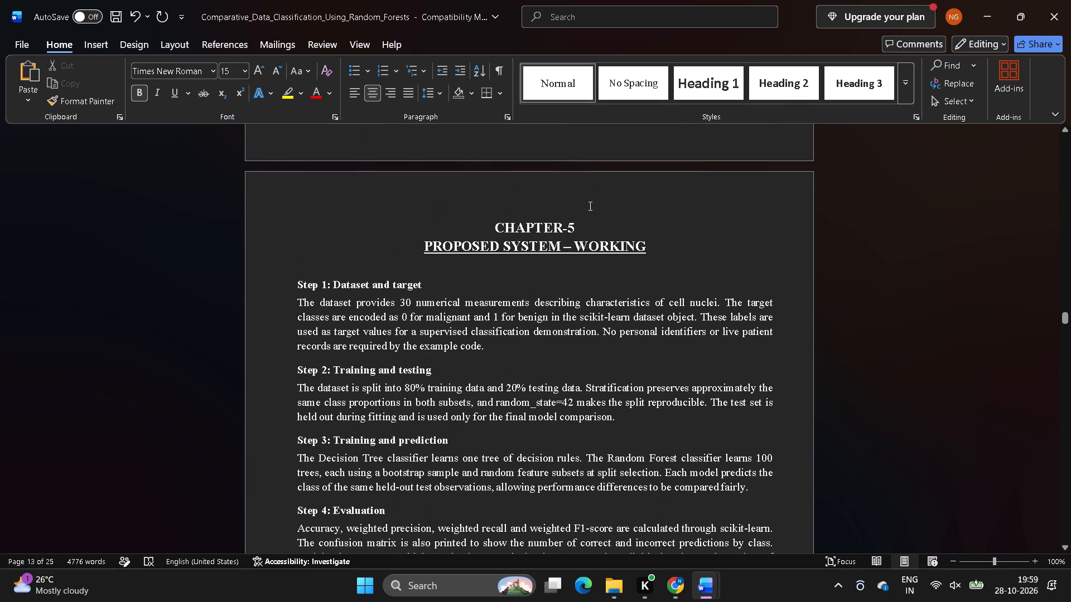
left_click(591, 236)
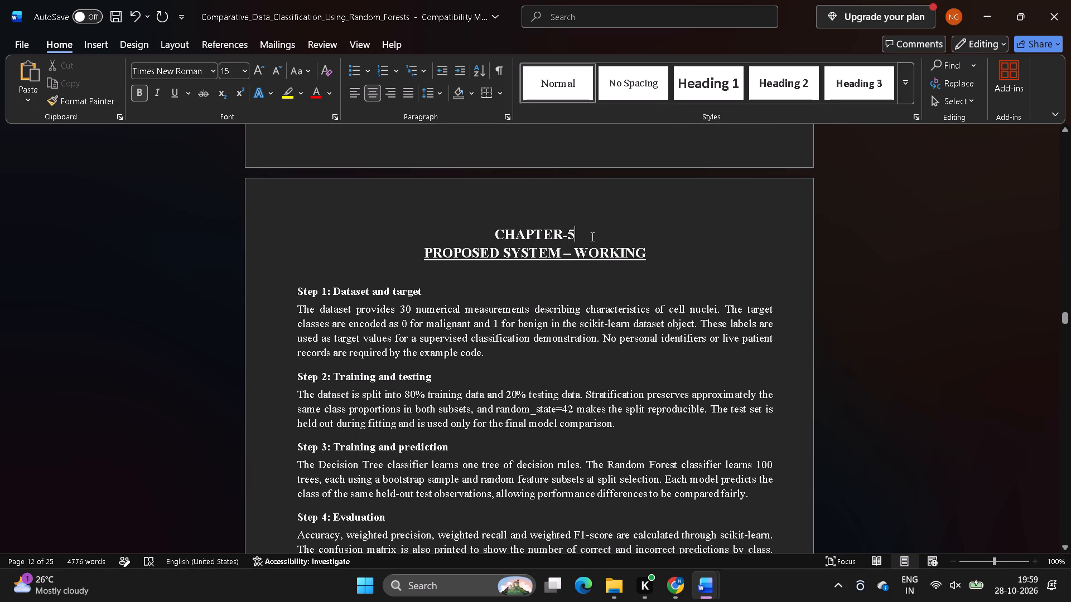
left_click_drag(427, 249, 583, 239)
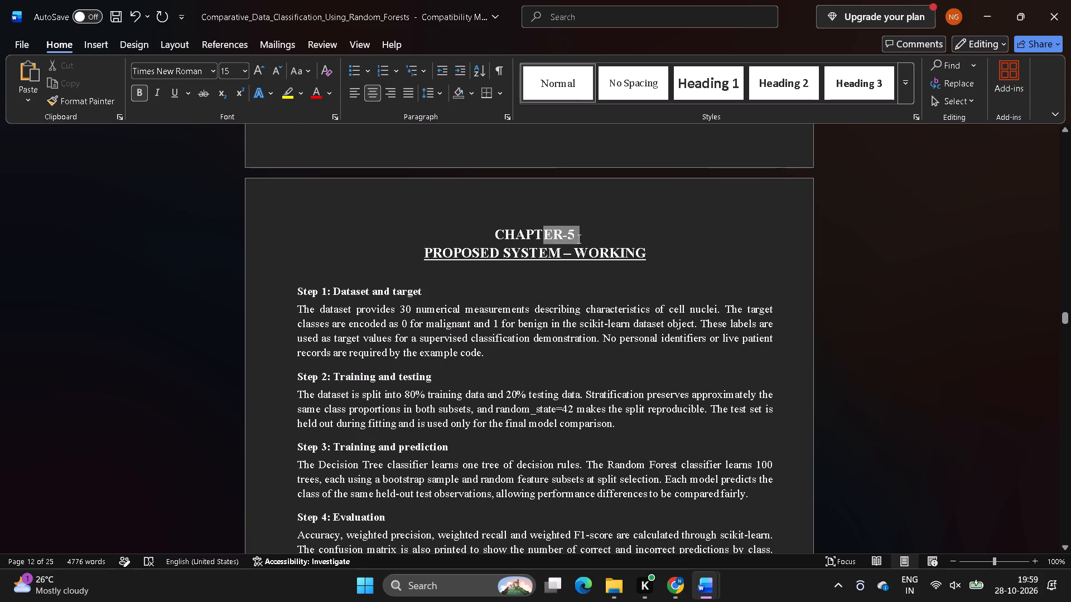
left_click_drag(583, 239, 659, 257)
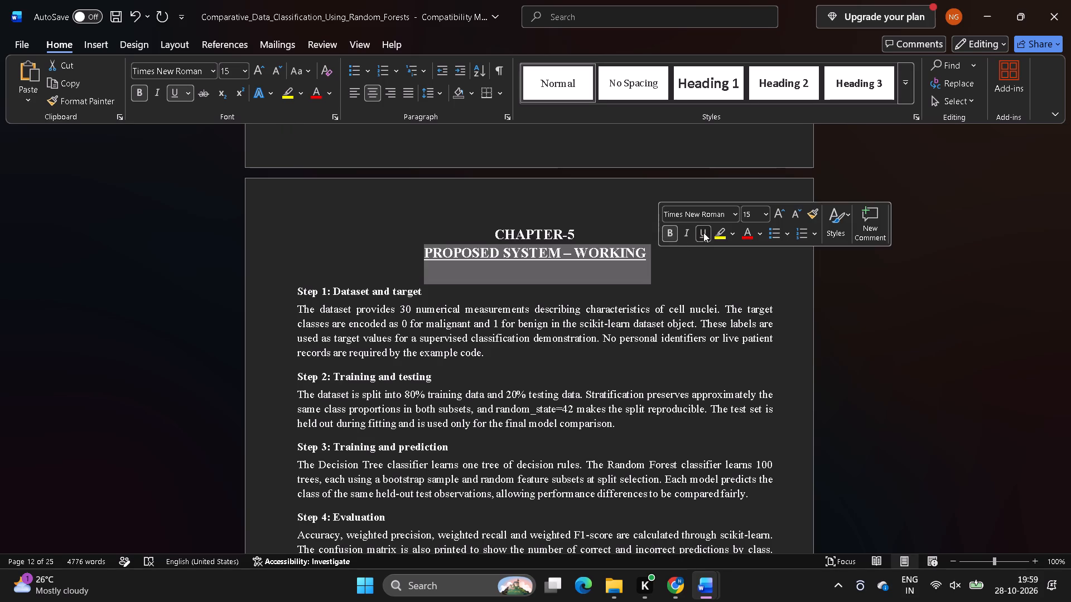
left_click(703, 232)
Set both lines of the CHAPTER-5 PROPOSED SYSTEM – WORKING heading to font size 16.
left_click_drag(489, 227, 503, 231)
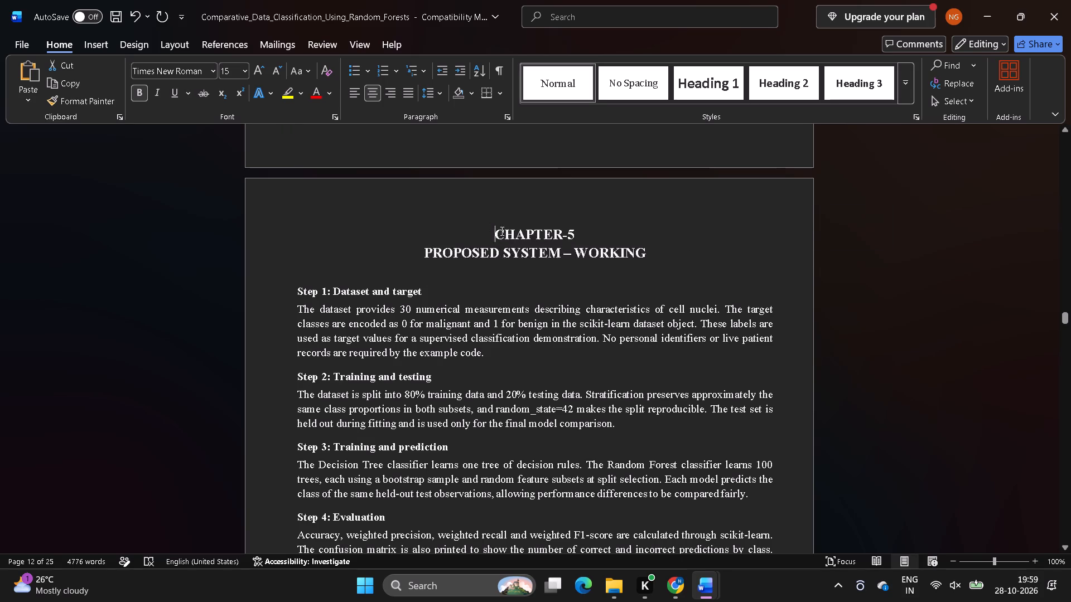
left_click_drag(503, 231, 612, 253)
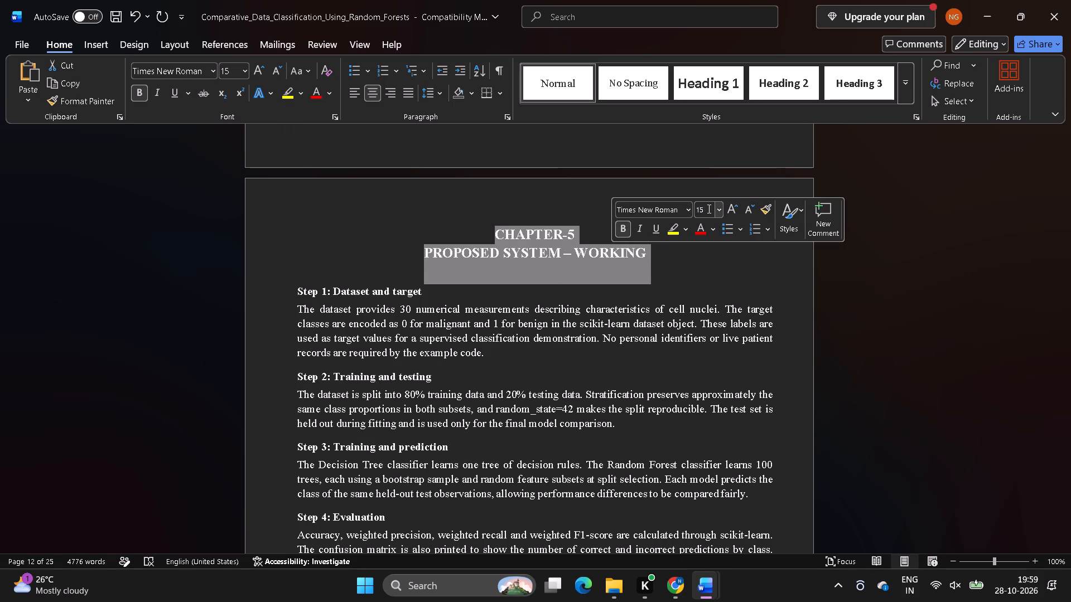
left_click(708, 208)
key("1")
key("6")
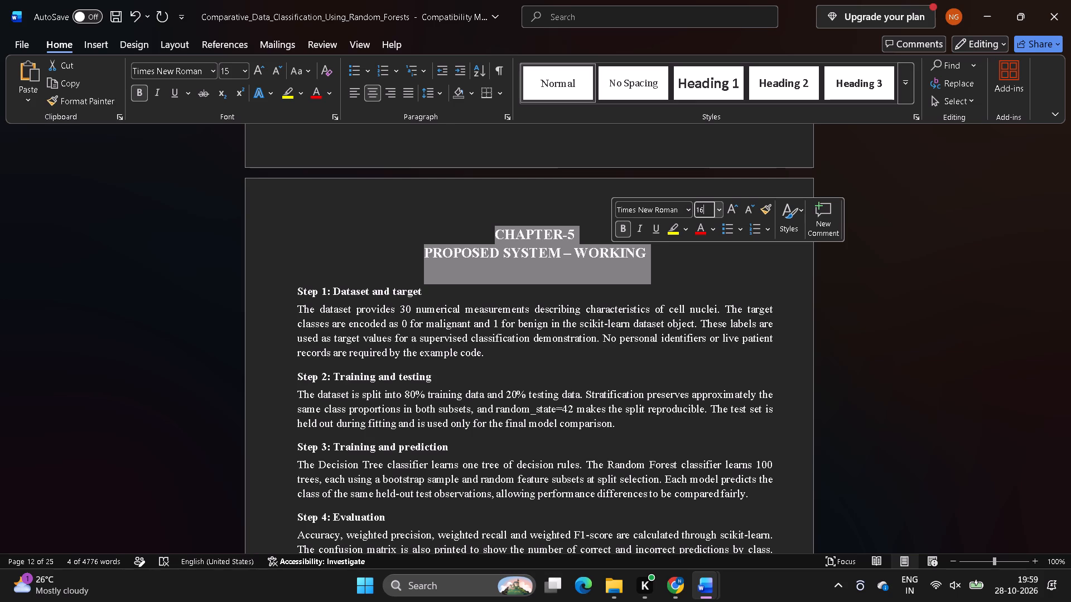
key("Return")
left_click(602, 314)
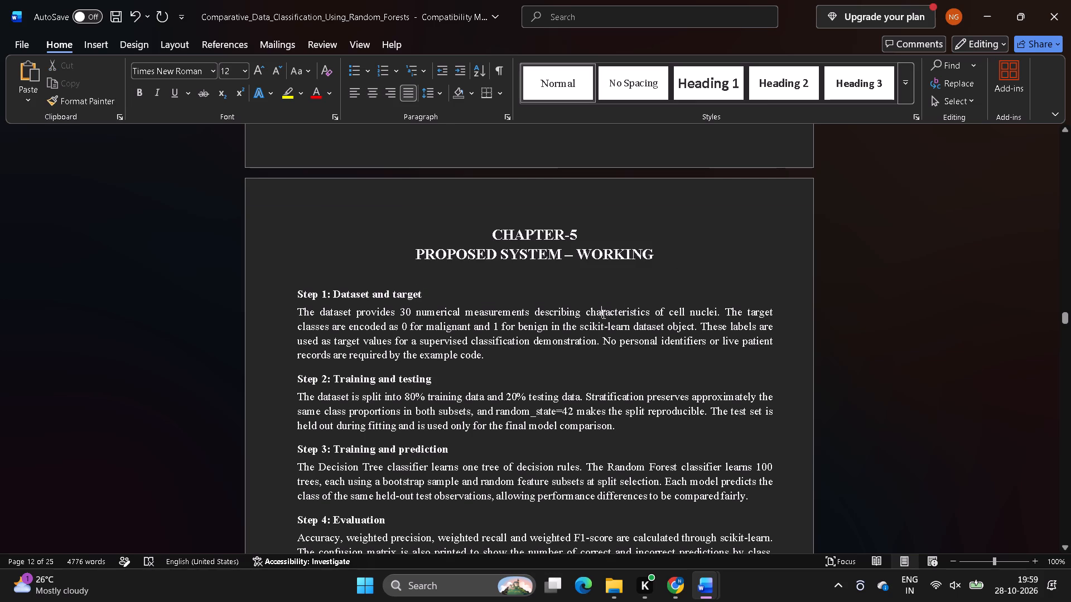
Check the CONTENTS table's chapter titles and page numbers, and return to the Chapter-5 PROPOSED SYSTEM – WORKING page.
scroll(602, 314, "up", 7)
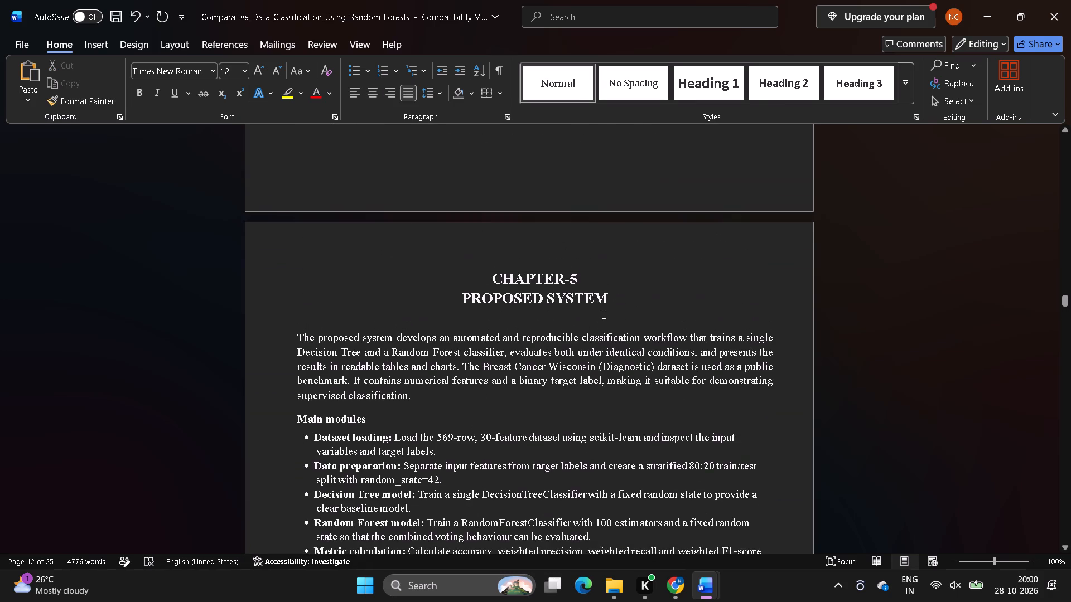
scroll(602, 314, "up", 20)
scroll(602, 314, "up", 1)
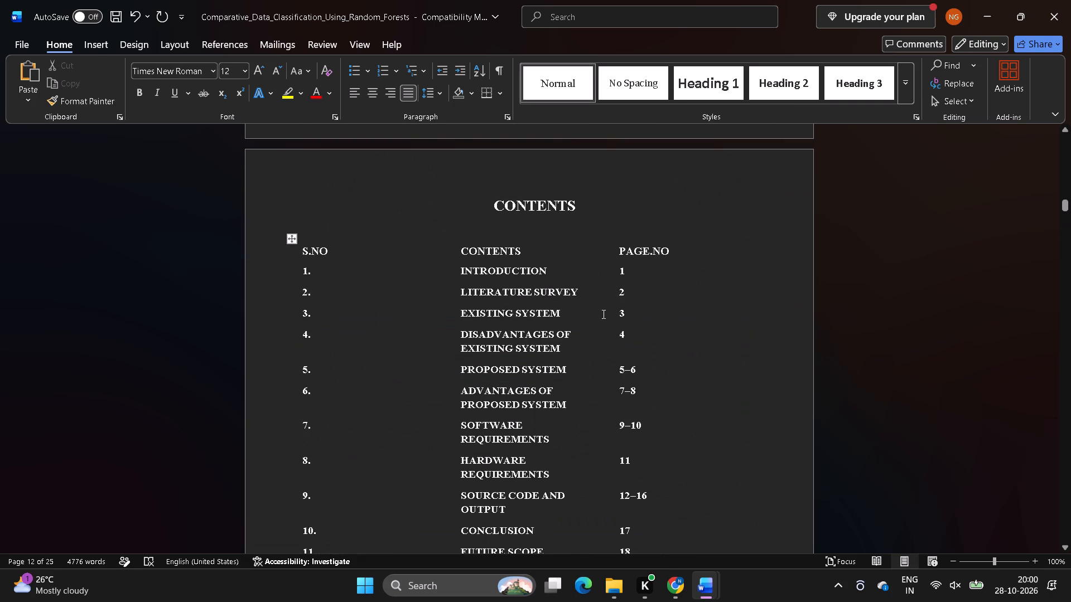
scroll(602, 314, "up", 1)
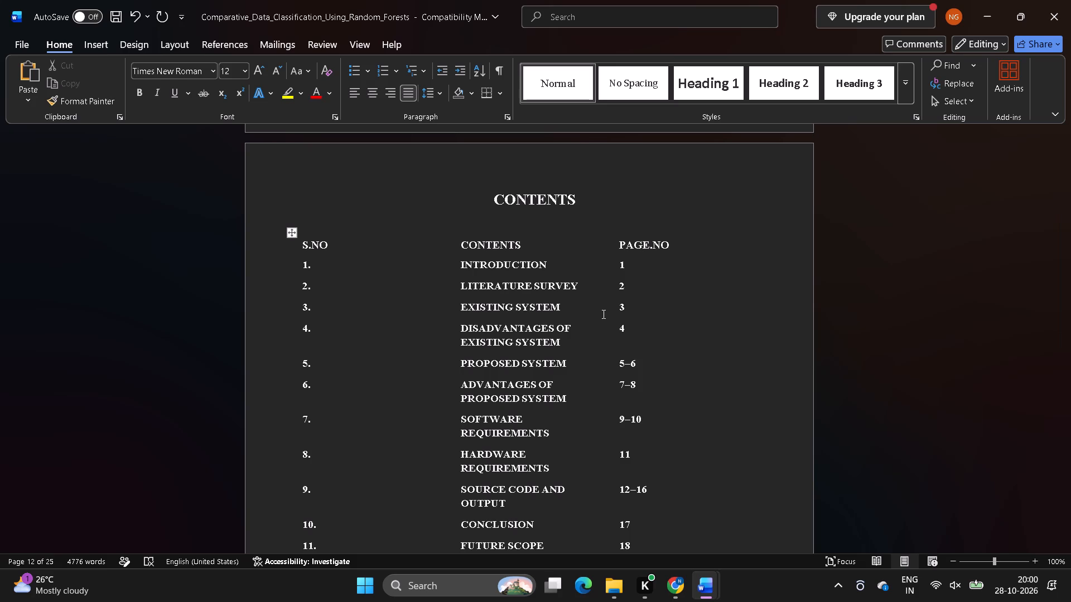
scroll(602, 314, "down", 6)
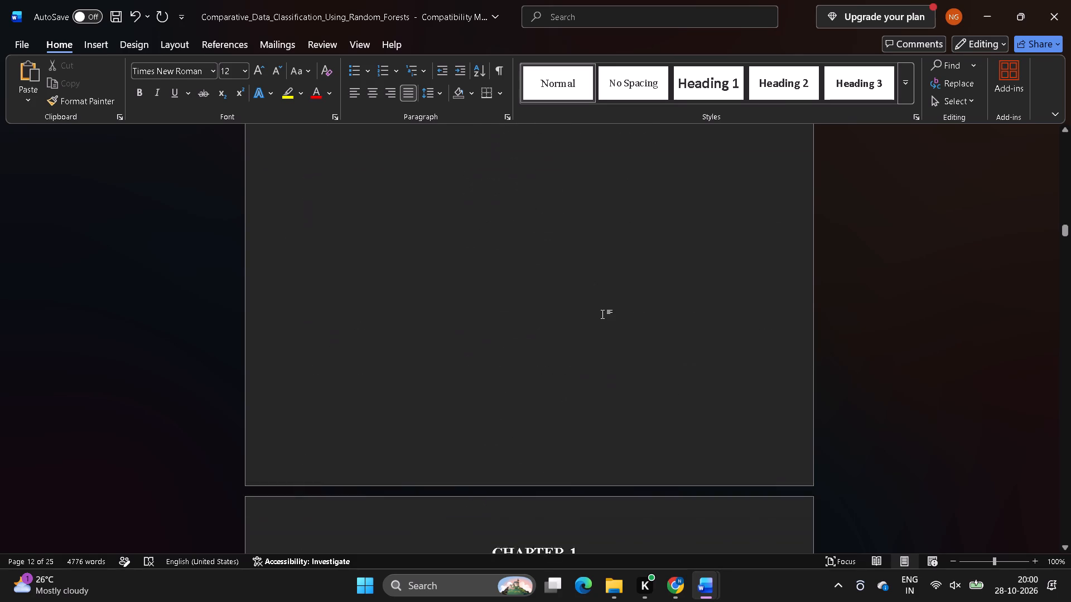
scroll(602, 314, "down", 7)
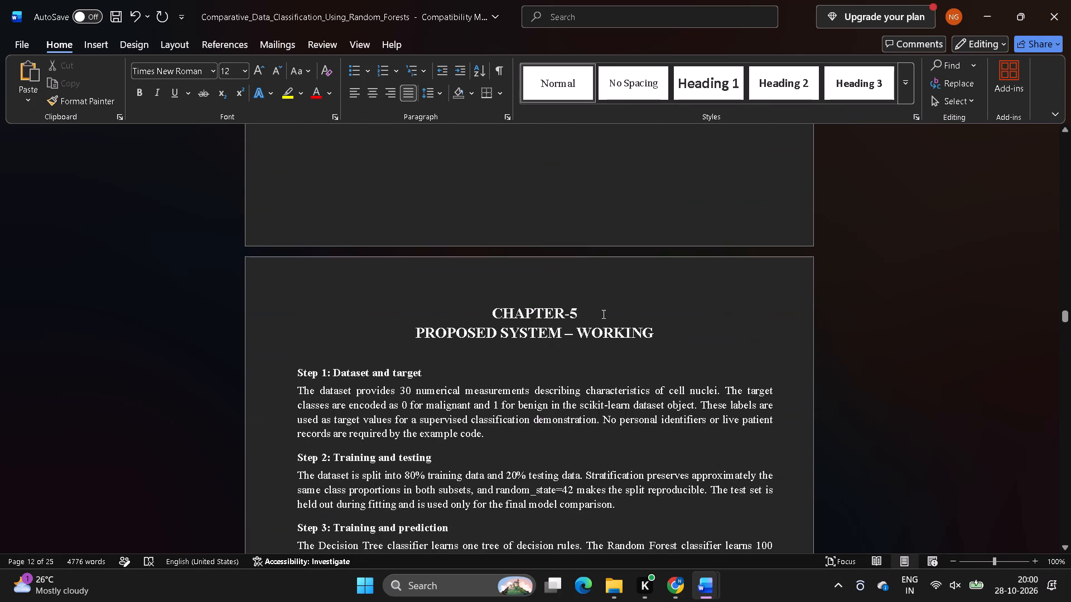
Set the text from Step 1: Dataset and target through the Expected output files bullets in Chapter-5 to font size 12.
scroll(602, 314, "down", 4)
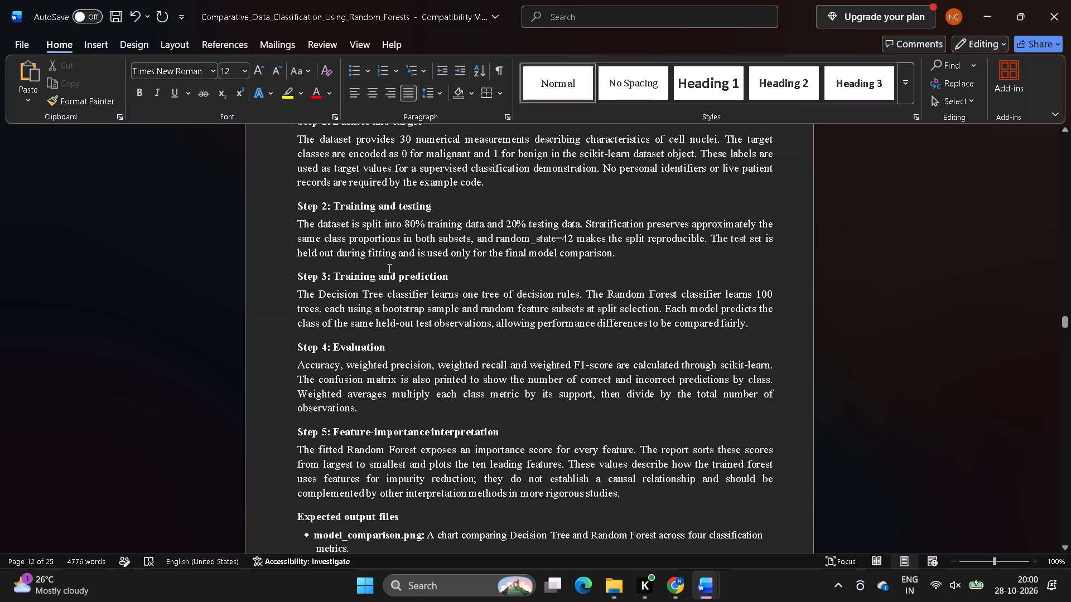
scroll(388, 268, "up", 1)
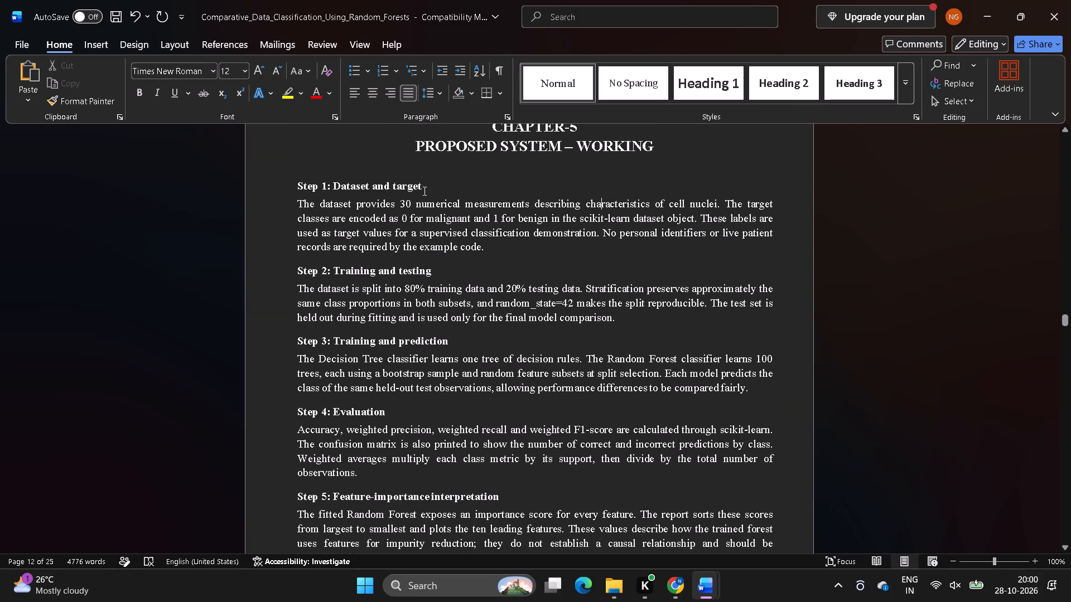
left_click(423, 190)
left_click(410, 205)
left_click_drag(299, 180, 351, 238)
left_click_drag(351, 238, 508, 552)
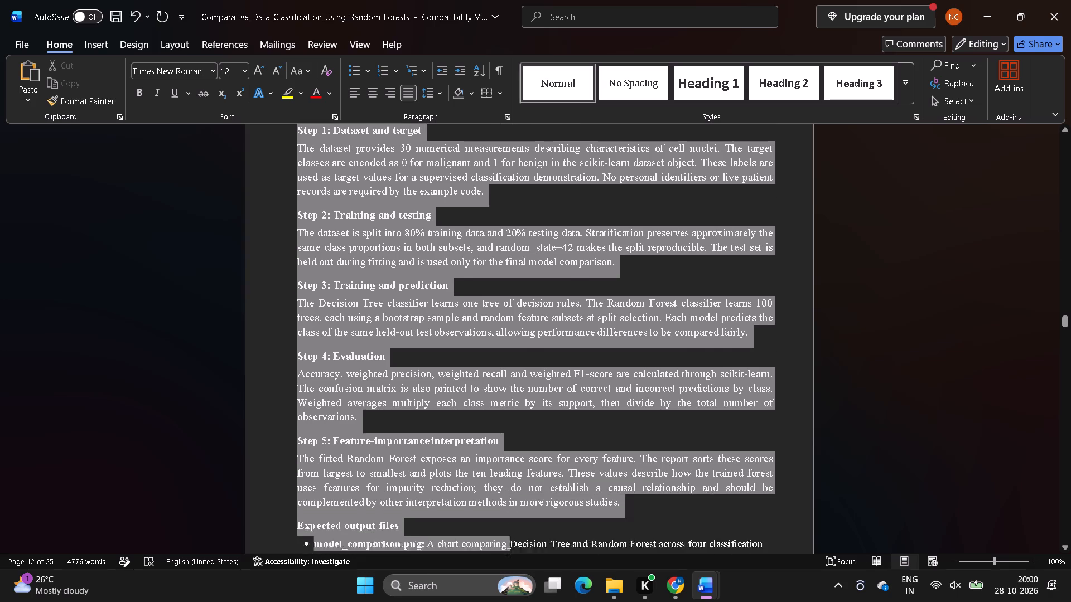
left_click_drag(508, 552, 580, 467)
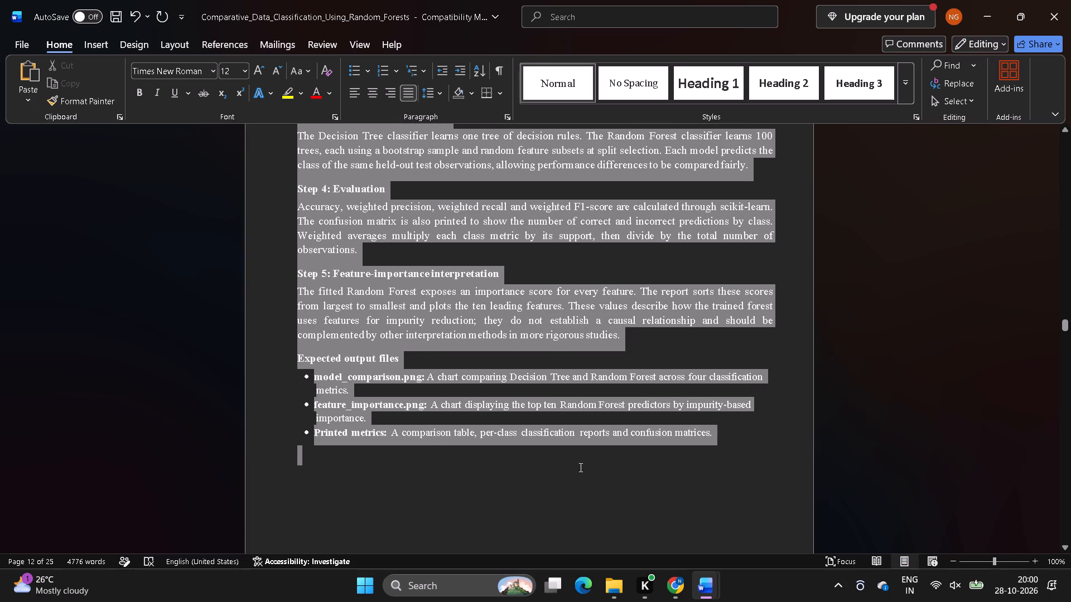
left_click_drag(580, 467, 581, 467)
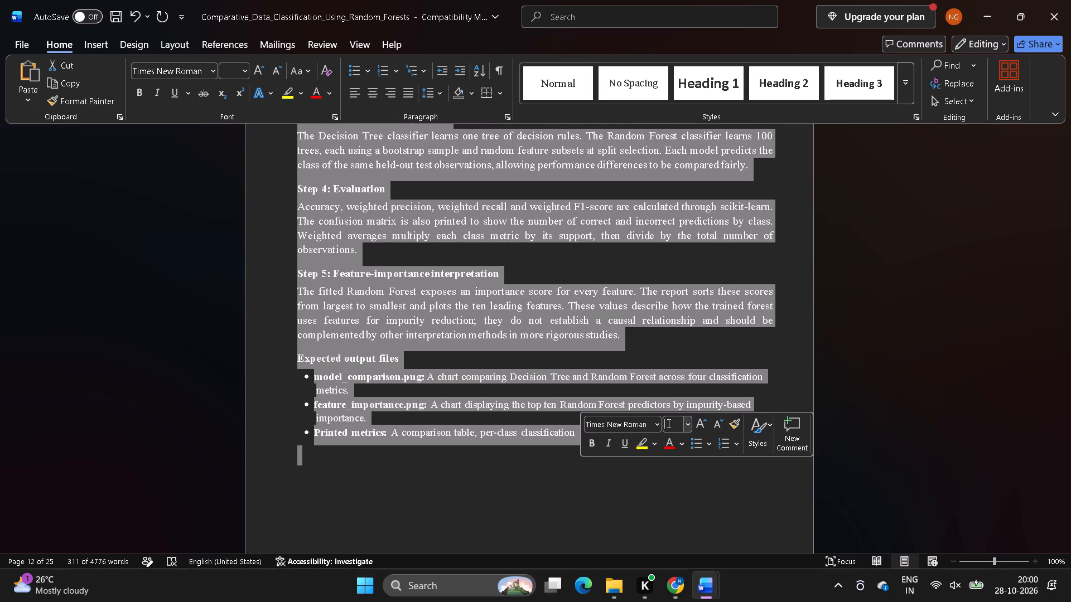
left_click(668, 423)
type("12")
key("Return")
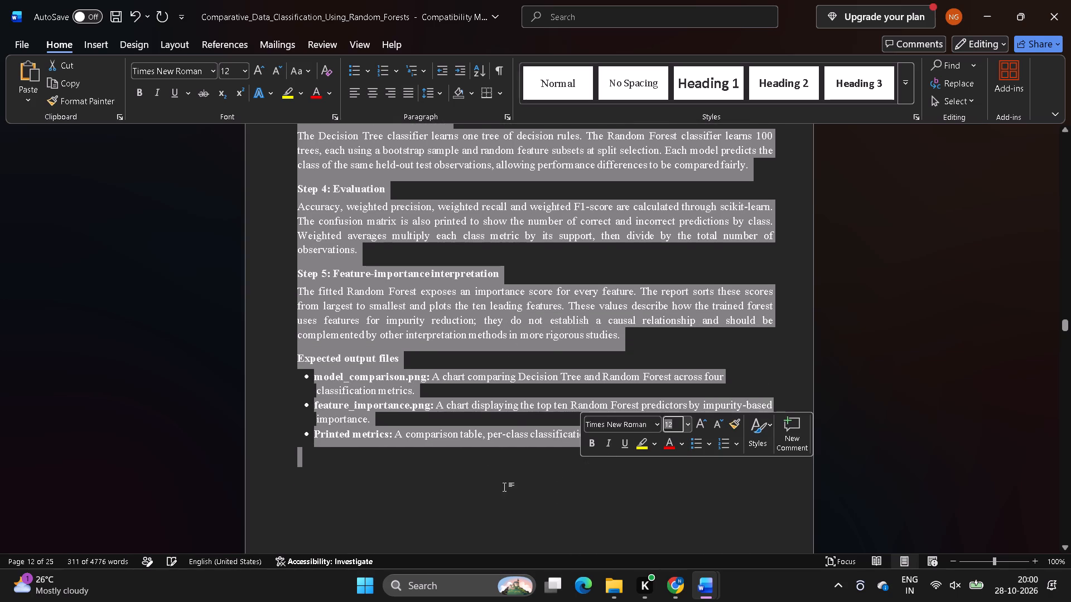
left_click(475, 491)
Set both lines of the CHAPTER-6 ADVANTAGES OF PROPOSED SYSTEM heading to font size 16.
scroll(475, 491, "right", 2)
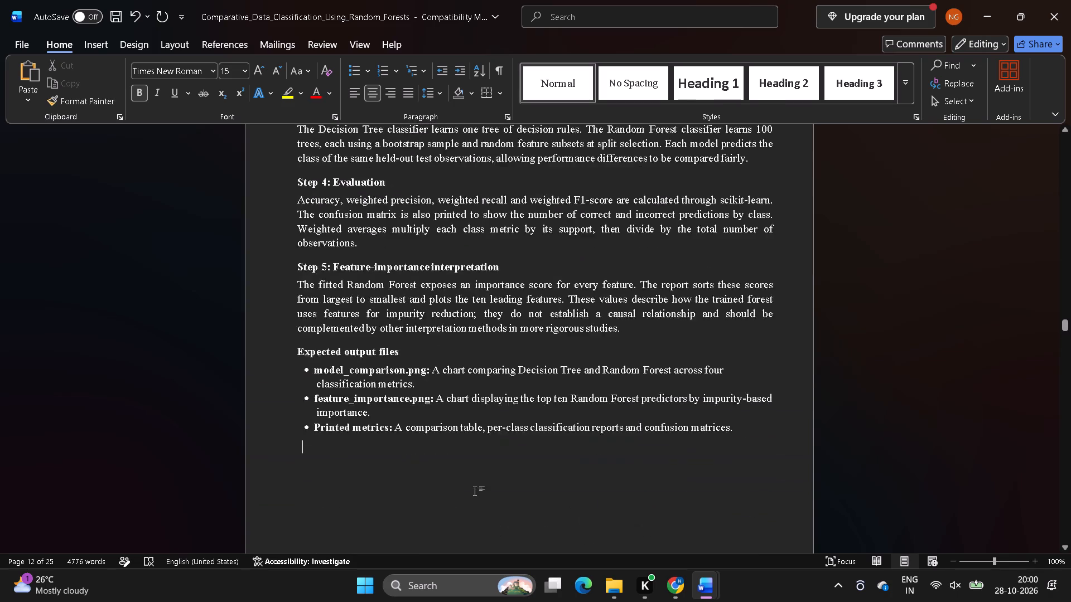
scroll(475, 491, "right", 1)
scroll(475, 491, "up", 3)
scroll(475, 491, "down", 2)
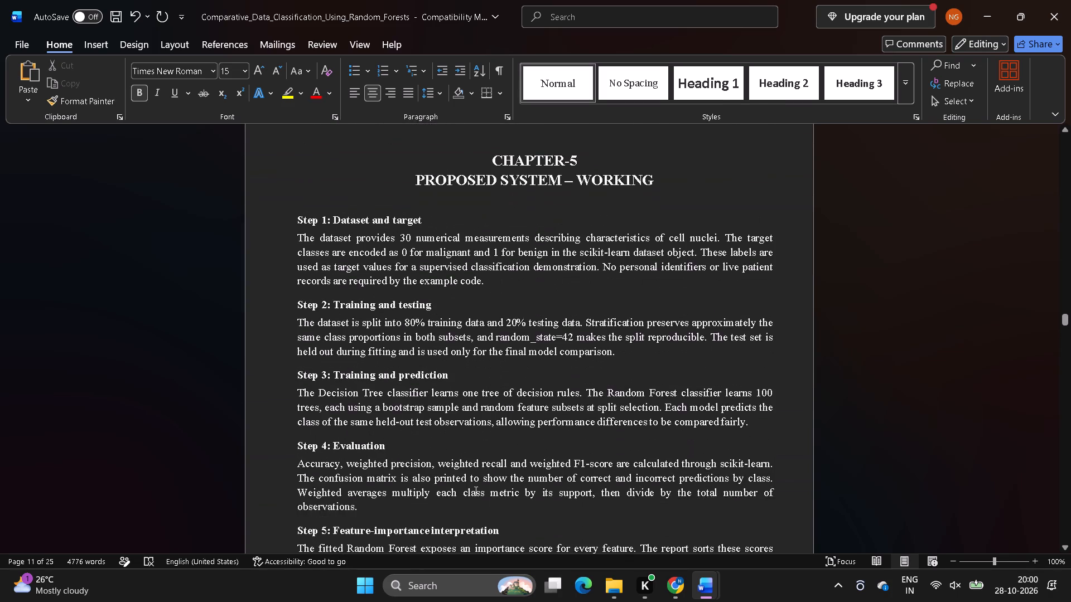
scroll(475, 491, "down", 3)
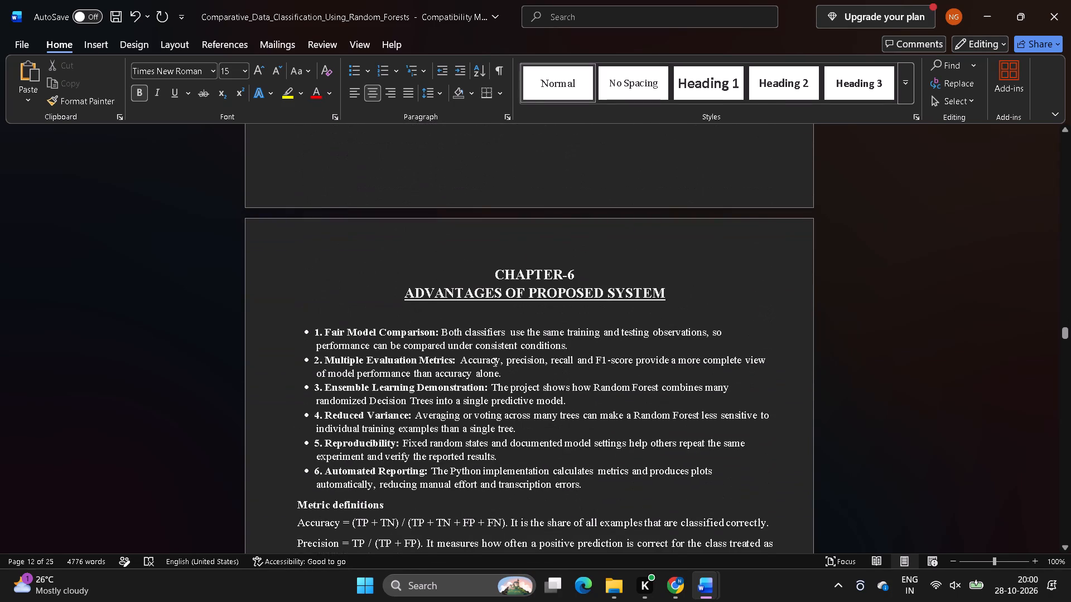
left_click_drag(492, 273, 570, 290)
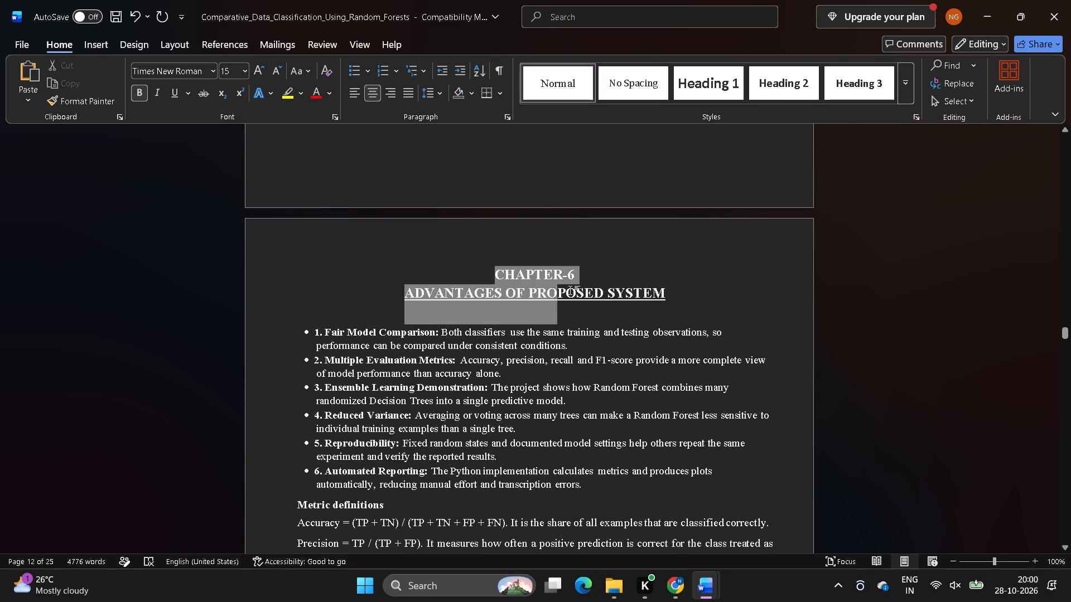
left_click_drag(570, 290, 647, 294)
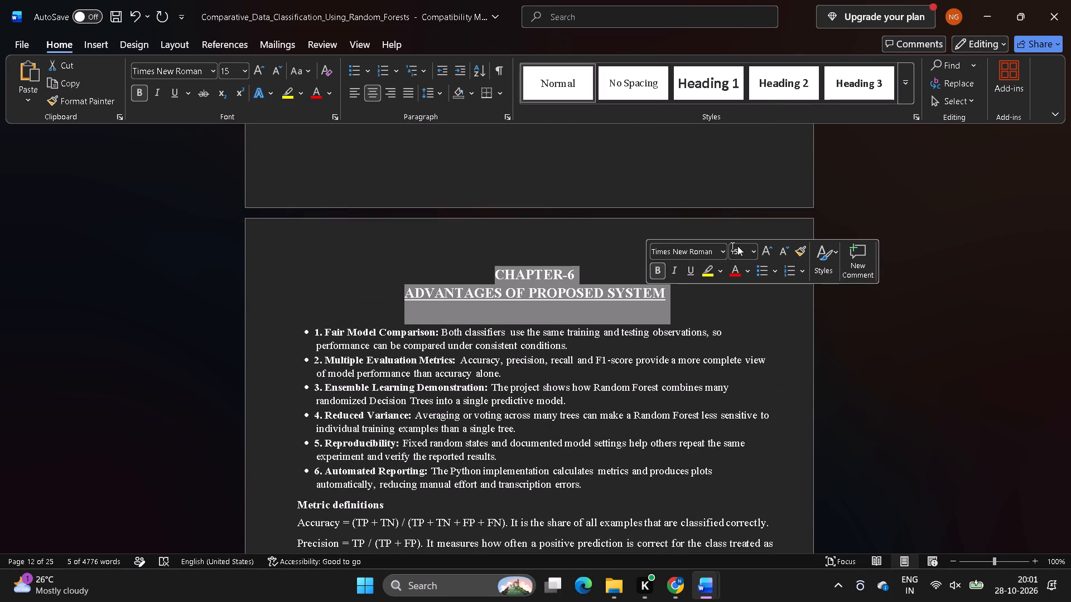
left_click(734, 253)
type("15")
key("BackSpace")
key("6")
key("Return")
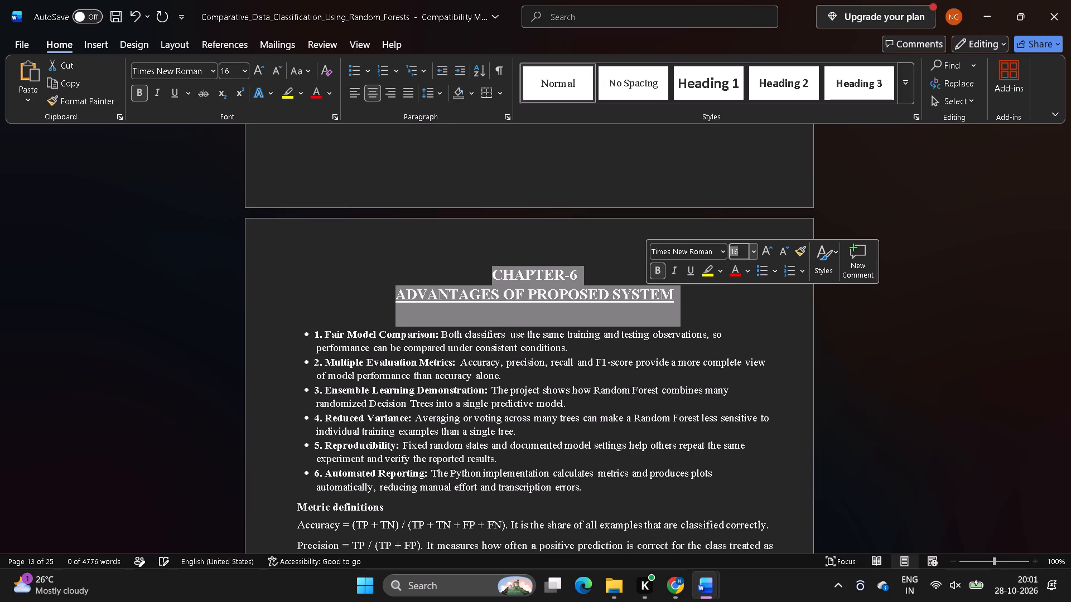
Remove the underline from the CHAPTER-6 ADVANTAGES OF PROPOSED SYSTEM heading.
left_click(688, 269)
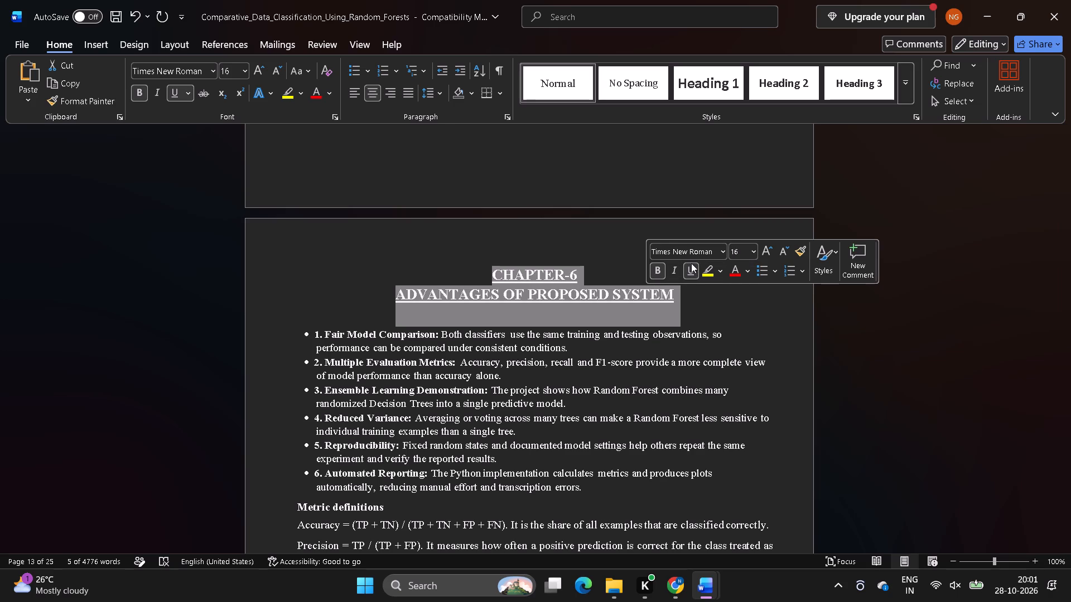
left_click(692, 263)
left_click(567, 285)
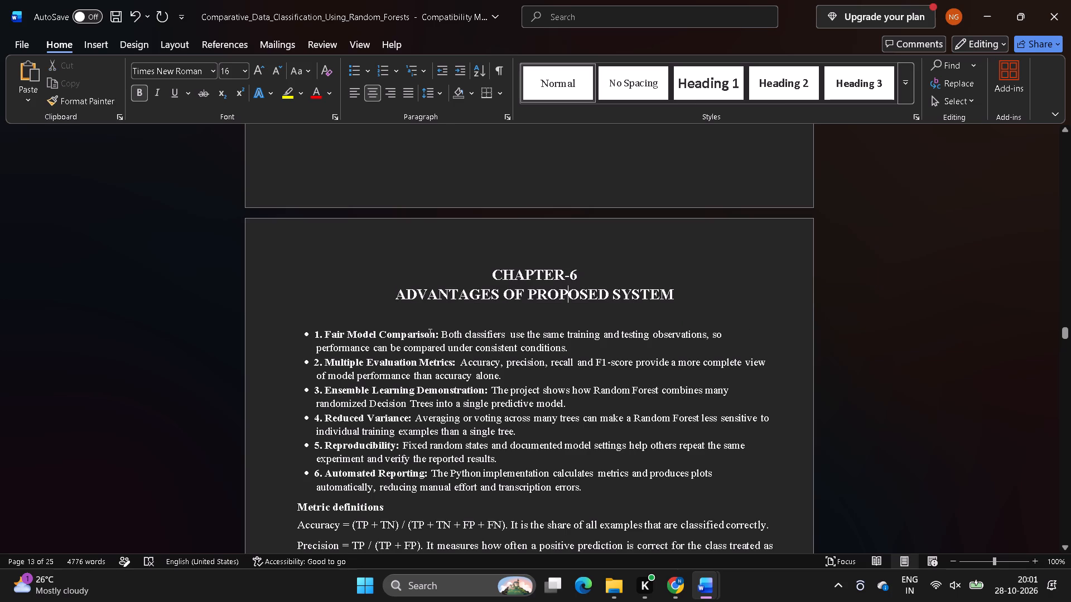
Set the Chapter-6 text from the 1. Fair Model Comparison bullet through the F1-score definition to font size 12.
scroll(418, 332, "down", 1)
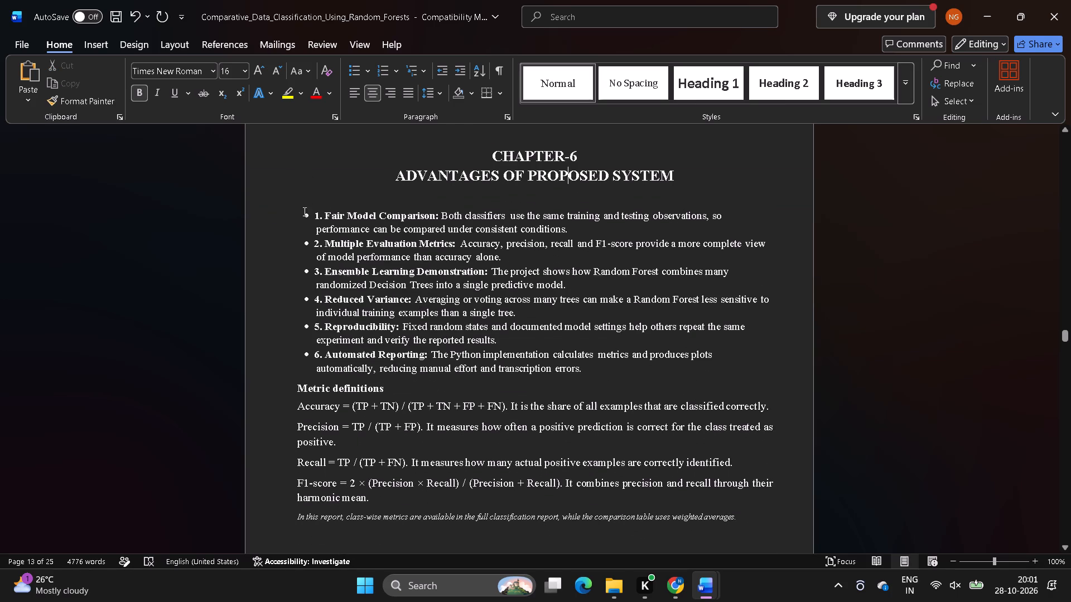
left_click_drag(304, 215, 782, 518)
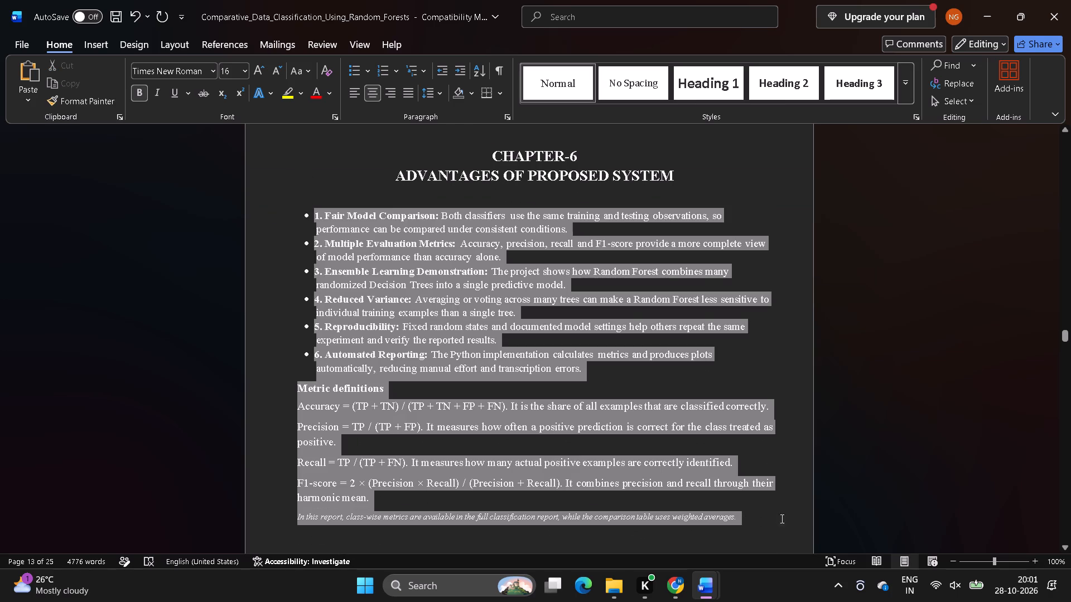
left_click_drag(782, 518, 700, 506)
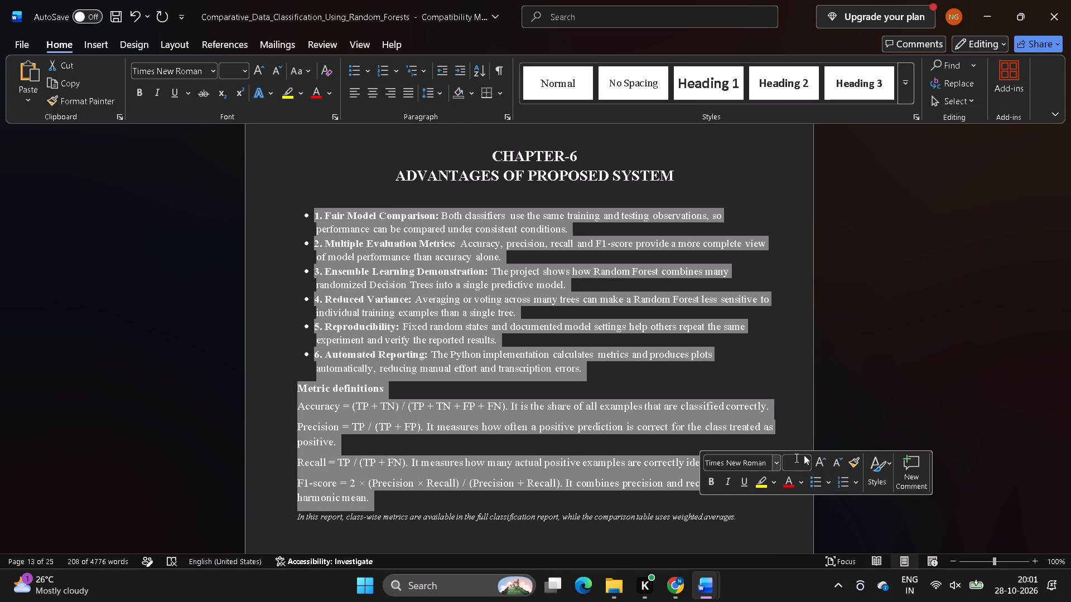
left_click(795, 456)
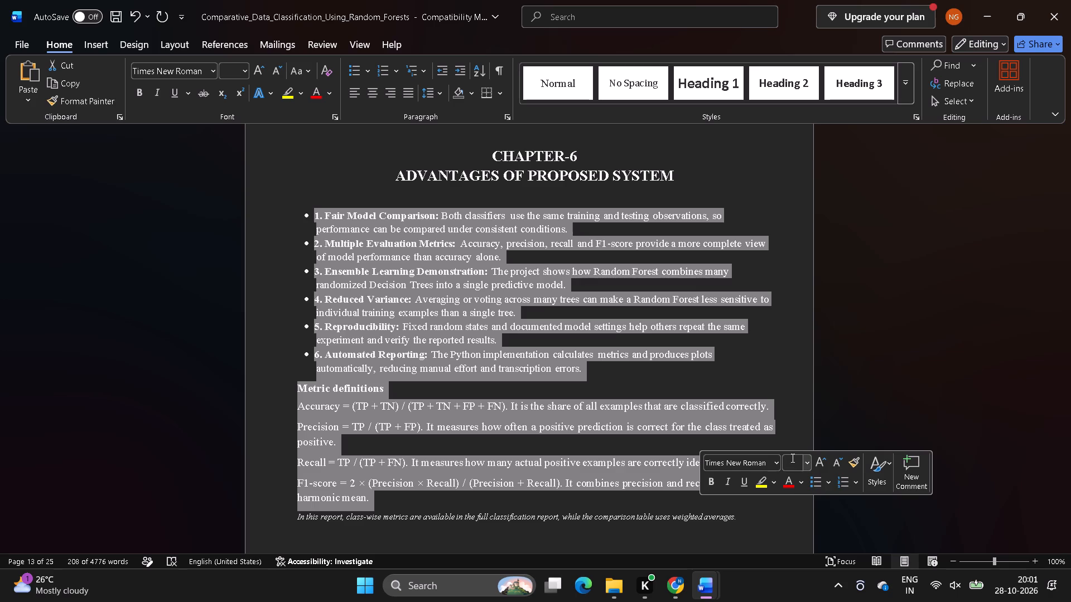
left_click(792, 458)
type("12")
key("Return")
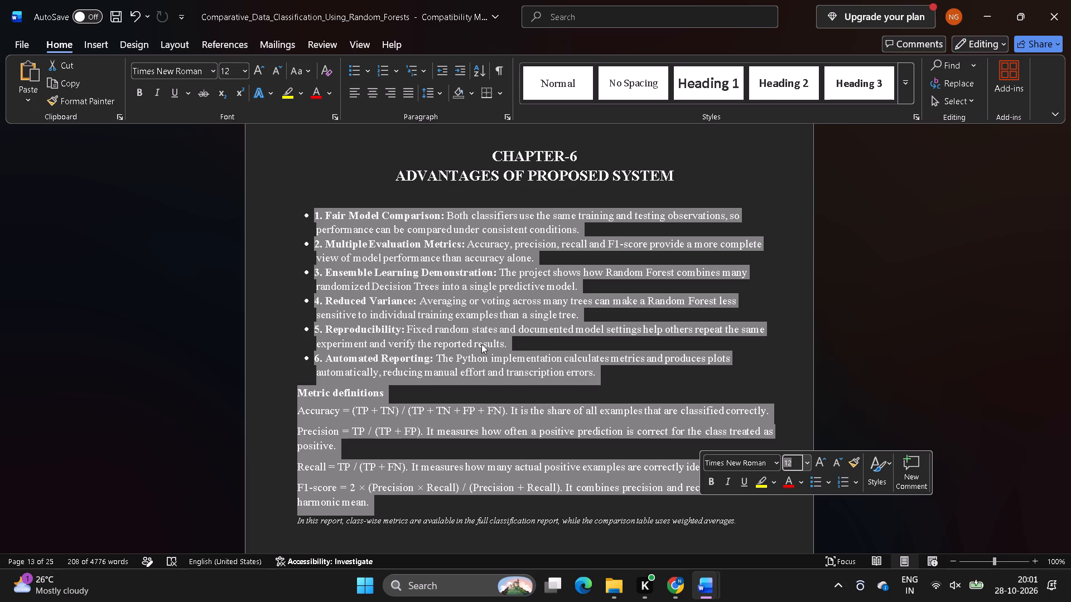
left_click(481, 344)
Delete the italic note about class-wise metrics and weighted averages below the F1-score definition in Chapter-6.
scroll(481, 344, "down", 2)
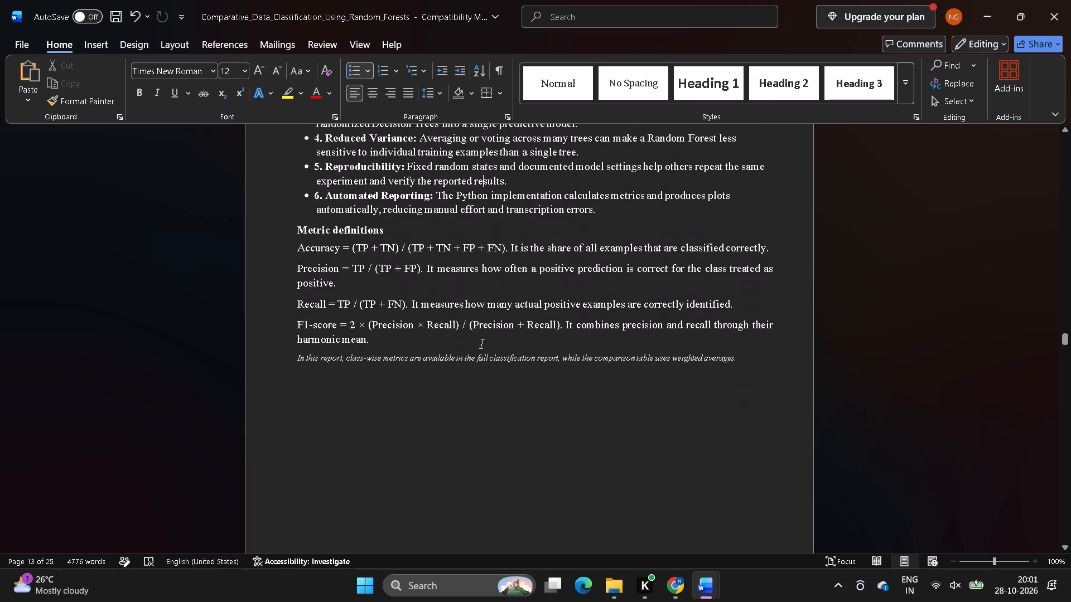
left_click_drag(295, 358, 351, 354)
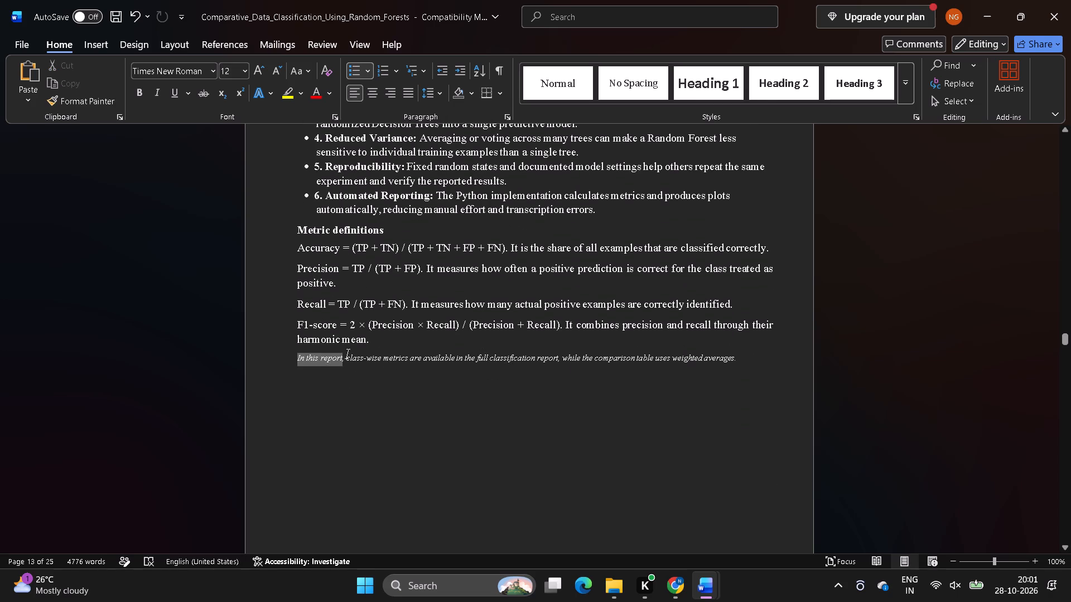
left_click_drag(351, 354, 737, 358)
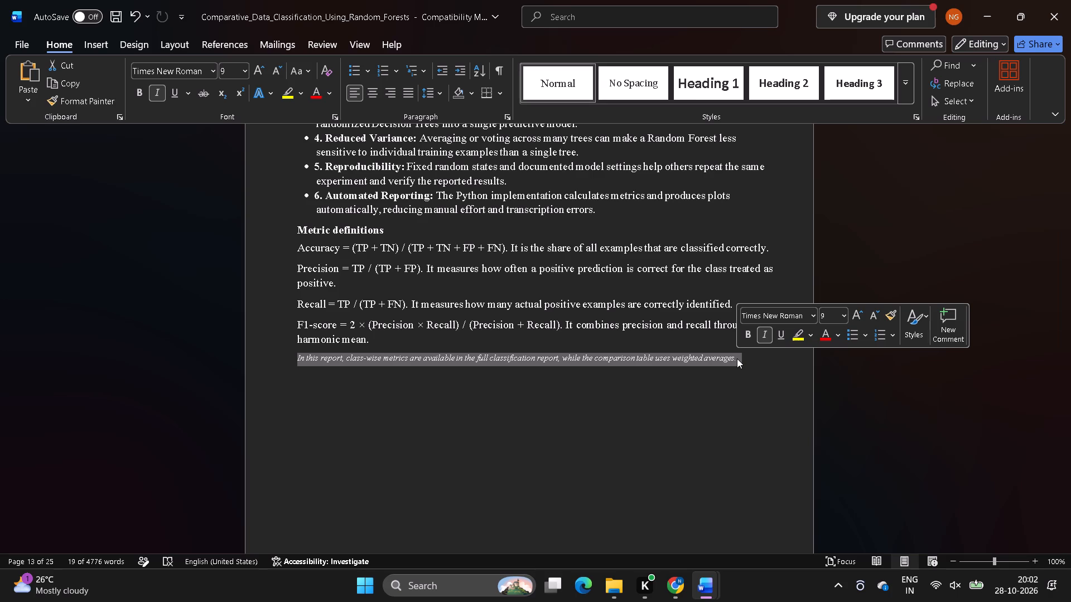
key("BackSpace")
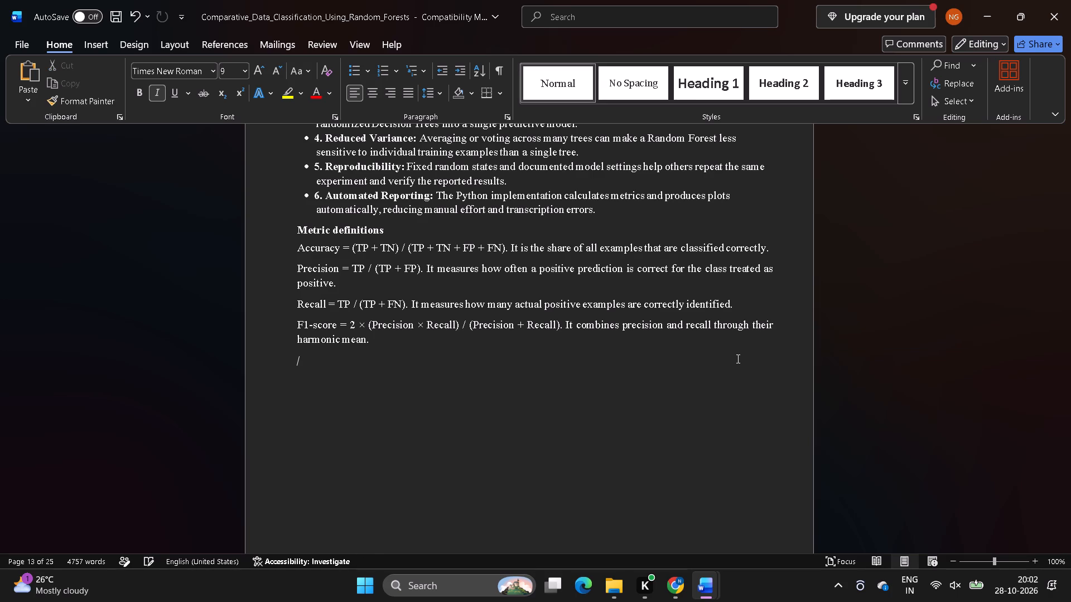
Review the layout of the Chapter-6 page and its ADVANTAGES OF PROPOSED SYSTEM – CONTINUED page, comparing headings, bullets and remaining space.
scroll(737, 358, "down", 1)
scroll(737, 358, "up", 1)
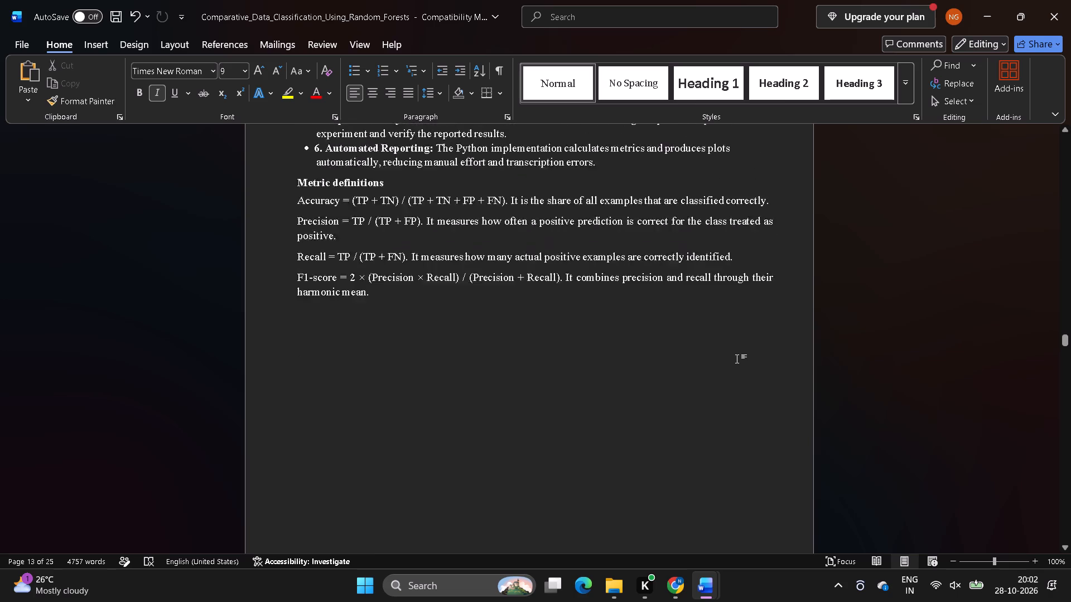
scroll(737, 358, "up", 1)
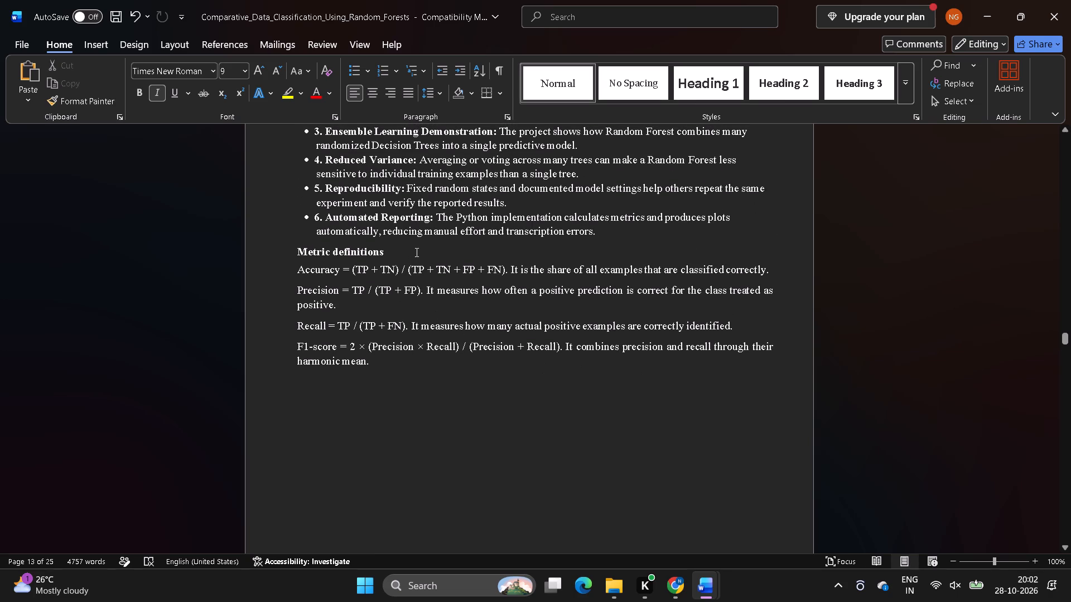
scroll(462, 241, "up", 2)
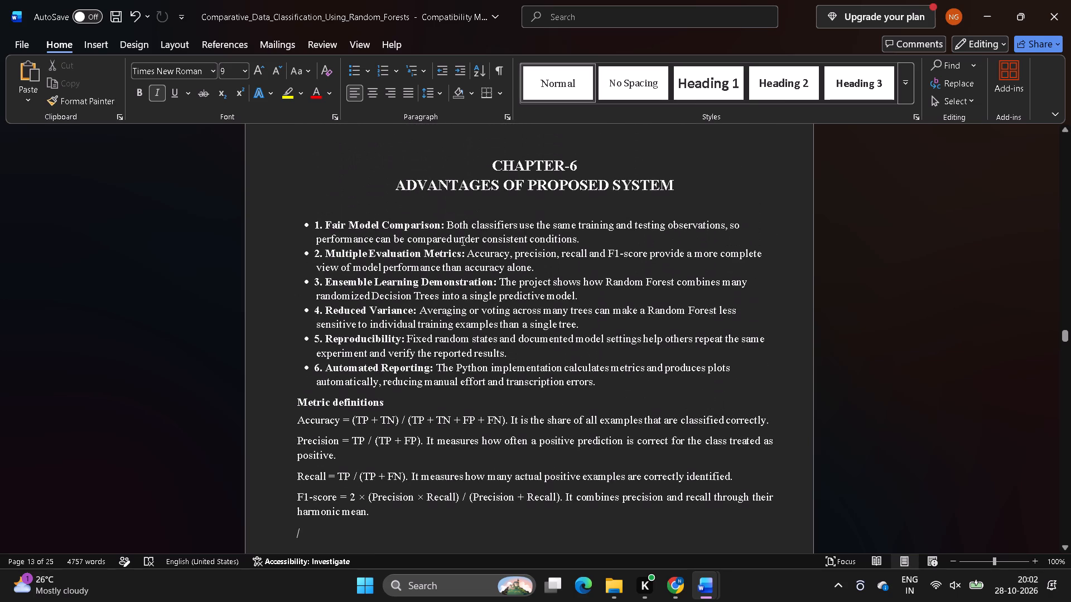
scroll(462, 241, "up", 1)
scroll(551, 414, "down", 3)
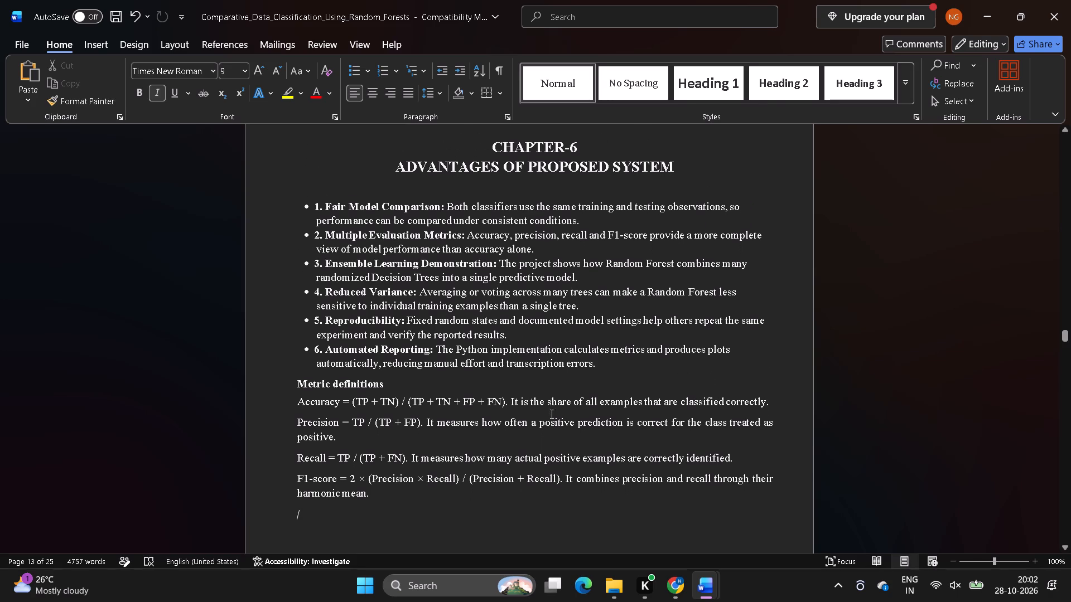
scroll(551, 414, "down", 4)
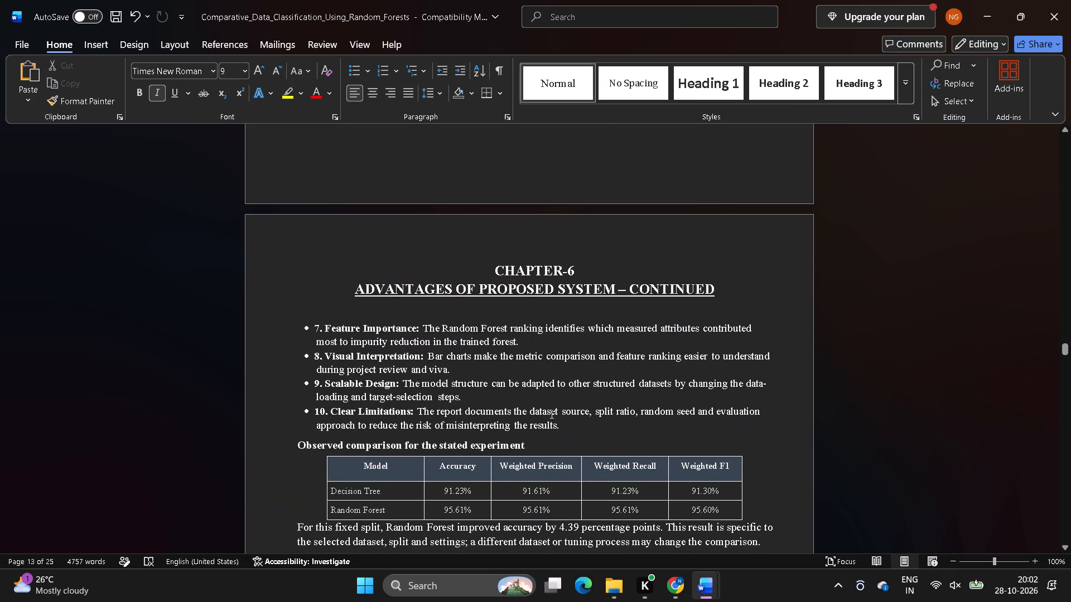
scroll(551, 414, "down", 1)
scroll(591, 331, "down", 1)
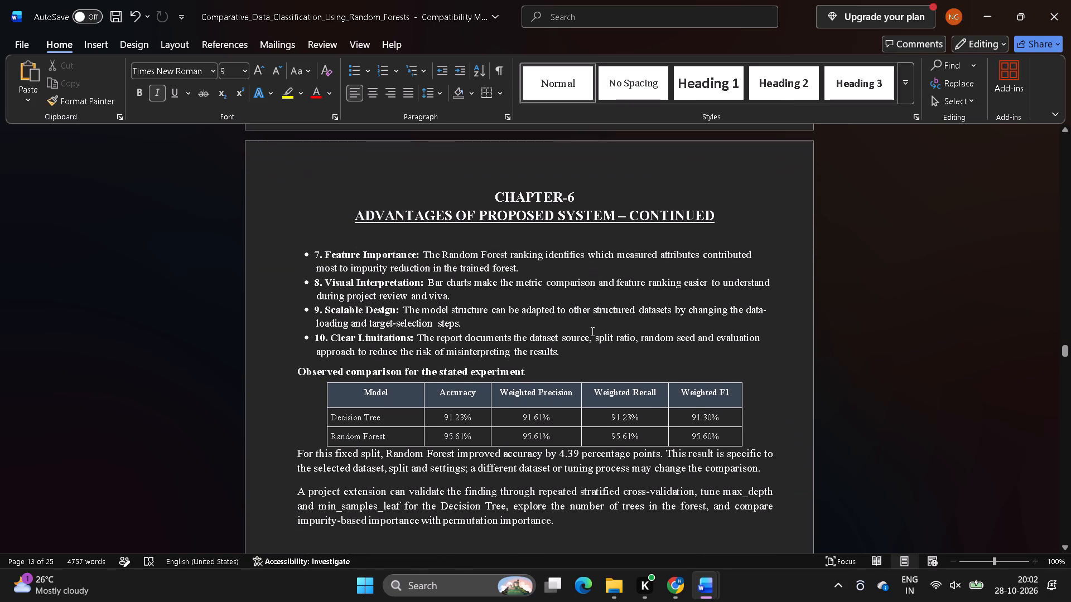
scroll(591, 331, "down", 1)
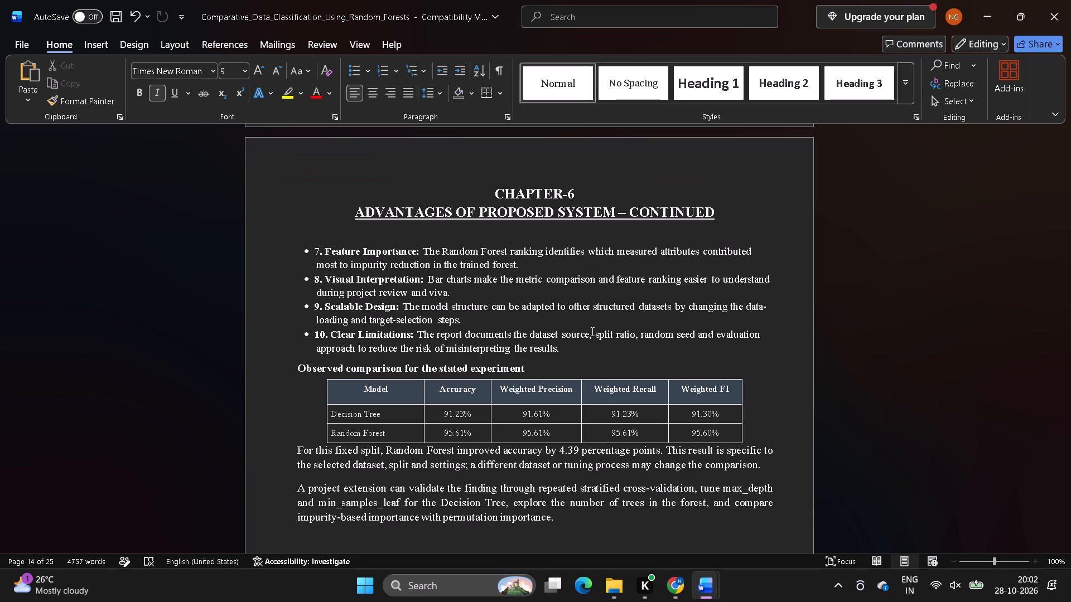
scroll(591, 331, "down", 1)
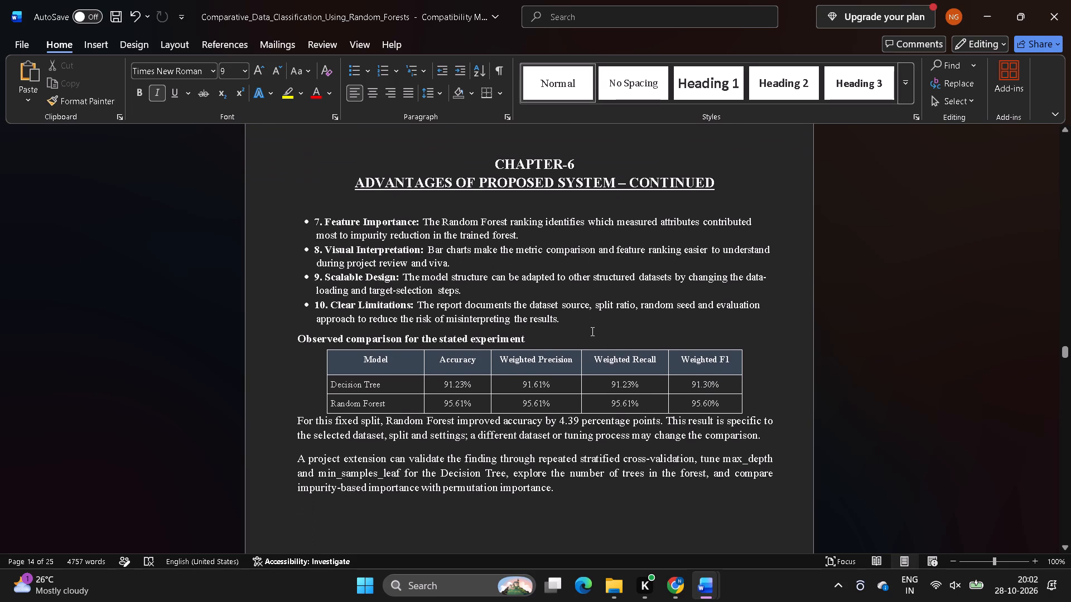
scroll(591, 331, "down", 2)
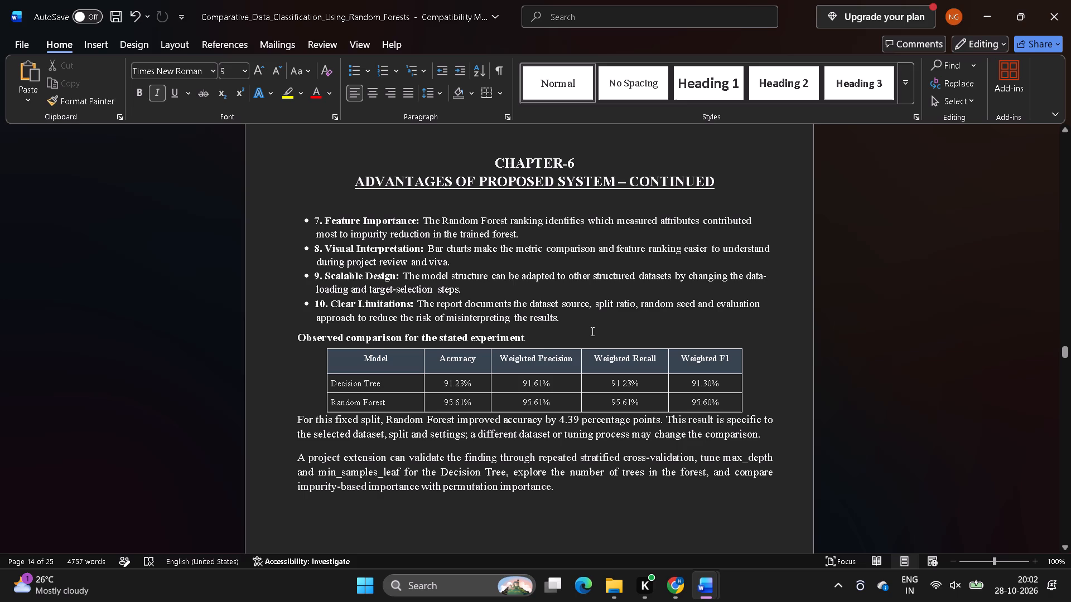
scroll(591, 331, "down", 1)
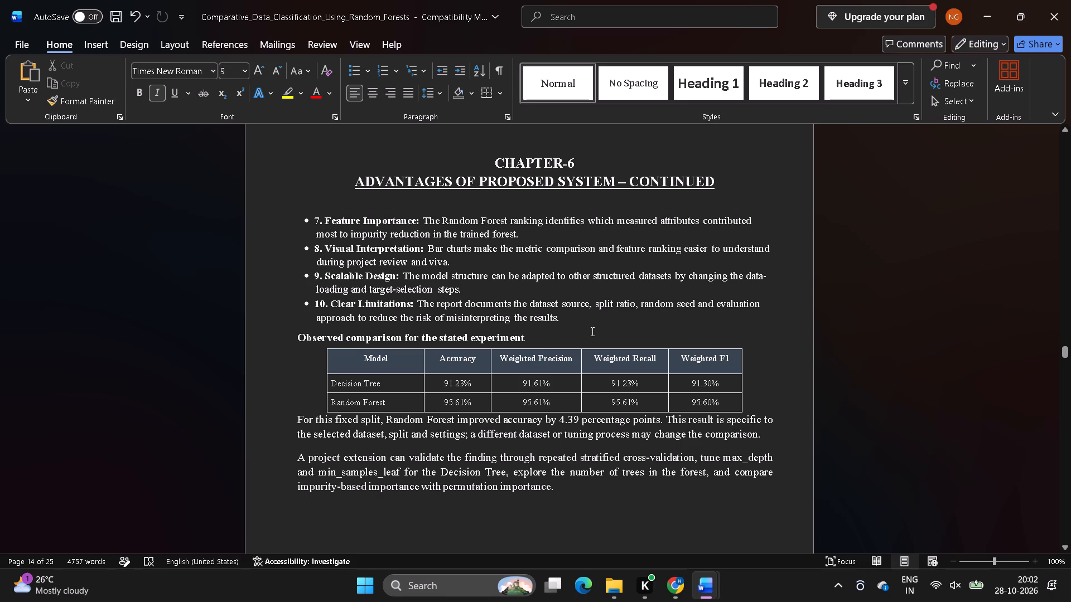
scroll(591, 331, "down", 1)
scroll(591, 331, "up", 5)
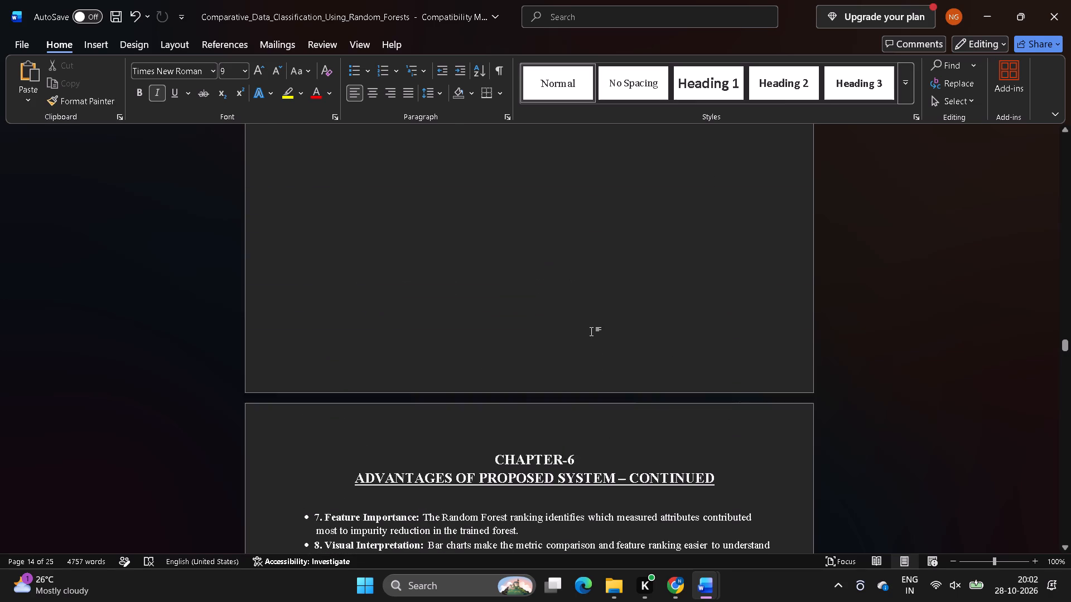
scroll(591, 331, "right", 2)
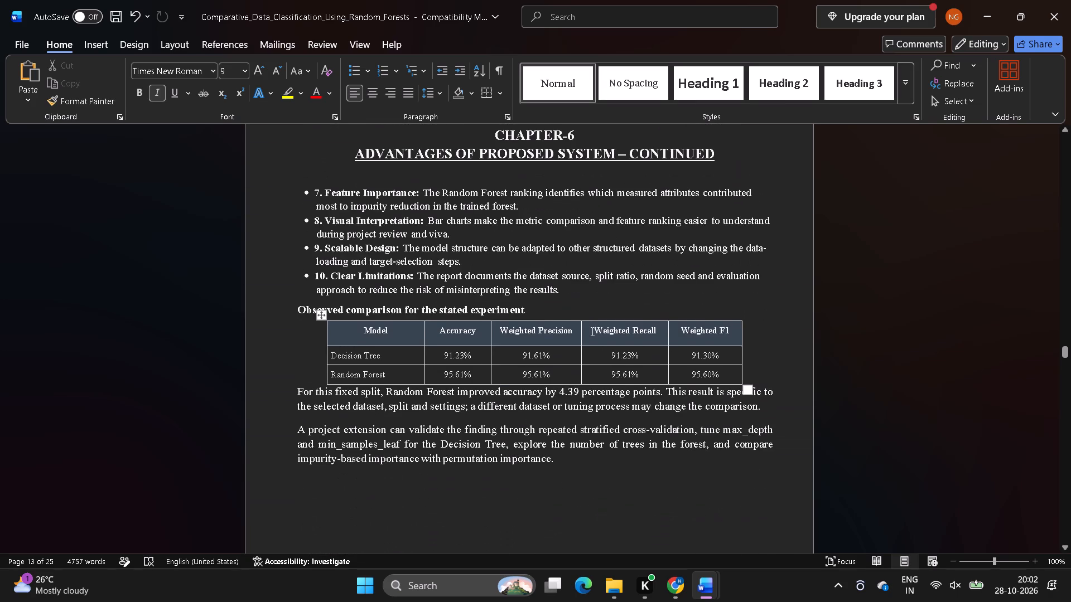
scroll(591, 331, "right", 2)
scroll(591, 331, "up", 1)
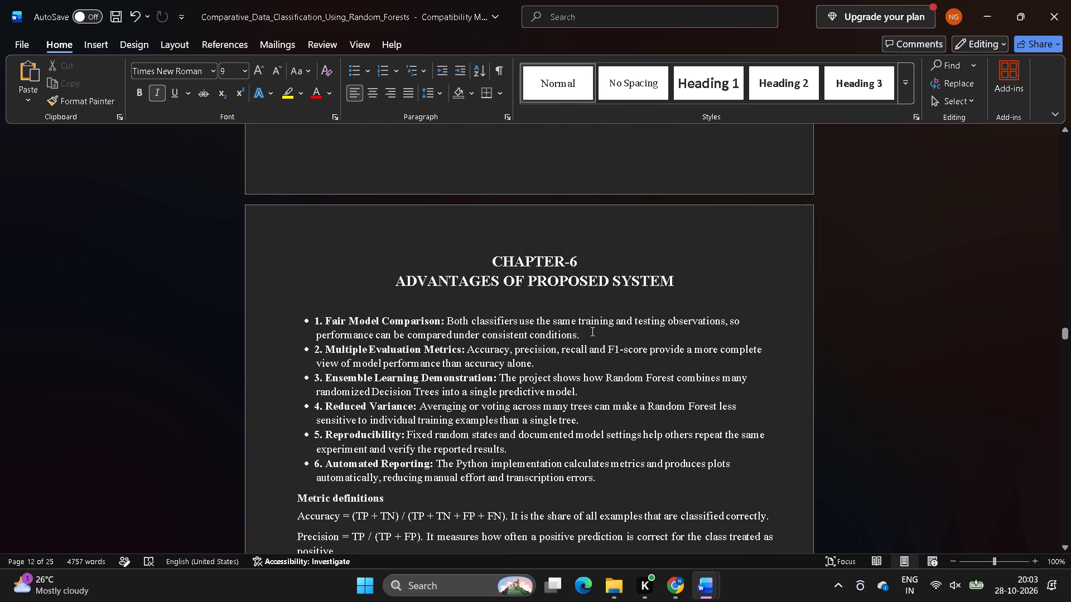
scroll(591, 331, "down", 9)
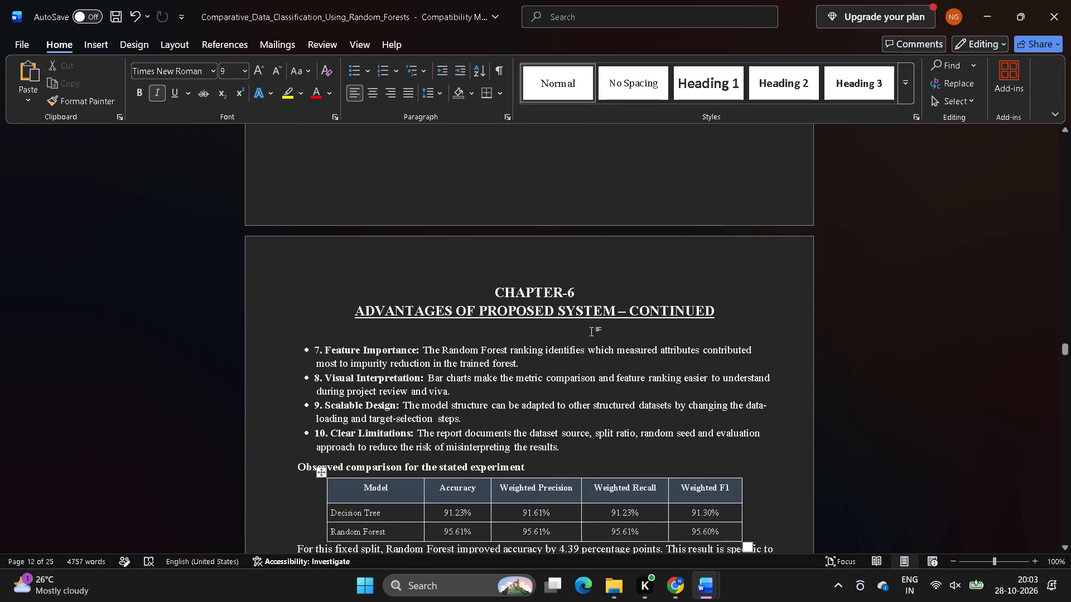
scroll(591, 331, "down", 3)
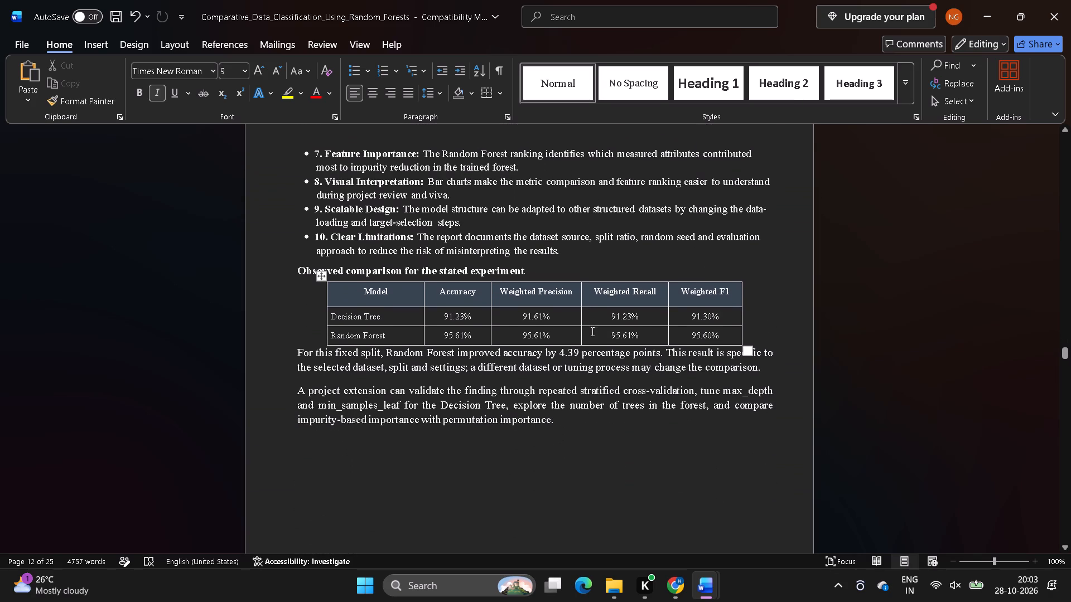
scroll(591, 331, "down", 1)
scroll(591, 331, "up", 3)
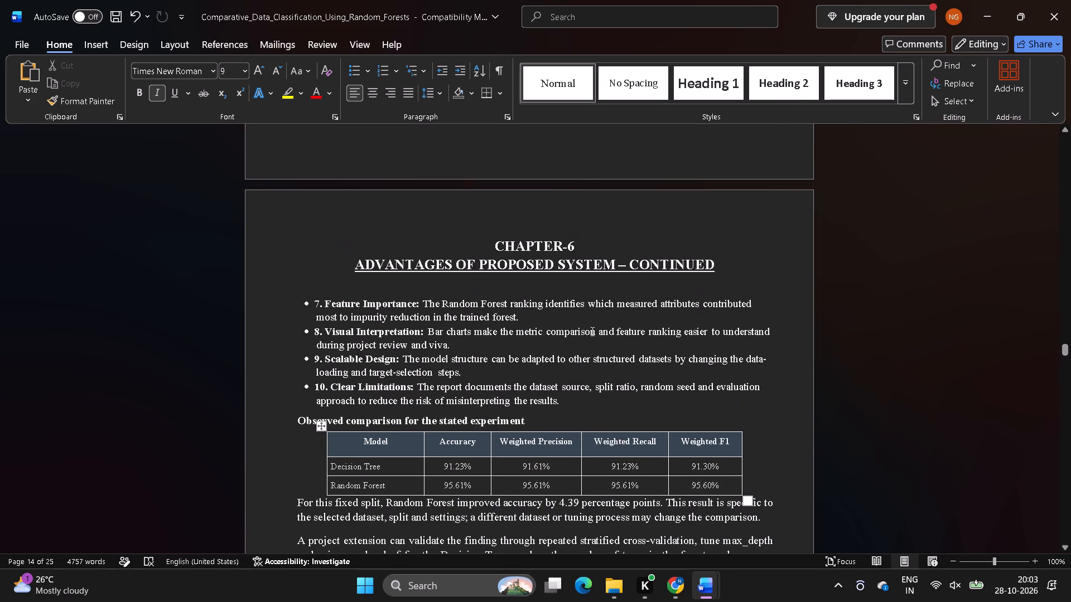
scroll(591, 331, "down", 1)
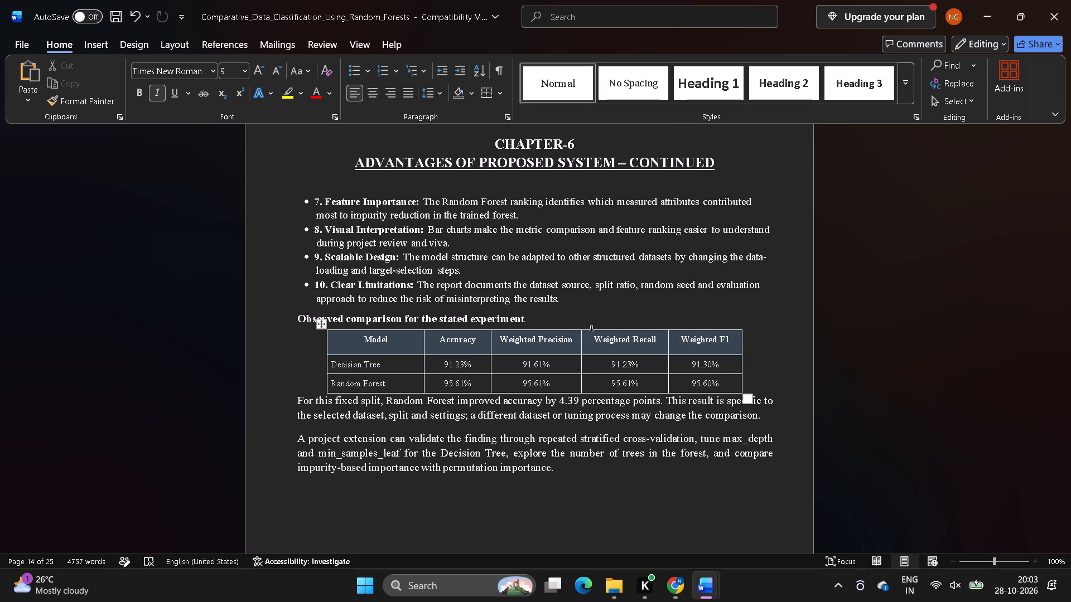
scroll(599, 219, "up", 1)
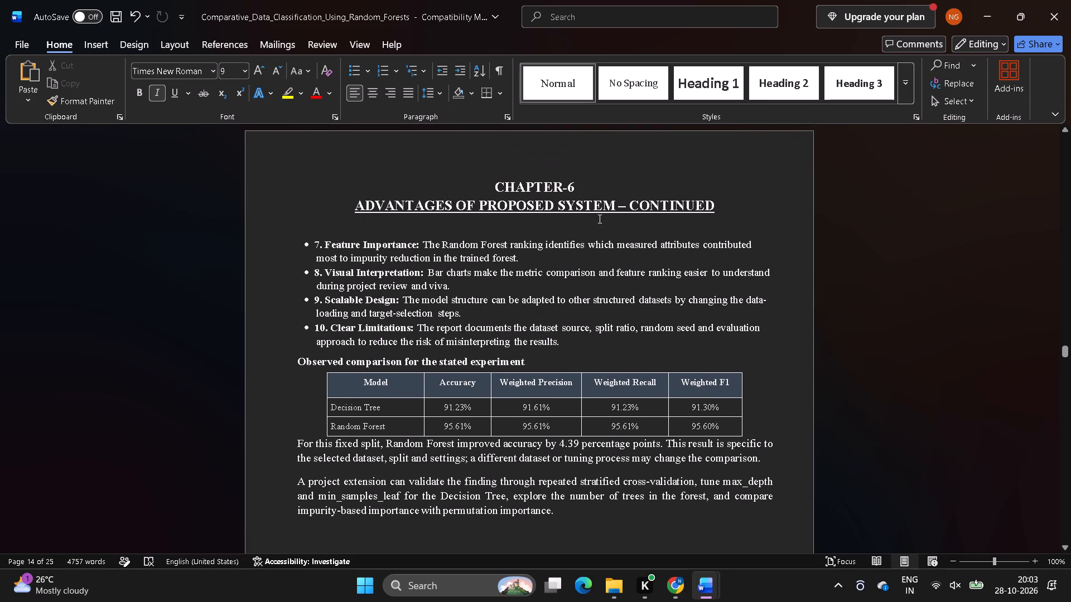
scroll(599, 219, "up", 1)
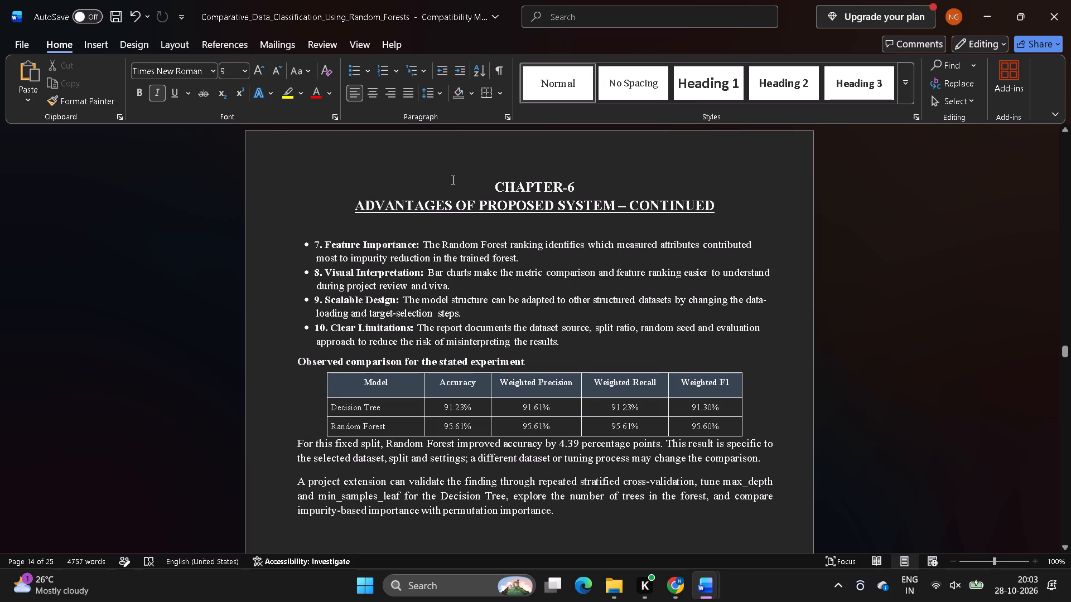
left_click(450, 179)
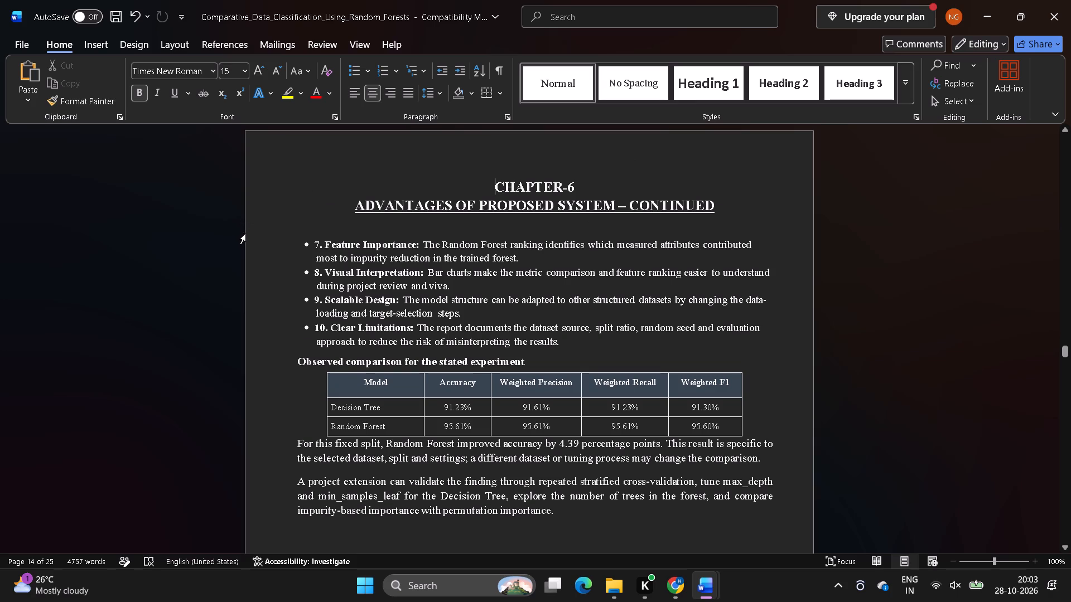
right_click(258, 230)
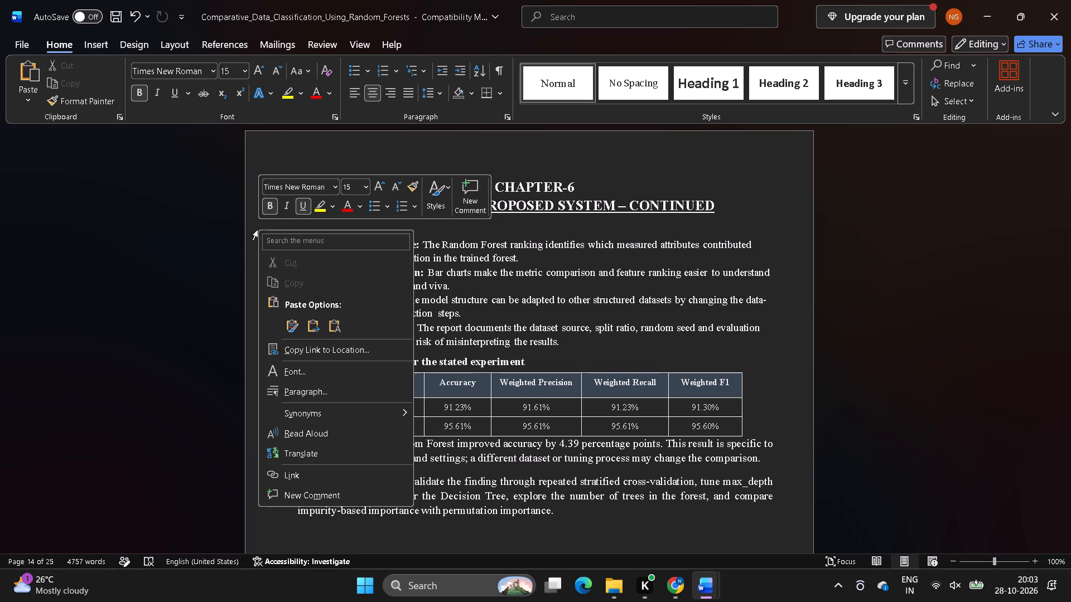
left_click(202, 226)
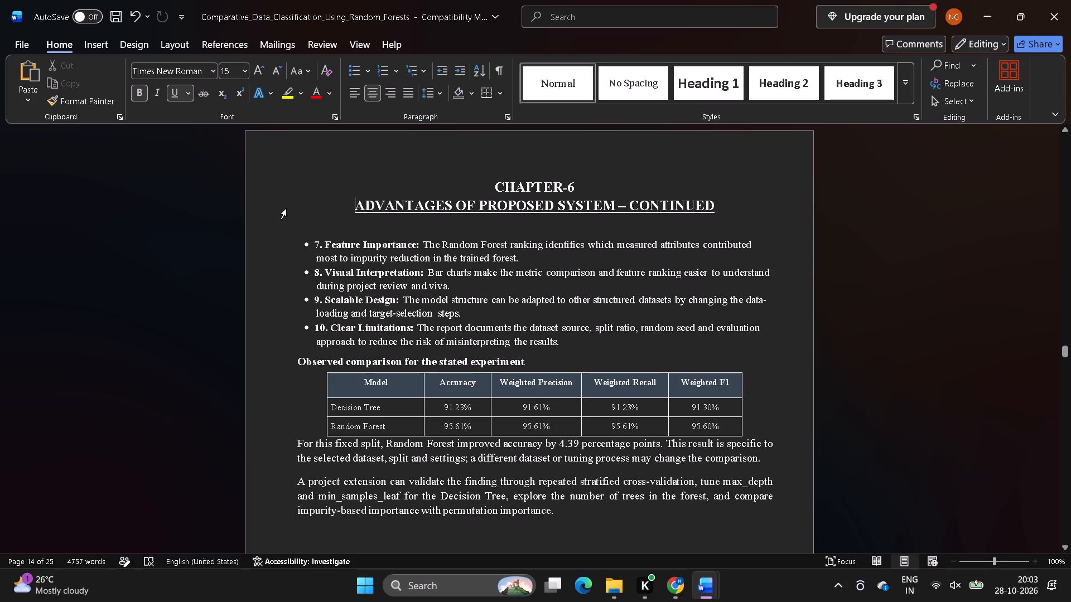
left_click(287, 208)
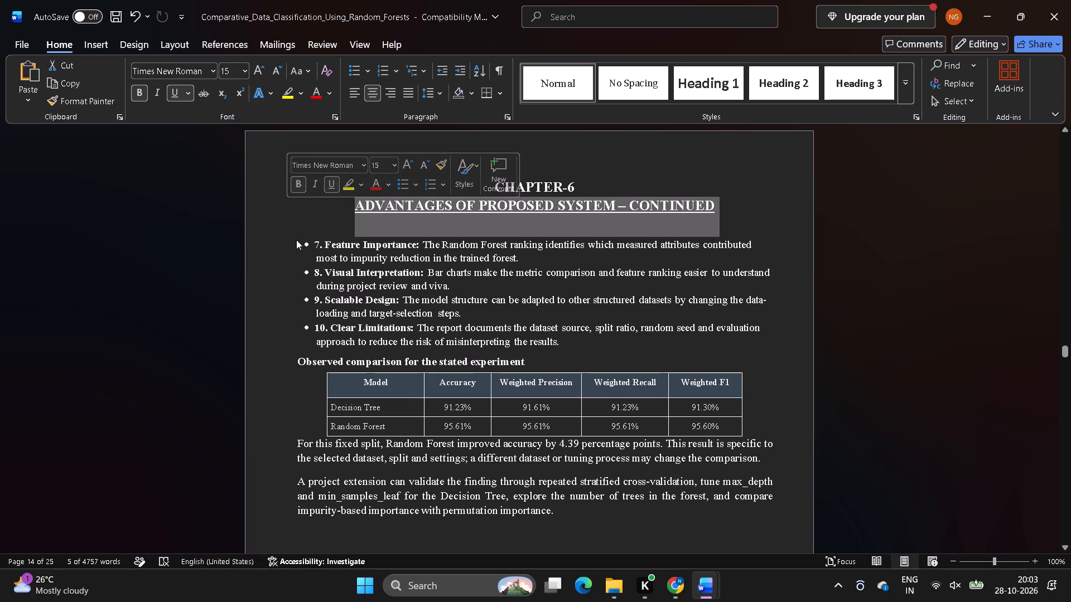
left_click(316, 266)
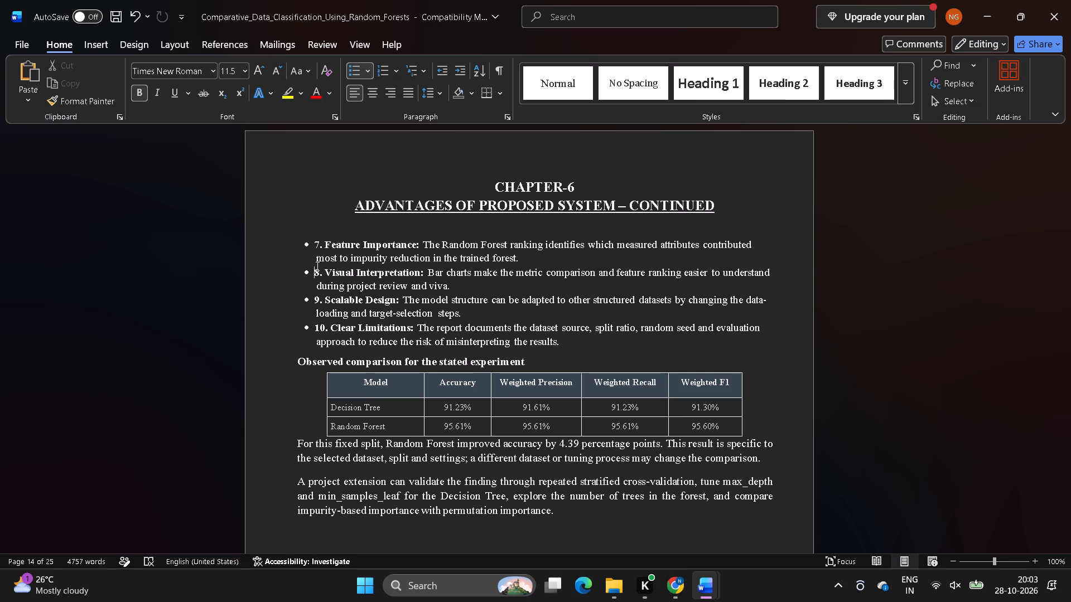
Examine the ADVANTAGES OF PROPOSED SYSTEM – CONTINUED page of Chapter-6, including bullets 7 to 10, the comparison table and the closing paragraphs.
scroll(316, 266, "down", 1)
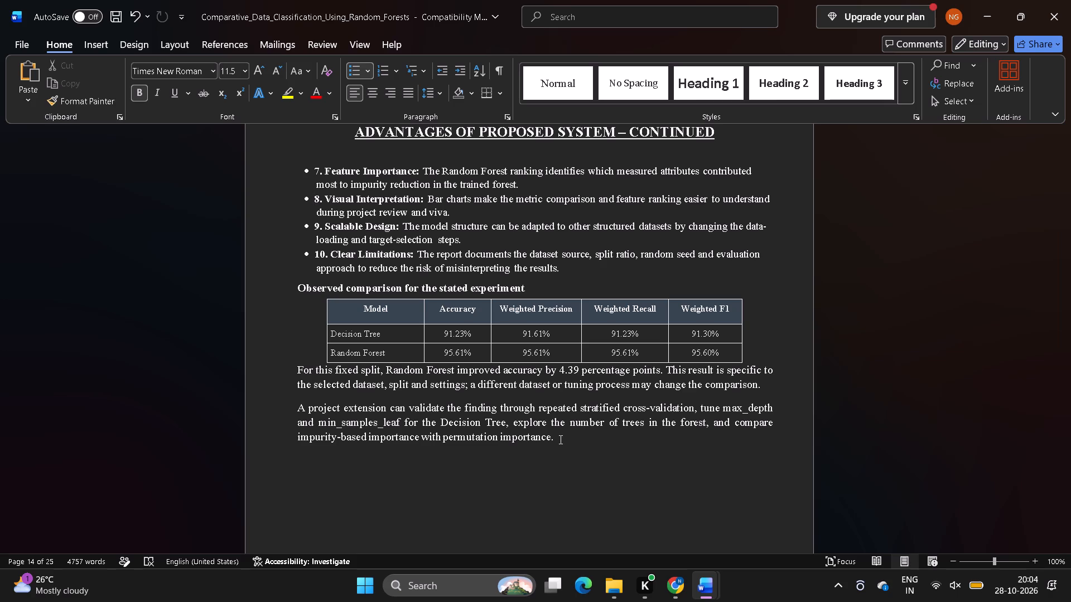
scroll(559, 439, "up", 1)
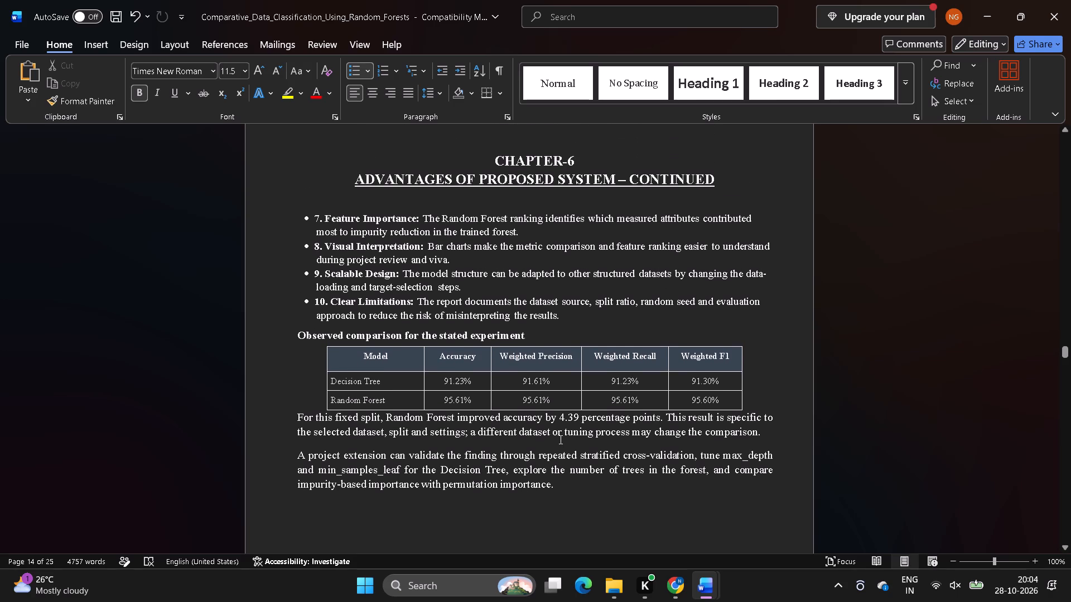
scroll(559, 439, "up", 1)
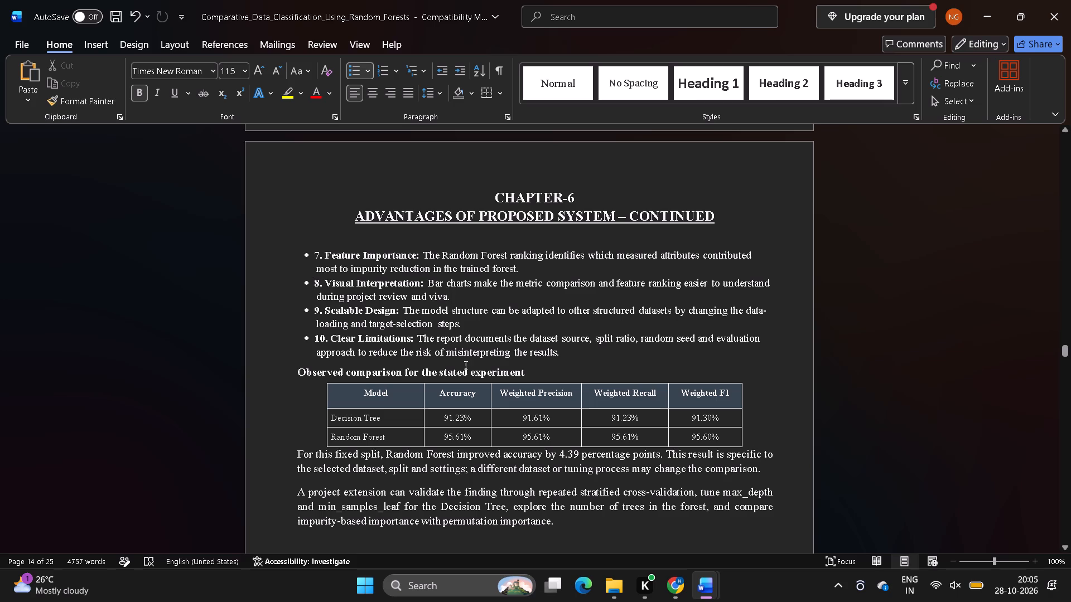
scroll(532, 336, "down", 2)
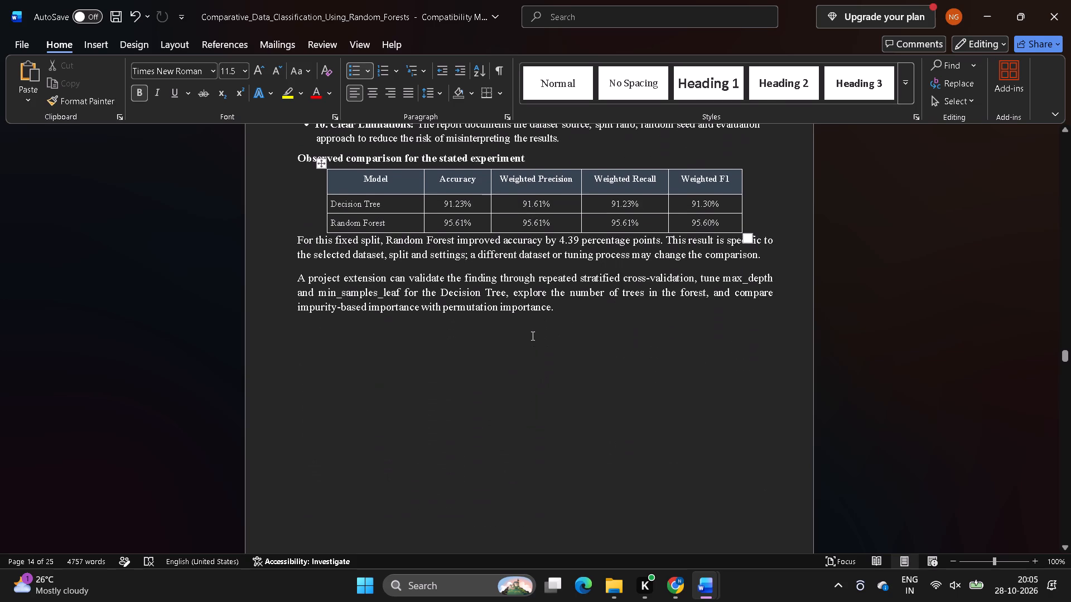
scroll(532, 336, "down", 2)
scroll(538, 371, "up", 3)
scroll(532, 384, "down", 1)
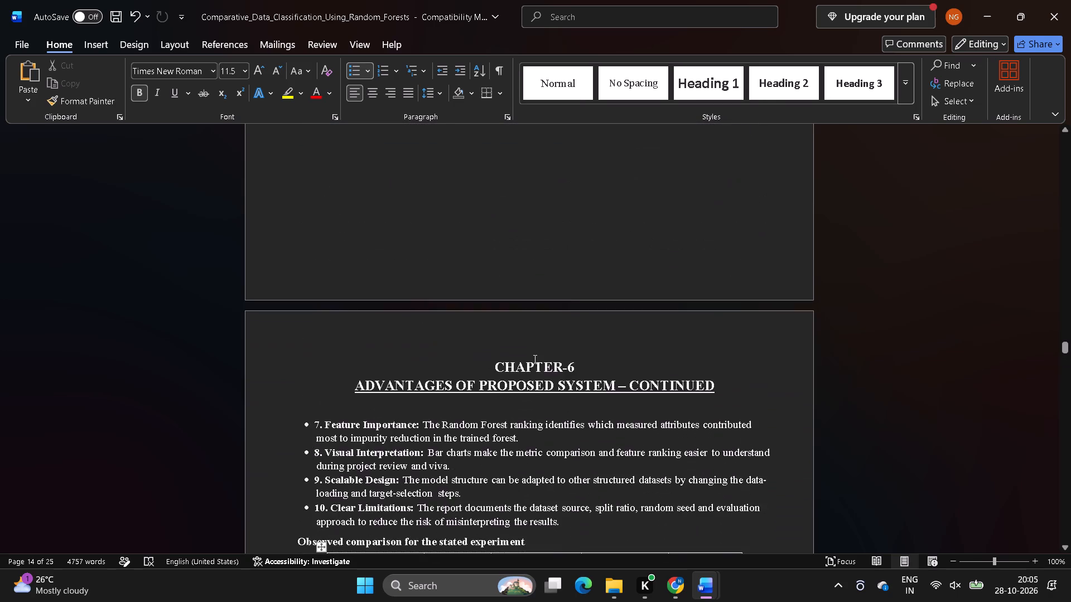
scroll(534, 359, "down", 1)
scroll(534, 359, "up", 1)
scroll(534, 359, "up", 1, "ctrl")
Delete the whole ADVANTAGES OF PROPOSED SYSTEM – CONTINUED page of Chapter-6, including its heading, bullets, comparison table, closing paragraphs and the leftover blank page.
scroll(534, 359, "down", 1)
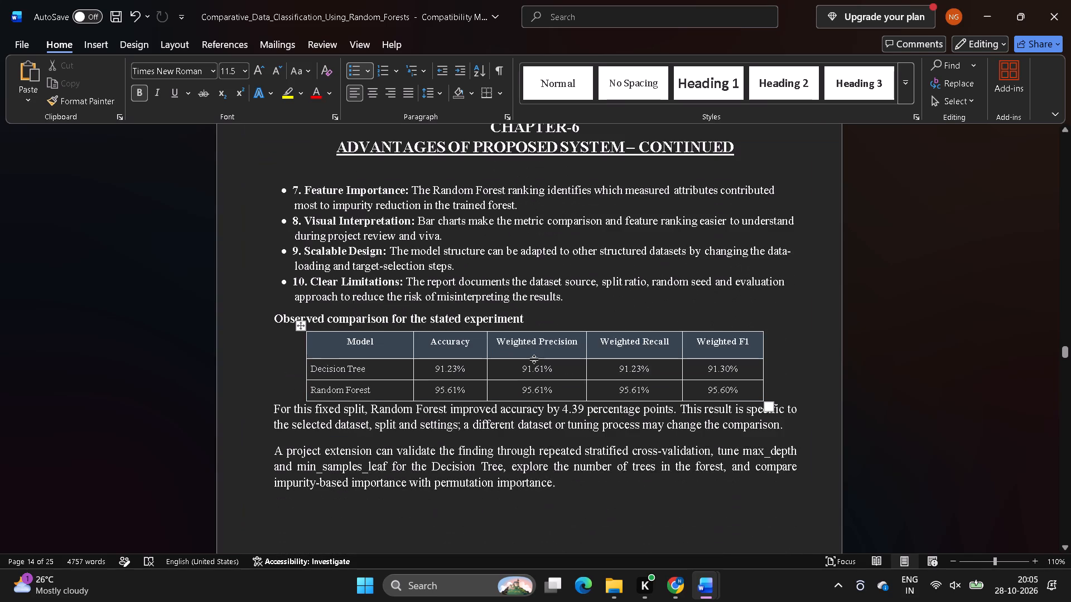
scroll(534, 359, "down", 1)
scroll(534, 359, "down", 5, "ctrl")
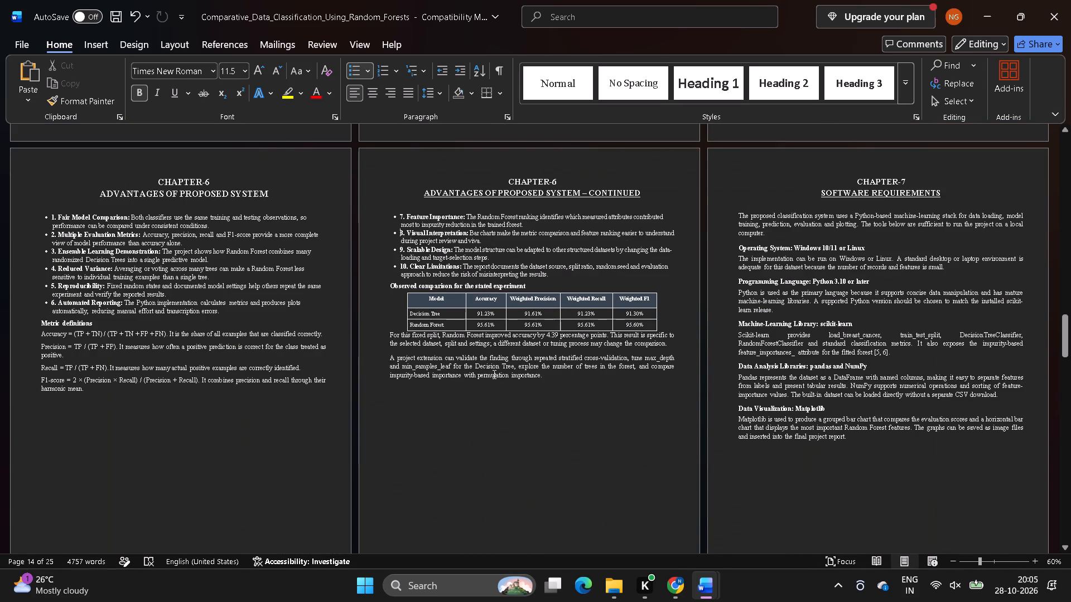
left_click_drag(546, 382, 492, 177)
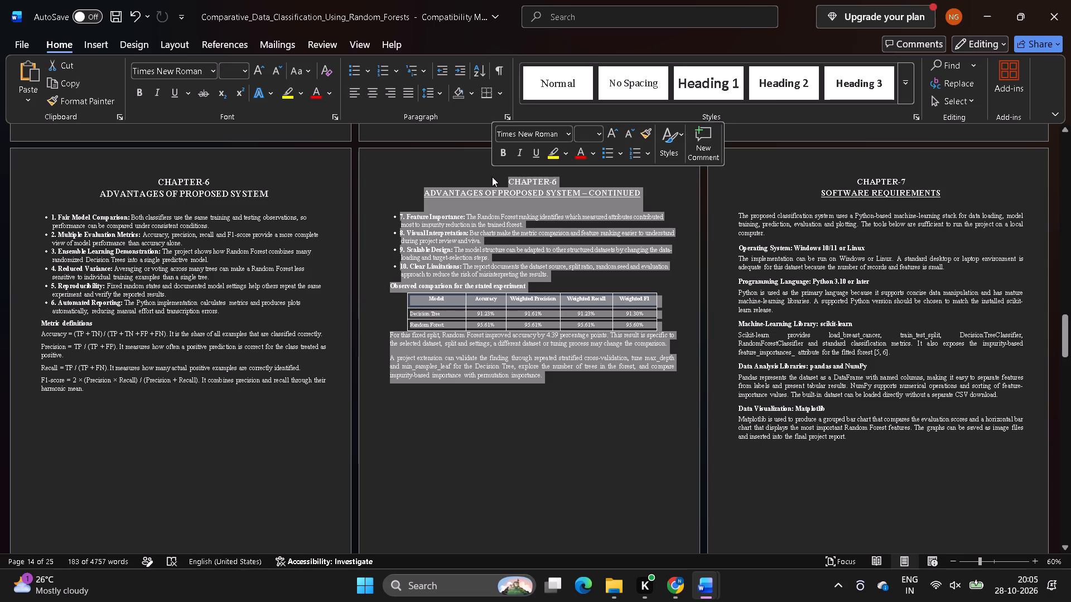
key("Delete")
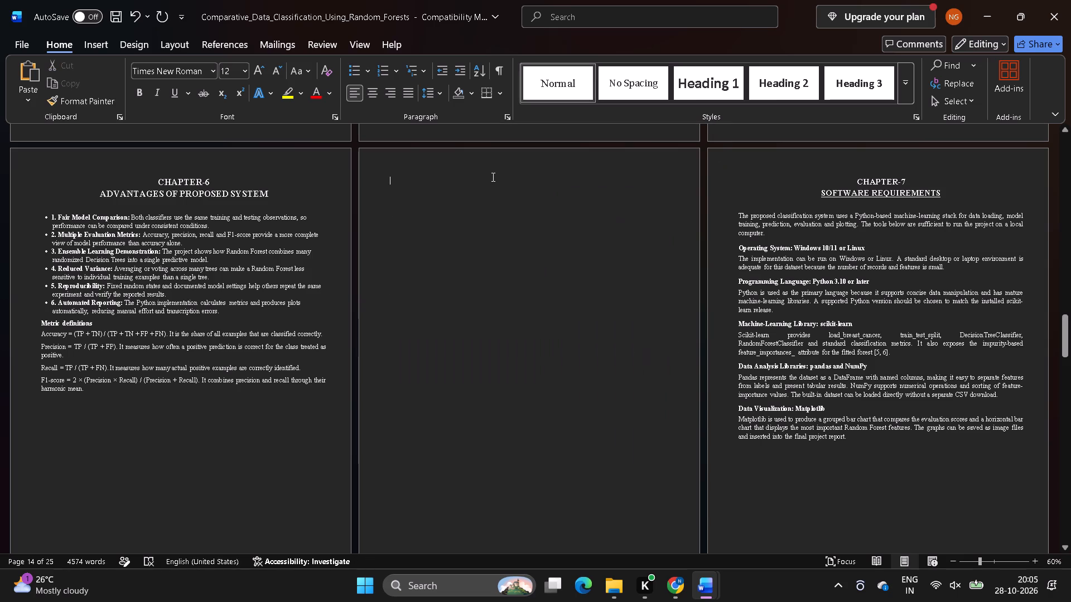
key("BackSpace")
key("BackSpace")
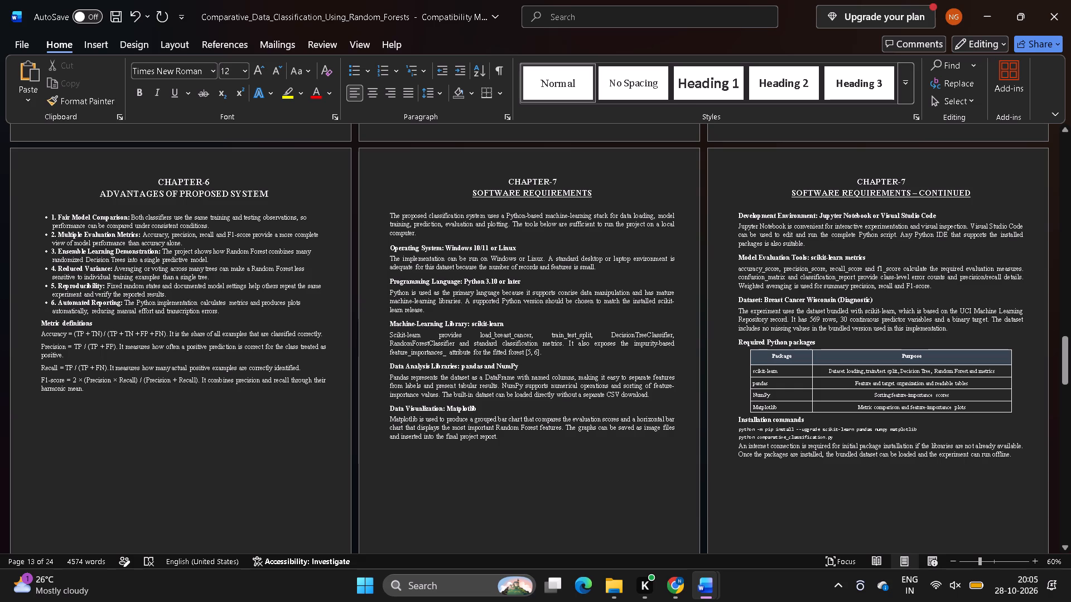
Check the layout of the Chapter-6 ADVANTAGES OF PROPOSED SYSTEM page and how it leads into the Chapter-7 page.
scroll(492, 177, "up", 4, "ctrl")
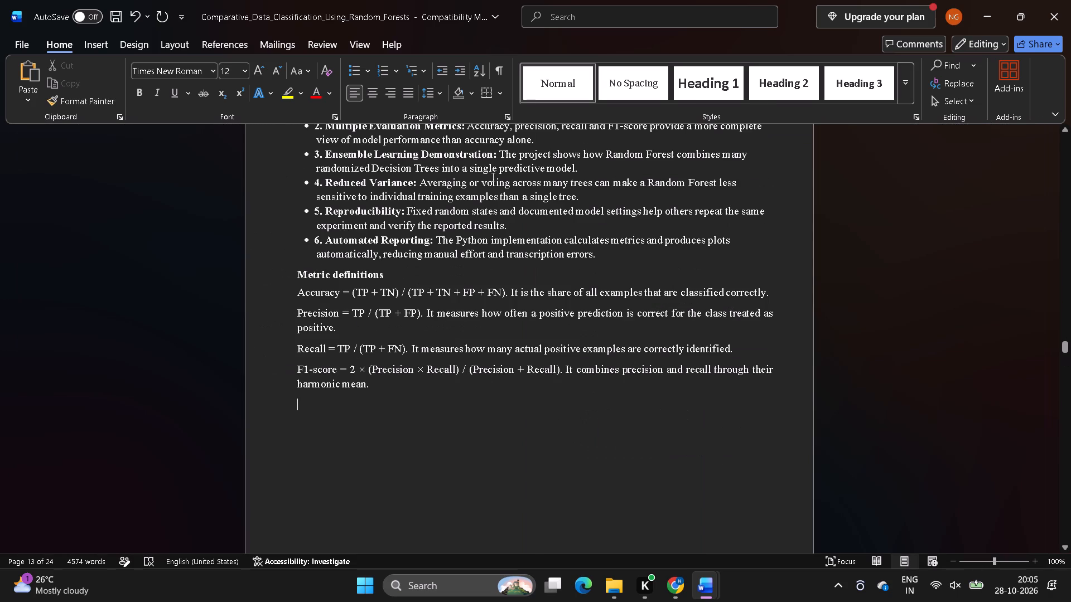
scroll(492, 263, "down", 4)
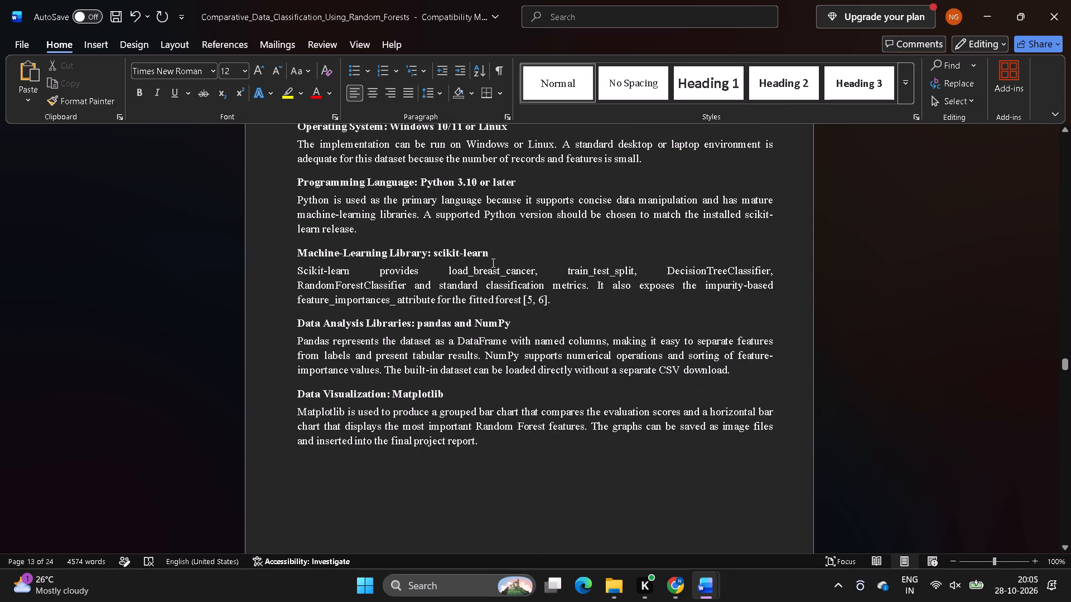
scroll(492, 263, "up", 8)
scroll(492, 263, "down", 1)
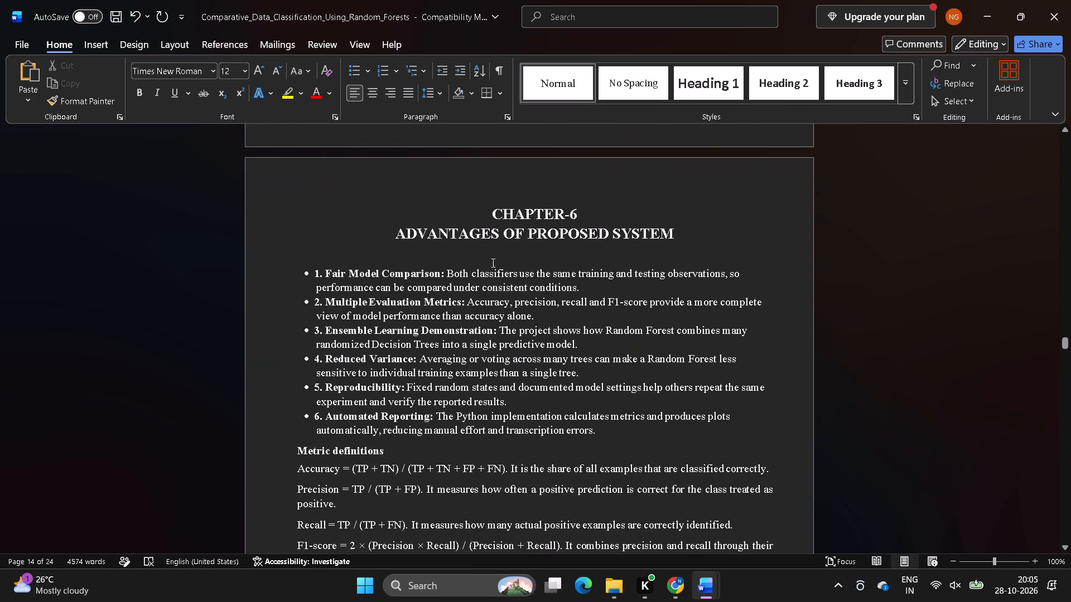
scroll(492, 263, "down", 2)
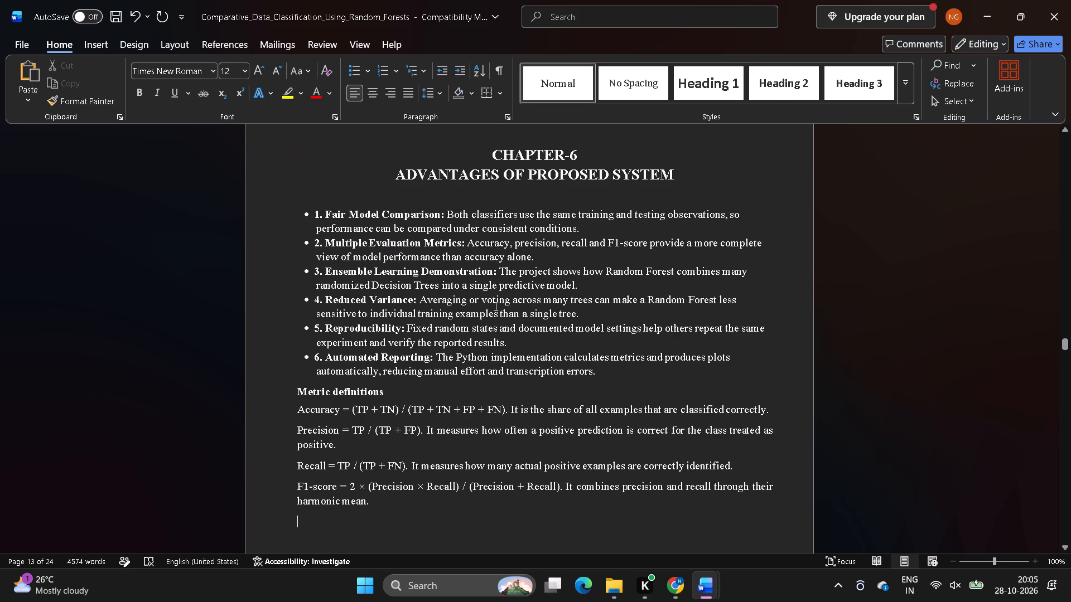
Format the CHAPTER-7 SOFTWARE REQUIREMENTS heading without underline and at font size 16.
scroll(495, 306, "down", 5)
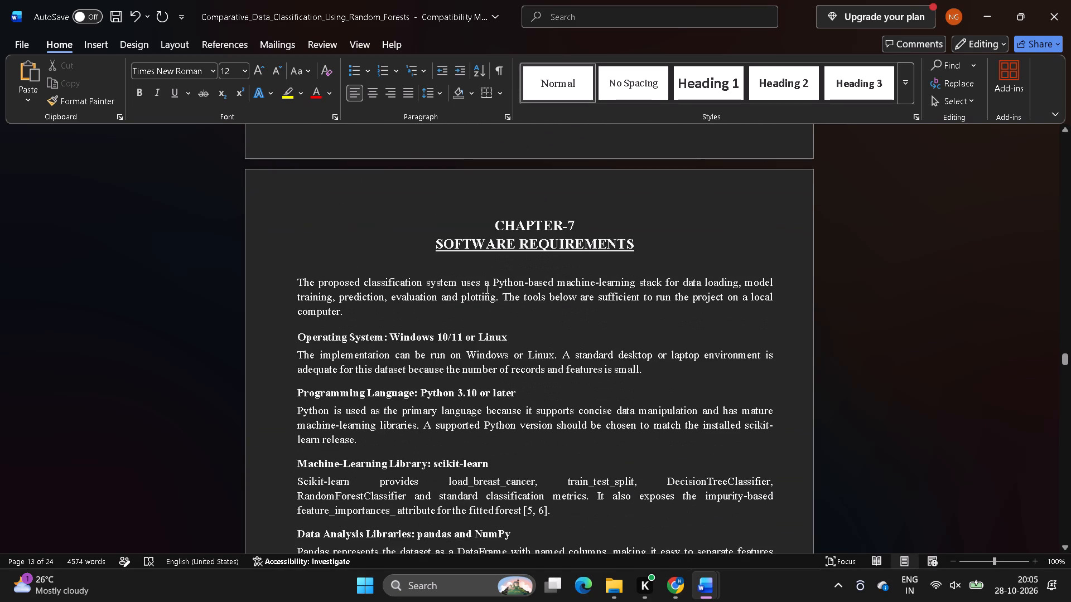
scroll(475, 226, "down", 1)
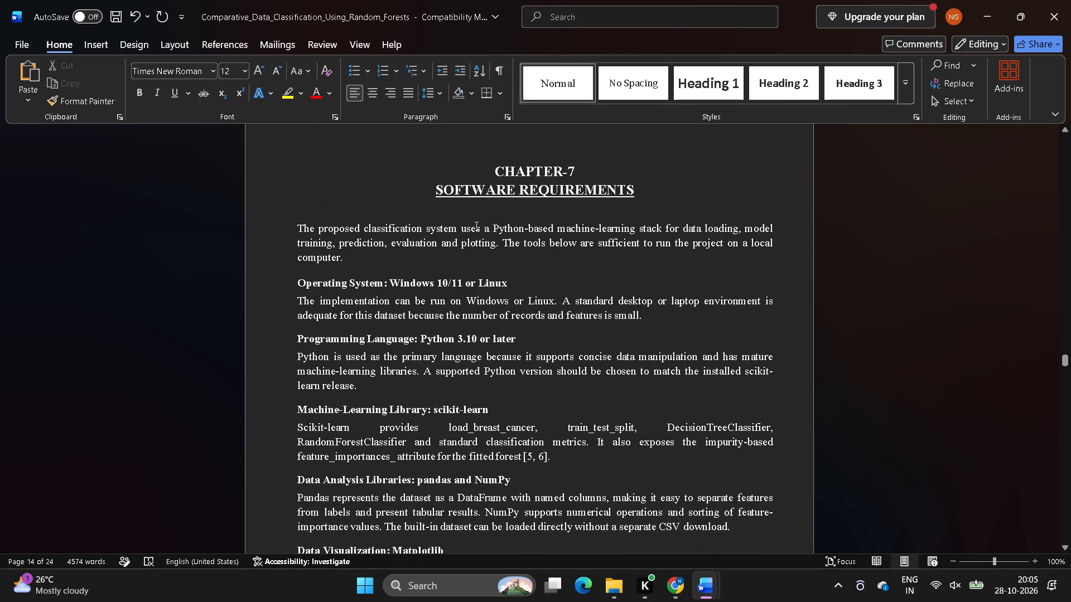
left_click_drag(472, 164, 605, 183)
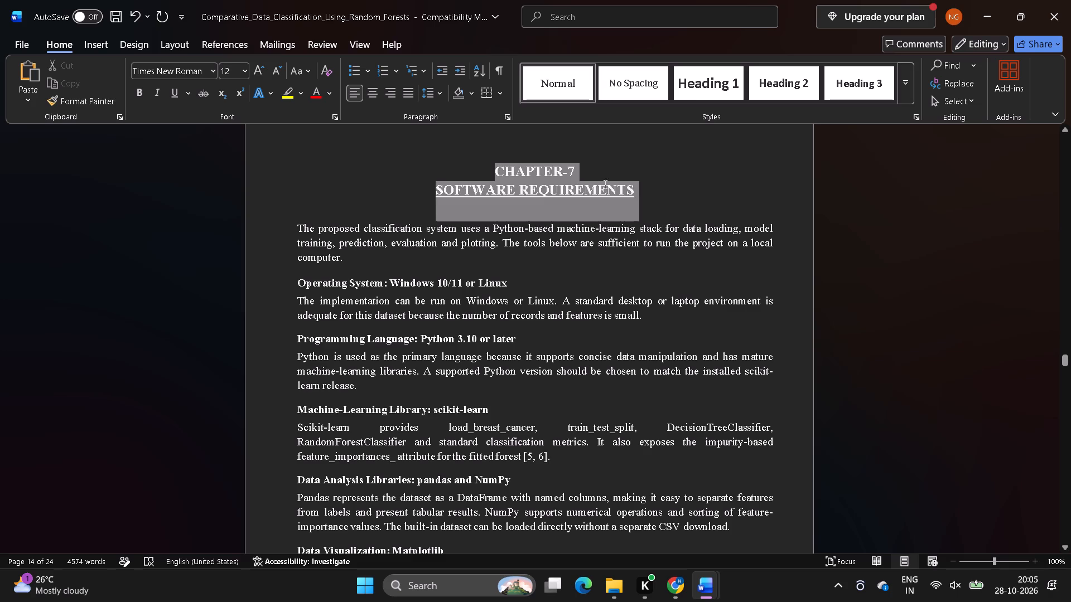
left_click_drag(605, 183, 631, 187)
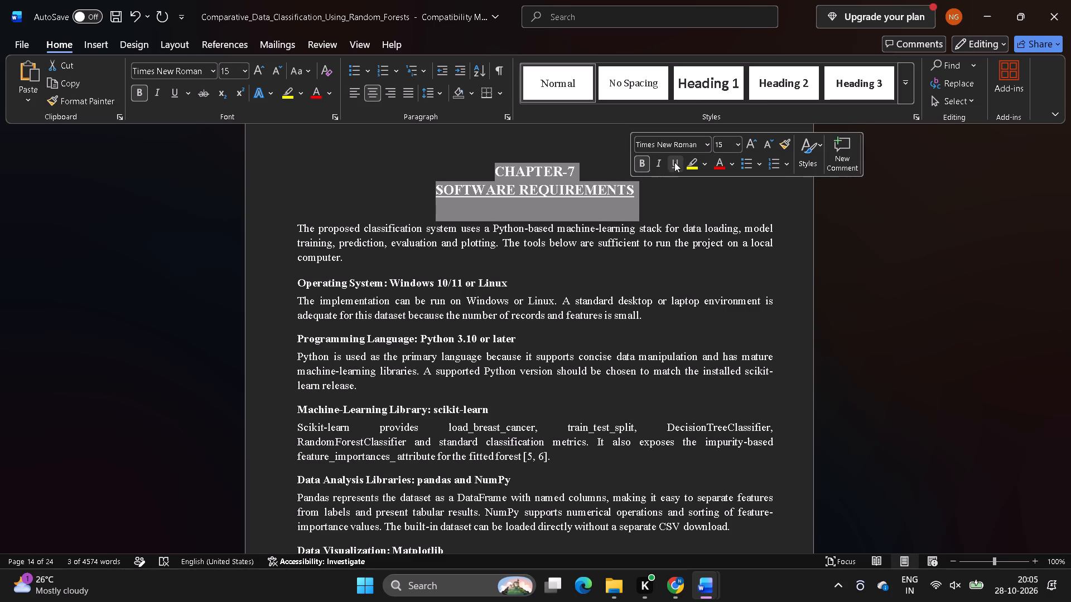
left_click(675, 162)
left_click(675, 162)
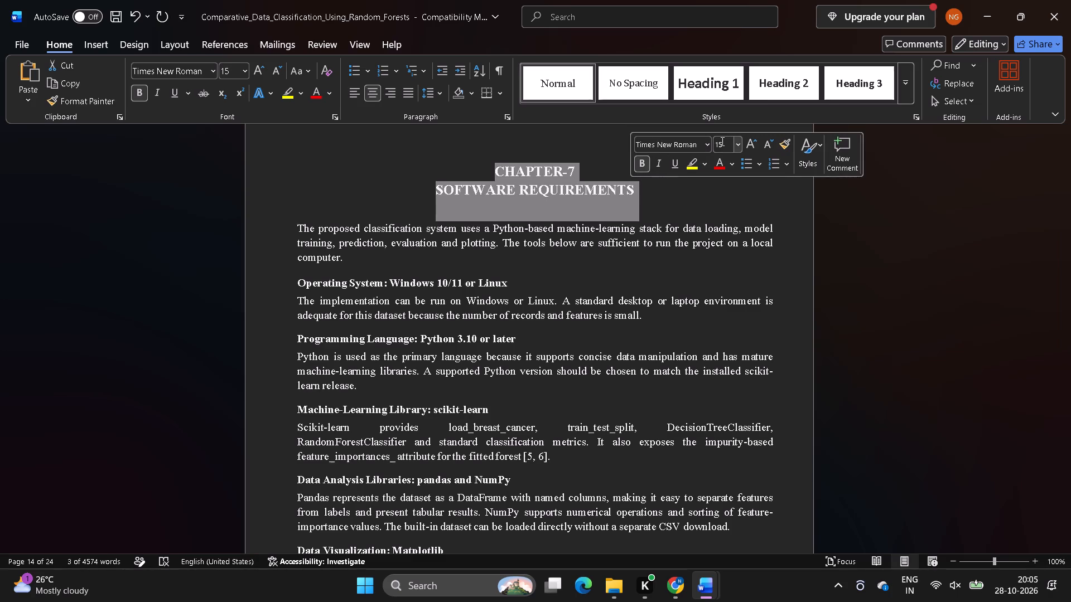
left_click(723, 141)
type("16")
key("Return")
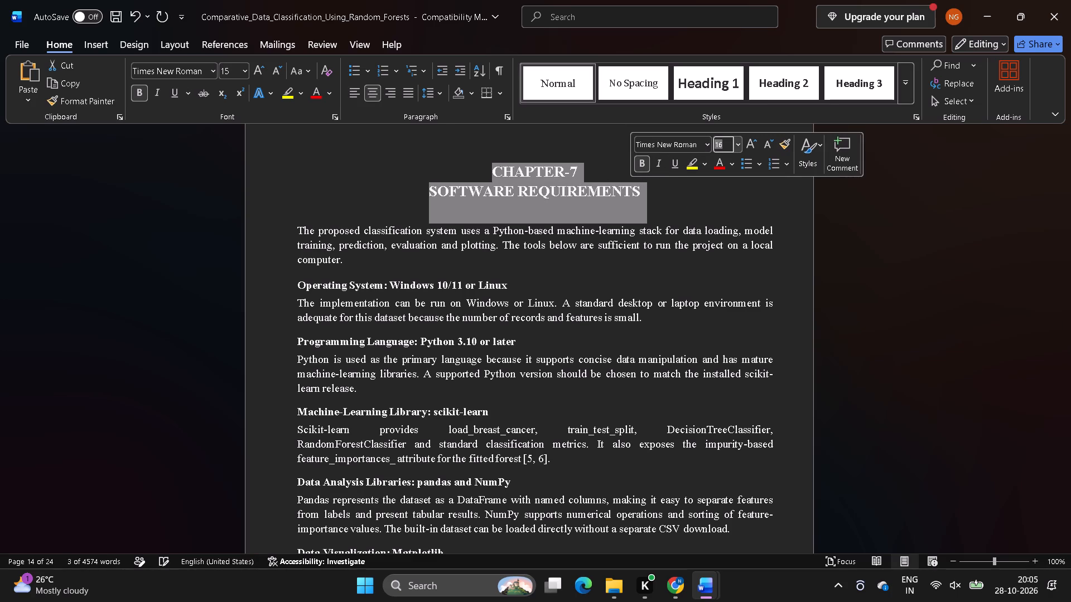
left_click(344, 234)
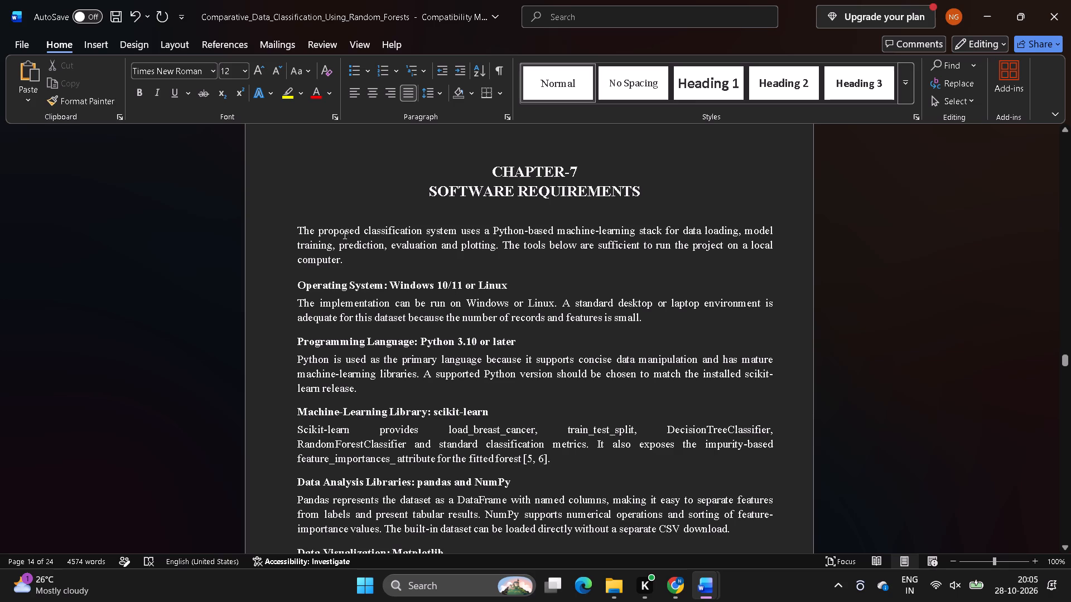
Check the font size of the Chapter-7 body text and subheadings from the opening paragraph through Data Visualization: Matplotlib.
scroll(378, 309, "down", 1)
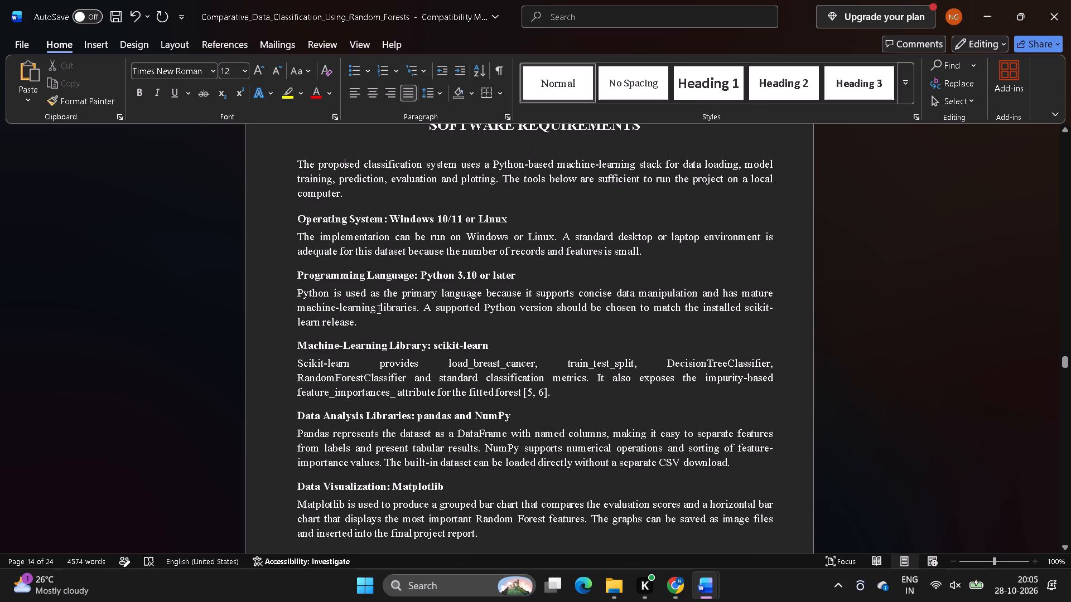
scroll(378, 309, "down", 1)
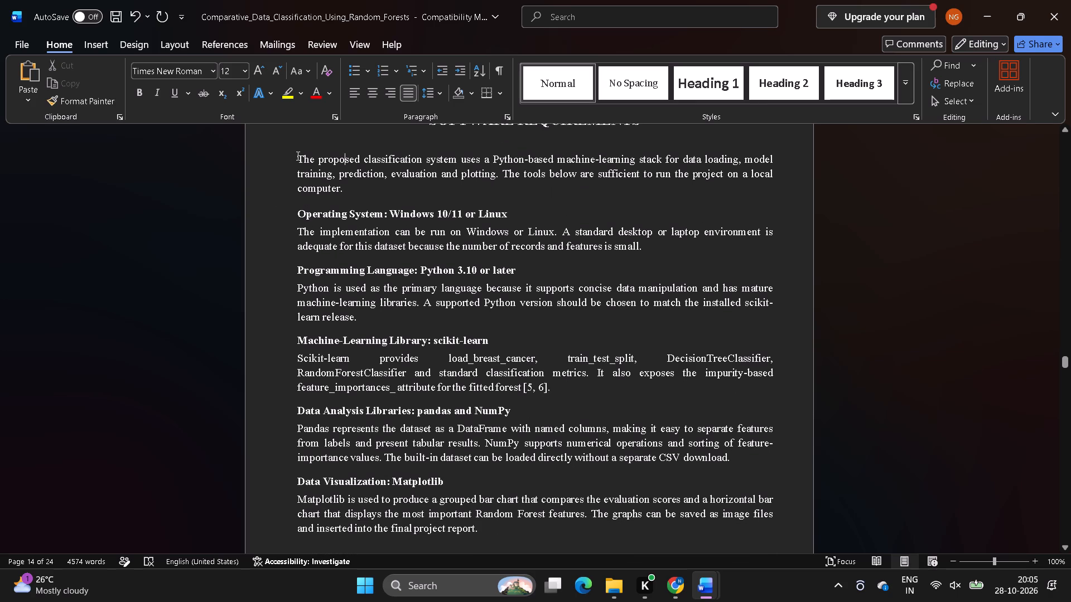
left_click_drag(297, 156, 514, 525)
left_click(564, 358)
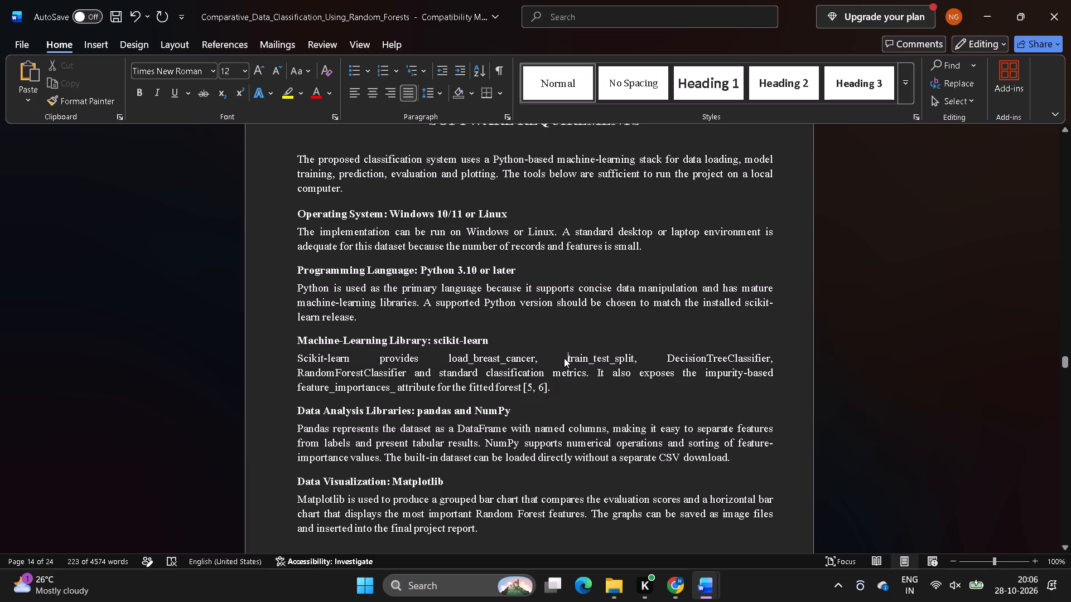
left_click(517, 213)
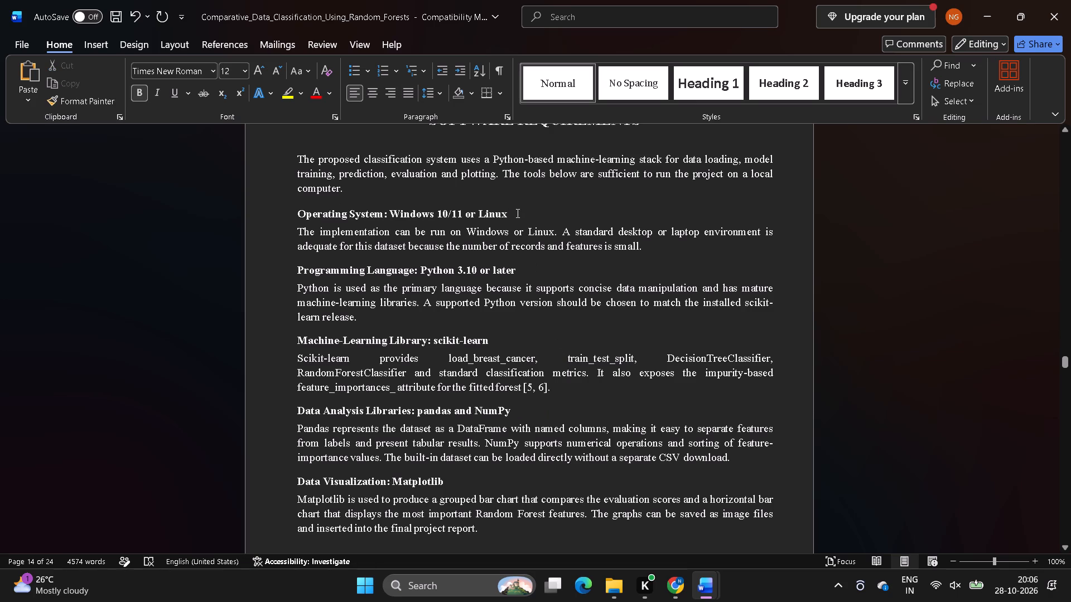
scroll(517, 213, "down", 3)
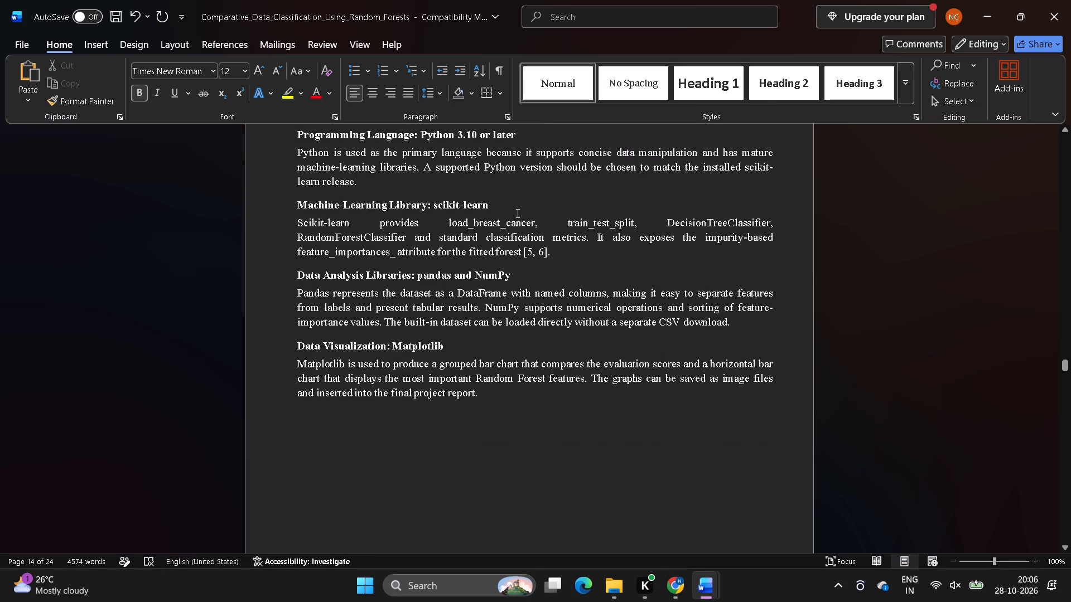
scroll(517, 213, "down", 1)
left_click(450, 323)
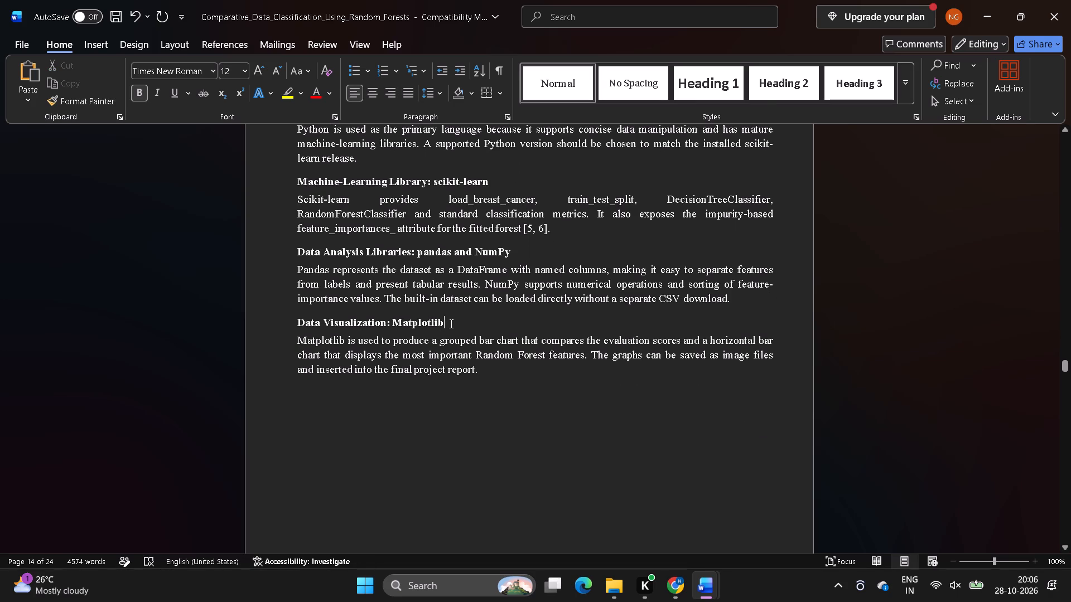
left_click(451, 346)
Format the CHAPTER-7 SOFTWARE REQUIREMENTS – CONTINUED heading without underline and at font size 16.
scroll(451, 346, "down", 2)
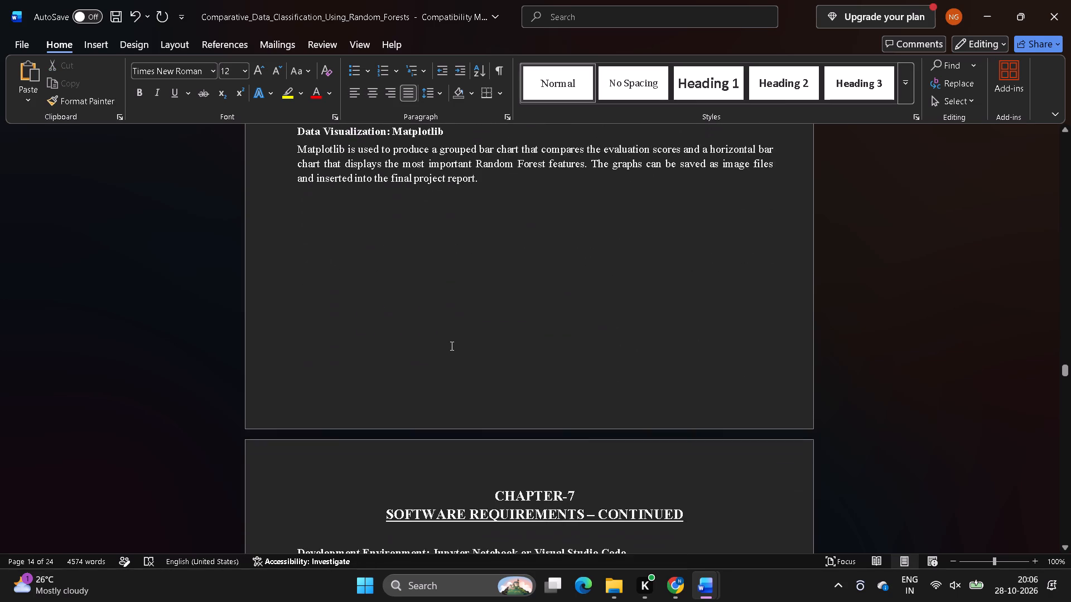
scroll(451, 346, "down", 2)
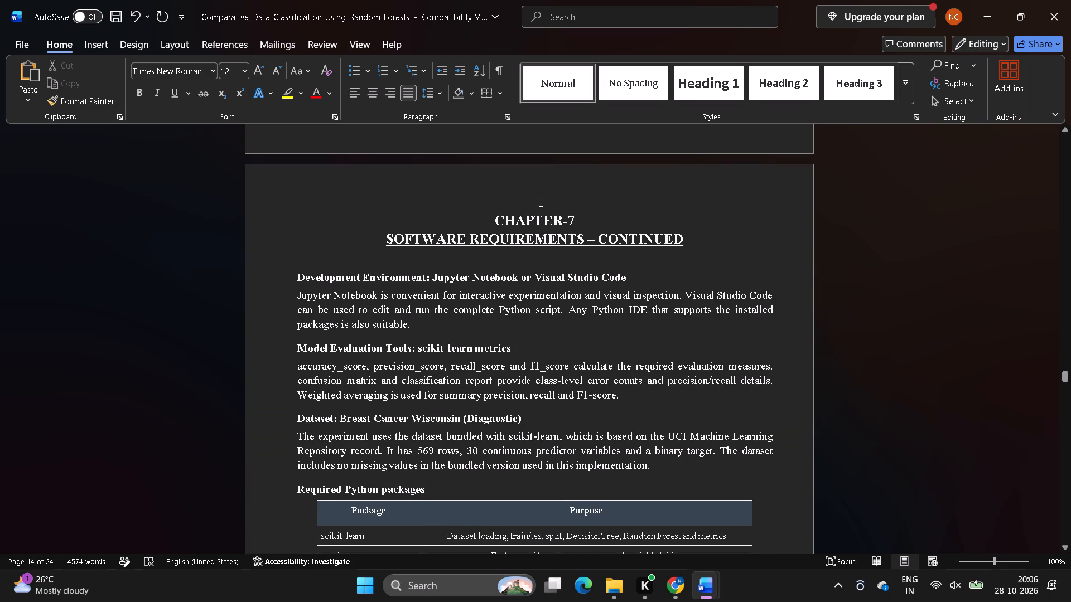
scroll(537, 212, "down", 1)
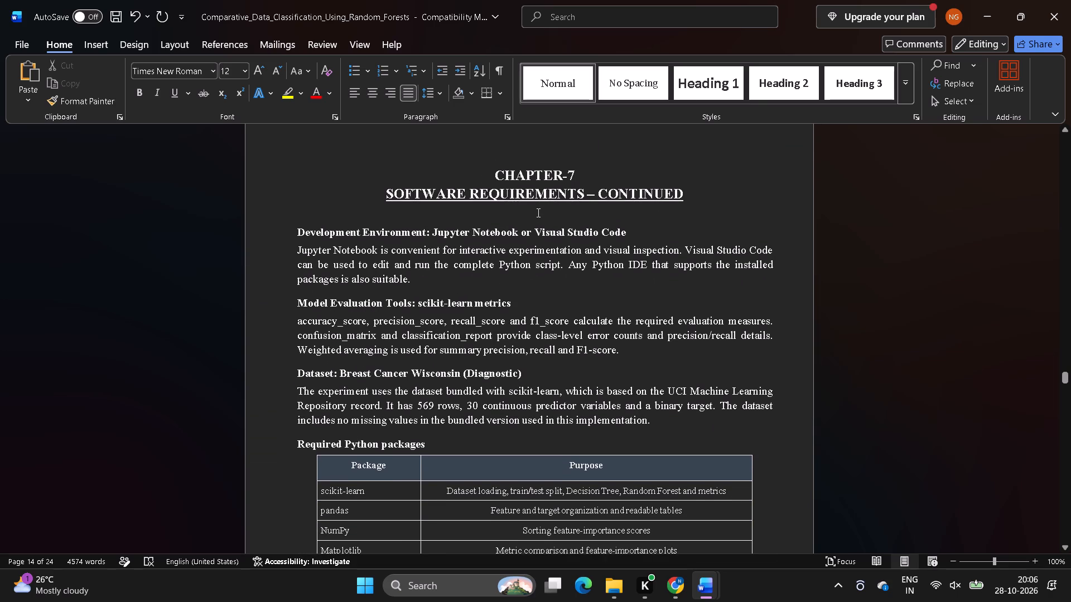
scroll(537, 212, "down", 1)
left_click_drag(467, 169, 633, 188)
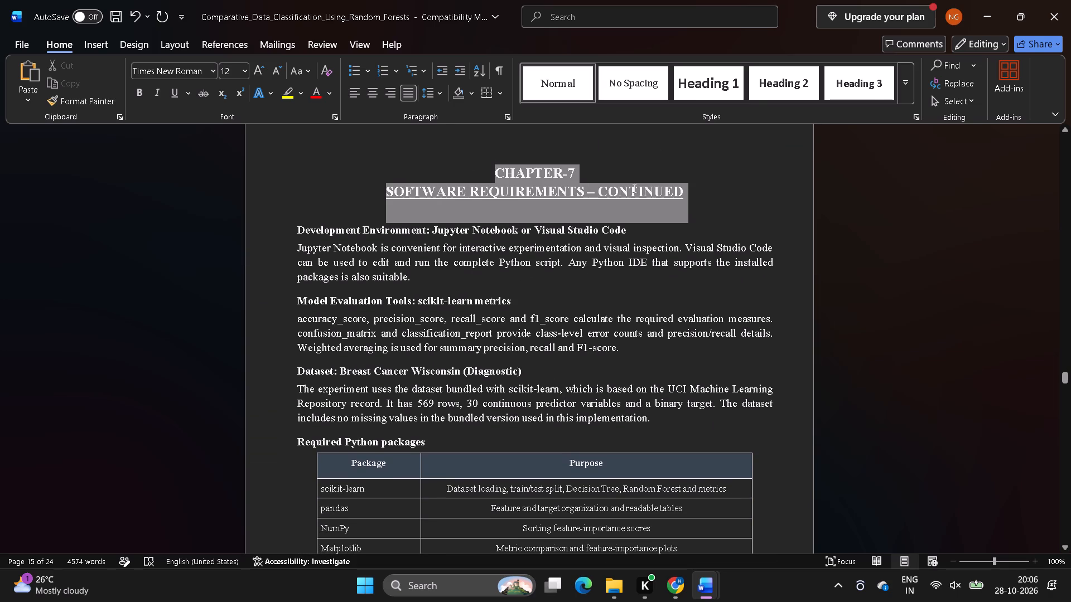
left_click_drag(633, 188, 644, 186)
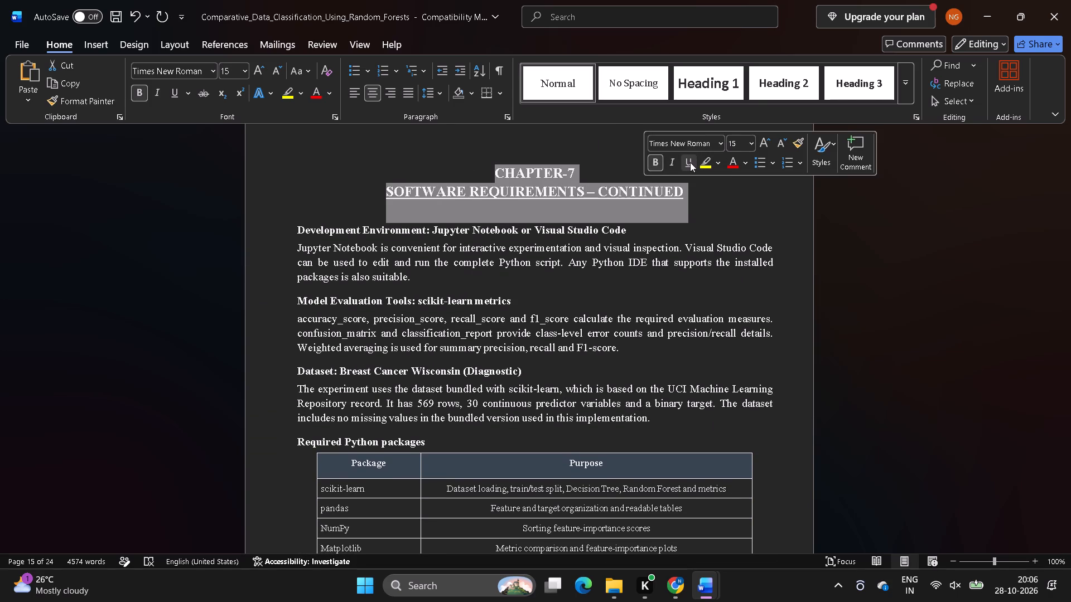
left_click(689, 163)
left_click(689, 163)
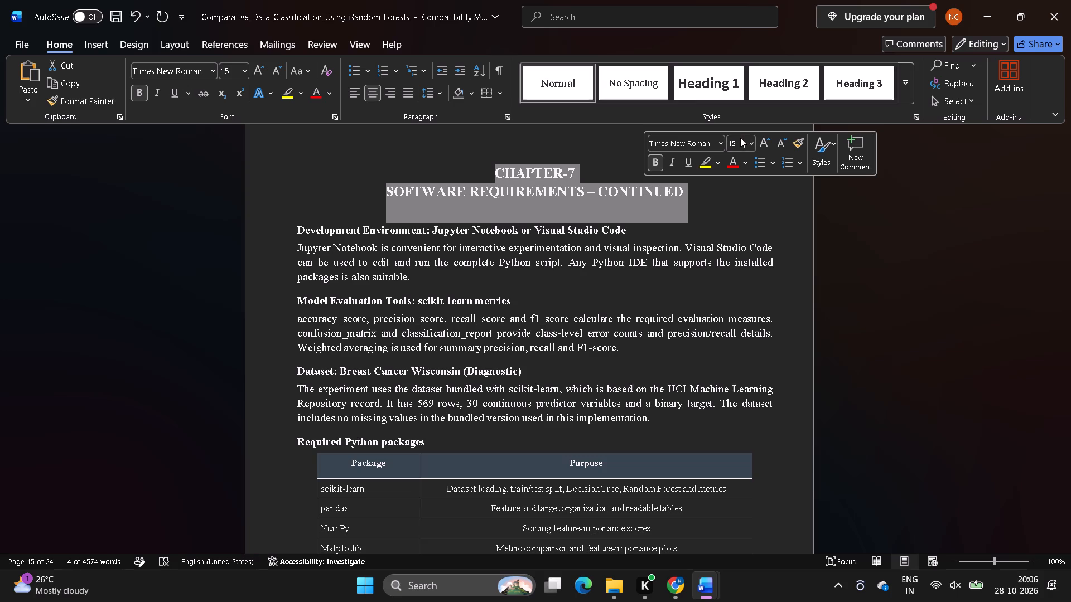
left_click(739, 143)
type("16")
key("Return")
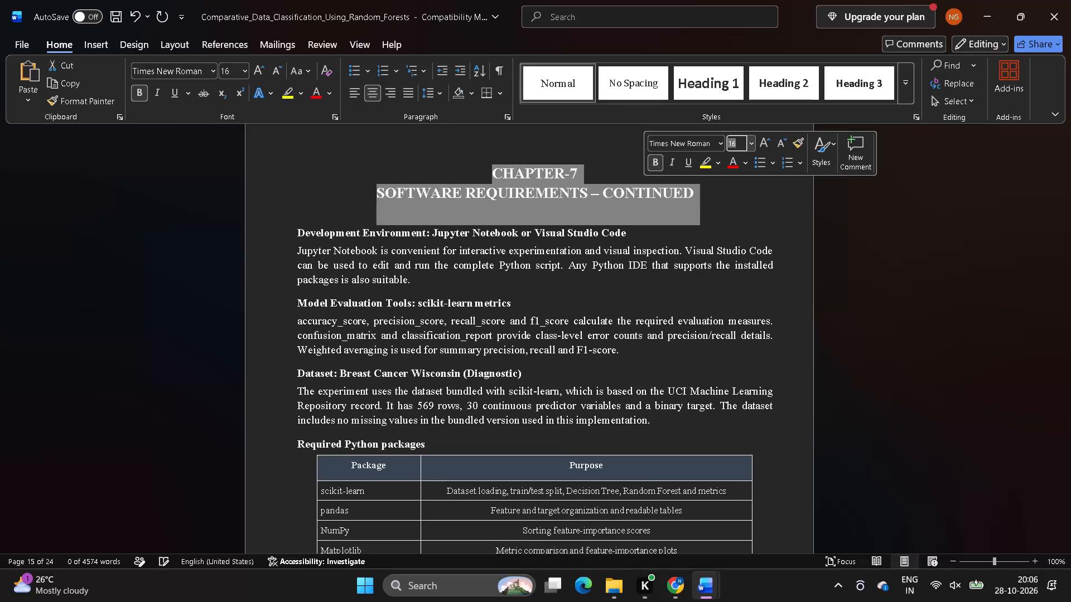
left_click(605, 262)
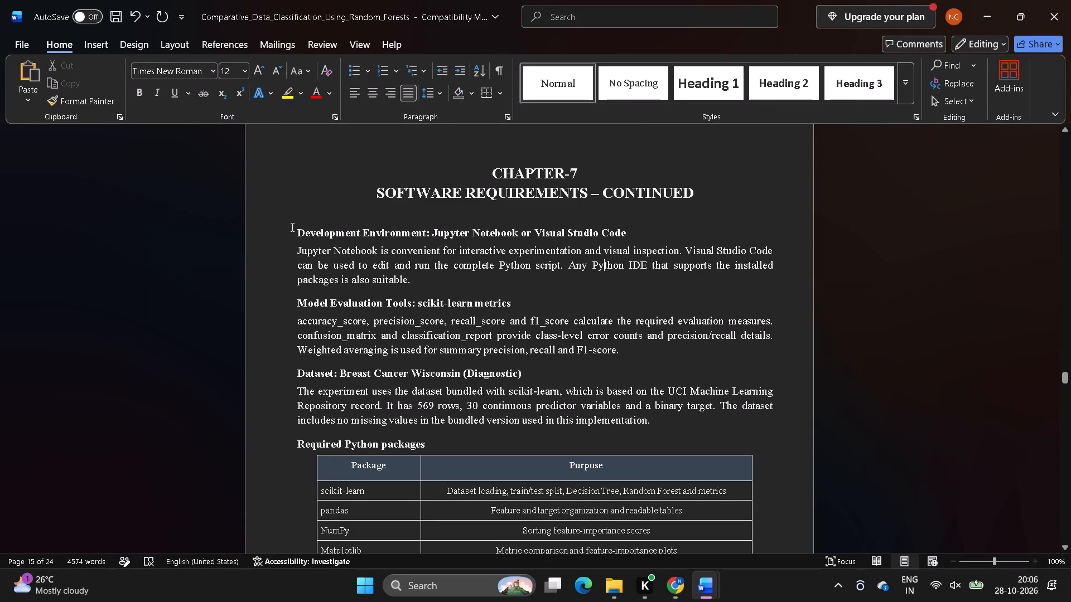
Format the CHAPTER-8 HARDWARE REQUIREMENTS heading without underline and at font size 16.
left_click(291, 227)
left_click(296, 230)
scroll(296, 230, "down", 3)
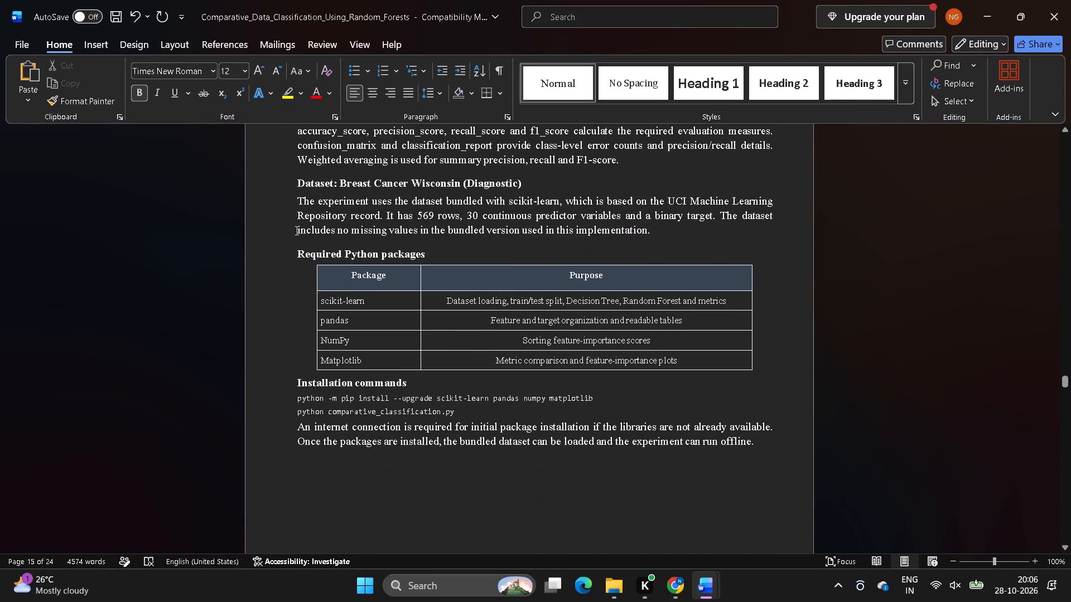
scroll(296, 230, "down", 3)
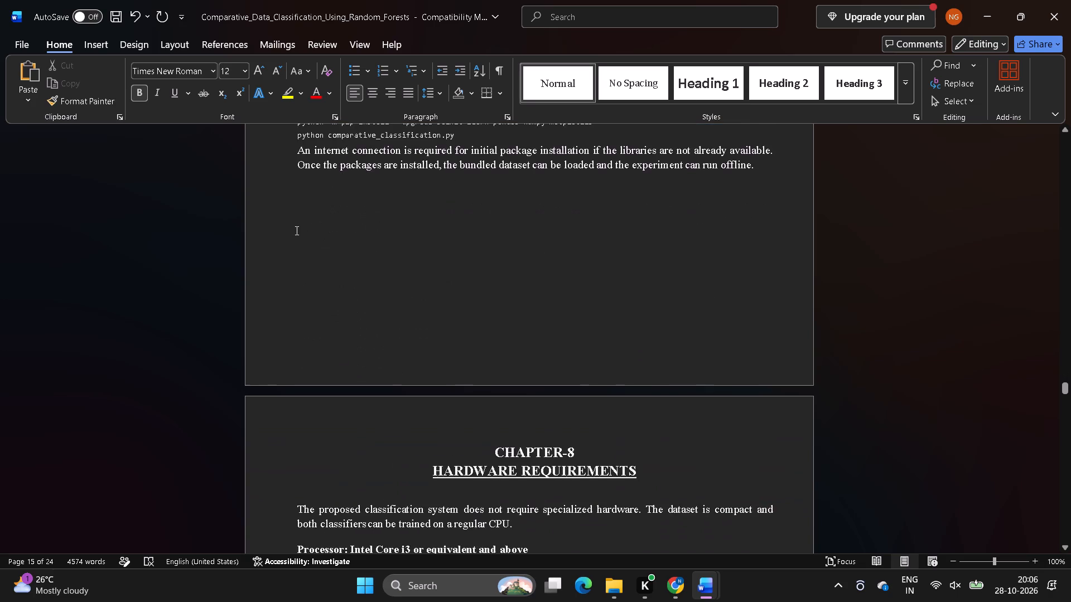
scroll(296, 230, "down", 1)
left_click(504, 273)
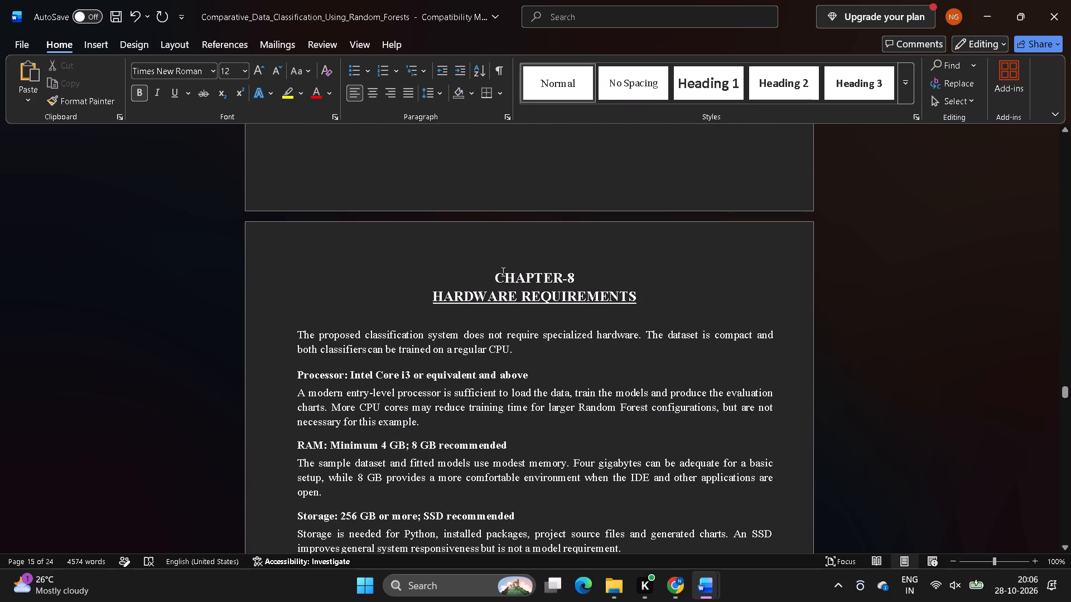
left_click_drag(493, 273, 610, 295)
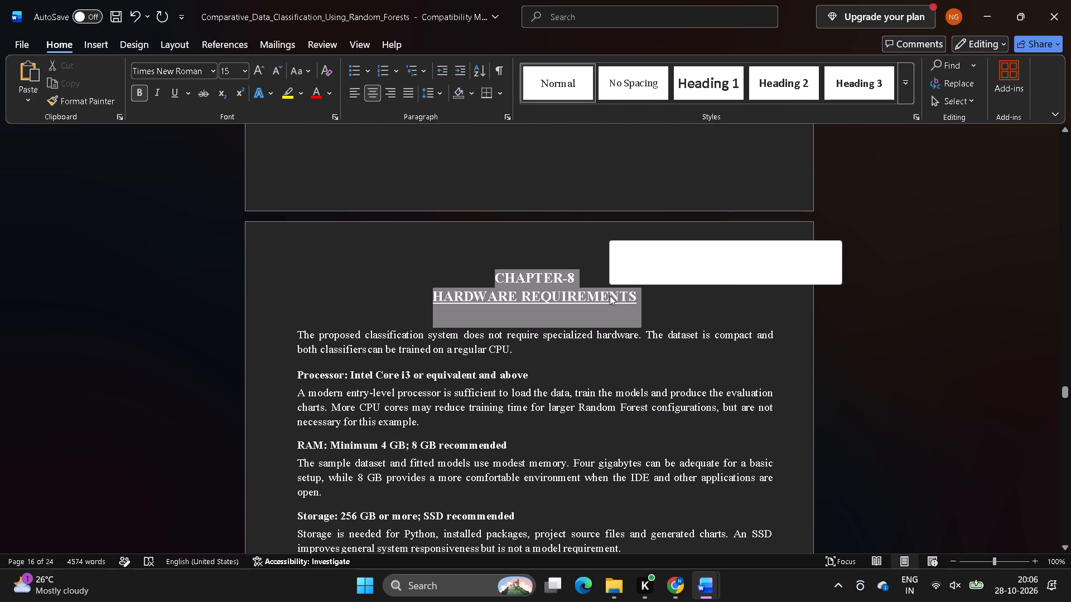
left_click(650, 270)
left_click(650, 270)
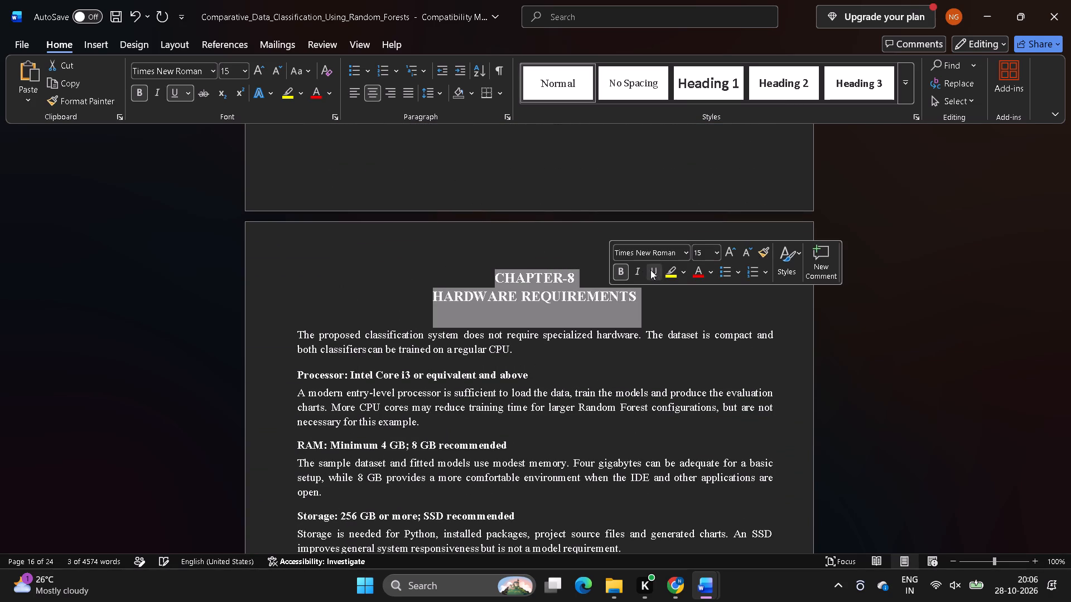
left_click(705, 255)
type("16")
key("Return")
left_click(491, 380)
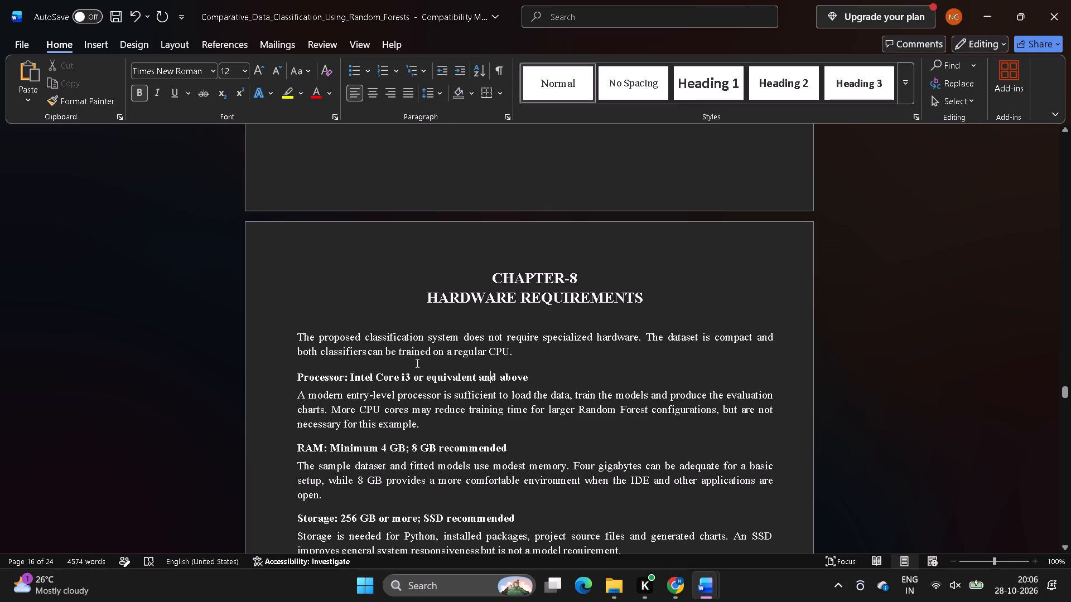
Format the CHAPTER-9 SOURCE CODE heading without underline and at font size 16.
scroll(318, 333, "down", 1)
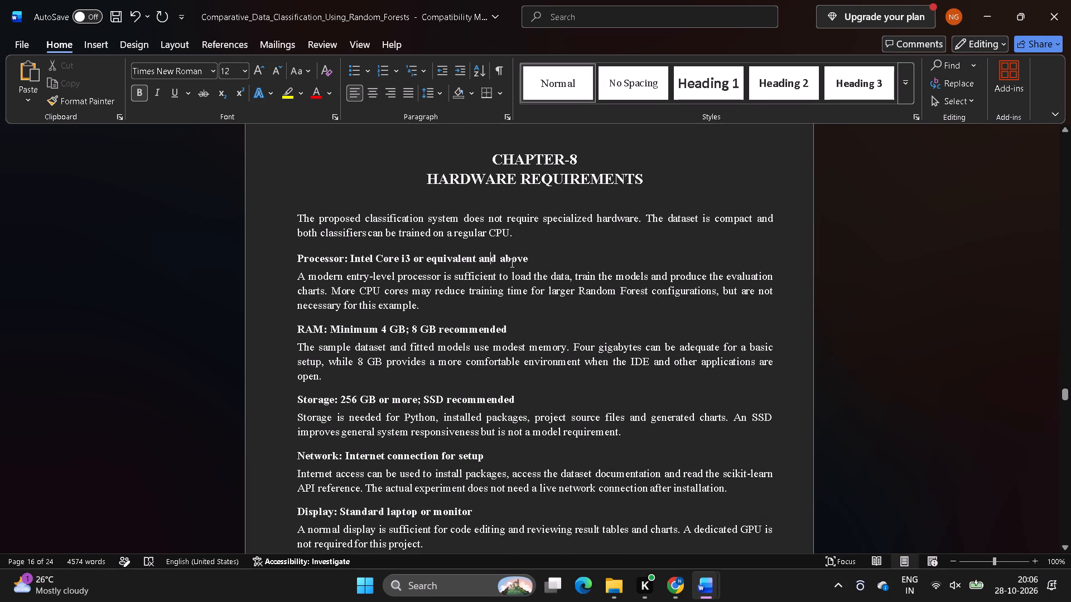
left_click(539, 259)
scroll(539, 259, "down", 1)
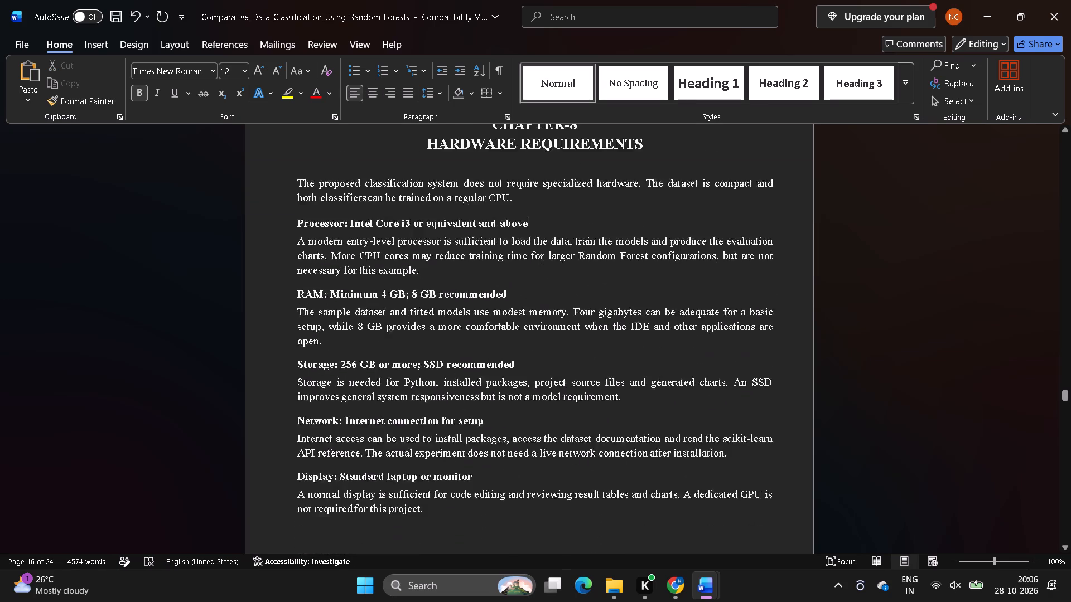
scroll(539, 259, "down", 5)
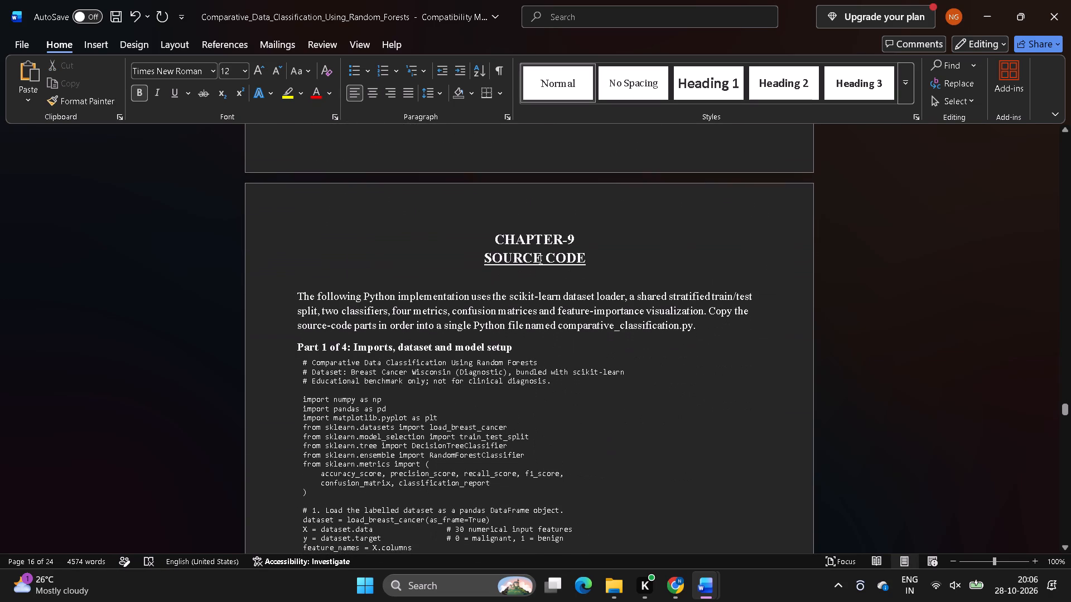
scroll(539, 259, "down", 1)
left_click_drag(493, 225, 596, 251)
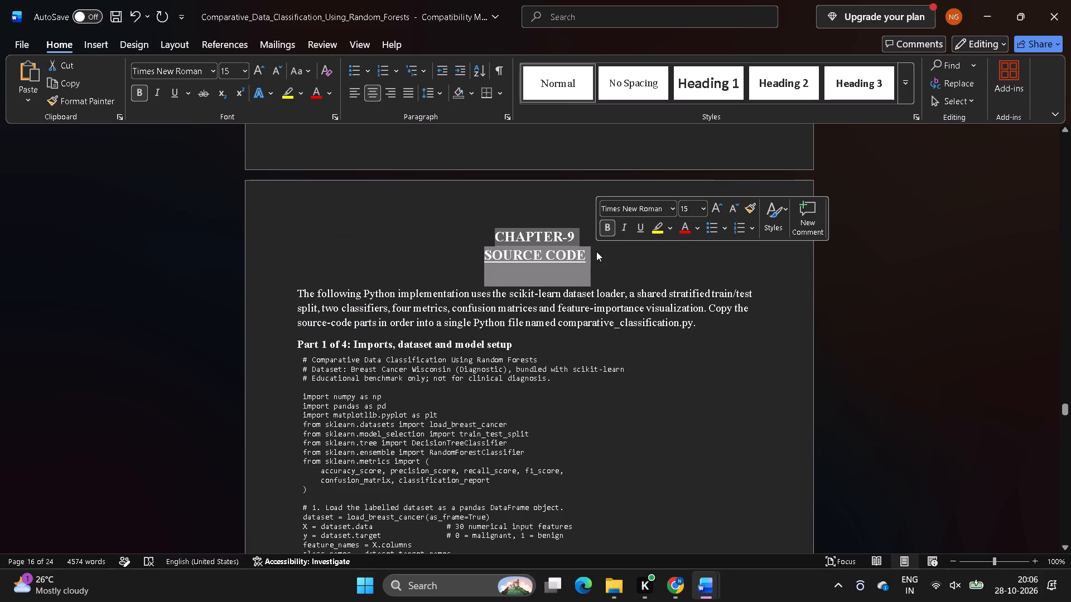
left_click(644, 230)
left_click(644, 230)
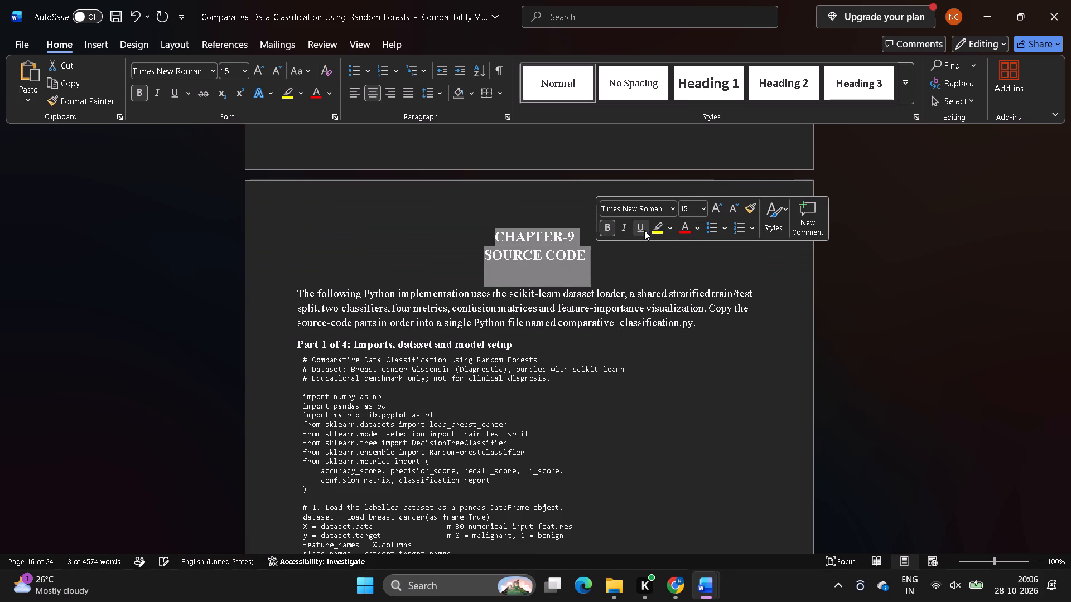
left_click(695, 206)
type("16")
key("Return")
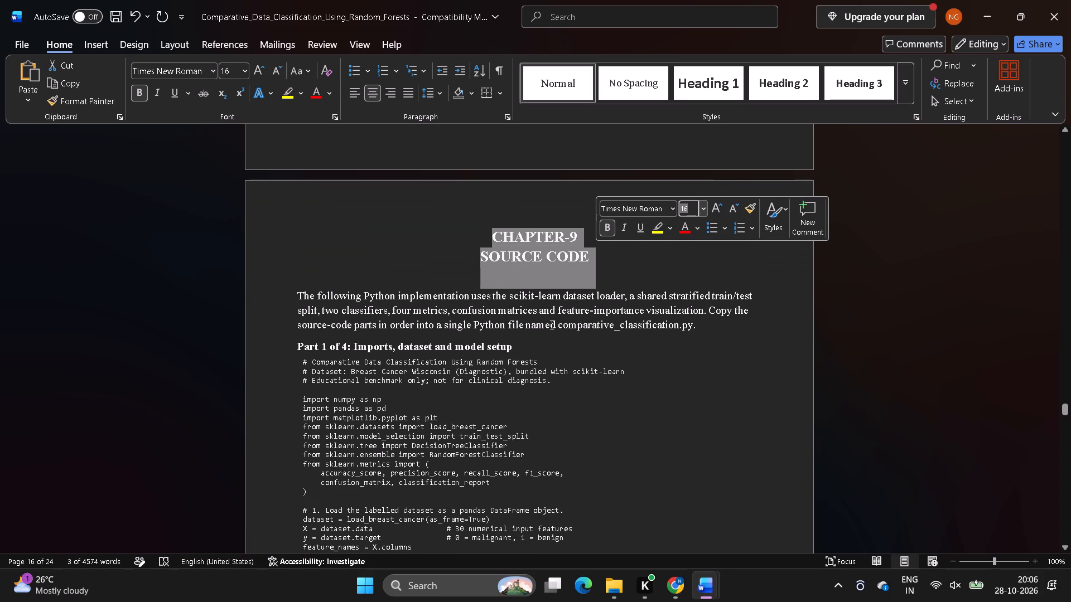
left_click(551, 324)
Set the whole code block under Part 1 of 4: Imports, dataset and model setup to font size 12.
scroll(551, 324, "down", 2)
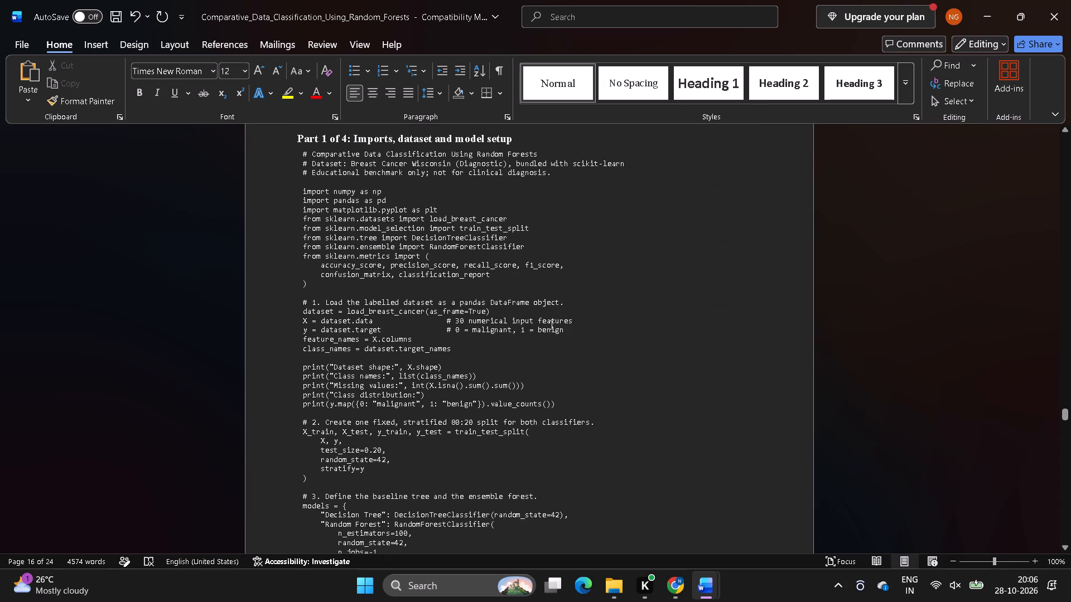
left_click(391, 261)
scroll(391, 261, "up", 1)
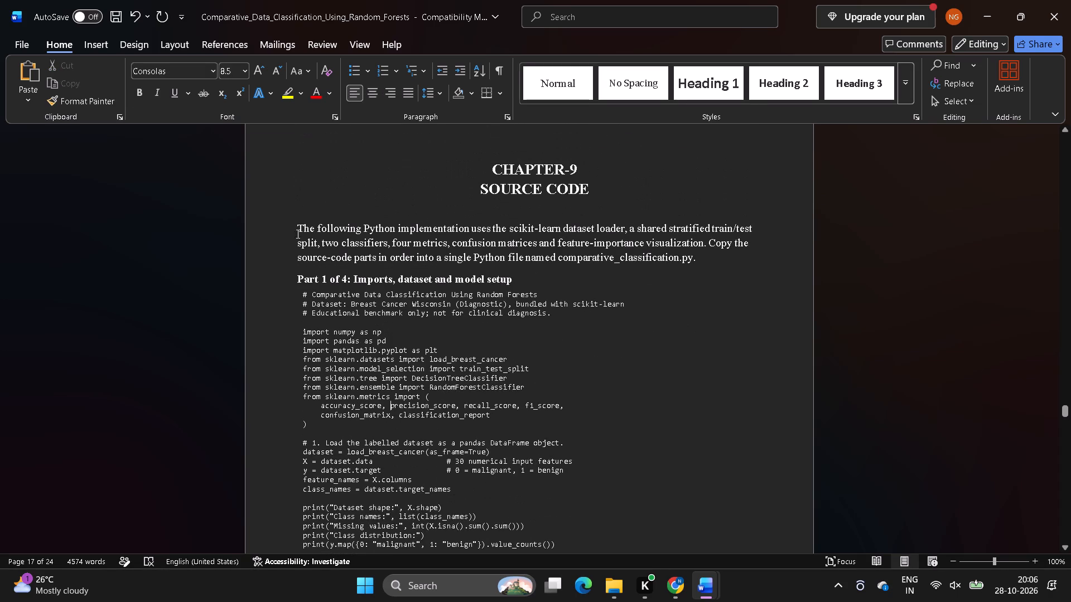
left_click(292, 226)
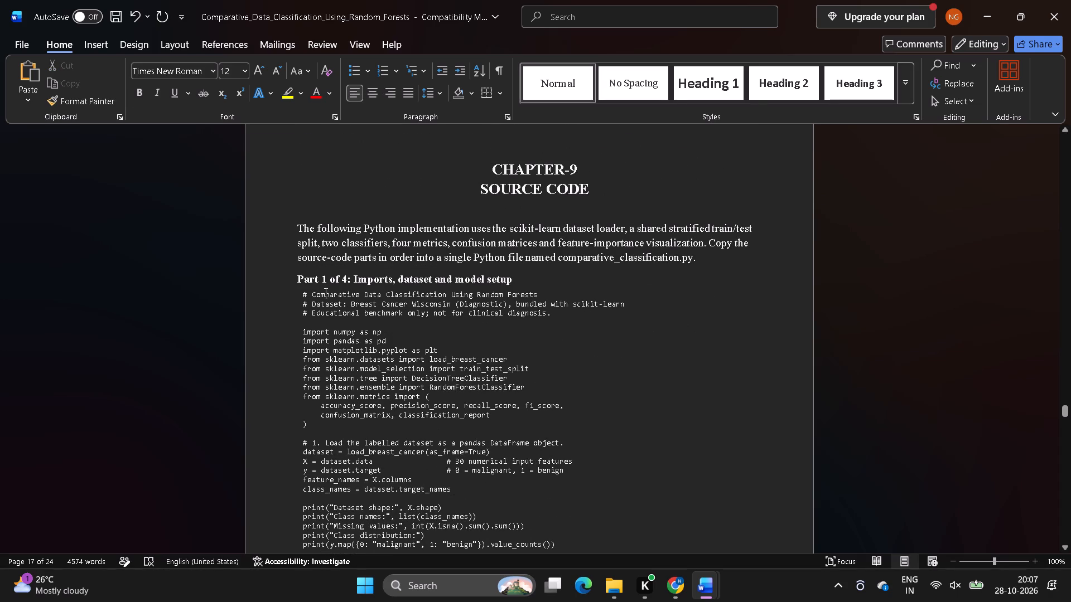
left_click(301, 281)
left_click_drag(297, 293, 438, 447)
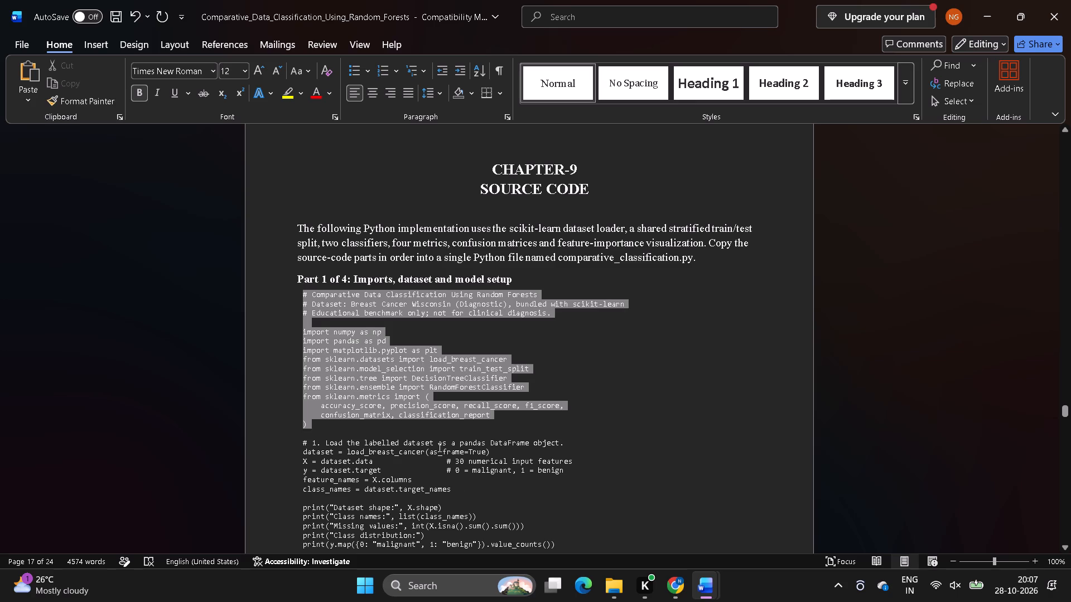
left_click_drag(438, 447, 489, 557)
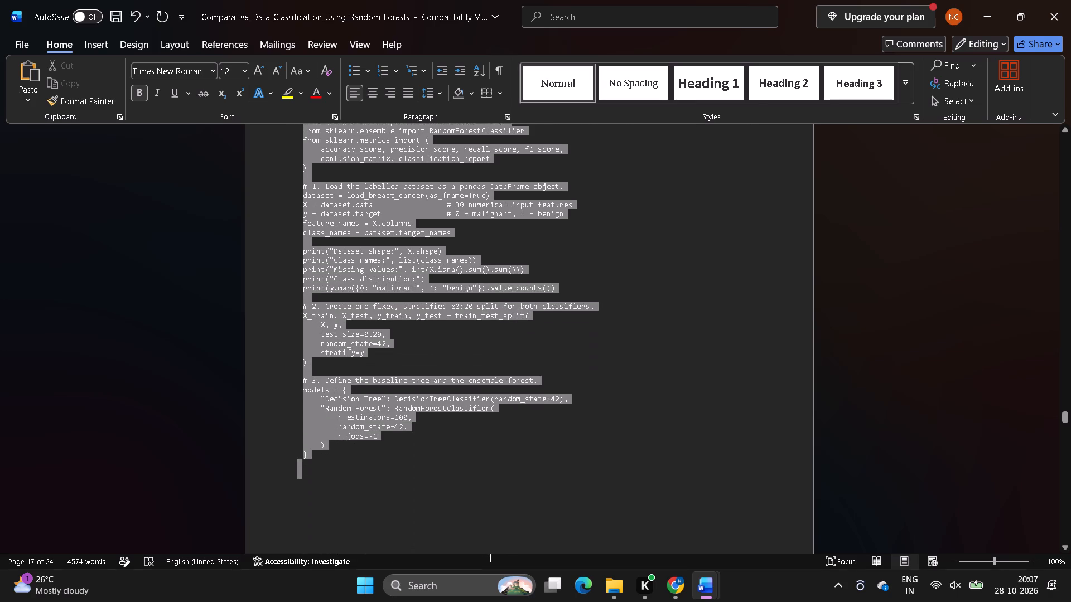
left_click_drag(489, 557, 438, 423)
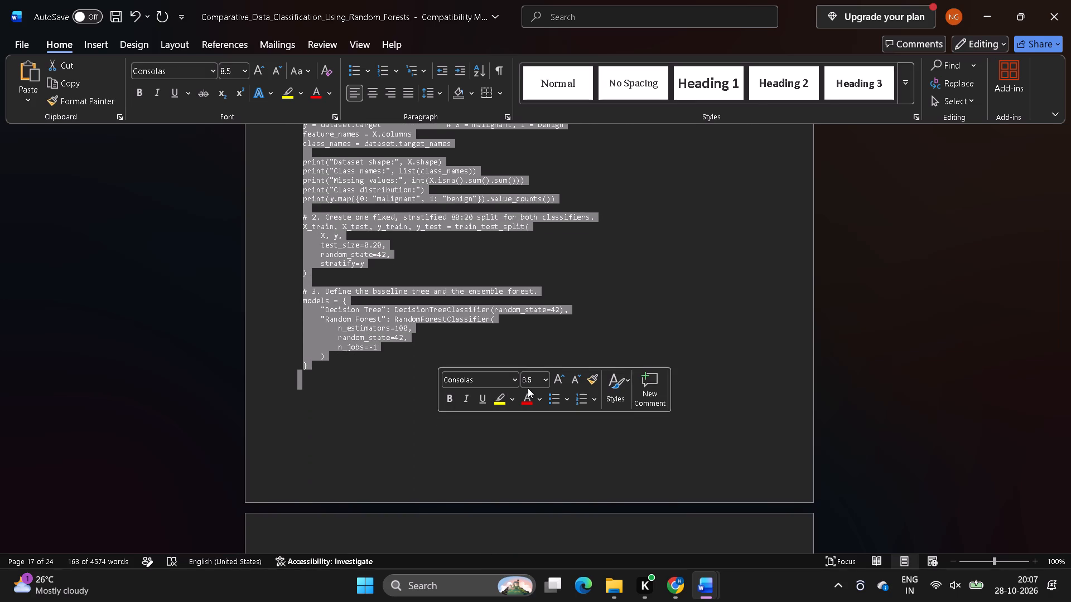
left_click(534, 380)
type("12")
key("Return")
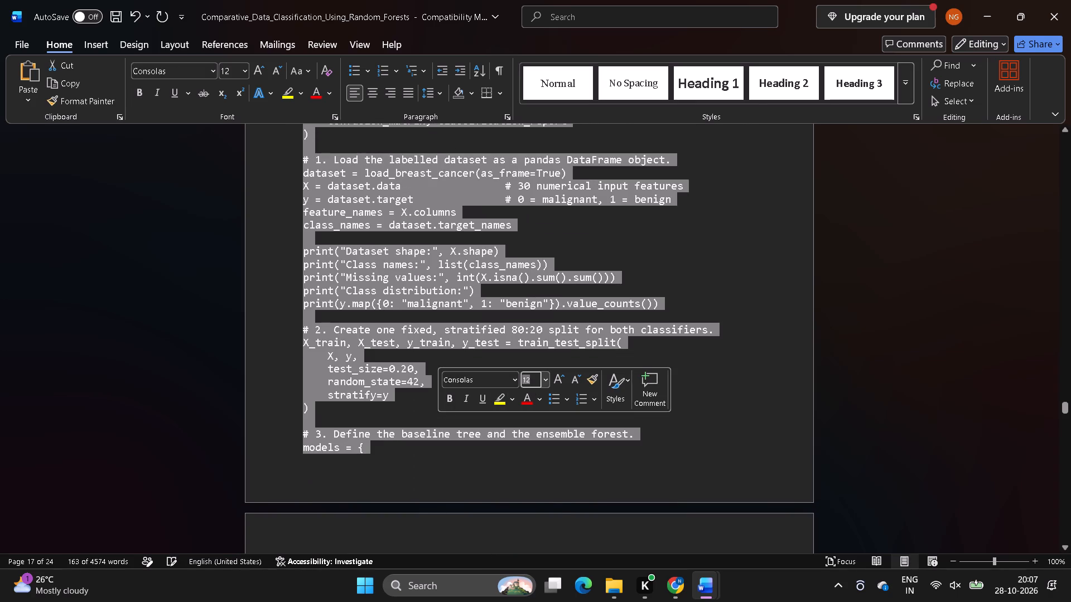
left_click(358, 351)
Check the fonts of the Chapter-9 text and code, and how the Part 1 code flows across the page break.
scroll(358, 351, "up", 3)
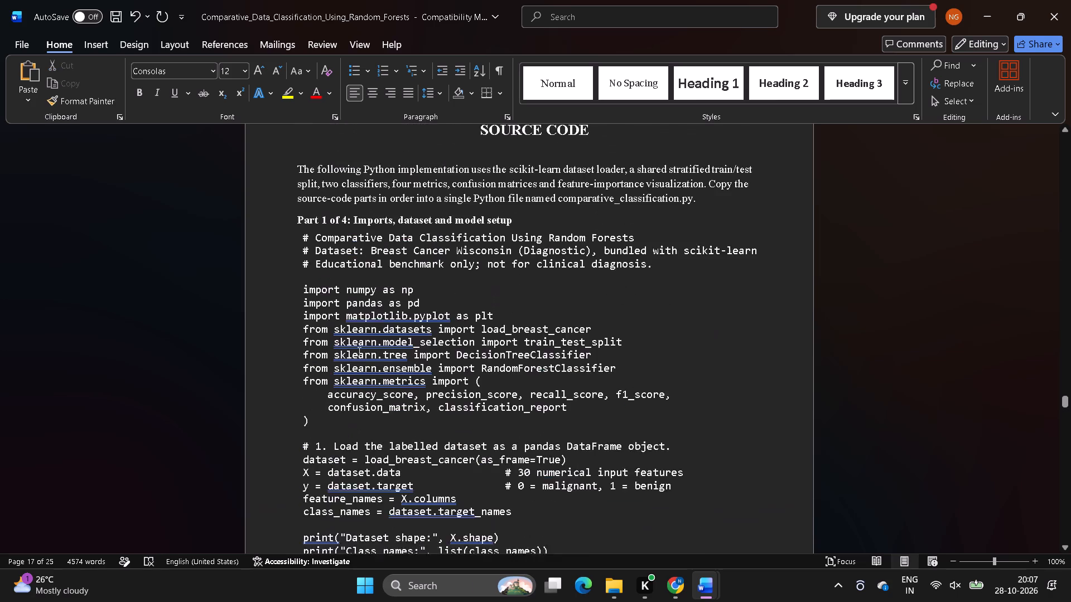
scroll(358, 351, "up", 2)
left_click(381, 251)
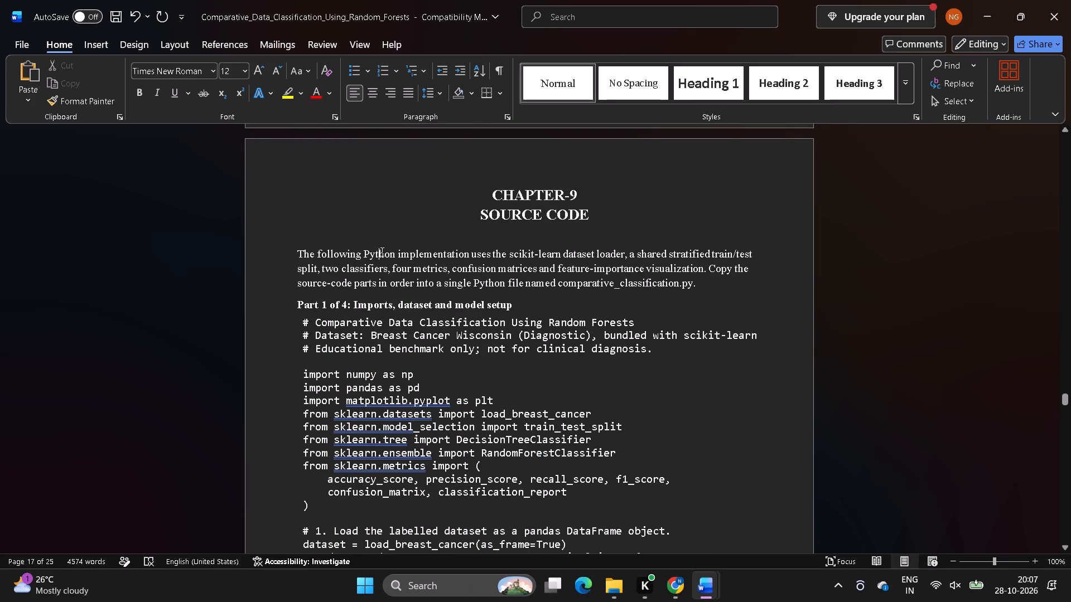
left_click(392, 387)
left_click(446, 308)
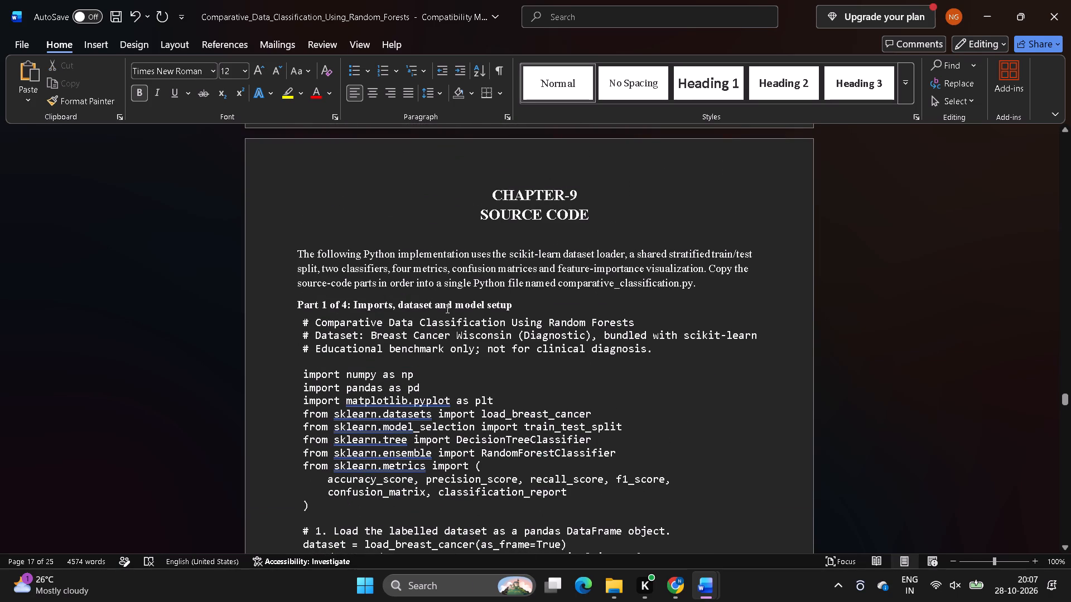
scroll(446, 308, "down", 2)
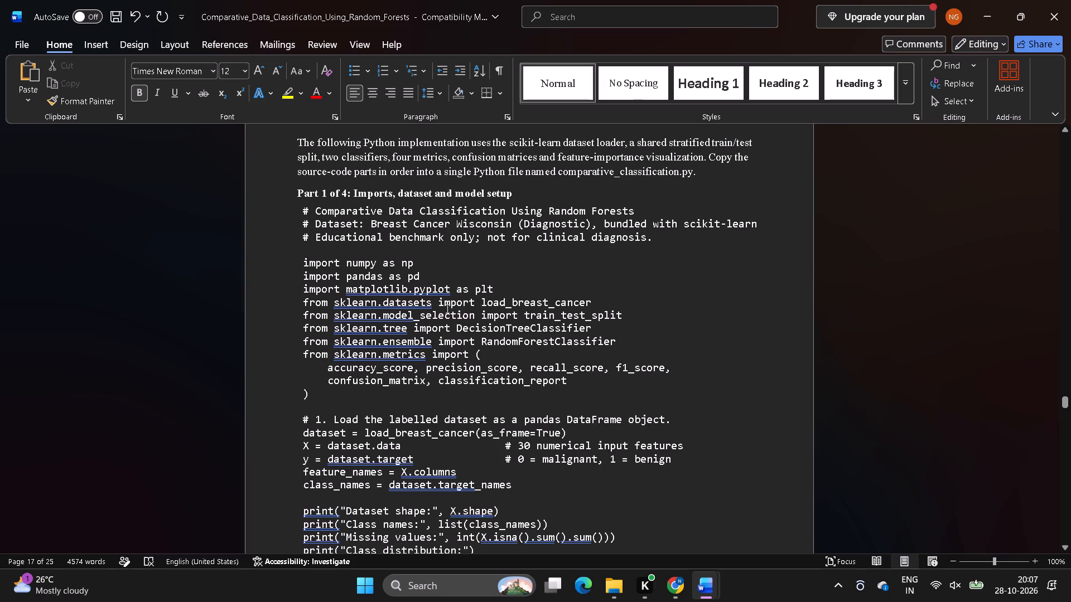
scroll(446, 308, "down", 3)
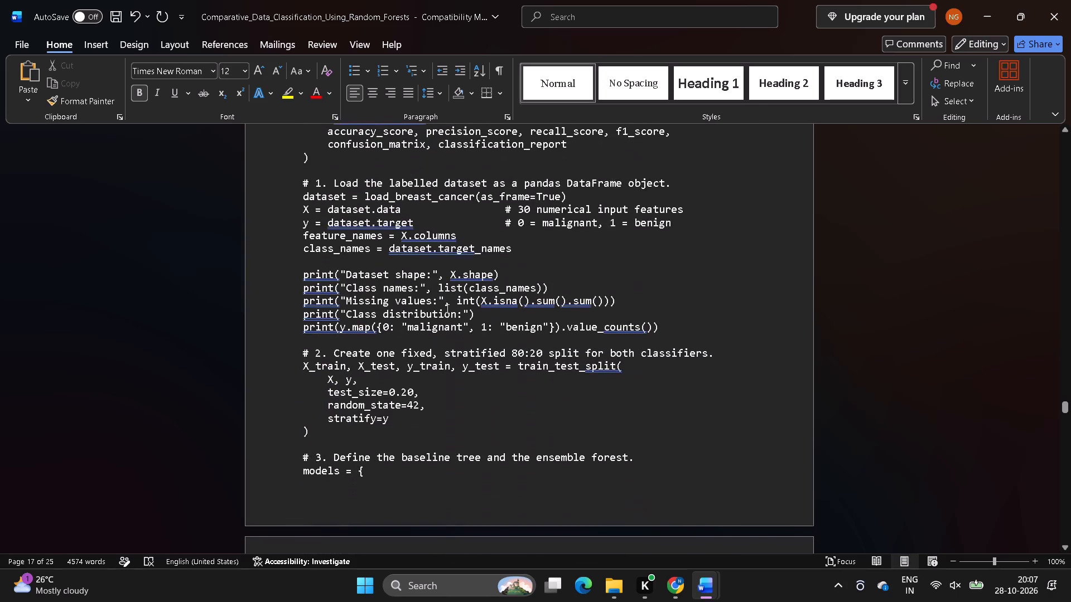
scroll(446, 308, "down", 2)
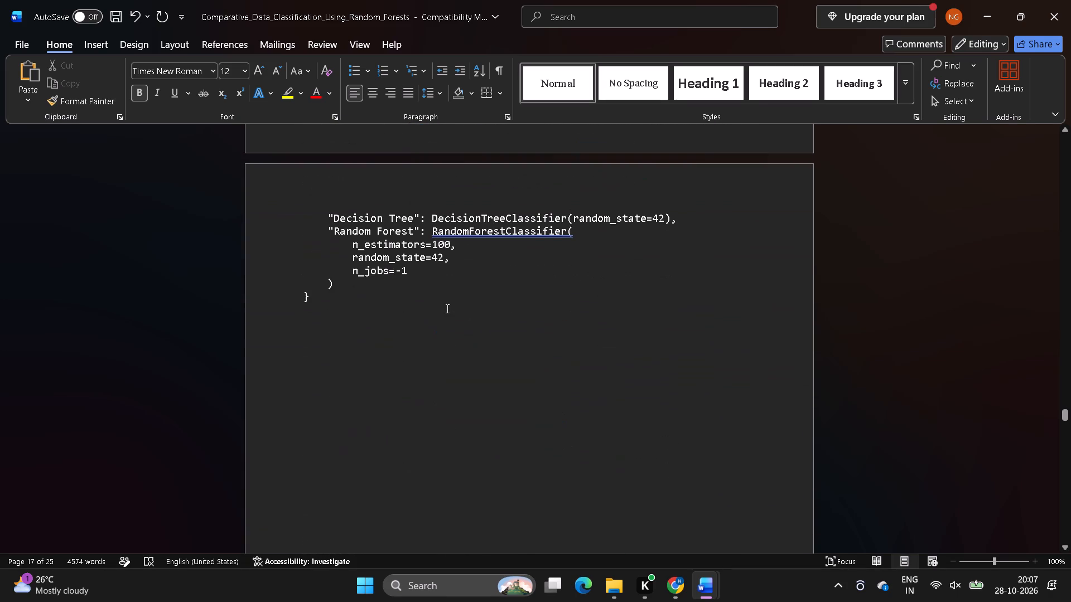
scroll(446, 308, "down", 3)
scroll(446, 308, "right", 1)
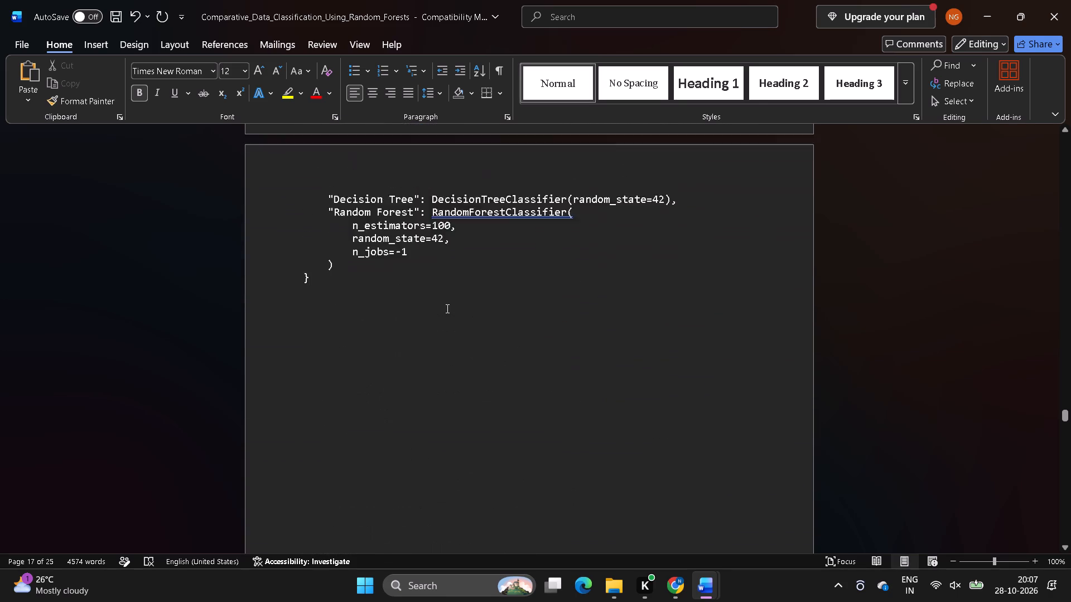
scroll(446, 308, "right", 1)
Set the whole Part 1 of 4 code block to font size 10.
left_click_drag(375, 322, 352, 162)
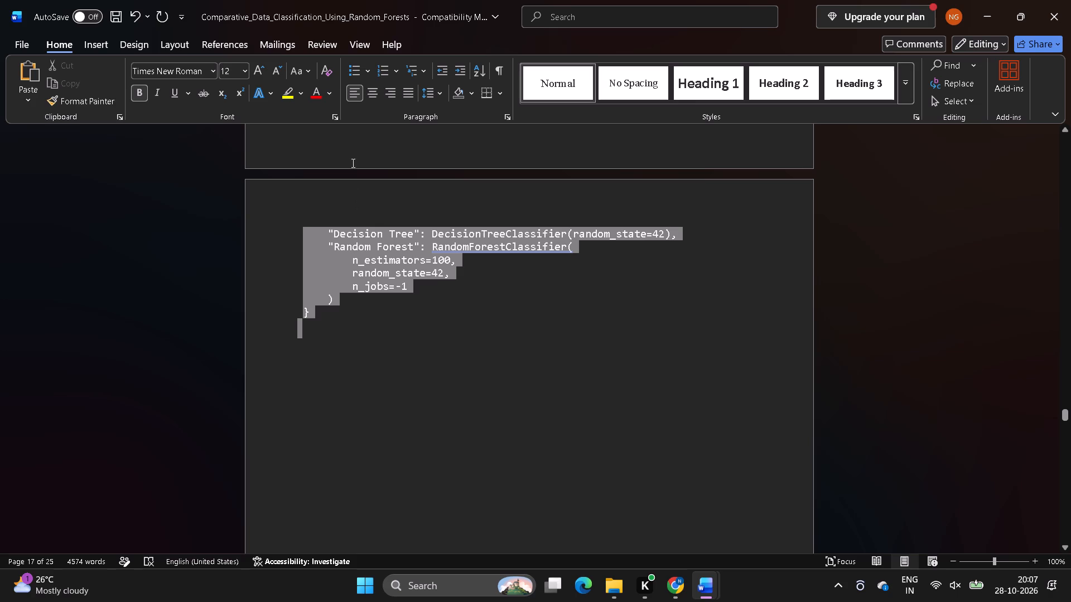
left_click_drag(352, 162, 354, 71)
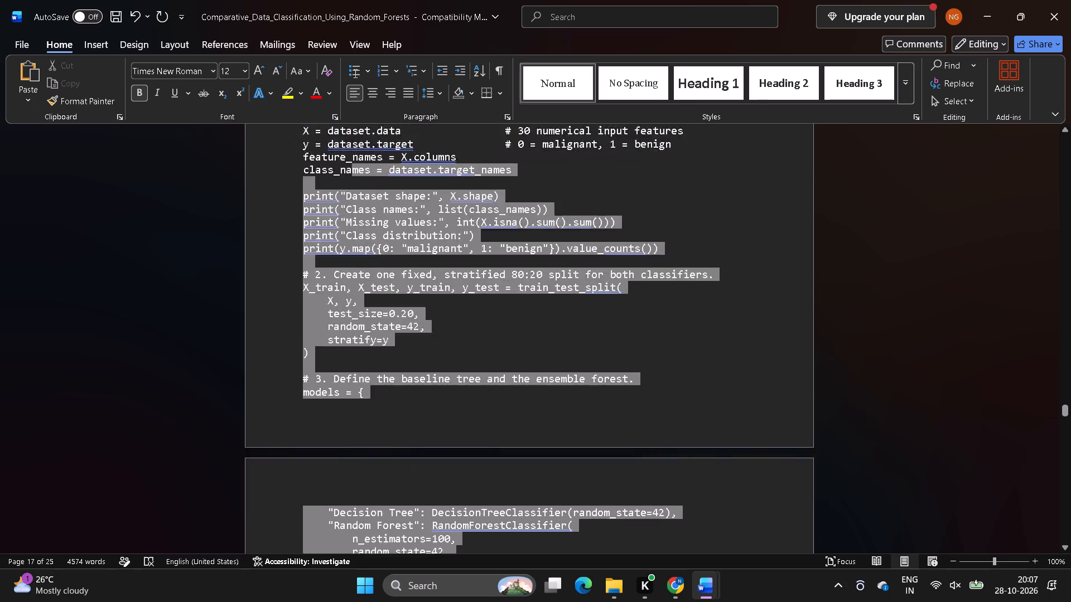
left_click_drag(354, 71, 311, 521)
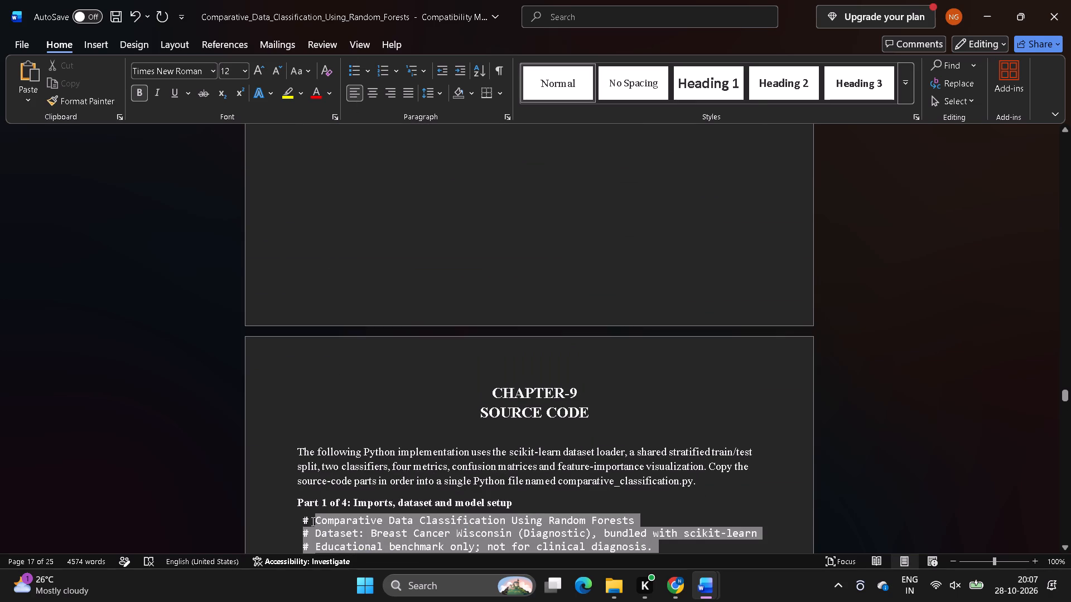
left_click_drag(311, 521, 303, 522)
left_click(397, 475)
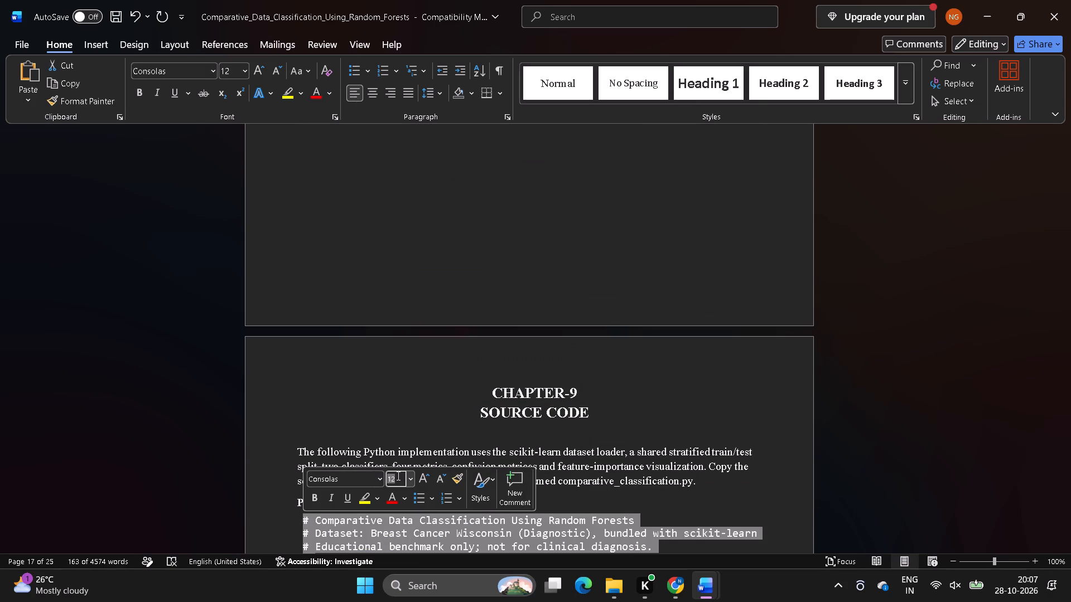
type("10")
key("Return")
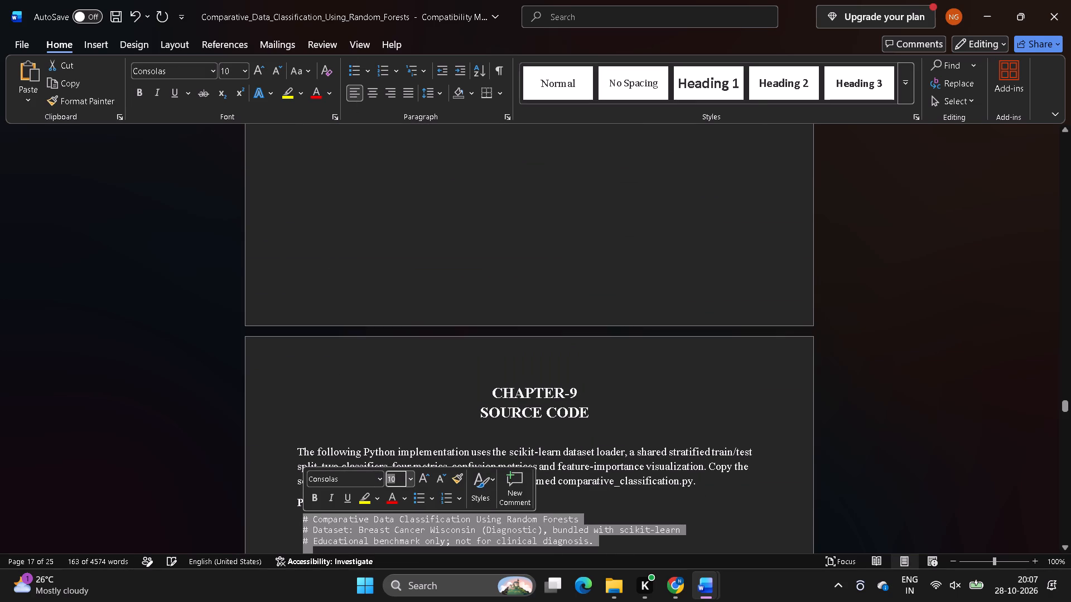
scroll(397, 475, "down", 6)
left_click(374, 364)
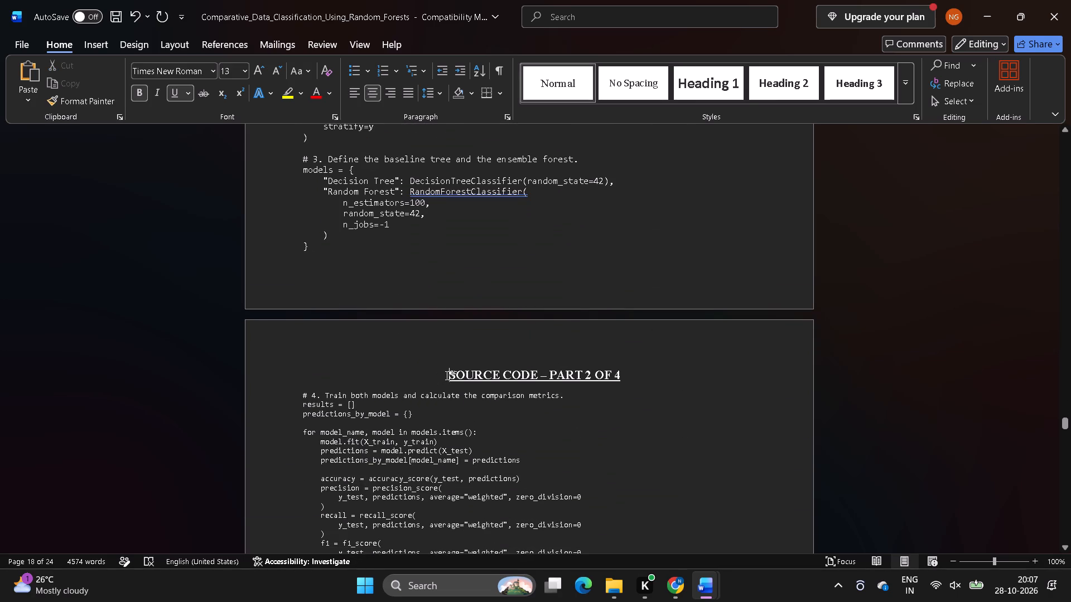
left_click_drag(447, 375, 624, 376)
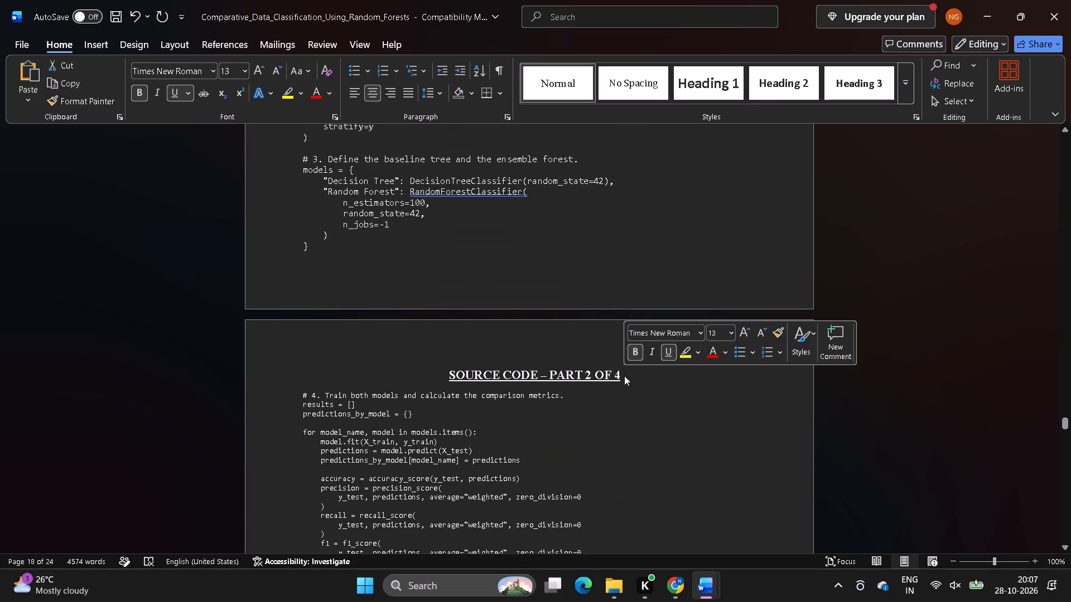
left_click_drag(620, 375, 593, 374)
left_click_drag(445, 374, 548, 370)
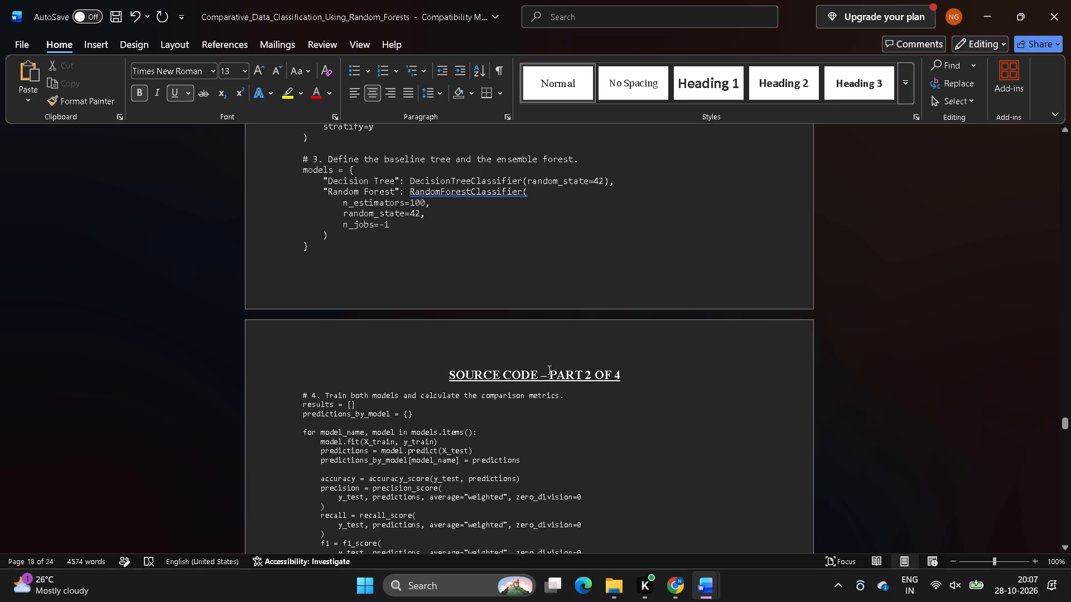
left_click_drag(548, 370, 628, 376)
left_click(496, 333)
Set the whole code block under SOURCE CODE – PART 2 OF 4 to font size 10.
left_click(517, 464)
scroll(517, 464, "down", 1)
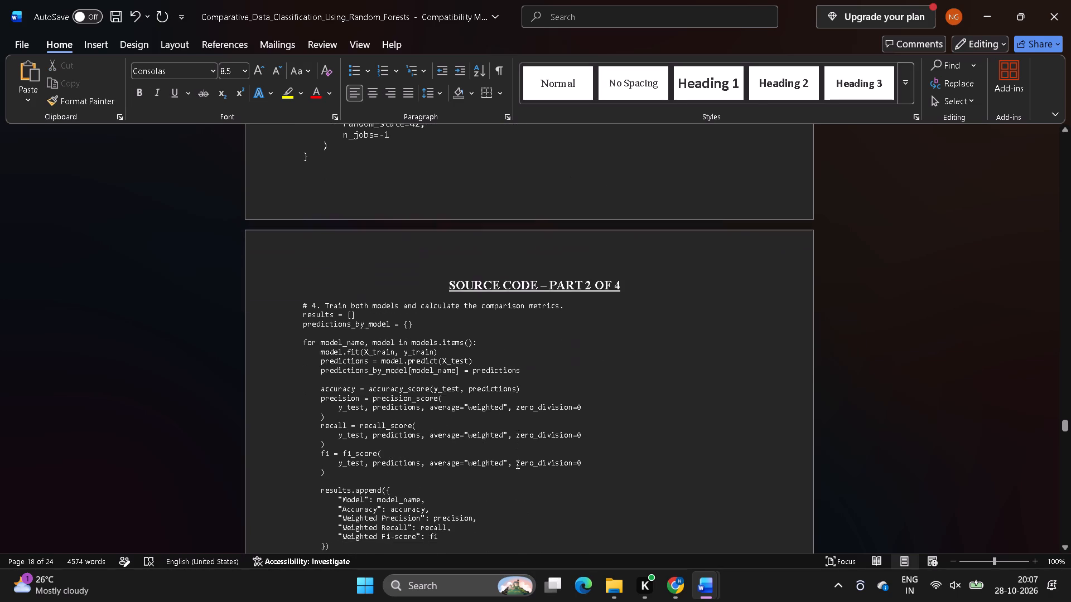
scroll(517, 464, "down", 1)
left_click(517, 464)
left_click(330, 277)
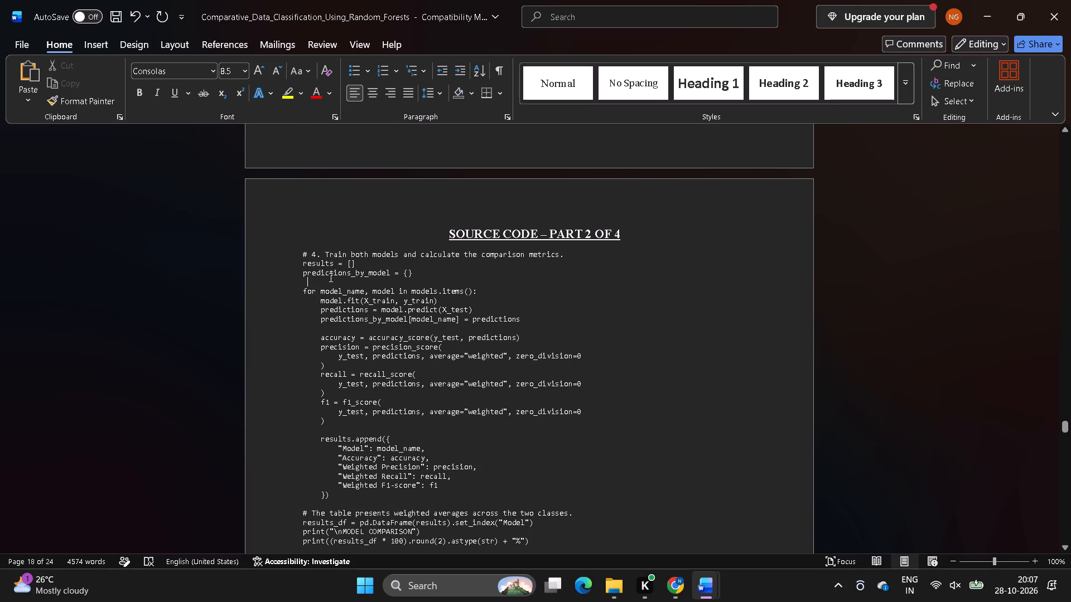
left_click_drag(303, 250, 481, 548)
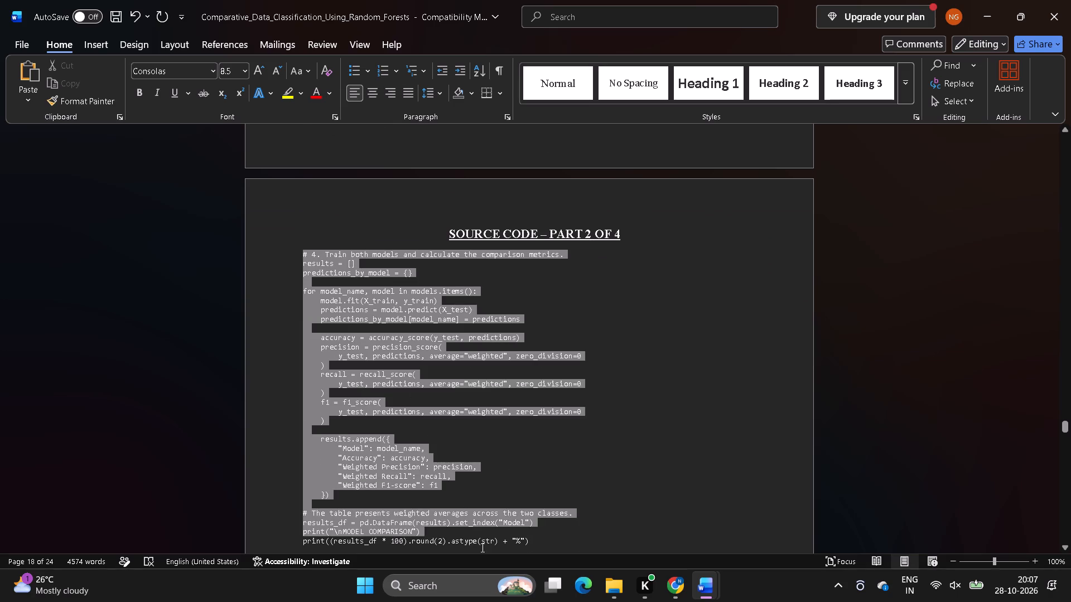
left_click_drag(481, 548, 459, 449)
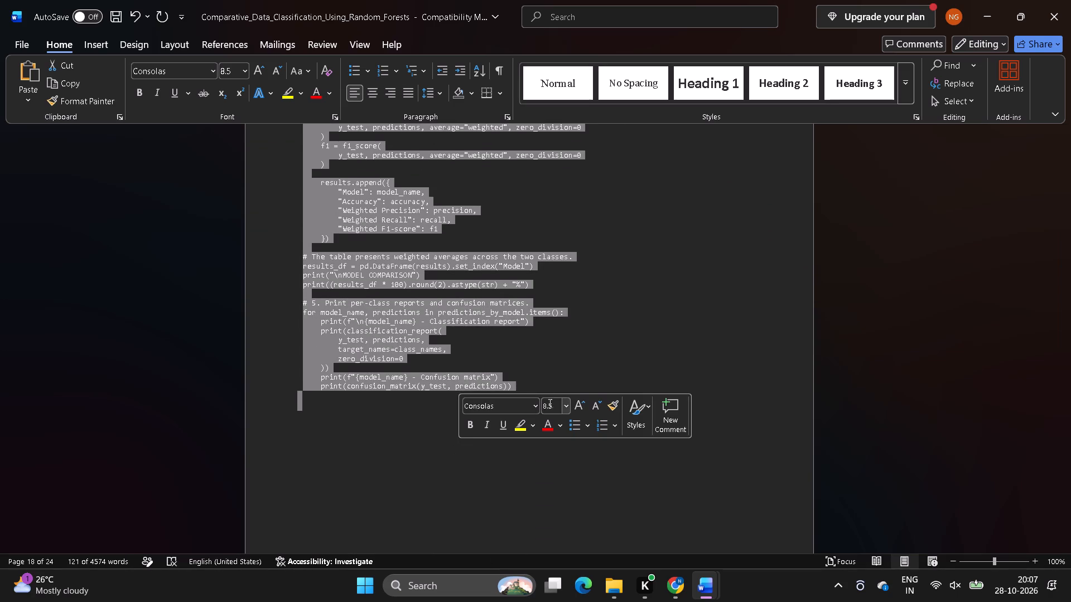
left_click(552, 402)
type("10")
key("Return")
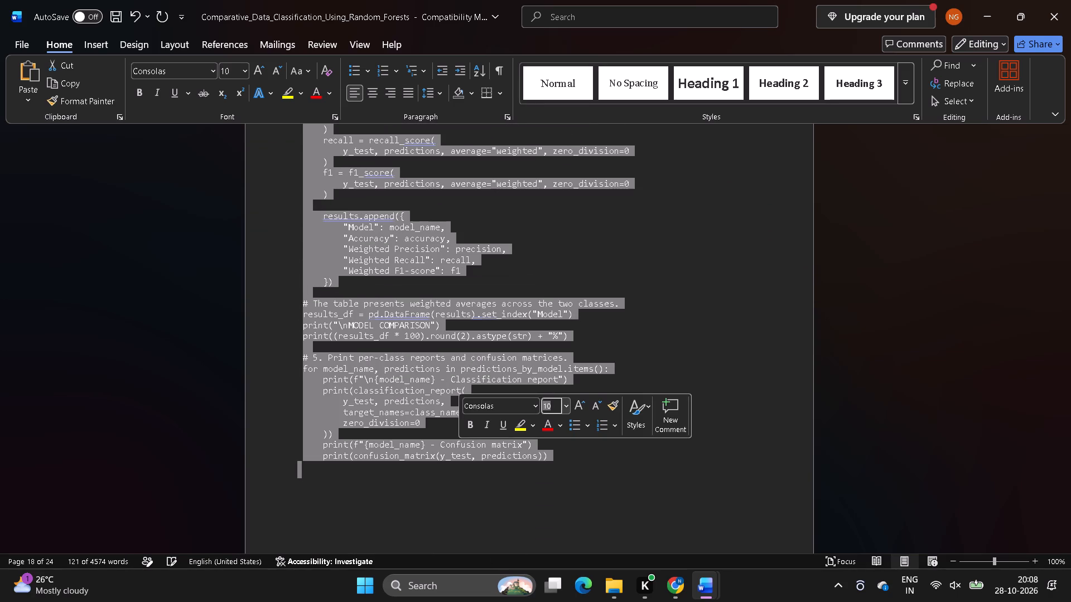
left_click(432, 461)
Format the SOURCE CODE – PART 2 OF 4 heading without underline and at font size 16.
scroll(432, 461, "up", 3)
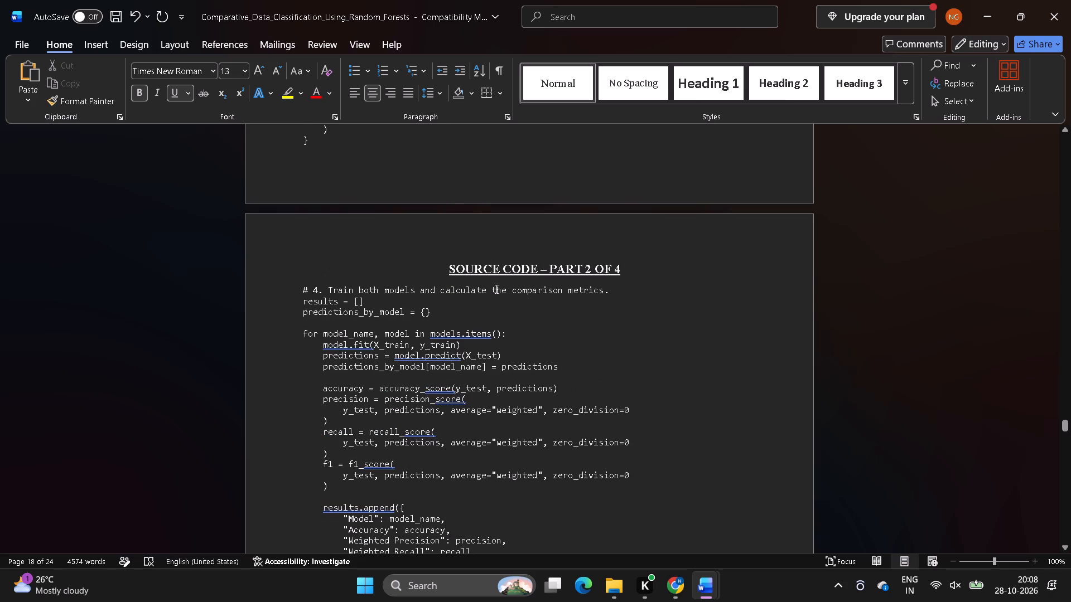
left_click(470, 265)
left_click_drag(470, 265, 574, 265)
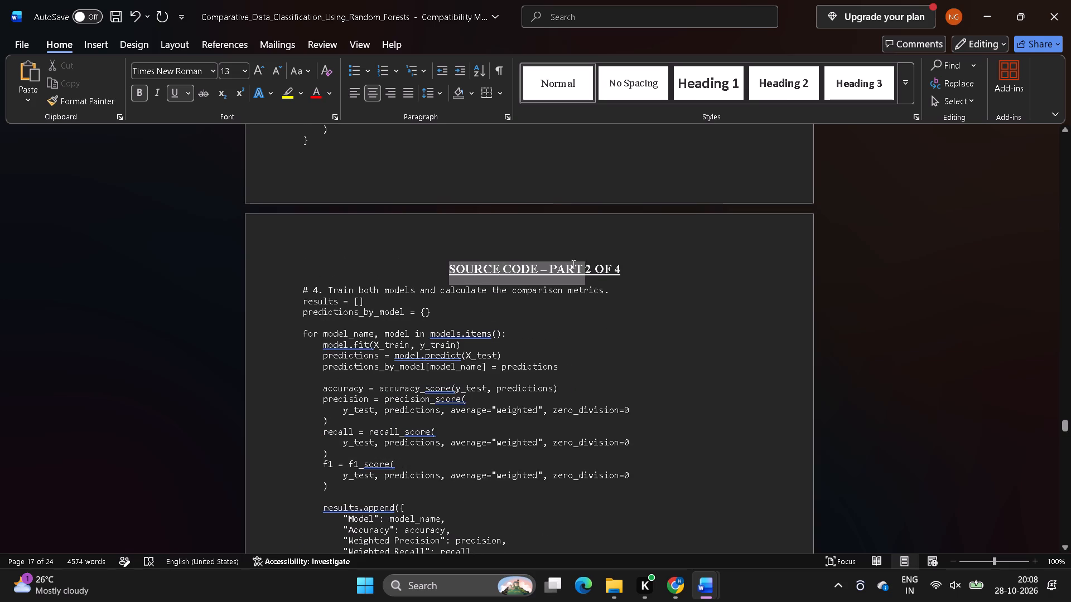
left_click_drag(574, 265, 626, 266)
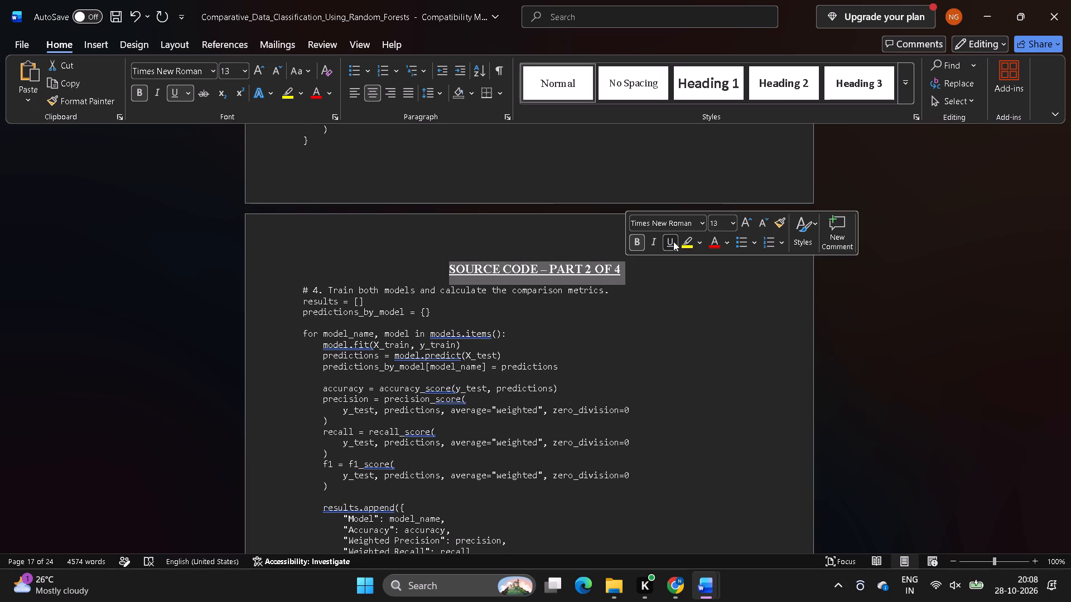
left_click(673, 241)
left_click(717, 225)
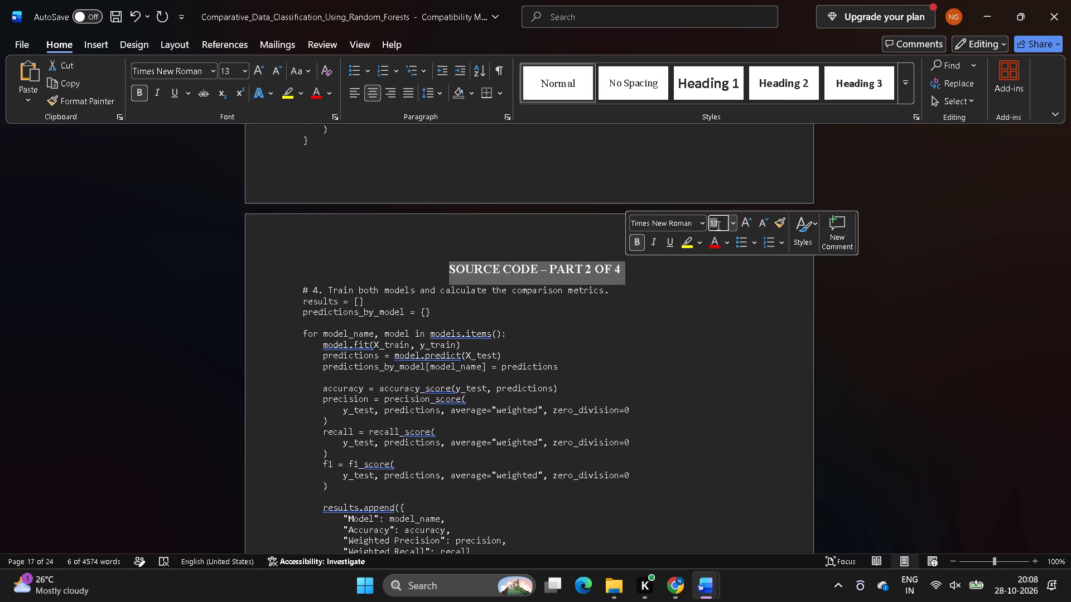
type("16")
key("Return")
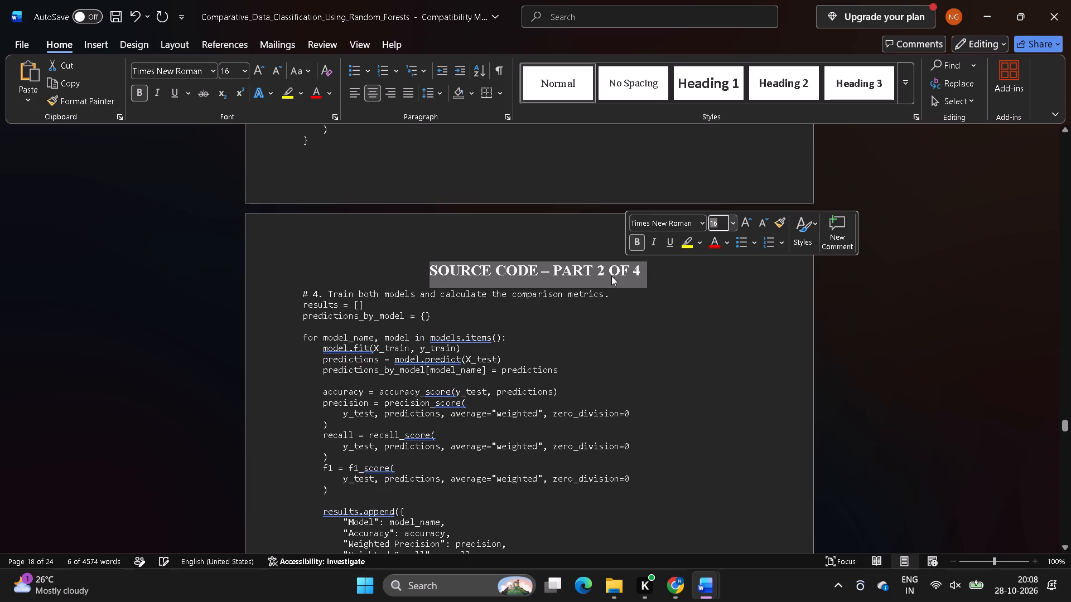
left_click(592, 292)
Compare the Part 2 heading and code with the CHAPTER-9 SOURCE CODE heading and the Part 1 code.
scroll(592, 292, "up", 3)
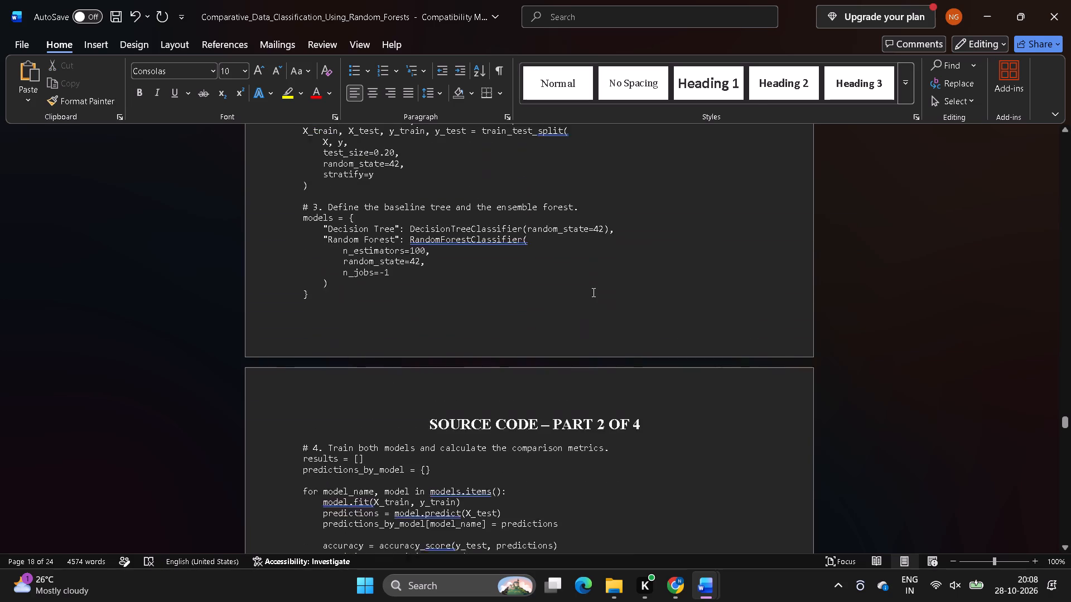
scroll(592, 292, "up", 3)
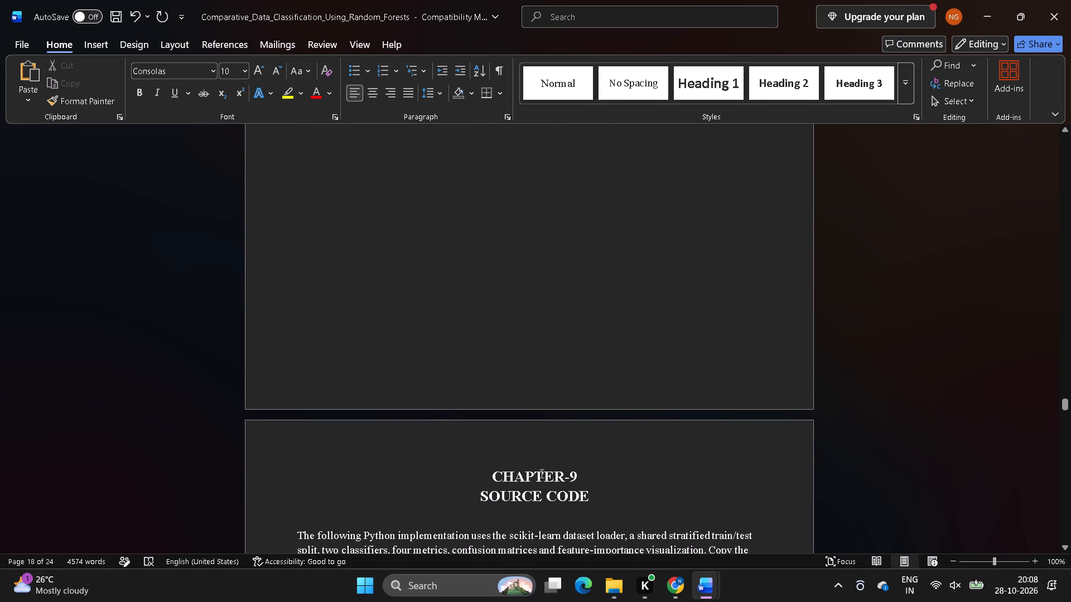
left_click(543, 484)
scroll(547, 472, "down", 4)
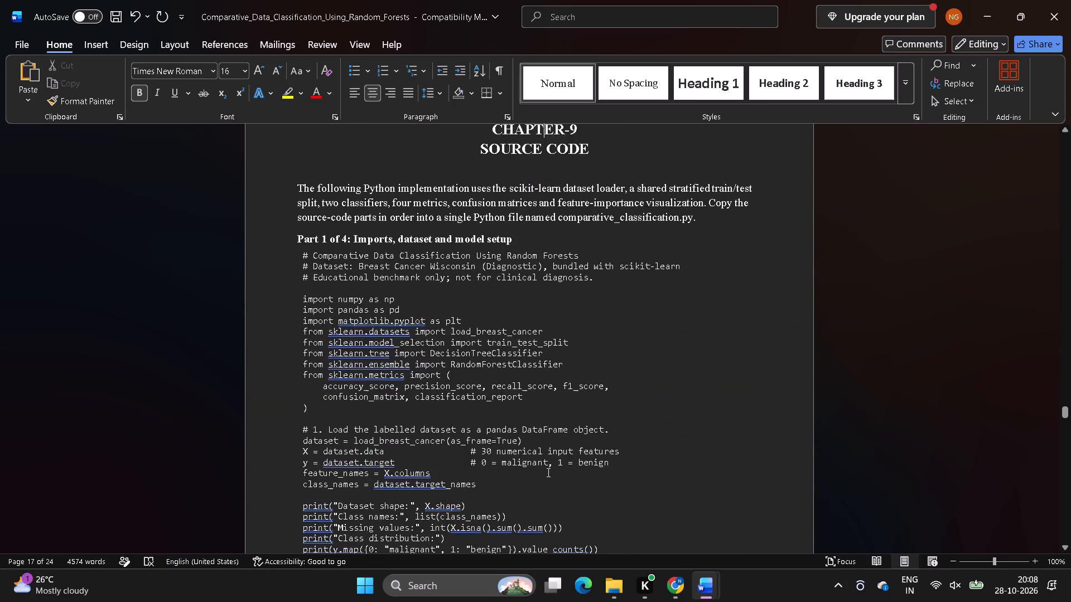
scroll(547, 472, "down", 3)
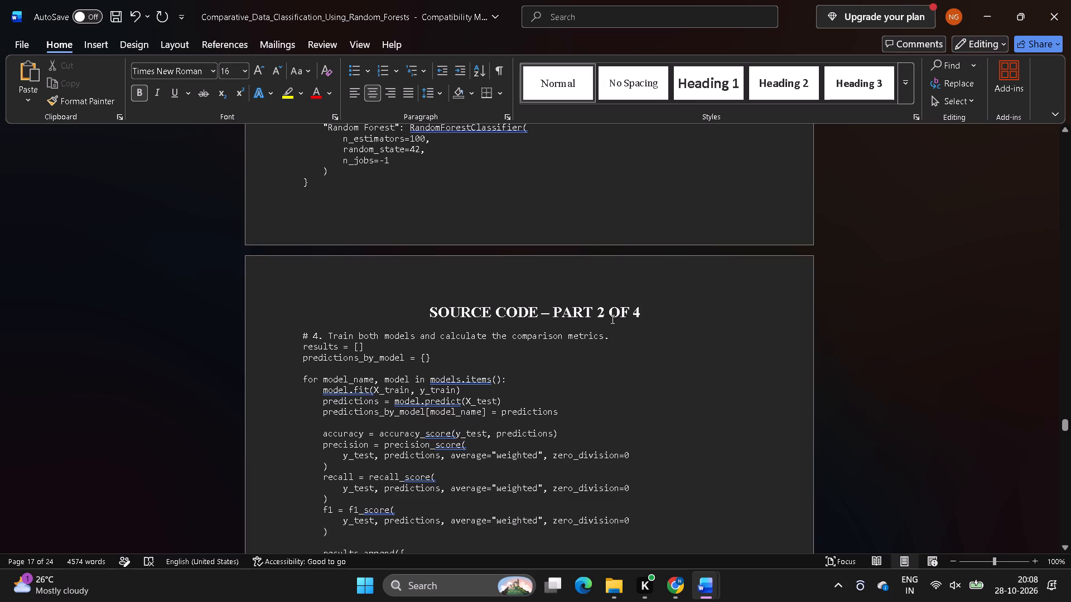
scroll(629, 356, "down", 1)
scroll(629, 356, "up", 1)
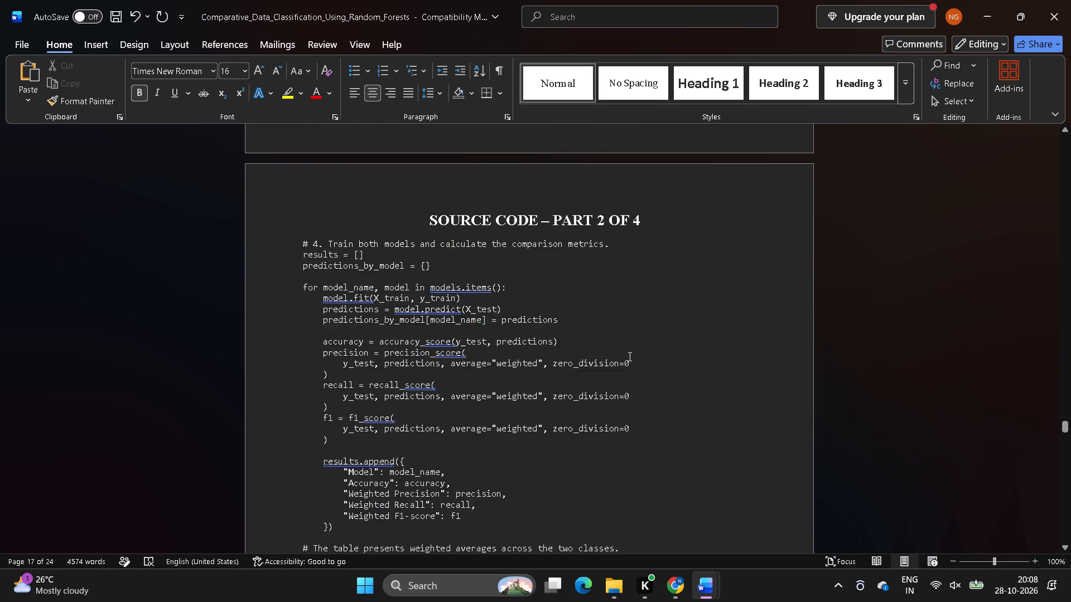
scroll(629, 356, "up", 1)
Shorten the SOURCE CODE – PART 2 OF 4 heading to SOURCE CODE.
left_click(644, 274)
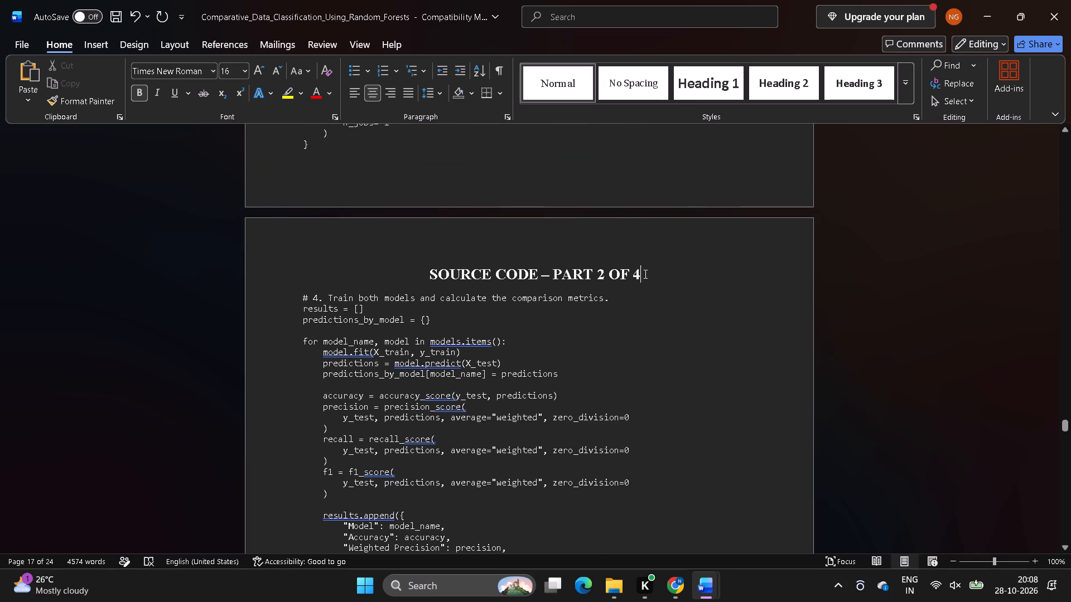
key("BackSpace")
key("BackSpace")
key("BackSpace")
key("BackSpace")
key("BackSpace")
key("BackSpace")
key("BackSpace")
key("BackSpace")
key("BackSpace")
key("BackSpace")
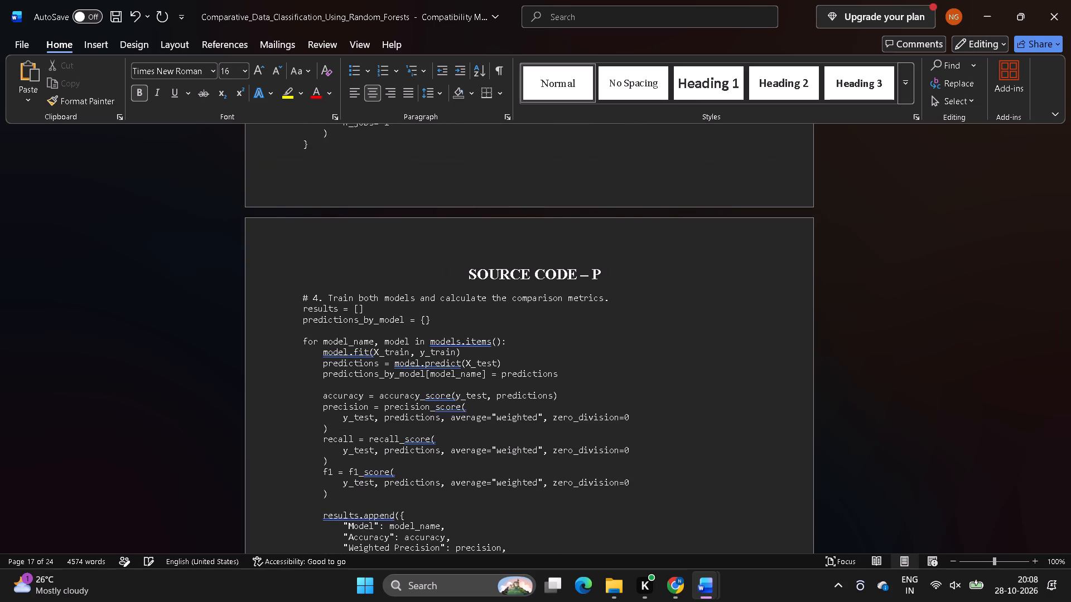
key("BackSpace")
key("BackSpace")
key("BackSpace")
Format the SOURCE CODE – PART 3 OF 4 heading without underline and at font size 16.
scroll(644, 274, "down", 3)
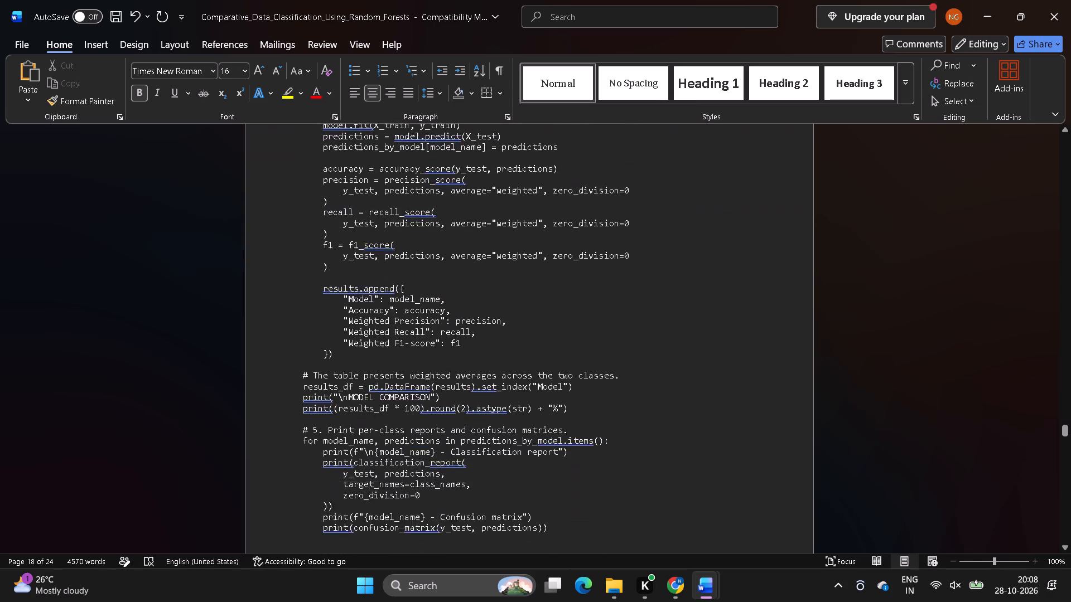
scroll(644, 274, "down", 2)
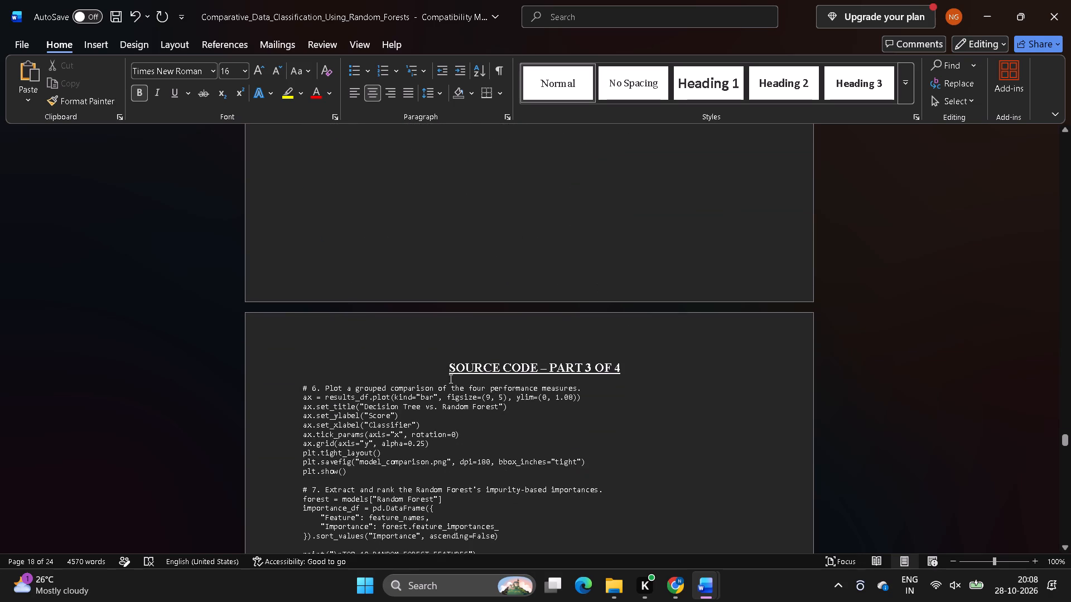
left_click_drag(445, 366, 625, 363)
left_click(668, 336)
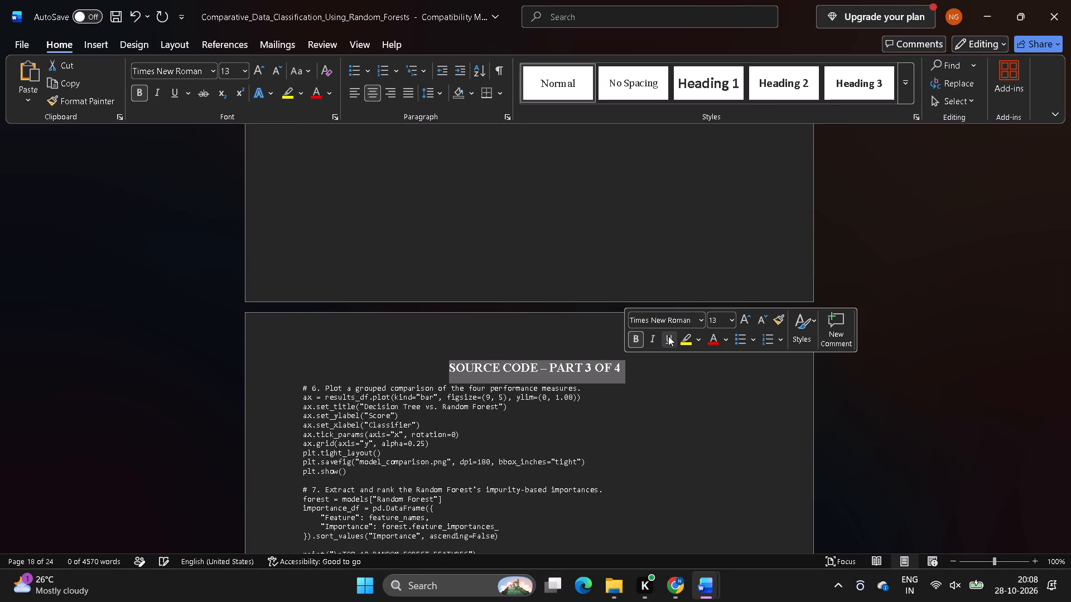
left_click(718, 318)
type("16")
key("Return")
Shorten the SOURCE CODE – PART 3 OF 4 heading to SOURCE CODE.
left_click(656, 367)
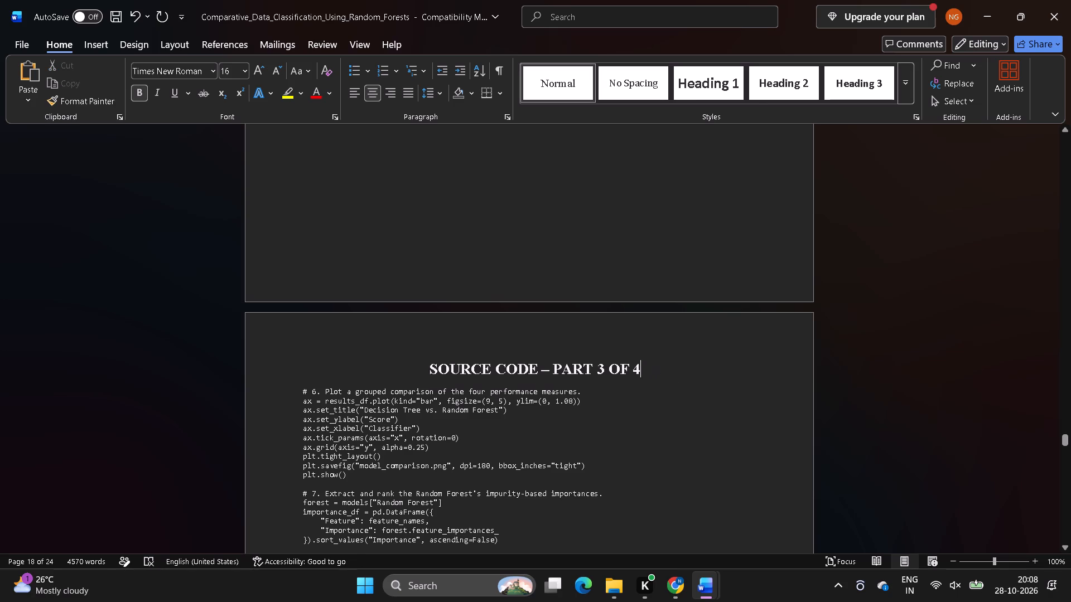
key("BackSpace")
key("BackSpace")
key("BackSpace")
key("BackSpace")
key("BackSpace")
key("BackSpace")
key("BackSpace")
key("BackSpace")
key("BackSpace")
key("BackSpace")
key("BackSpace")
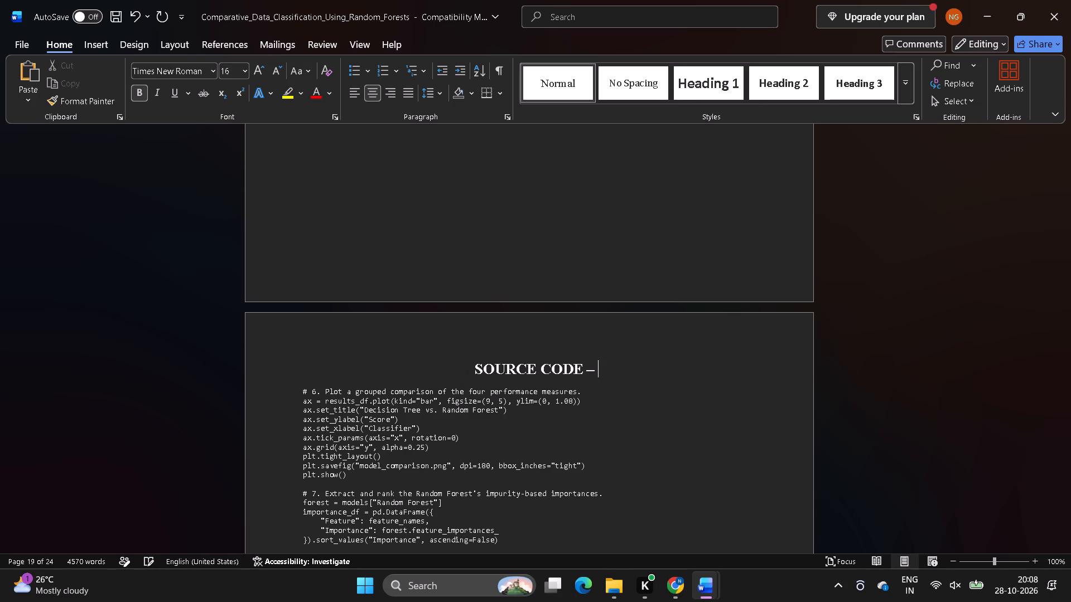
key("BackSpace")
key("BackSpace")
Set the SOURCE CODE heading above section # 6 and all the code on its page to Times New Roman, size 10.
scroll(656, 367, "down", 1)
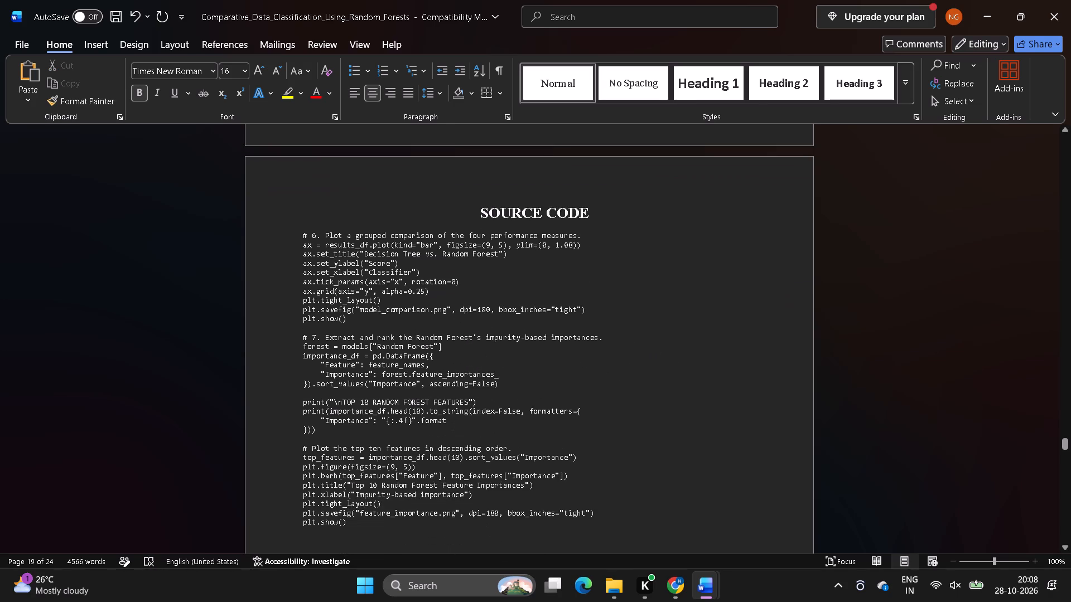
left_click_drag(293, 230, 443, 511)
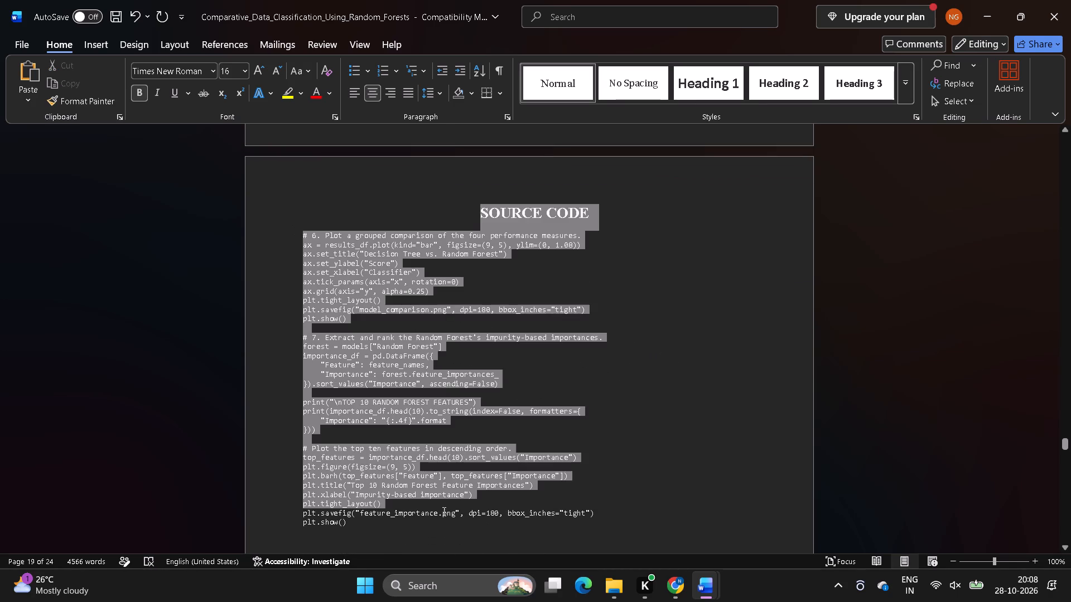
left_click_drag(443, 511, 436, 458)
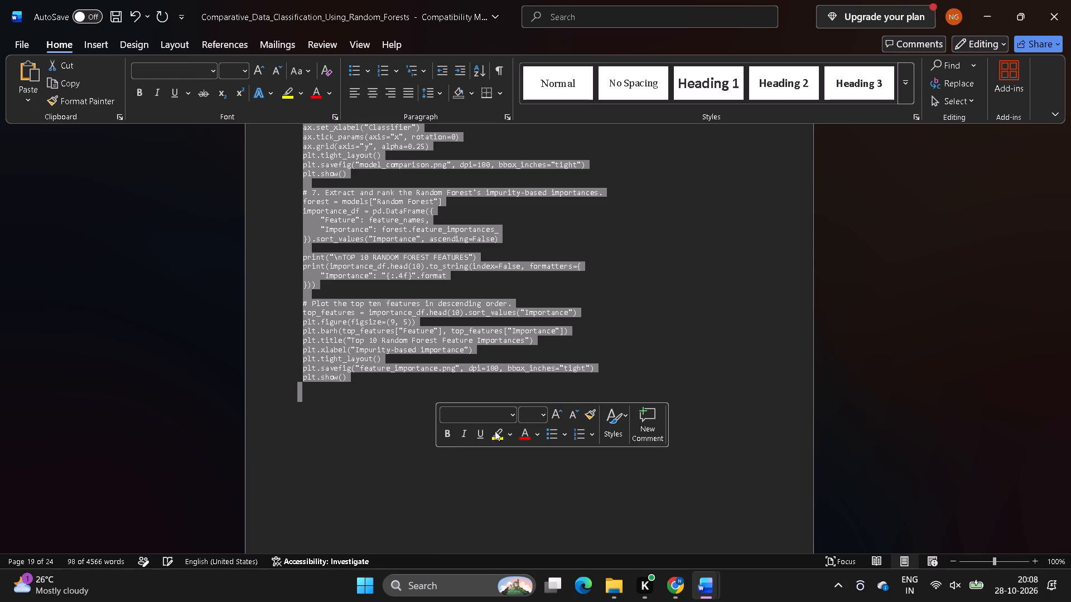
left_click(458, 418)
type("TI")
key("Return")
left_click(527, 409)
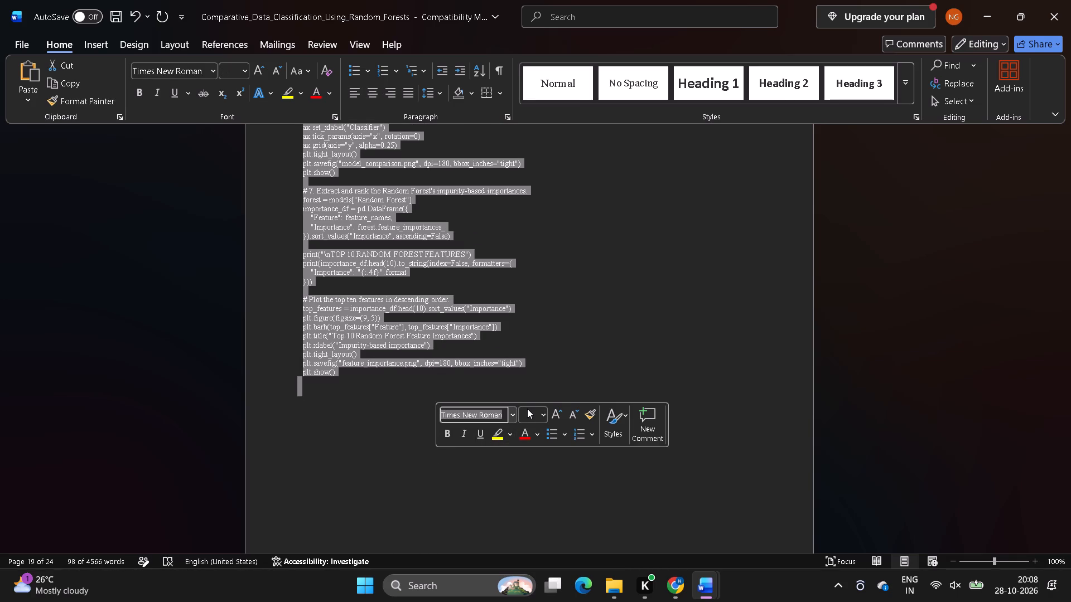
left_click(530, 413)
type("10")
key("Return")
left_click(602, 321)
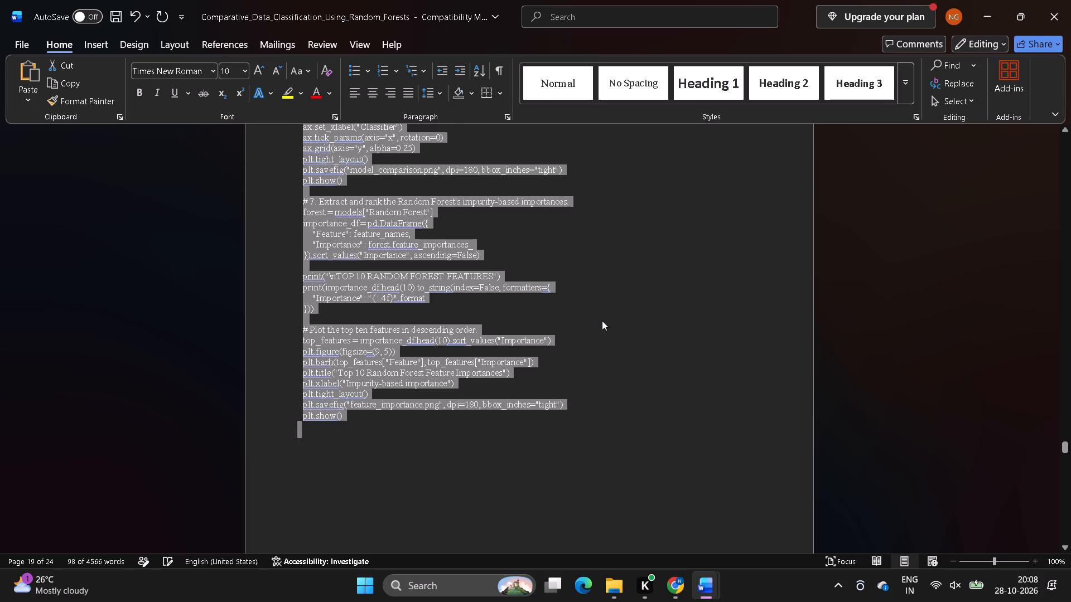
Set the source code of sections # 4 and # 5 to Times New Roman.
scroll(494, 342, "up", 2)
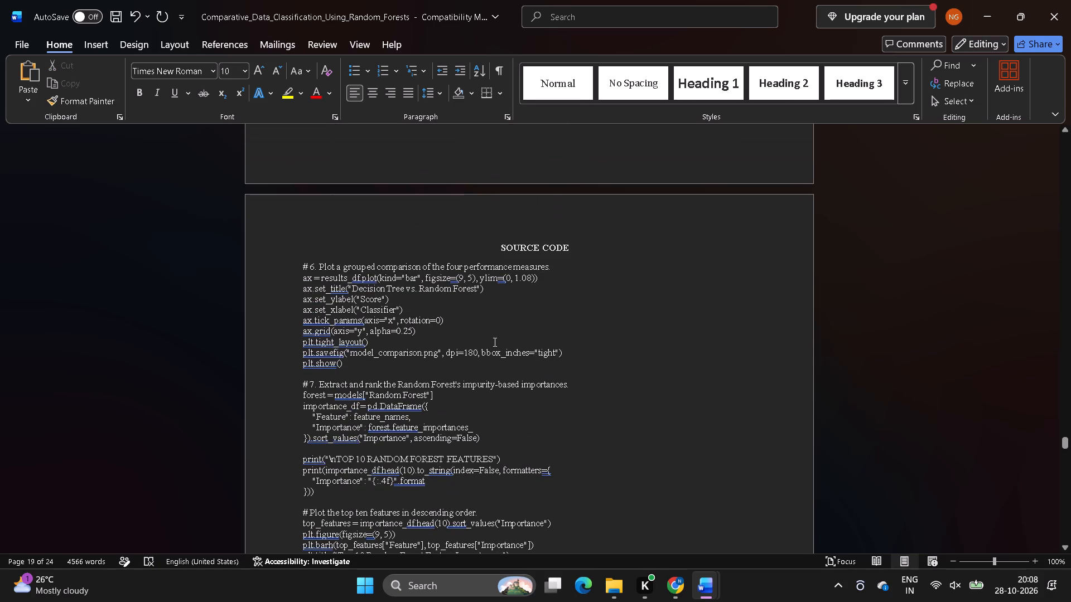
left_click(412, 286)
scroll(412, 286, "up", 3)
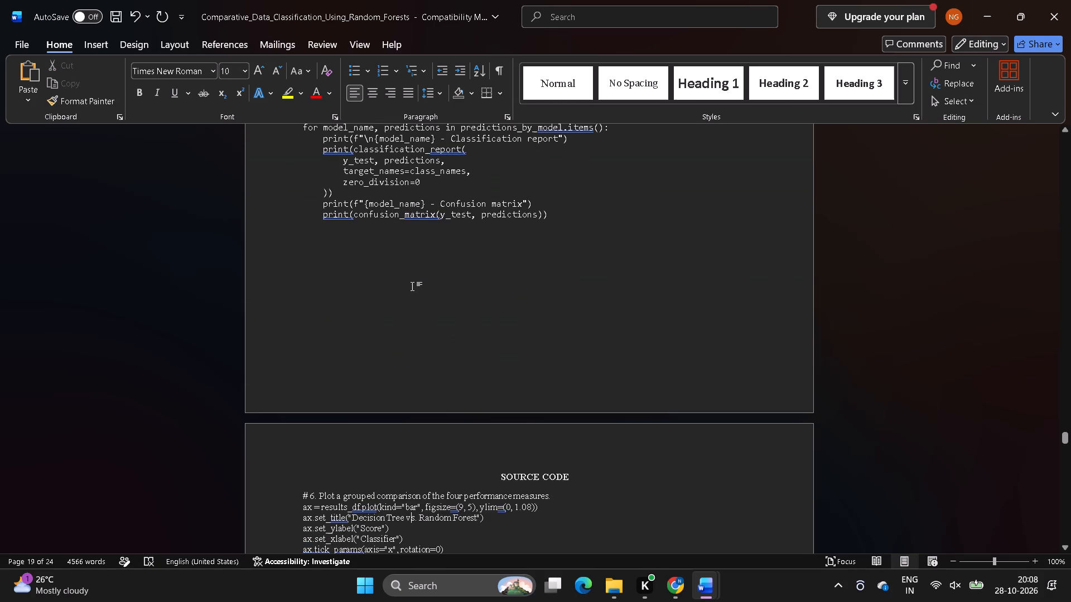
left_click(394, 209)
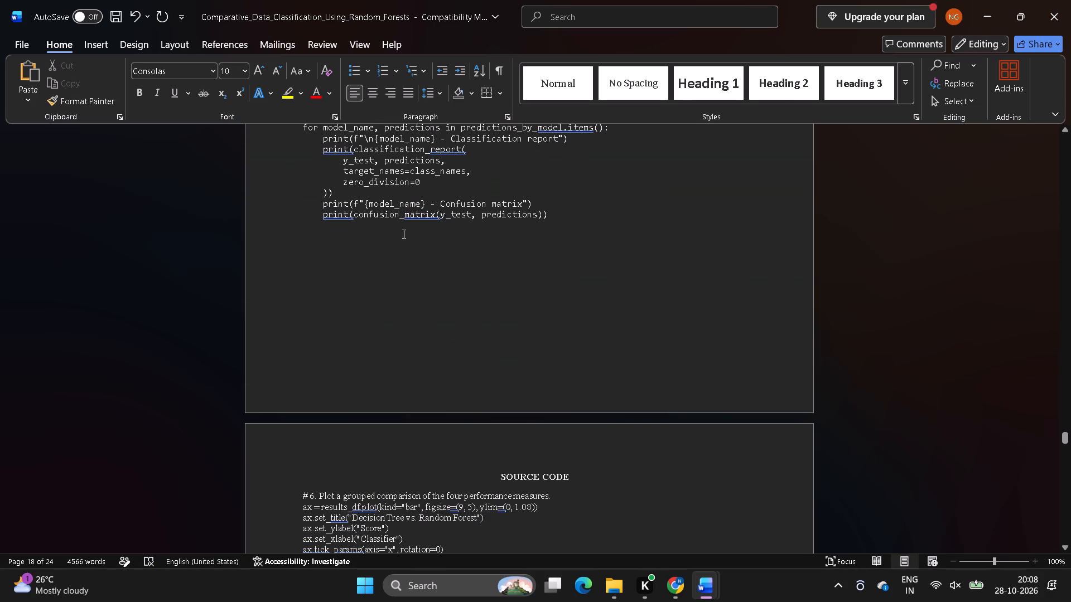
scroll(539, 228, "up", 3)
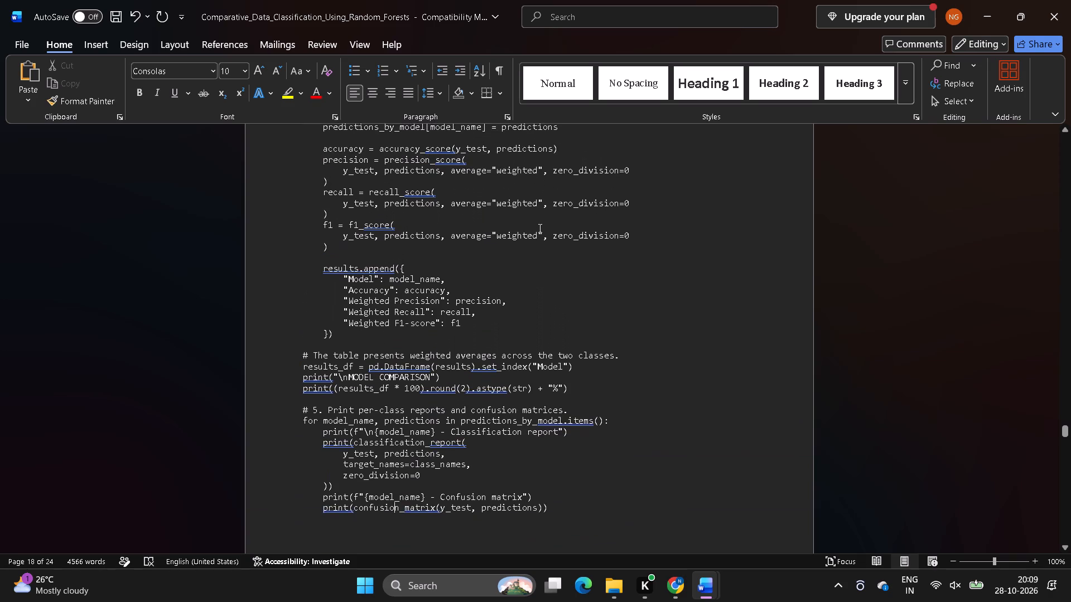
scroll(539, 228, "up", 3)
scroll(539, 228, "down", 1)
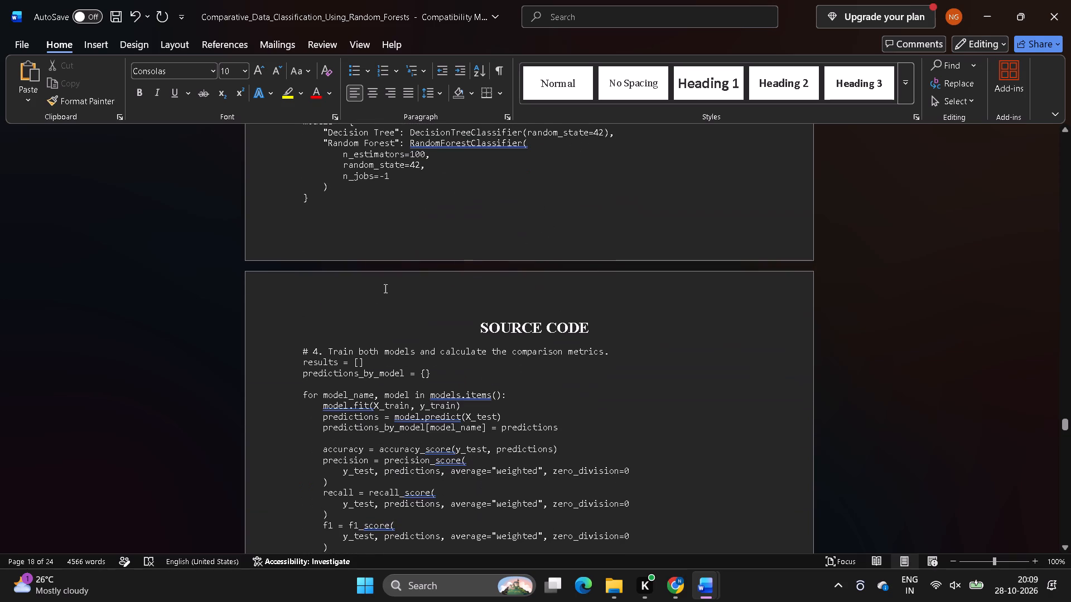
left_click(519, 319)
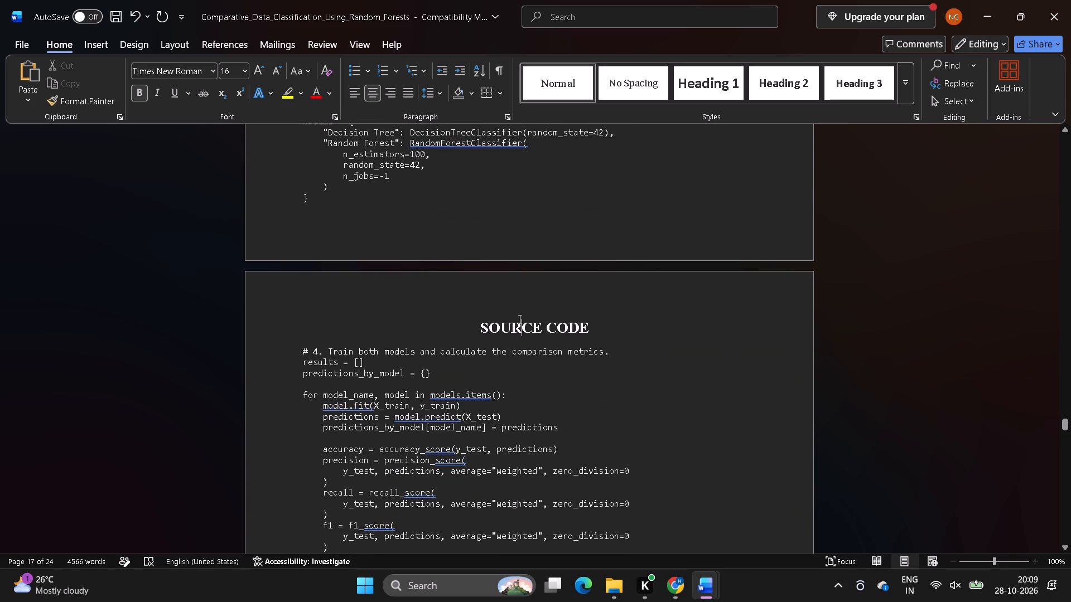
left_click_drag(299, 348, 467, 555)
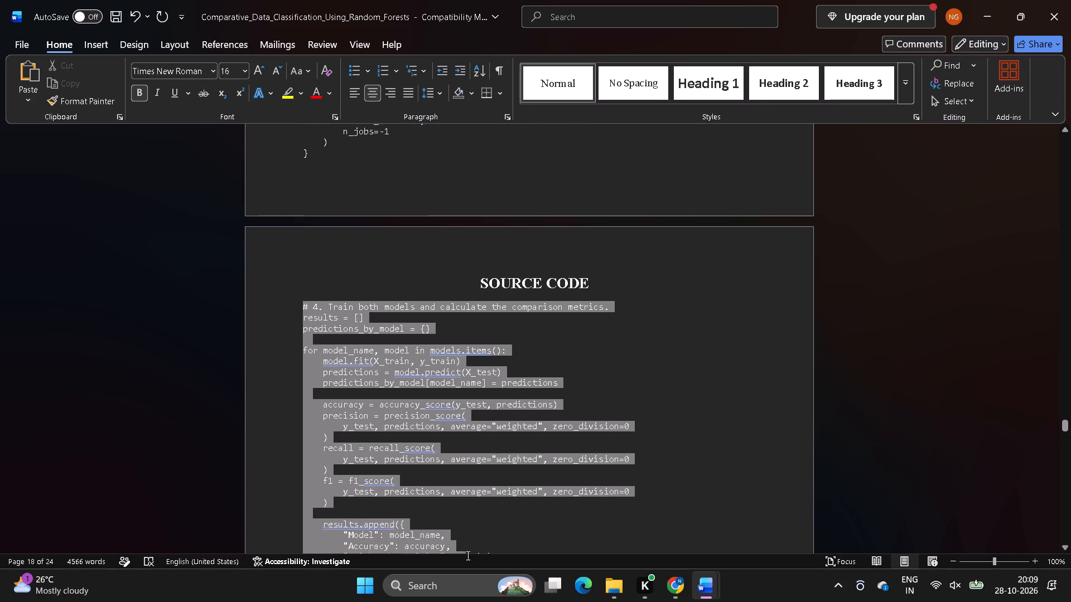
left_click_drag(467, 555, 461, 506)
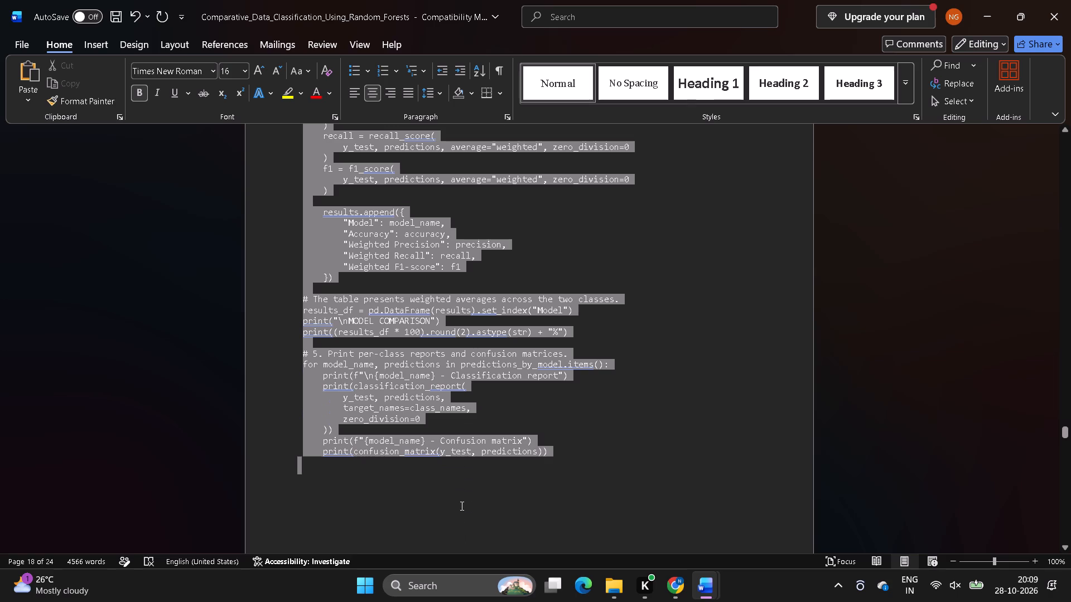
left_click_drag(461, 506, 461, 505)
left_click(506, 455)
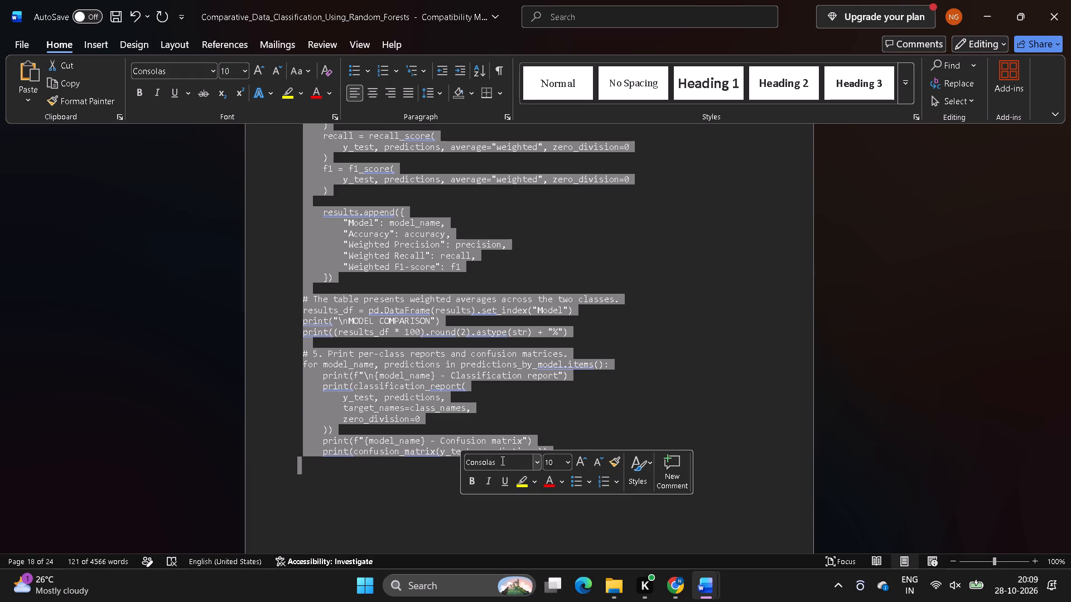
left_click(501, 461)
key("t")
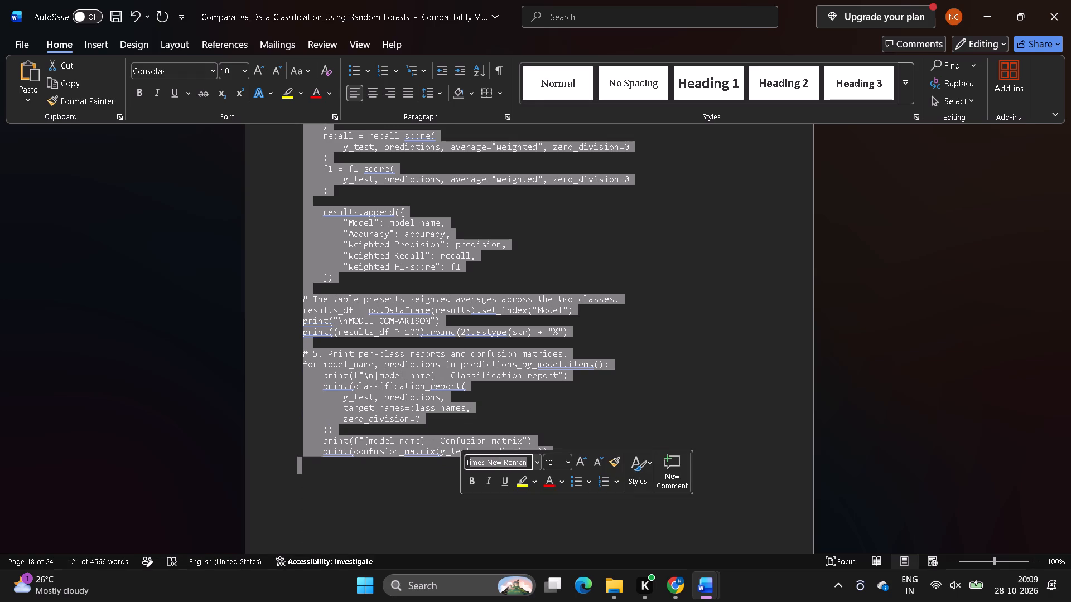
key("Return")
left_click(589, 375)
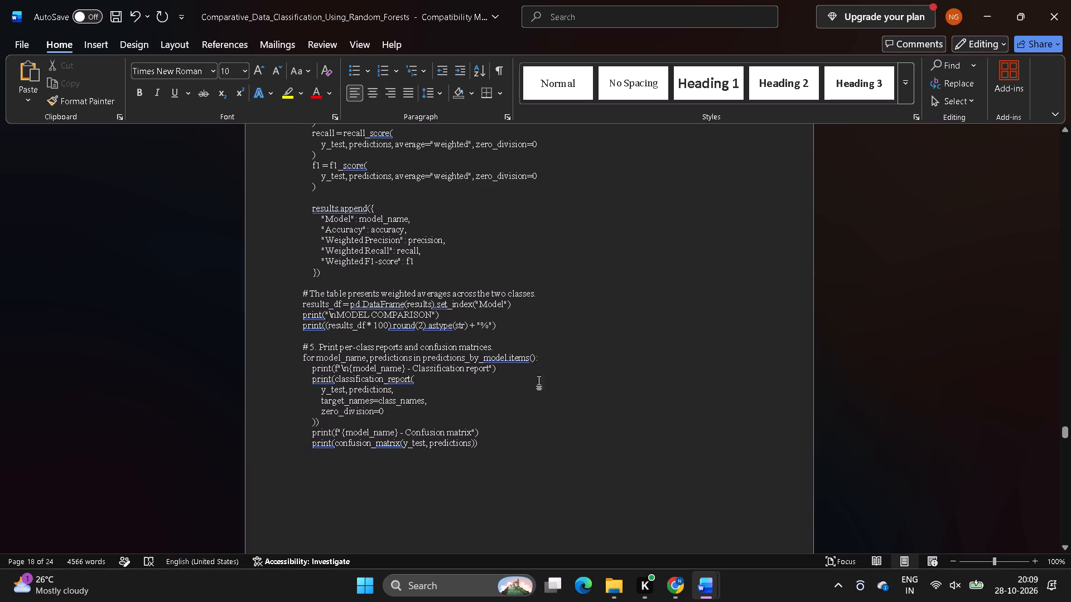
Set all the source code under the Part 1 of 4 heading, through section # 3, to Times New Roman.
scroll(494, 441, "up", 4)
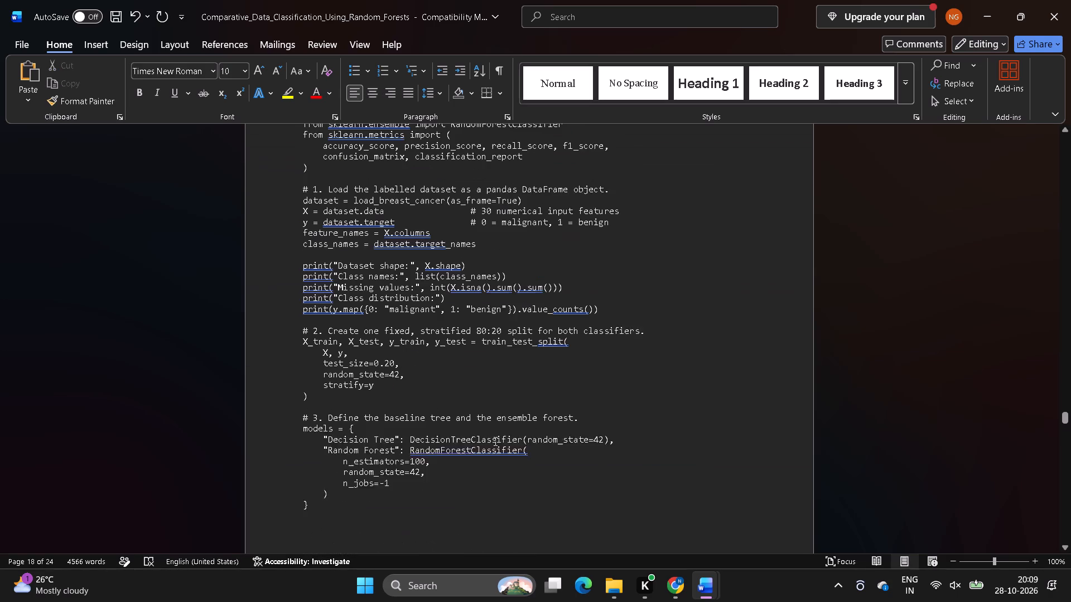
scroll(494, 441, "up", 1)
left_click_drag(375, 523, 358, 260)
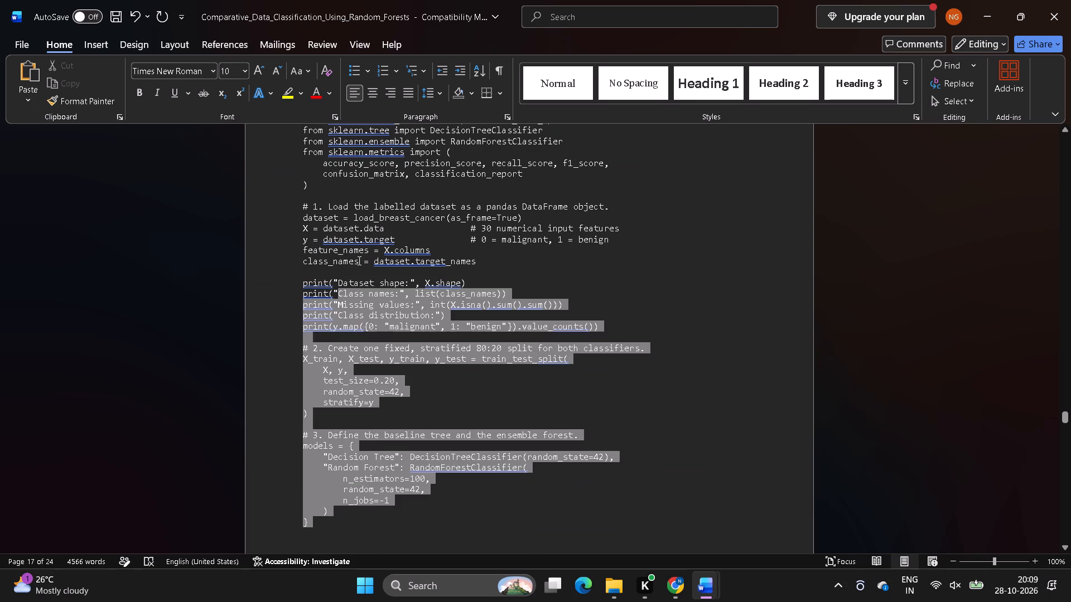
left_click_drag(358, 260, 337, 143)
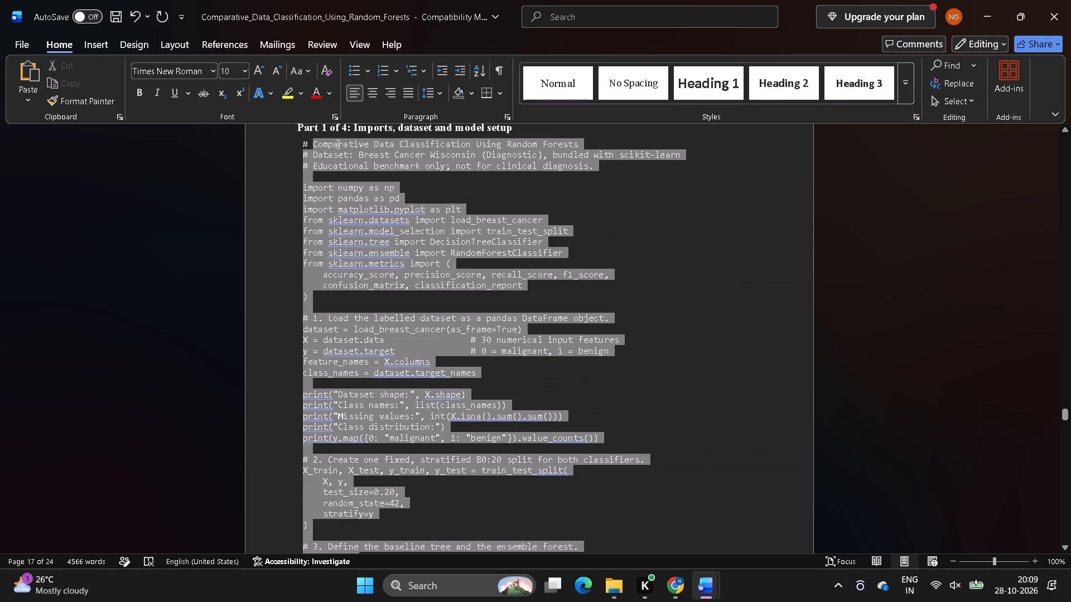
left_click_drag(337, 143, 301, 147)
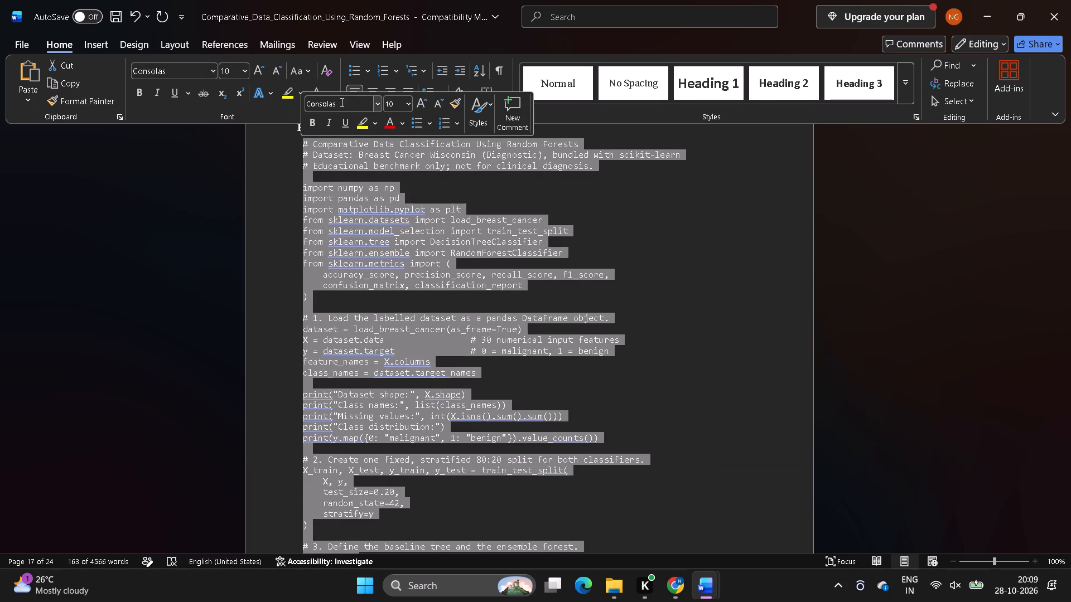
left_click(341, 100)
key("t")
key("Return")
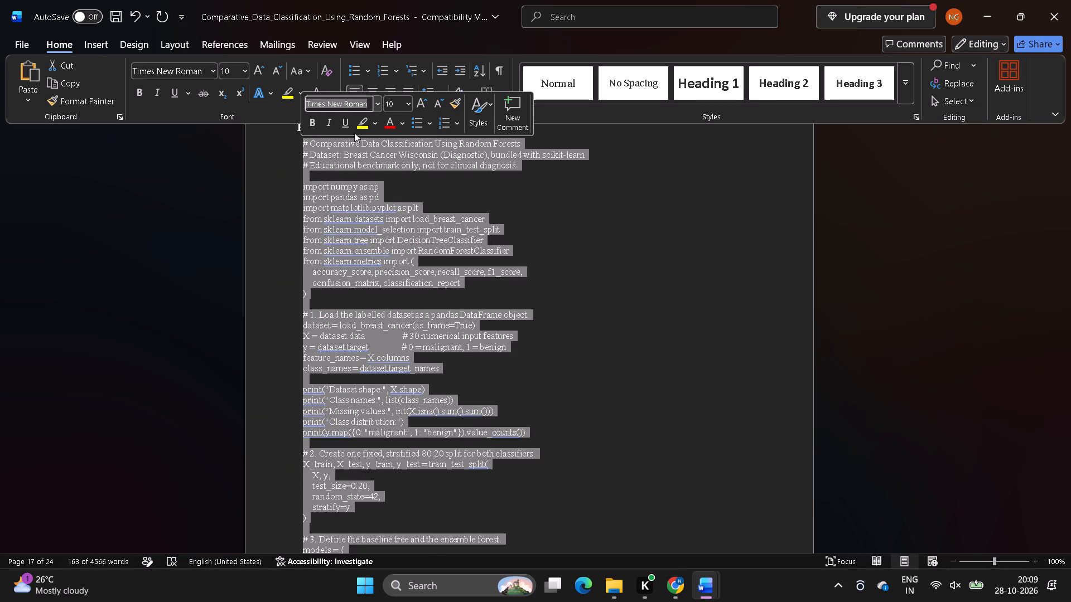
left_click(393, 224)
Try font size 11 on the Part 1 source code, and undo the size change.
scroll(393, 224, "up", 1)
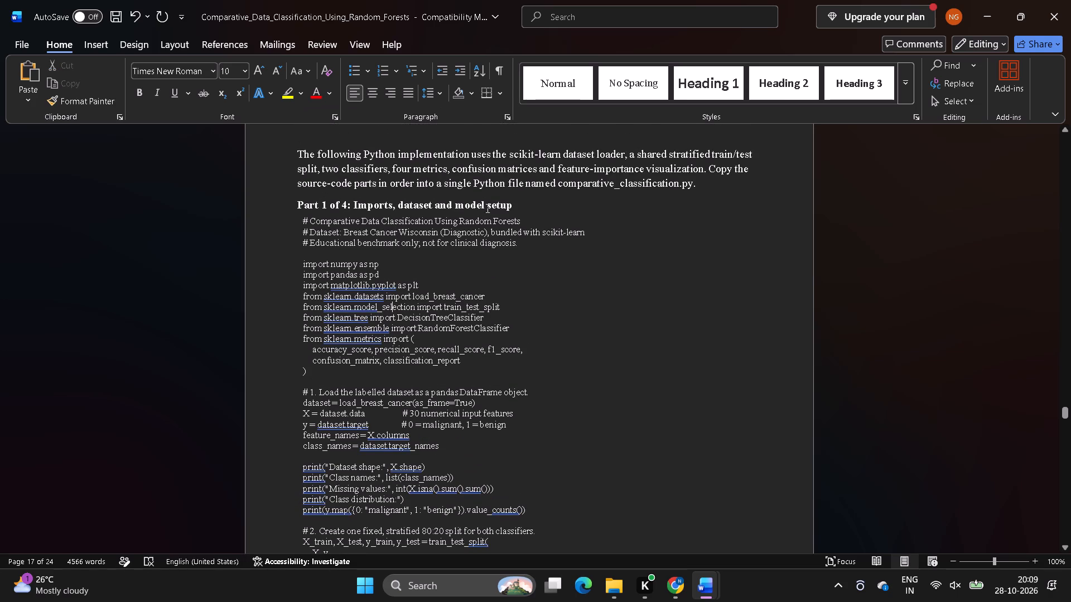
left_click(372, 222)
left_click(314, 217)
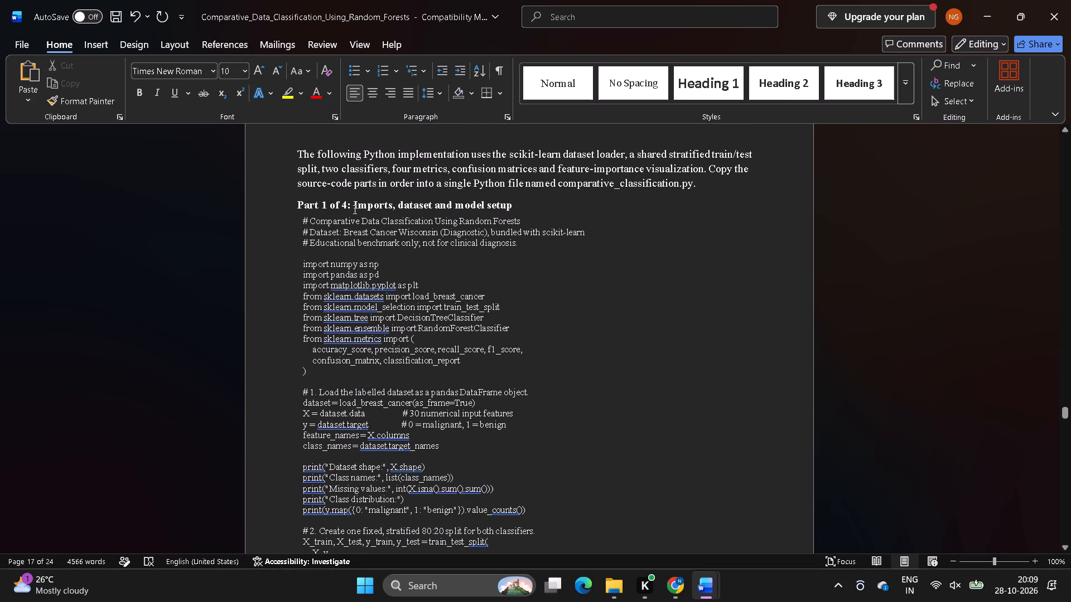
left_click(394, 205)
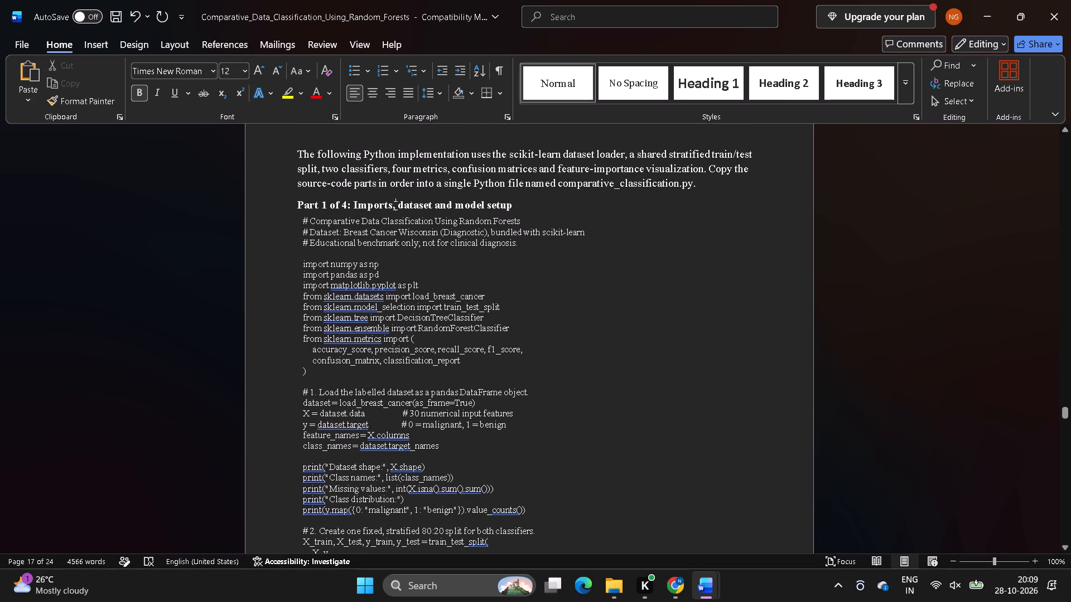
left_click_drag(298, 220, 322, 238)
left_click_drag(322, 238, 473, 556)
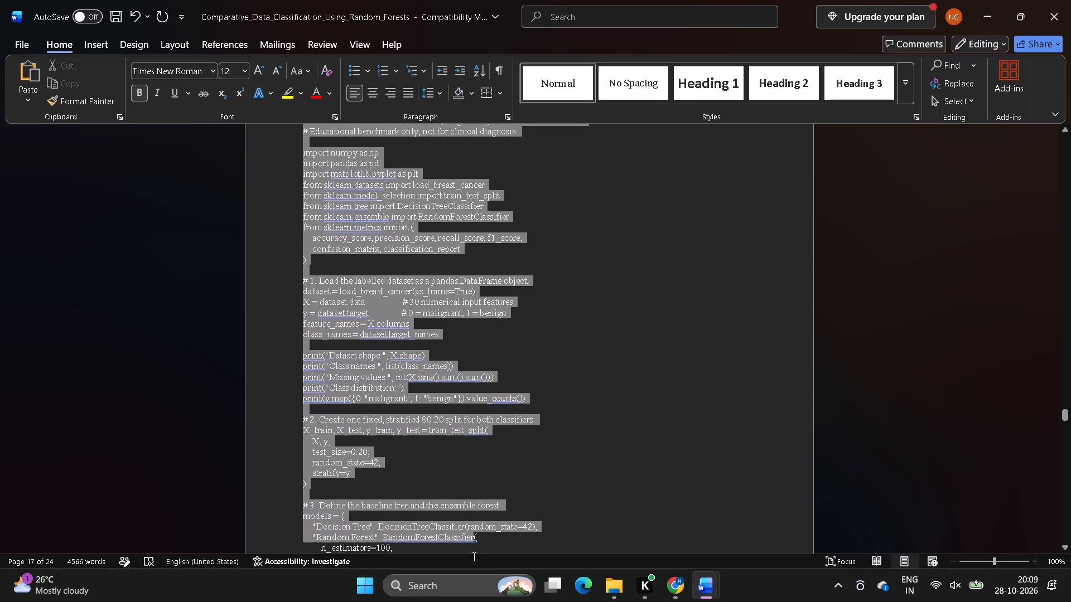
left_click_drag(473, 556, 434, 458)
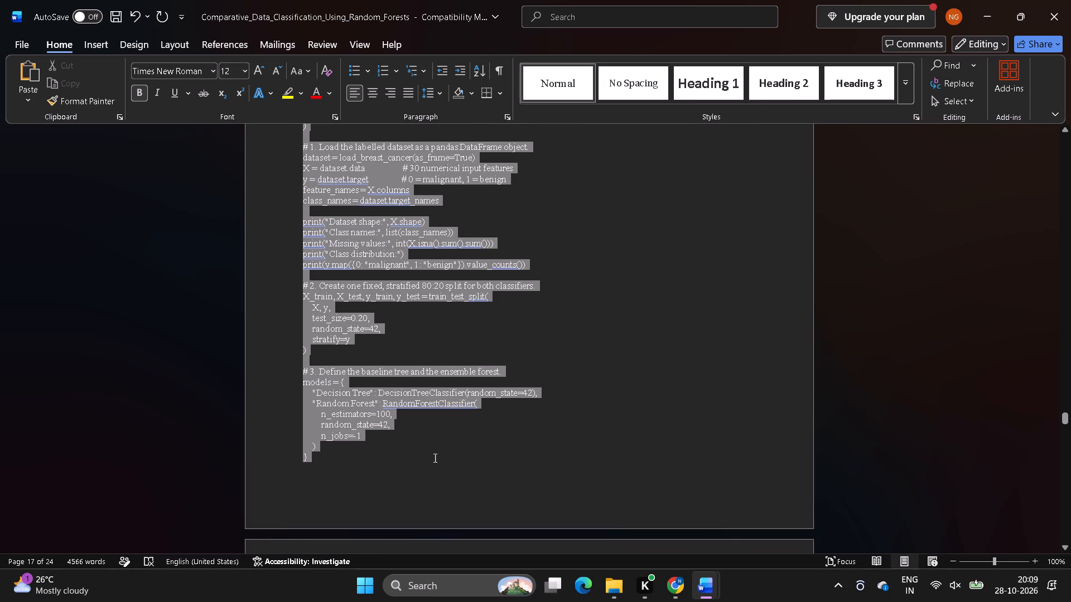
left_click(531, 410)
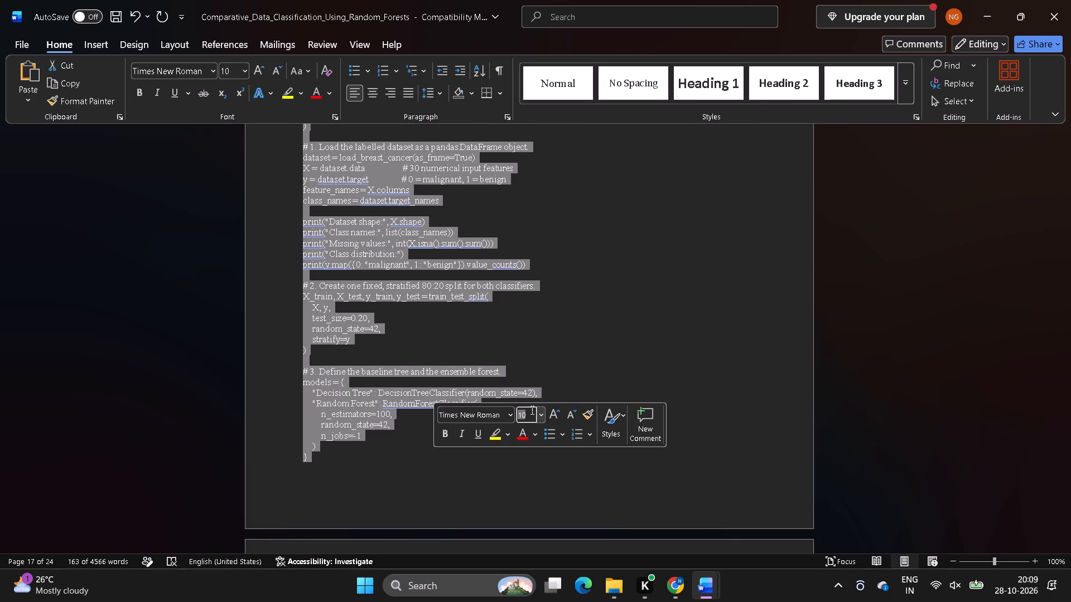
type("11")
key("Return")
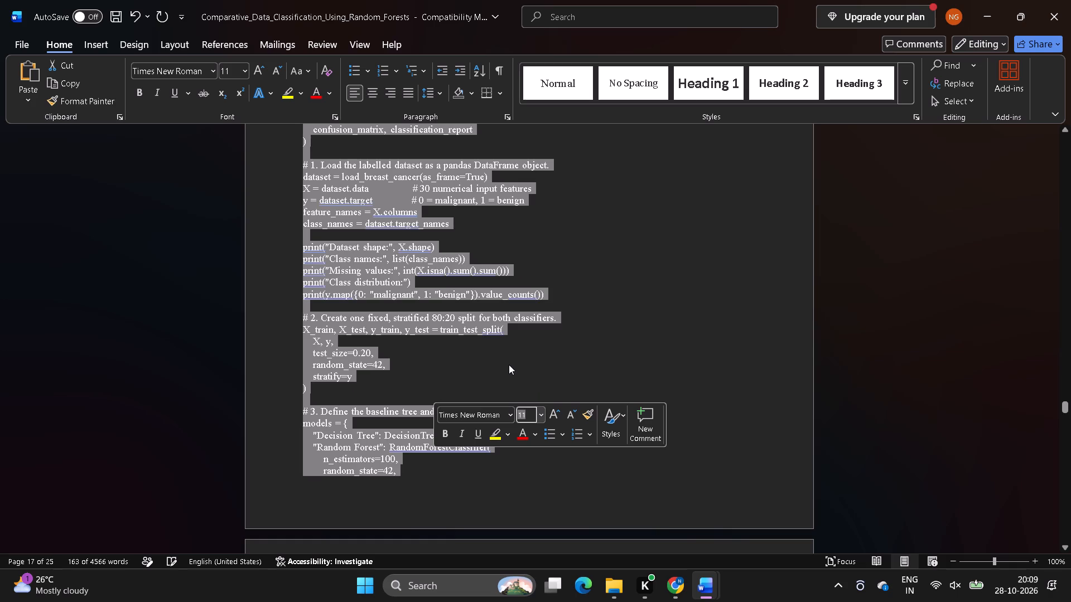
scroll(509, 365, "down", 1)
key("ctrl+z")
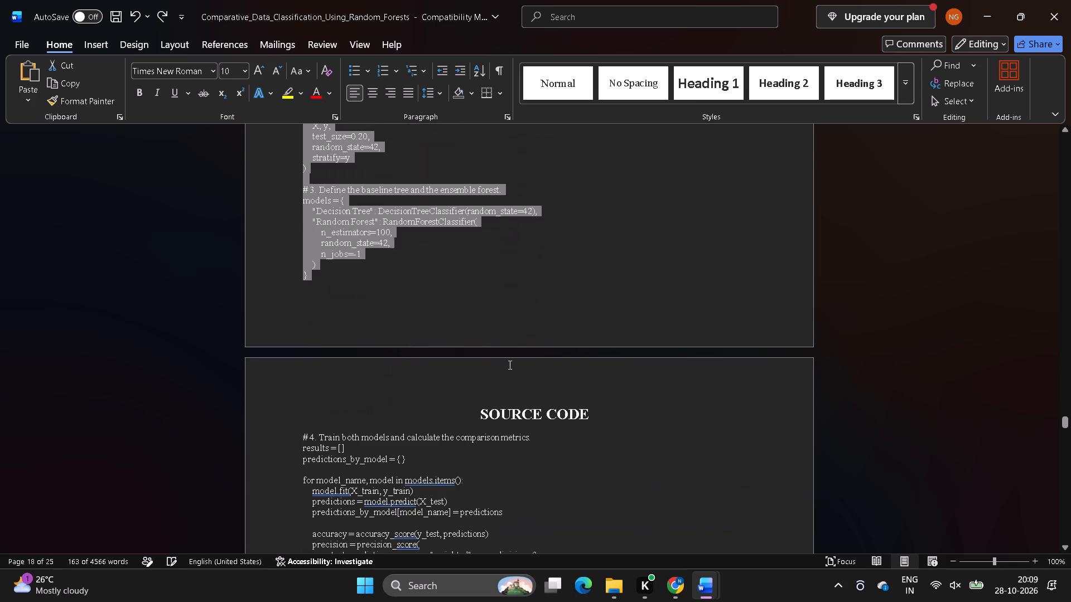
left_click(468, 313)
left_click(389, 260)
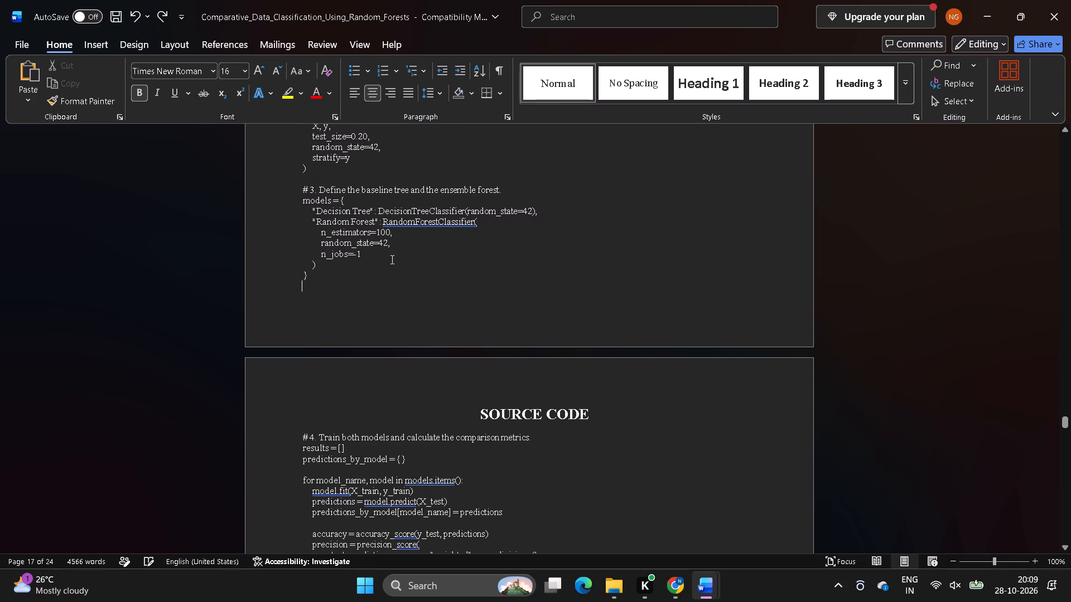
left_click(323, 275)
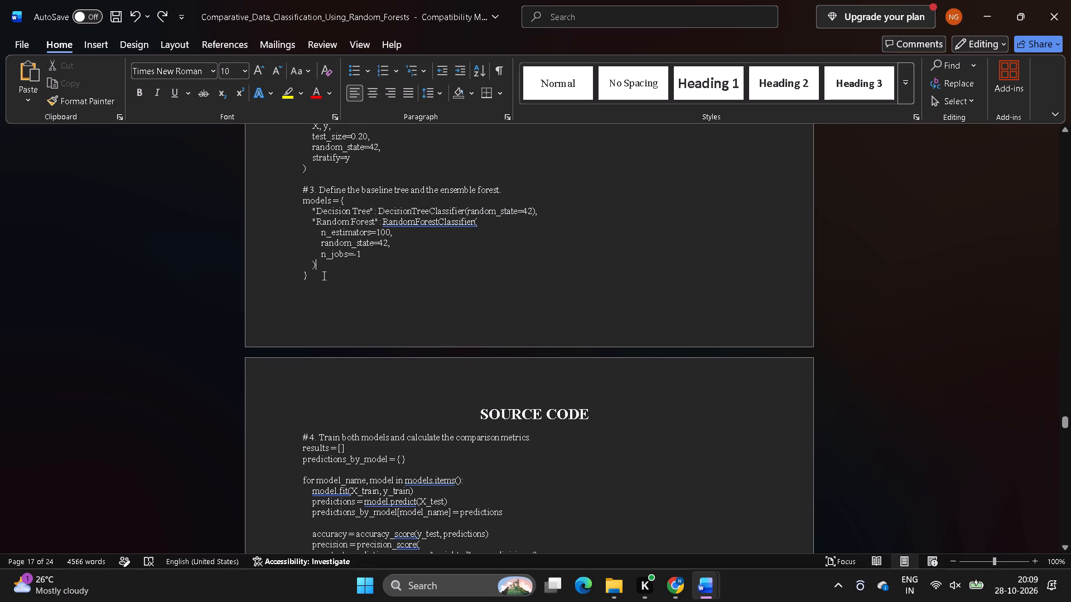
Delete the SOURCE CODE heading and page break above section # 6, placing it below section # 5's code with a blank line between.
scroll(497, 328, "down", 2)
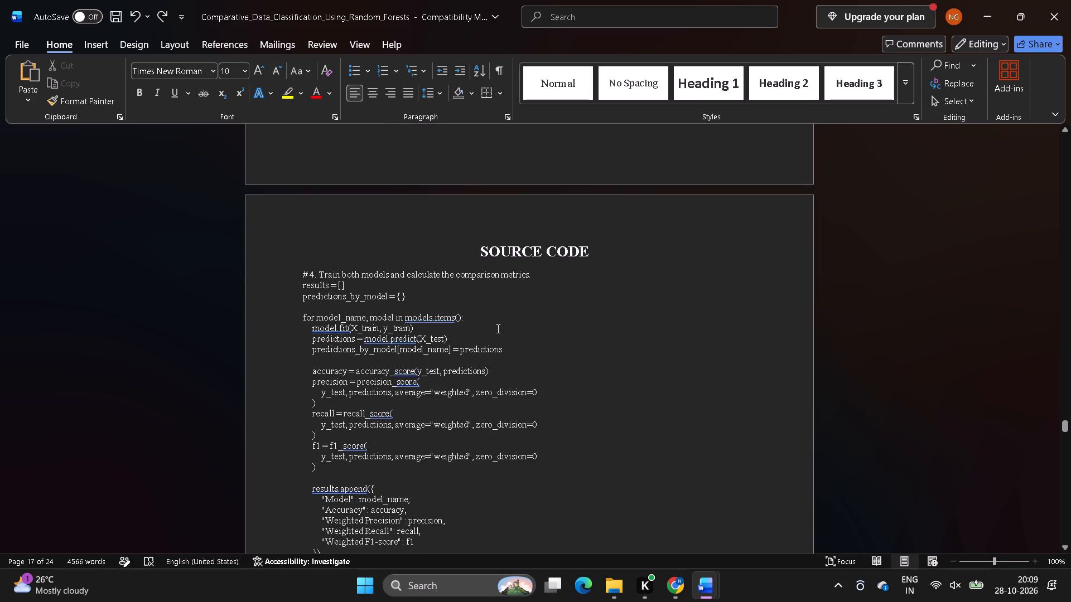
scroll(497, 328, "down", 4)
scroll(497, 328, "up", 1)
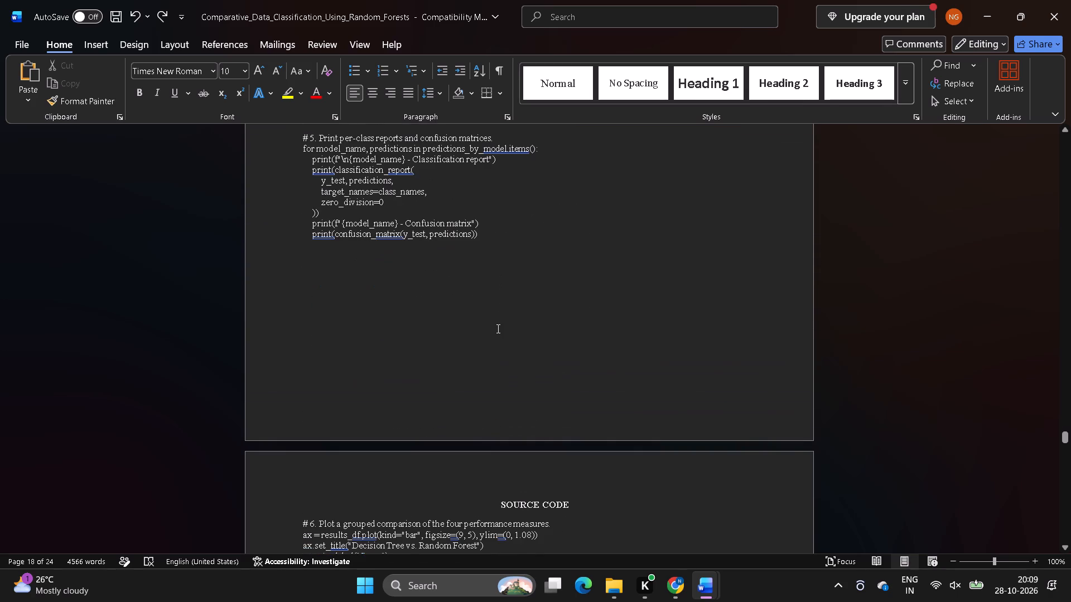
scroll(497, 328, "up", 1)
left_click(484, 235)
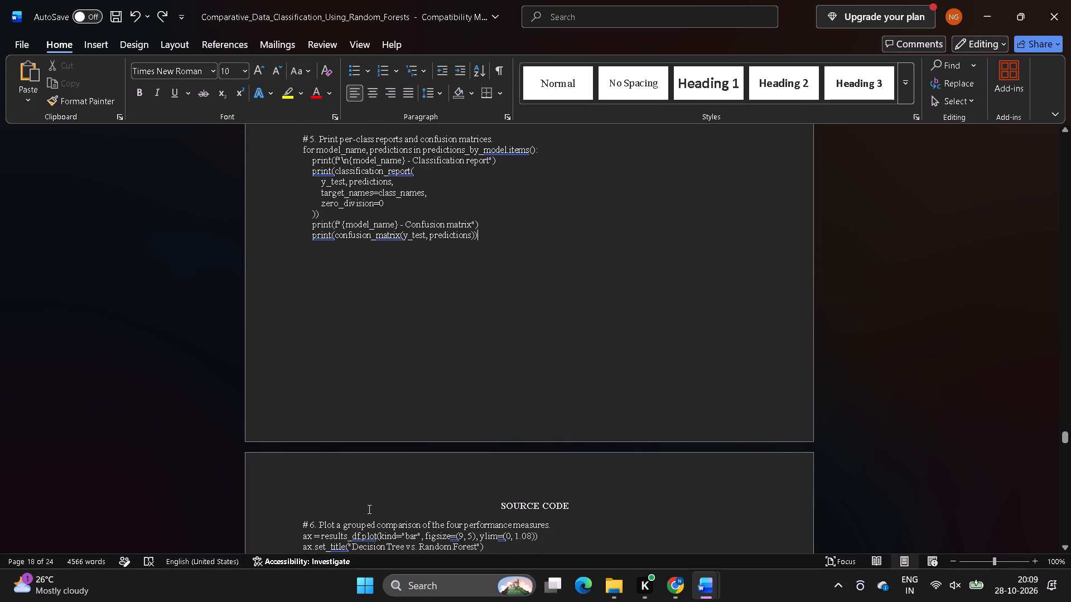
scroll(430, 467, "down", 4)
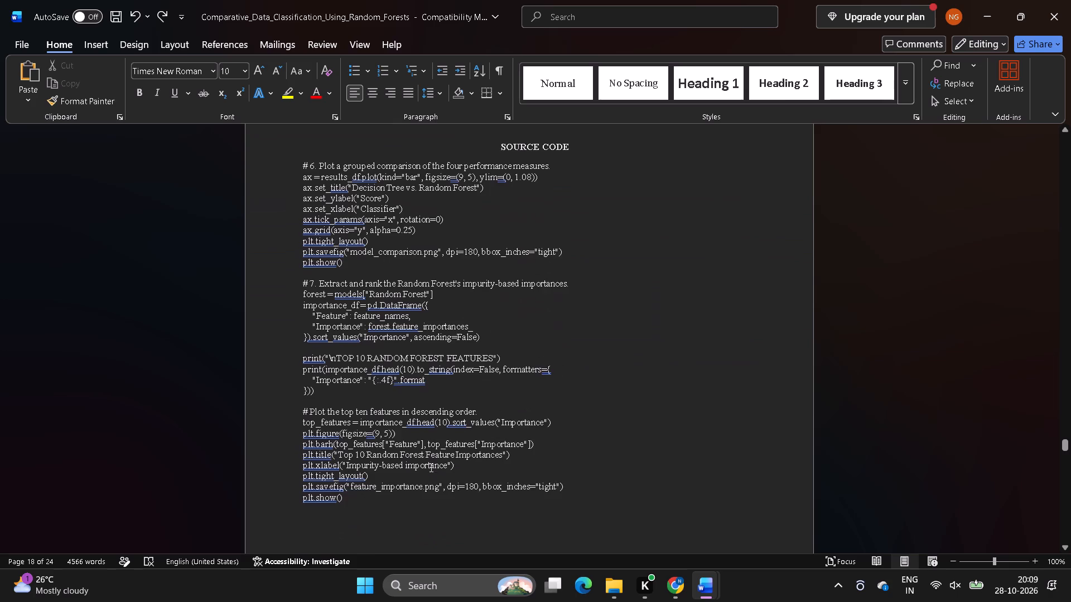
scroll(430, 467, "up", 2)
left_click(298, 302)
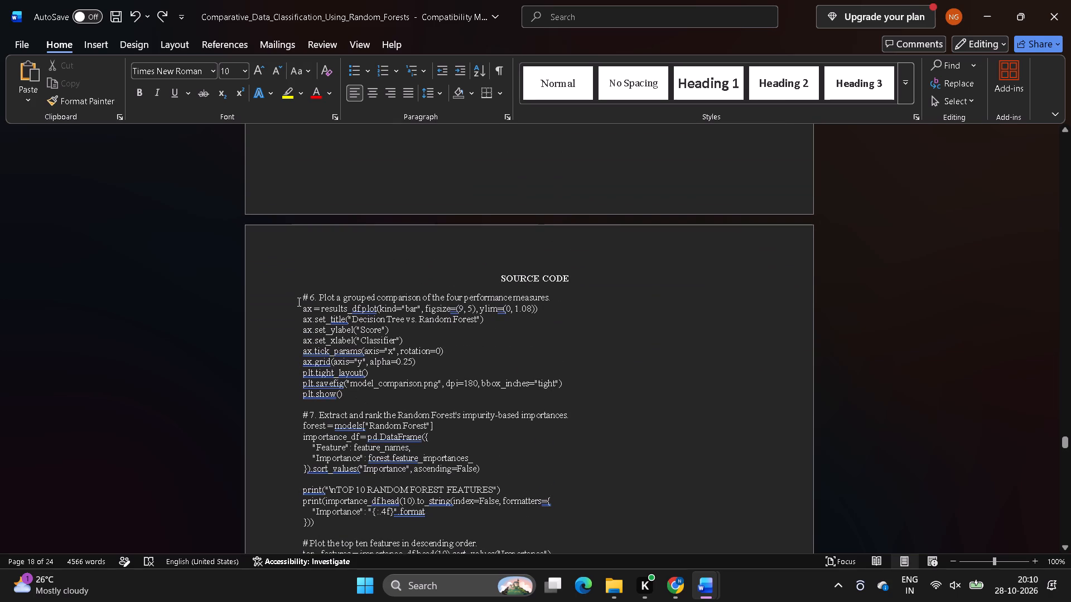
key("BackSpace")
key("BackSpace")
key("BackSpace")
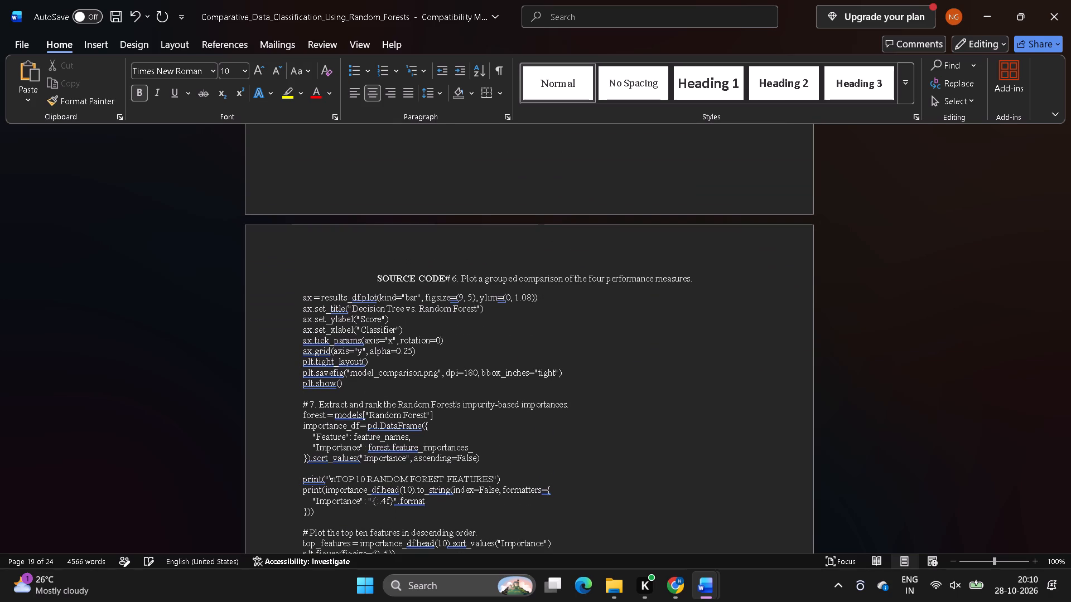
key("BackSpace")
key("BackSpace")
key("BackSpace")
key("BackSpace")
key("BackSpace")
key("BackSpace")
key("BackSpace")
key("BackSpace")
key("BackSpace")
key("BackSpace")
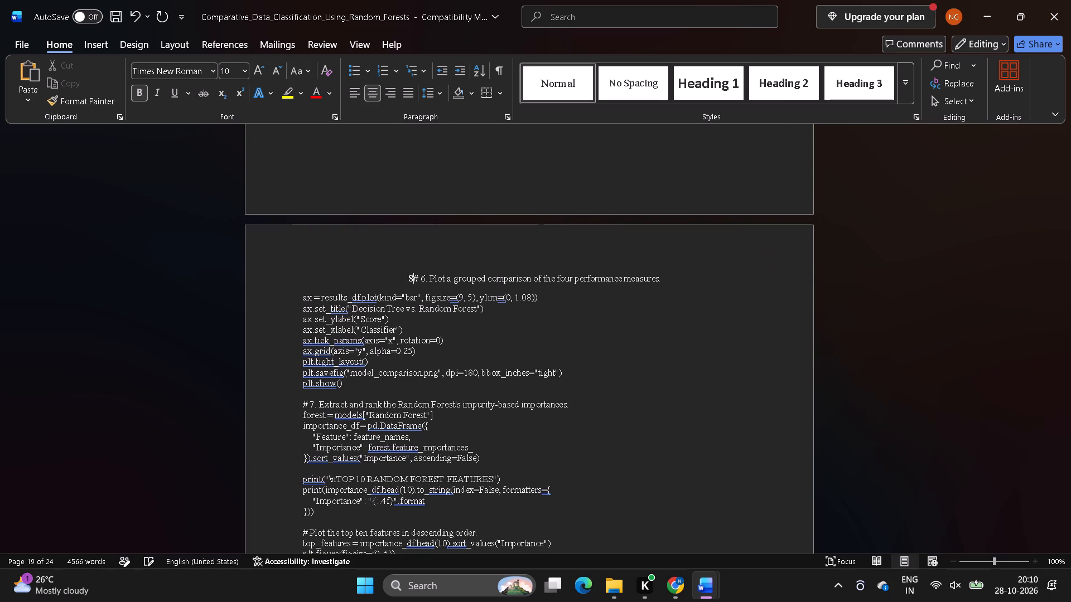
key("BackSpace")
key("BackSpace")
key("BackSpace")
key("BackSpace")
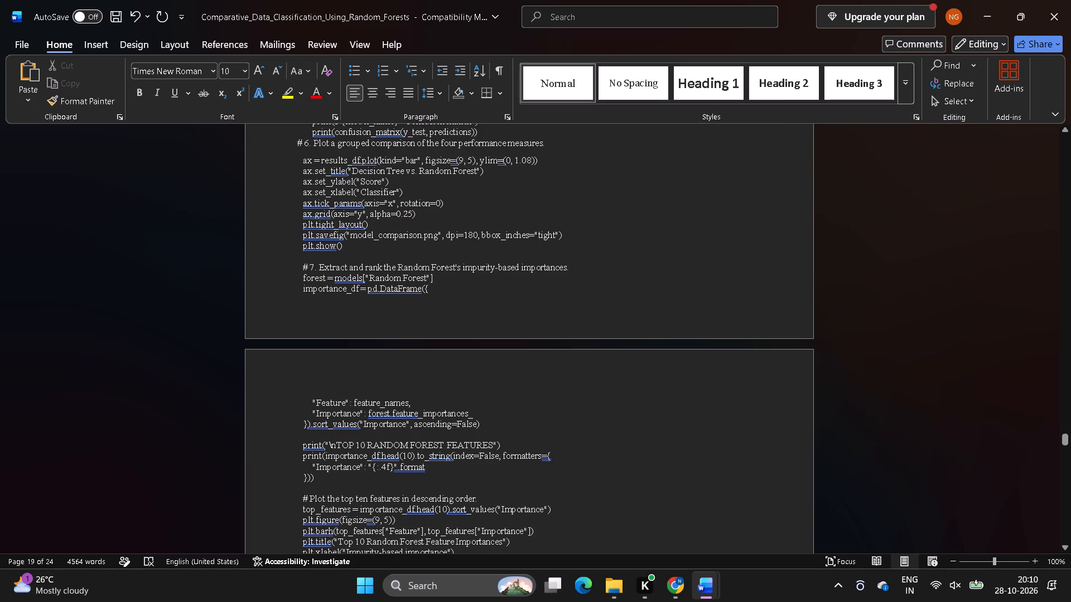
key("Return")
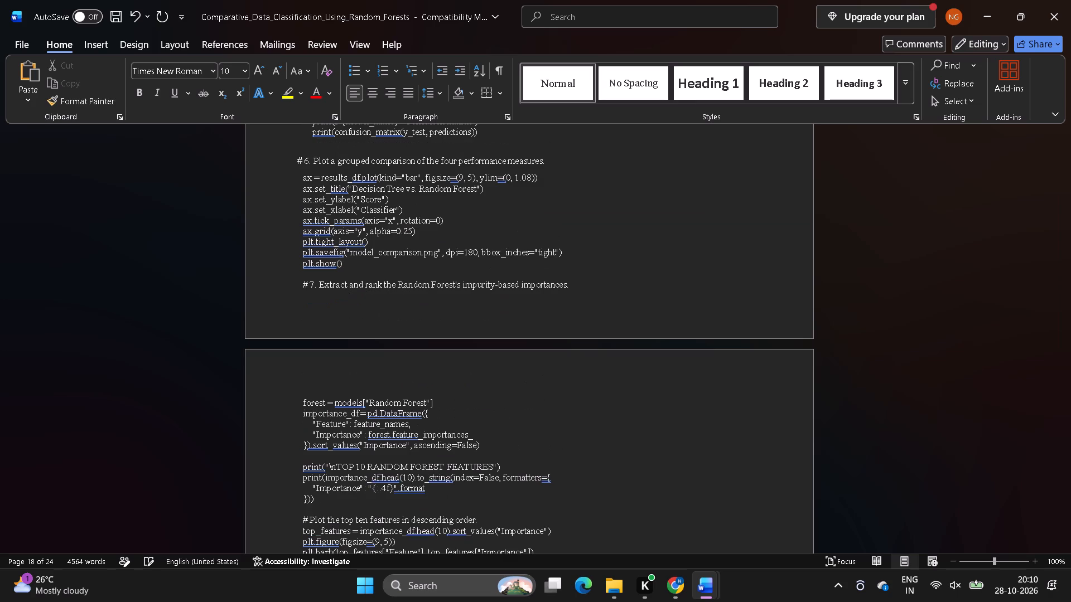
Insert a blank line above the section # 7 comment so the section starts on the following page.
scroll(353, 327, "down", 1)
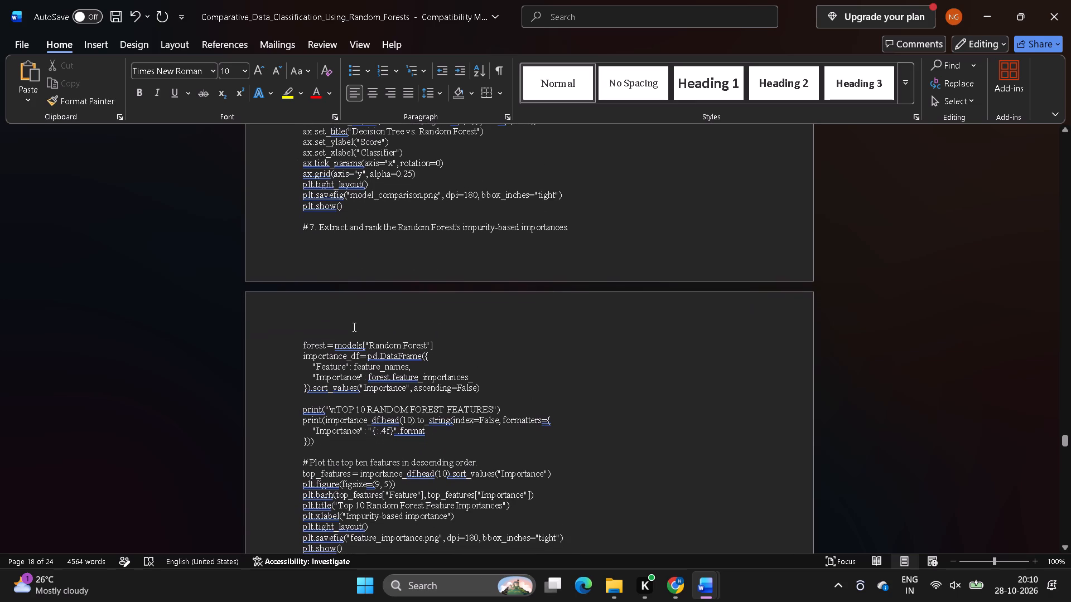
scroll(353, 327, "down", 1)
left_click(298, 221)
key("Return")
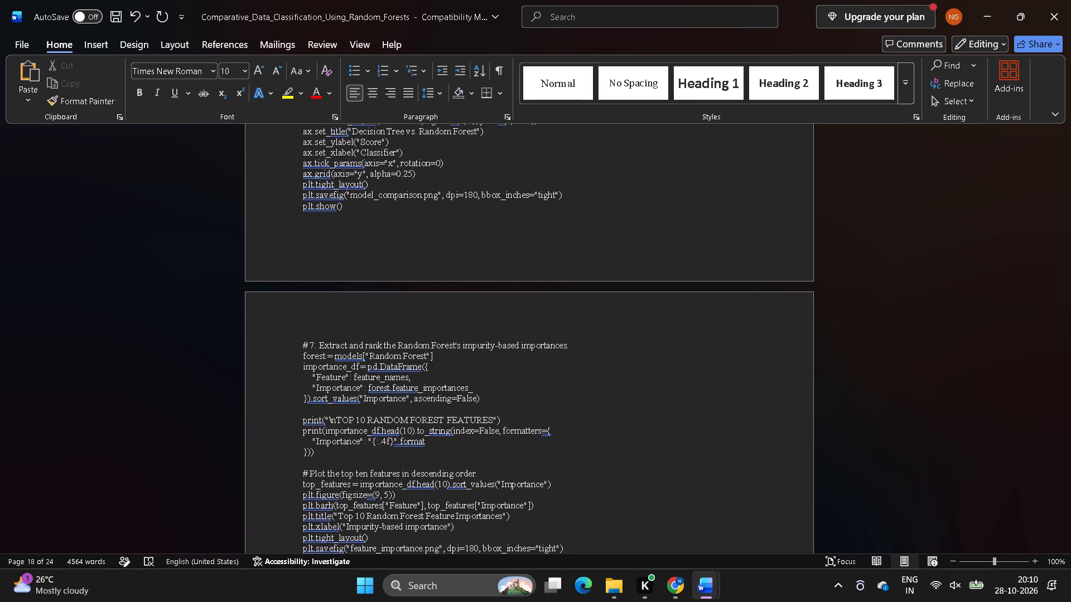
Review the source code page layout in Chapter 9, from the Part 1 of 4 heading through section # 7.
scroll(388, 291, "down", 3)
scroll(388, 291, "up", 3)
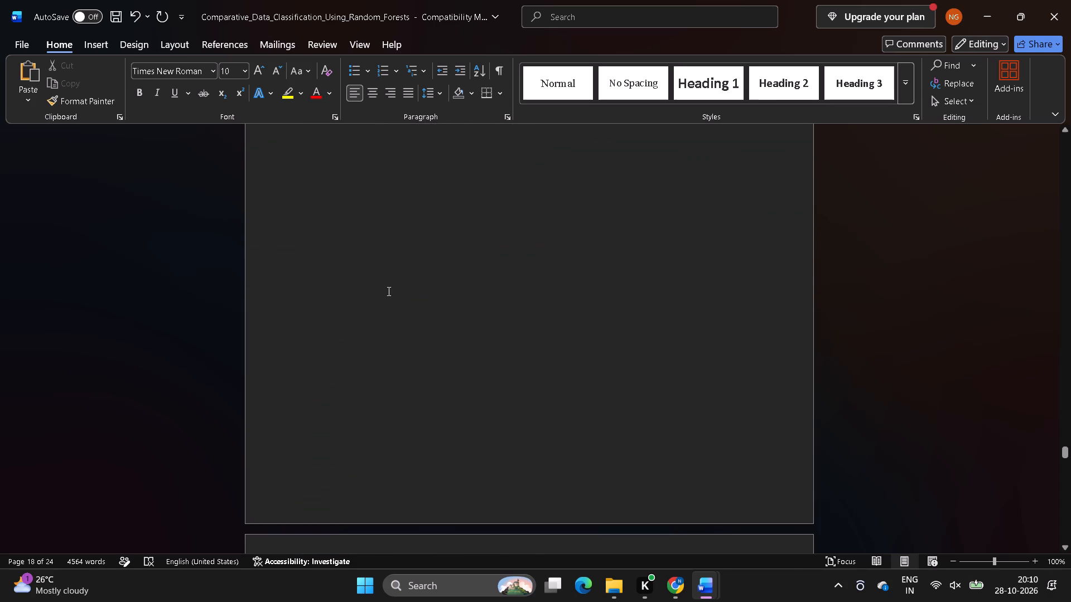
scroll(388, 291, "up", 4)
scroll(388, 291, "down", 1)
scroll(388, 291, "up", 2)
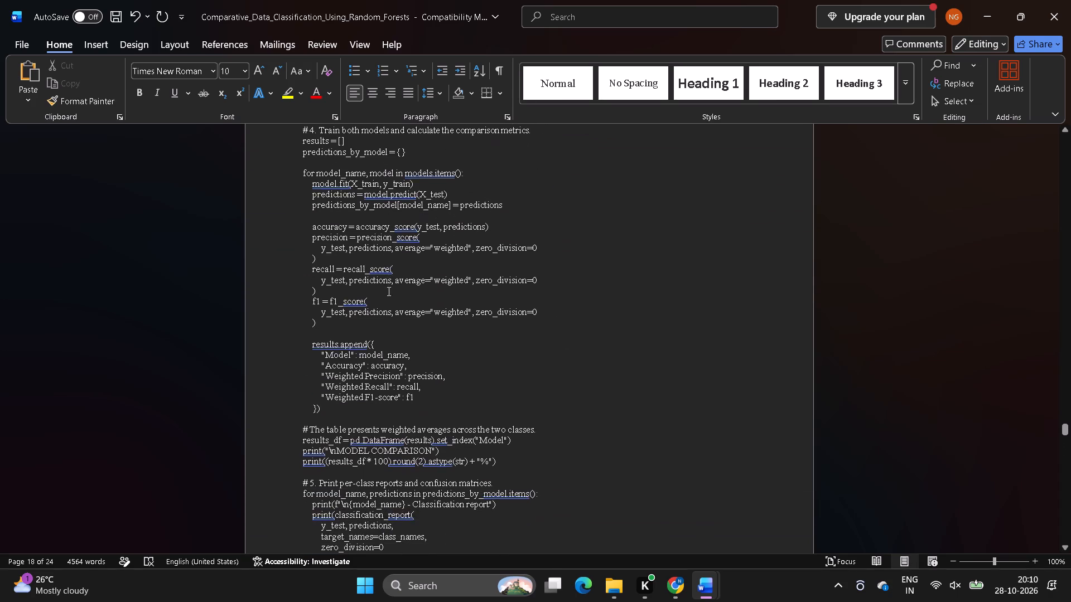
scroll(388, 291, "up", 2)
scroll(388, 291, "right", 1)
scroll(388, 291, "up", 1)
scroll(388, 291, "right", 1)
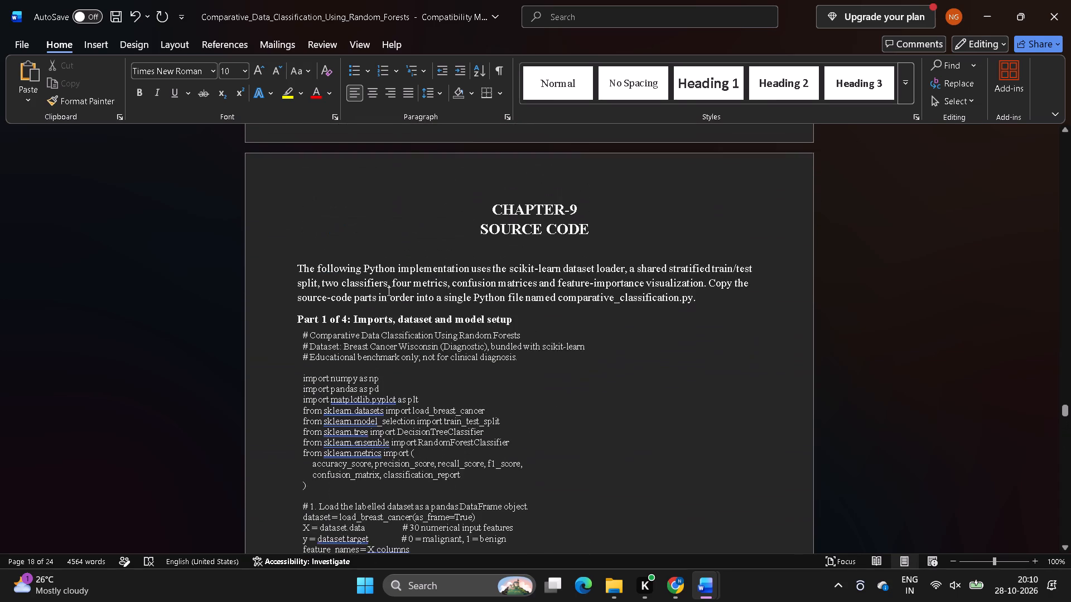
scroll(388, 291, "right", 1)
scroll(388, 291, "down", 3)
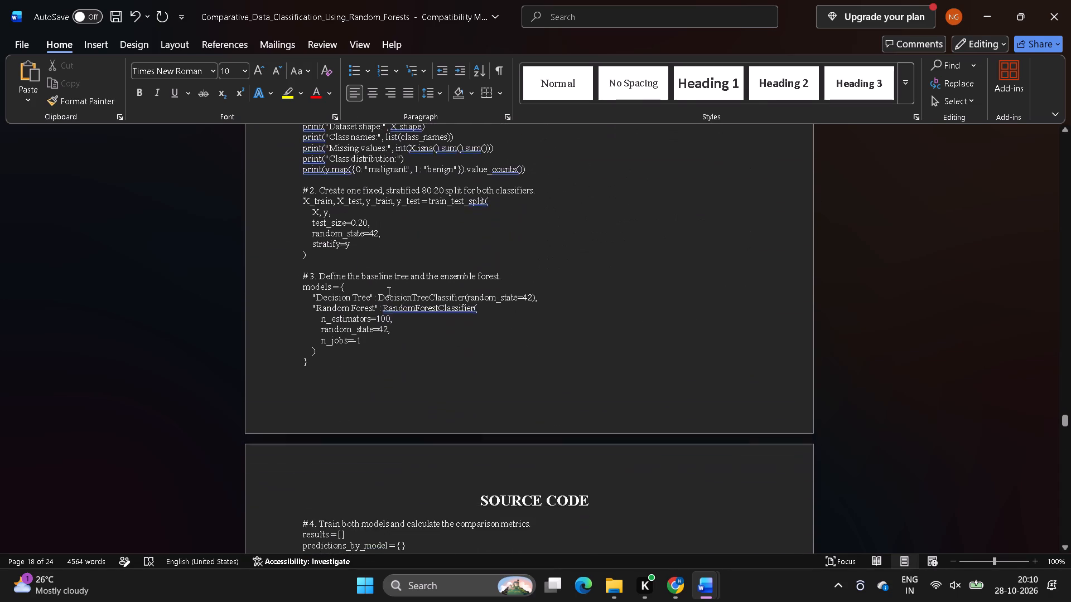
scroll(388, 291, "down", 1)
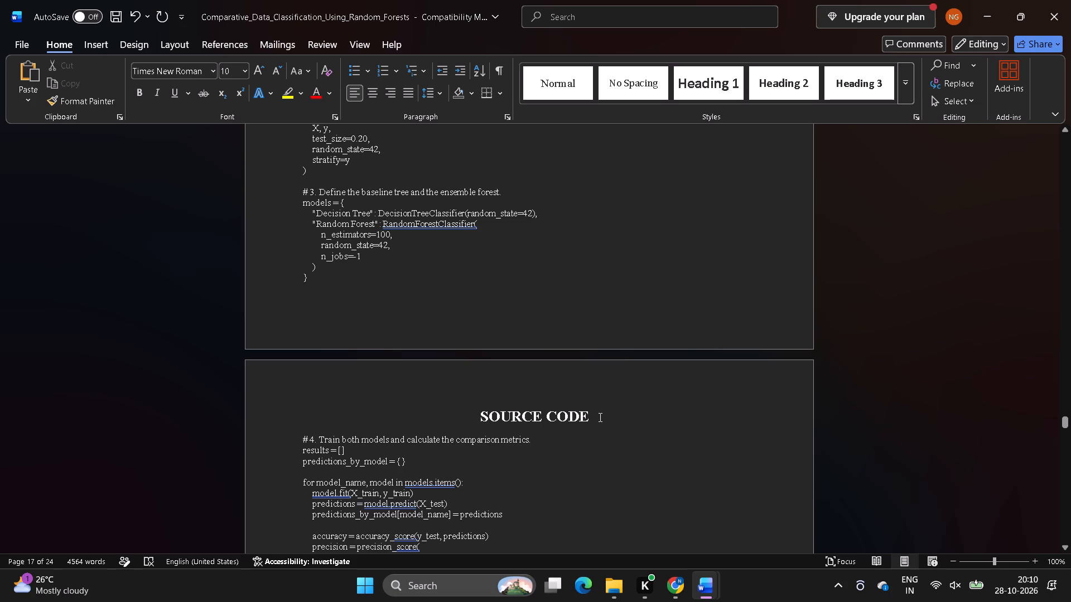
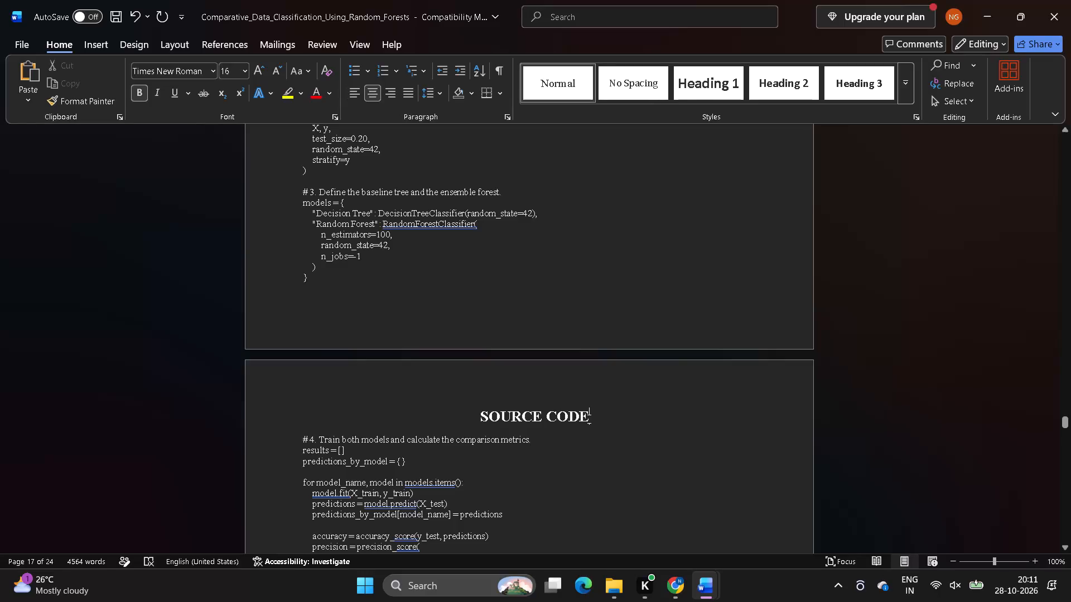
Delete the repeated SOURCE CODE heading above the "# 4. Train both models" code section.
key("BackSpace")
key("BackSpace")
key("BackSpace")
key("BackSpace")
key("BackSpace")
key("BackSpace")
key("BackSpace")
key("BackSpace")
key("BackSpace")
key("BackSpace")
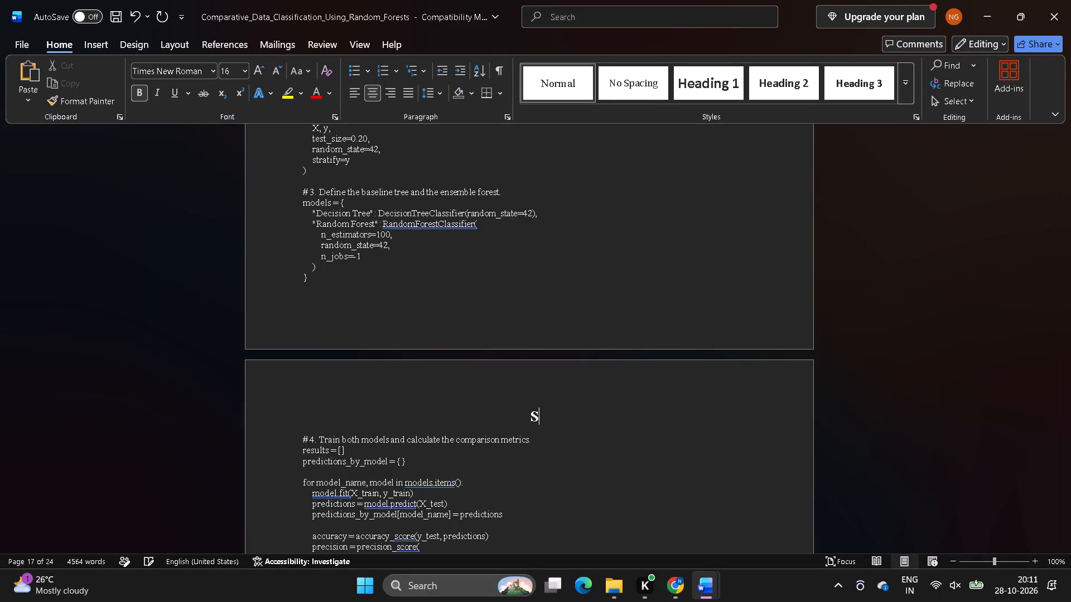
key("BackSpace")
Set all Chapter 9 source code, from the opening comments to the closing notes, in Times New Roman.
scroll(588, 419, "up", 6)
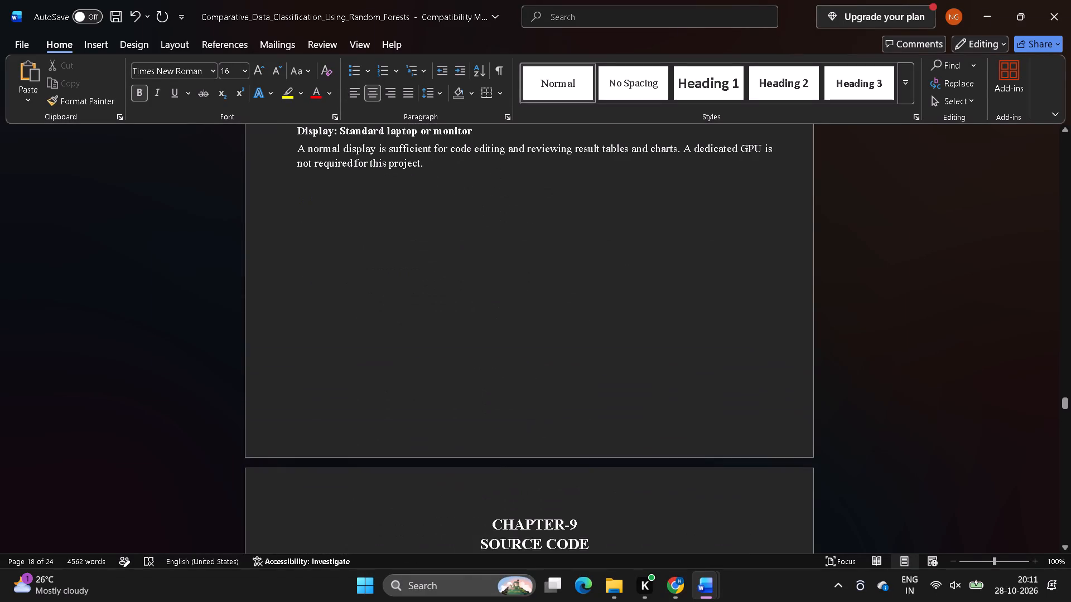
scroll(620, 502, "down", 2)
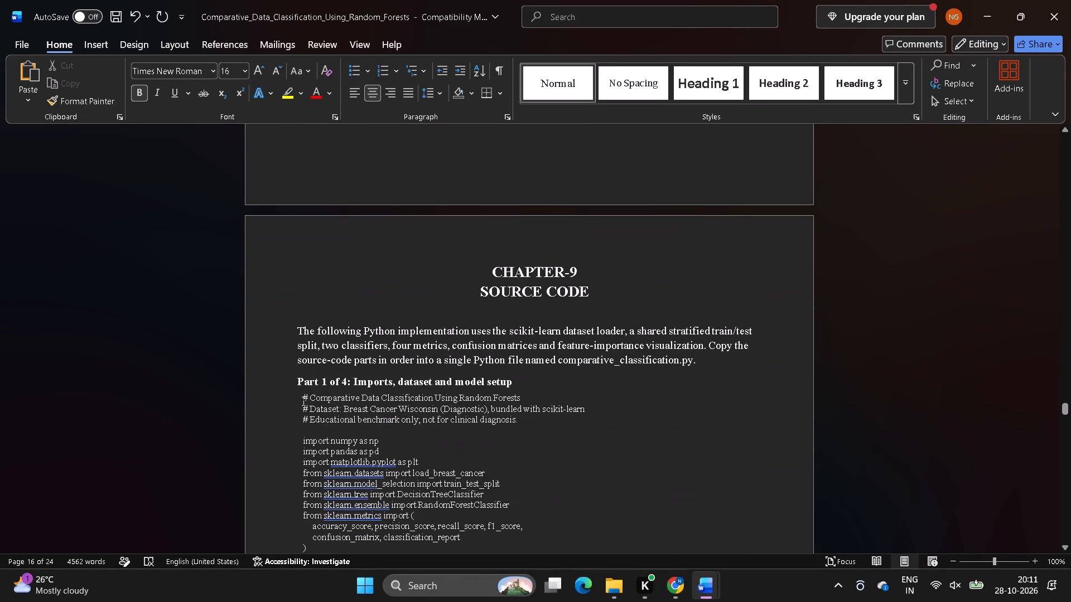
left_click_drag(301, 396, 448, 601)
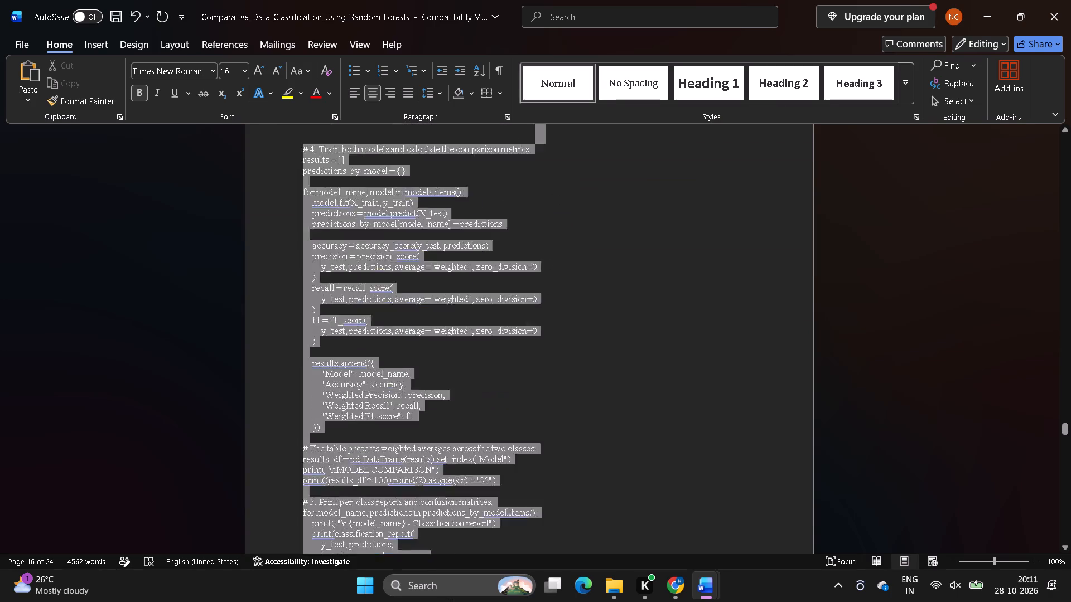
left_click_drag(448, 601, 459, 317)
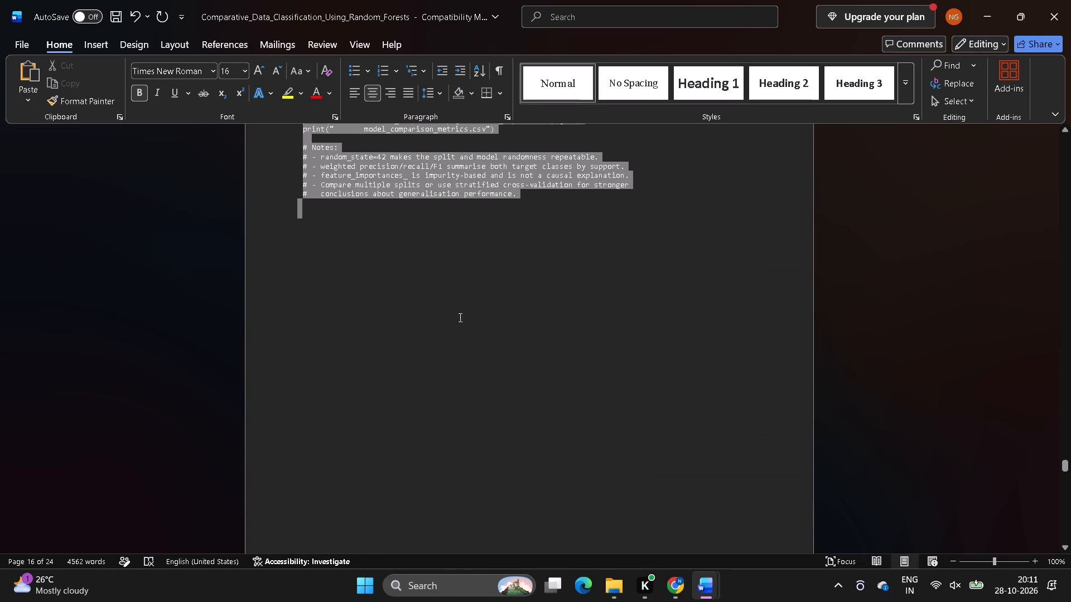
left_click_drag(459, 317, 458, 562)
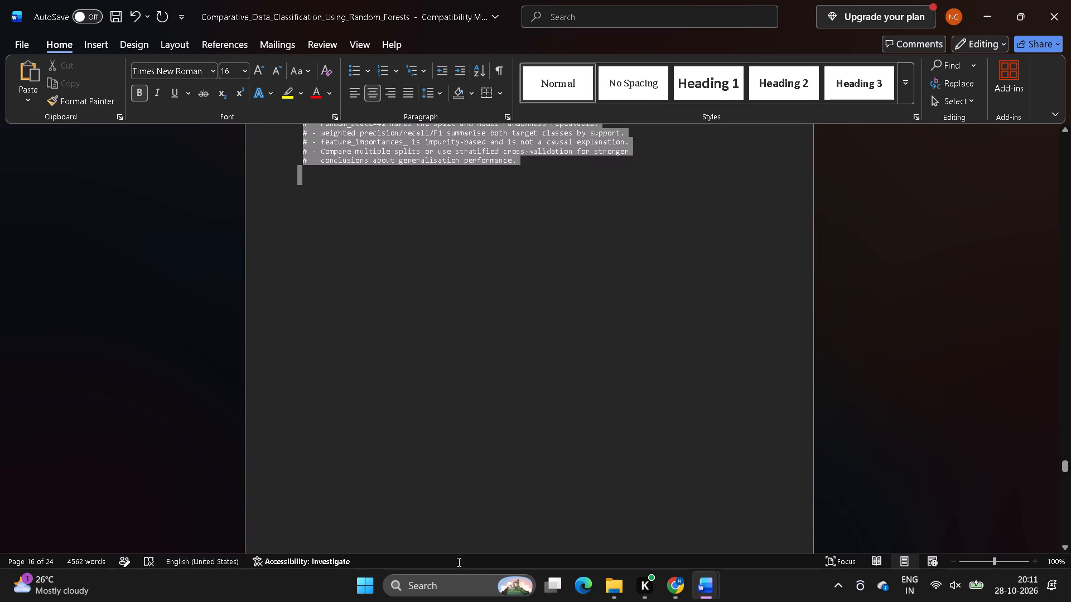
left_click_drag(458, 562, 450, 288)
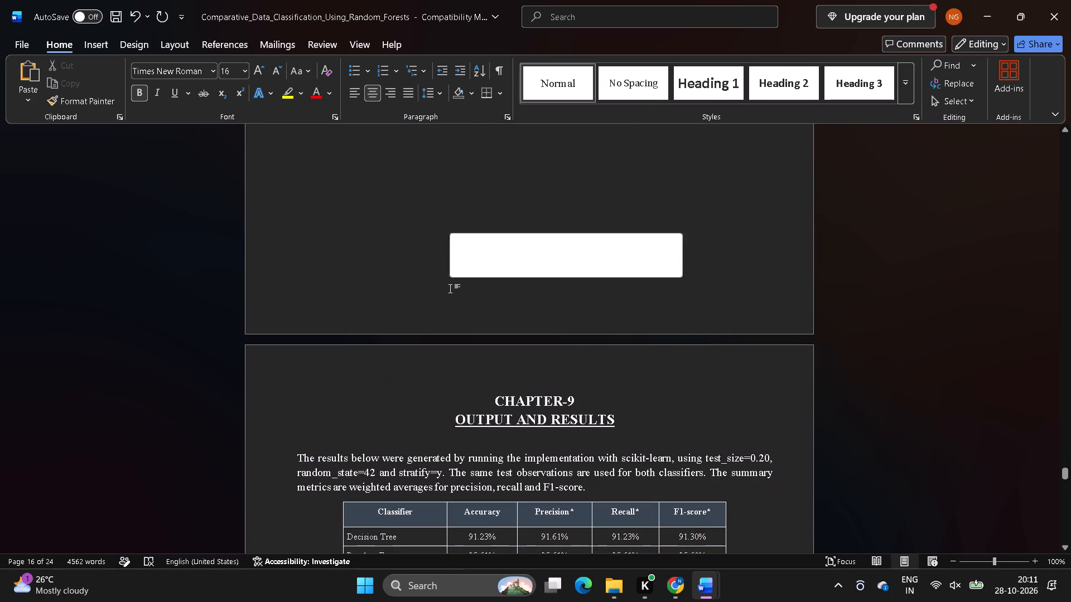
left_click(472, 248)
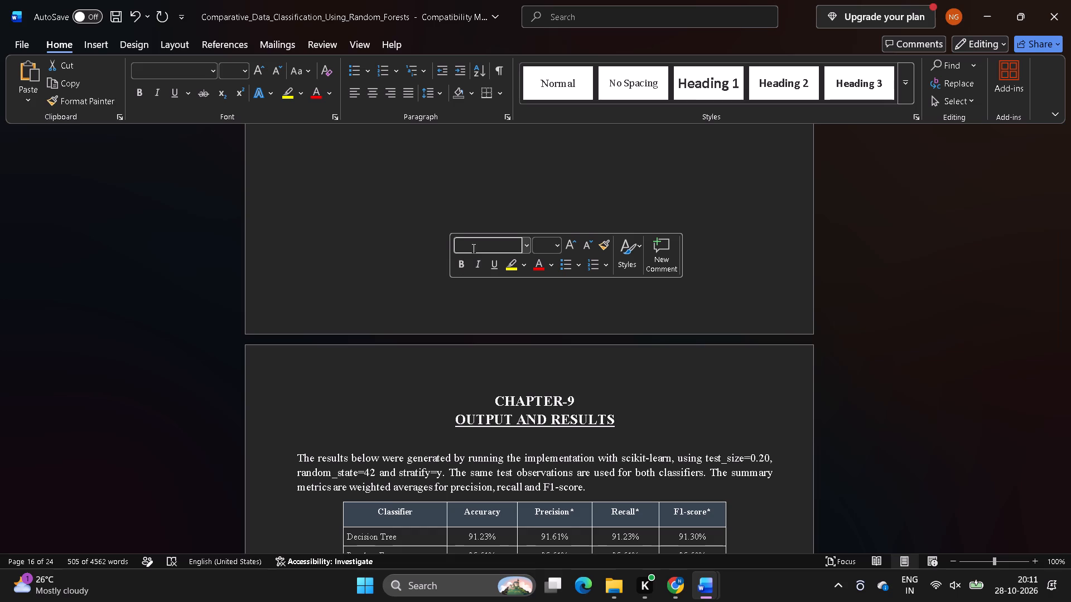
type("TI")
key("Return")
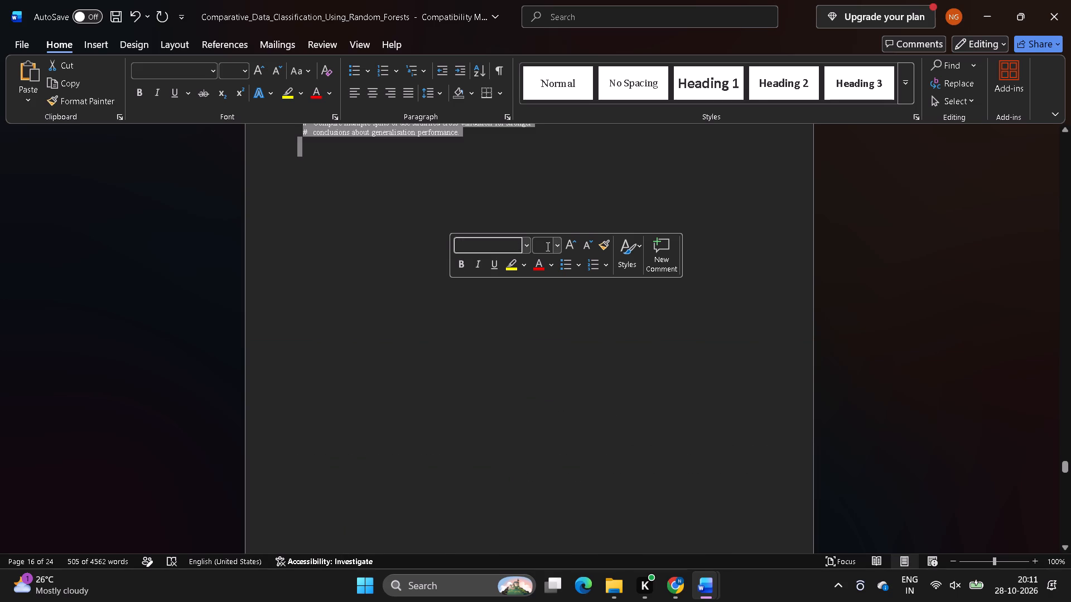
left_click(491, 244)
type("TI")
key("Return")
left_click(327, 328)
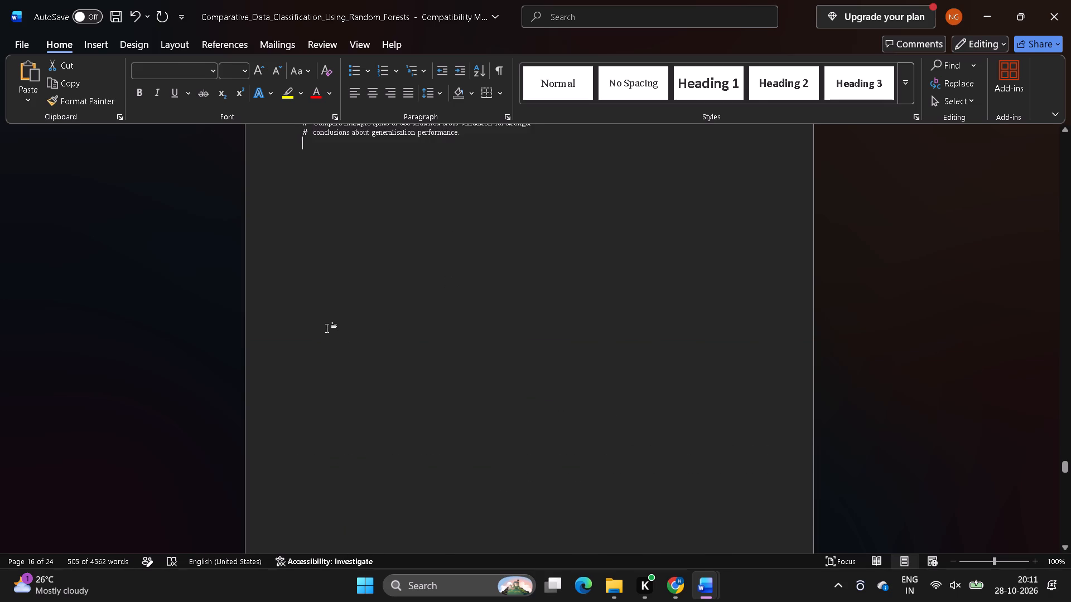
Delete the heading "SOURCE CODE – PART 4 OF 4" above the "# 8. Demonstrate prediction" code section.
scroll(327, 328, "up", 3)
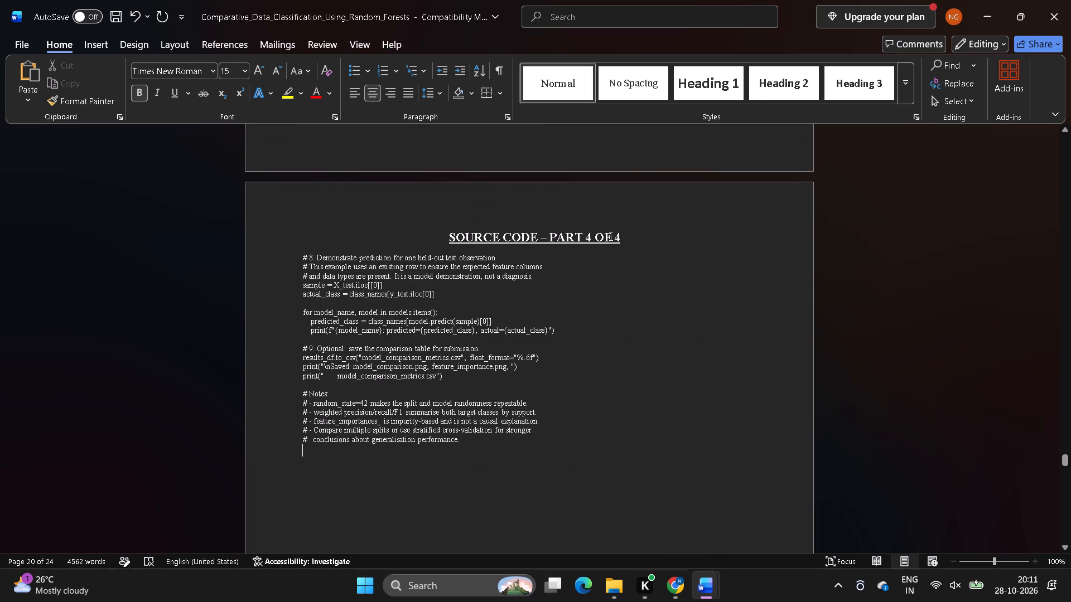
left_click(628, 230)
key("BackSpace")
key("BackSpace")
key("BackSpace")
key("BackSpace")
key("BackSpace")
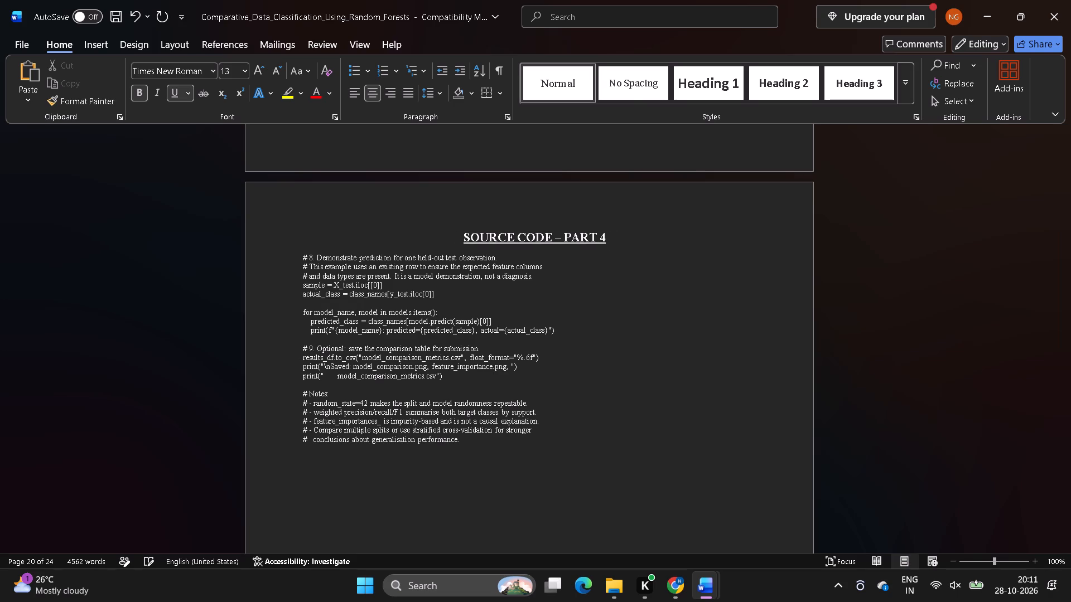
key("BackSpace")
key("BackSpace")
key("BackSpace")
key("BackSpace")
key("BackSpace")
key("BackSpace")
key("BackSpace")
key("BackSpace")
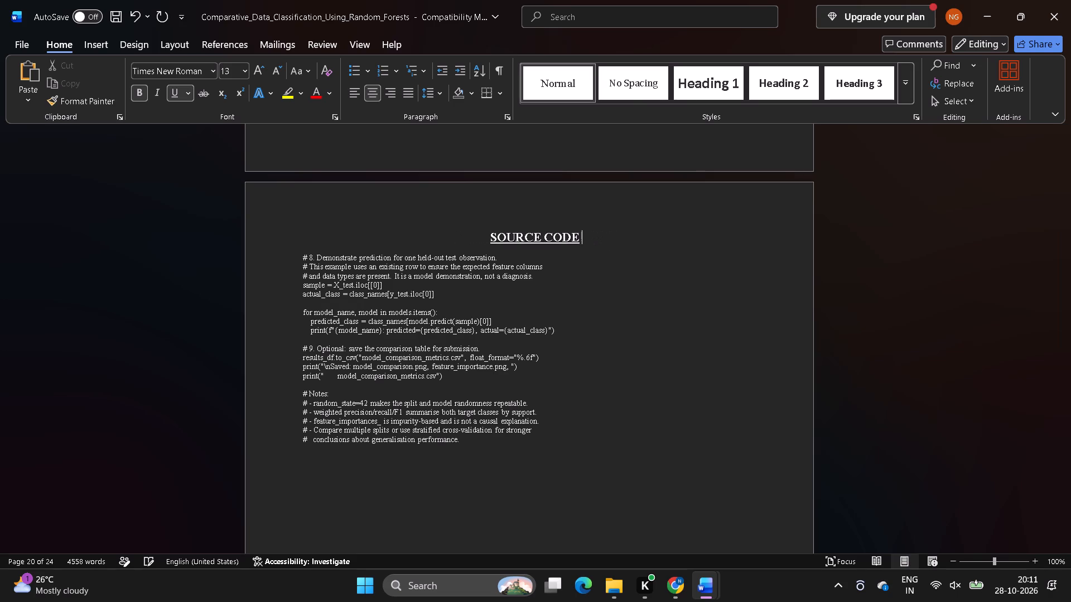
key("BackSpace")
key("BackSpace")
key("BackSpace")
key("BackSpace")
key("BackSpace")
key("BackSpace")
key("BackSpace")
key("BackSpace")
key("BackSpace")
key("BackSpace")
key("BackSpace")
key("BackSpace")
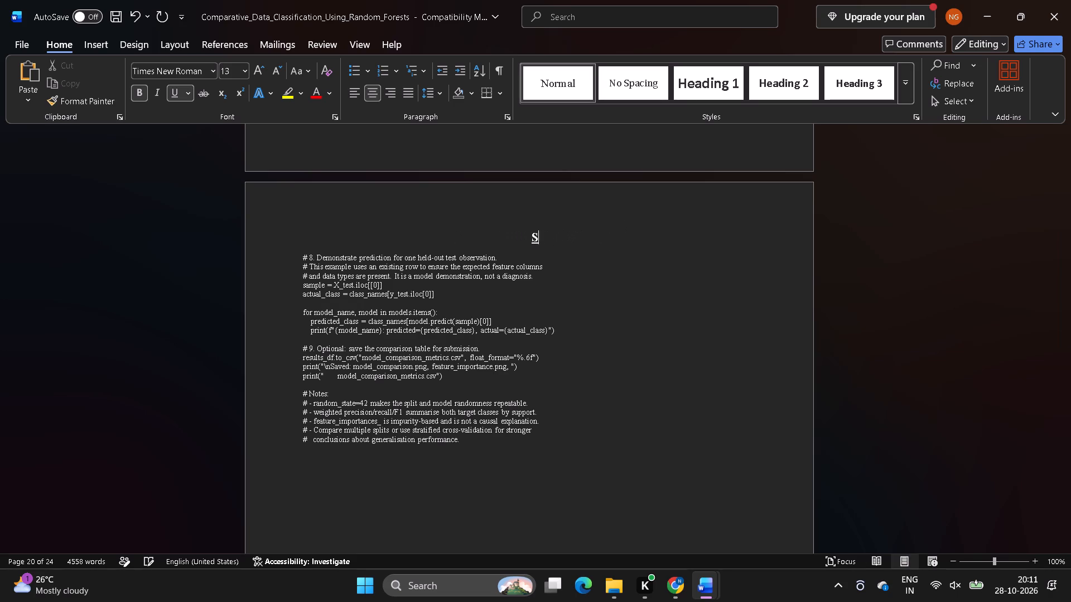
Select the Chapter 9 source code from its first comment line through the closing notes and apply Times New Roman.
scroll(475, 449, "up", 1)
left_click(475, 449)
scroll(475, 449, "up", 2)
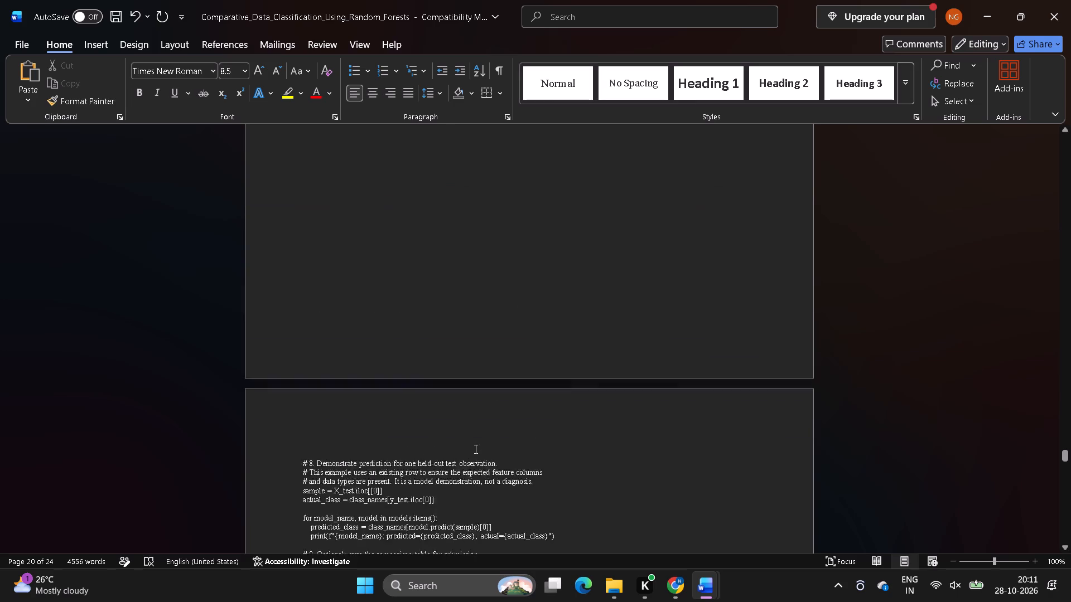
scroll(475, 449, "up", 3)
left_click(445, 441)
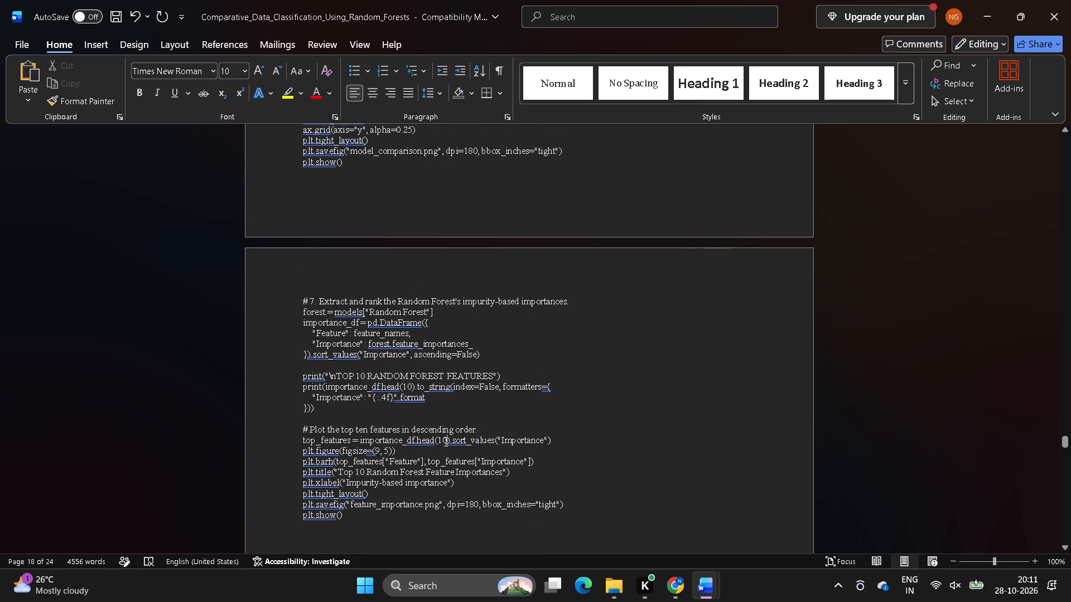
scroll(440, 323, "up", 7)
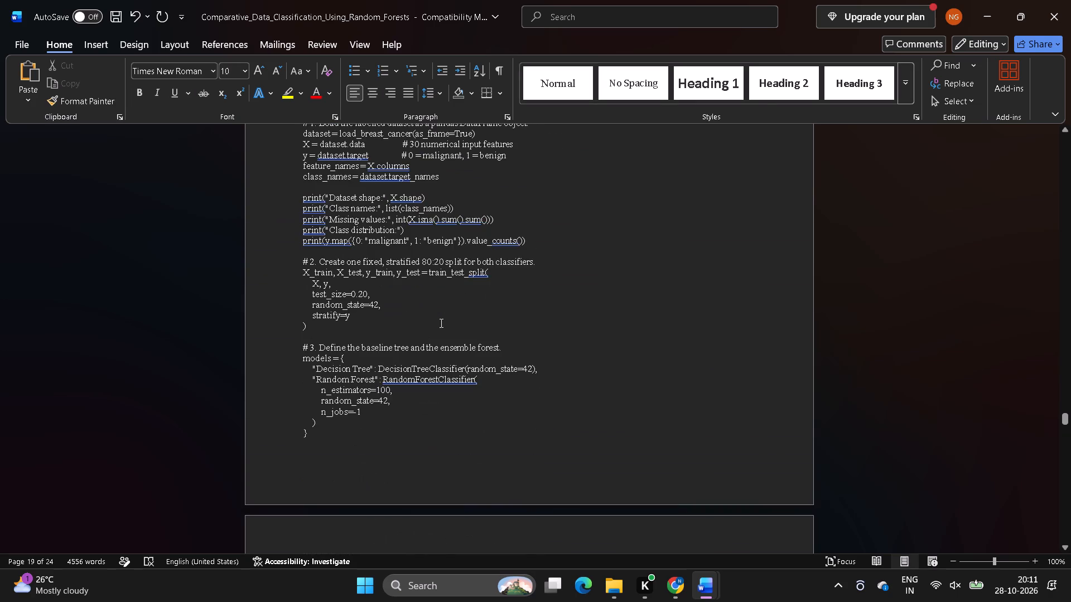
scroll(440, 323, "right", 1)
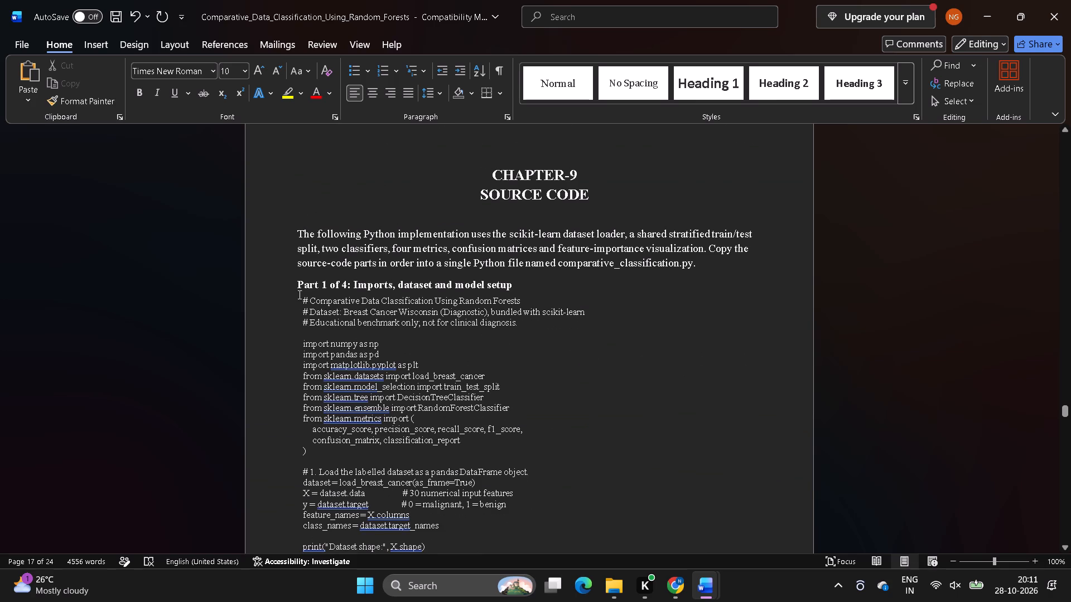
left_click_drag(298, 294, 412, 509)
left_click(326, 339)
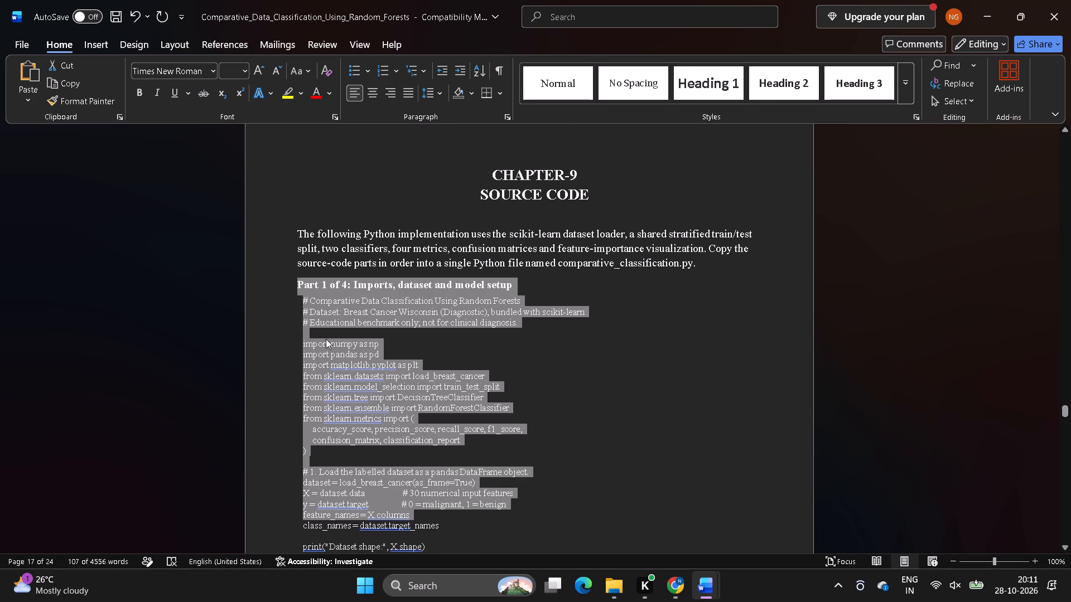
left_click_drag(302, 299, 422, 538)
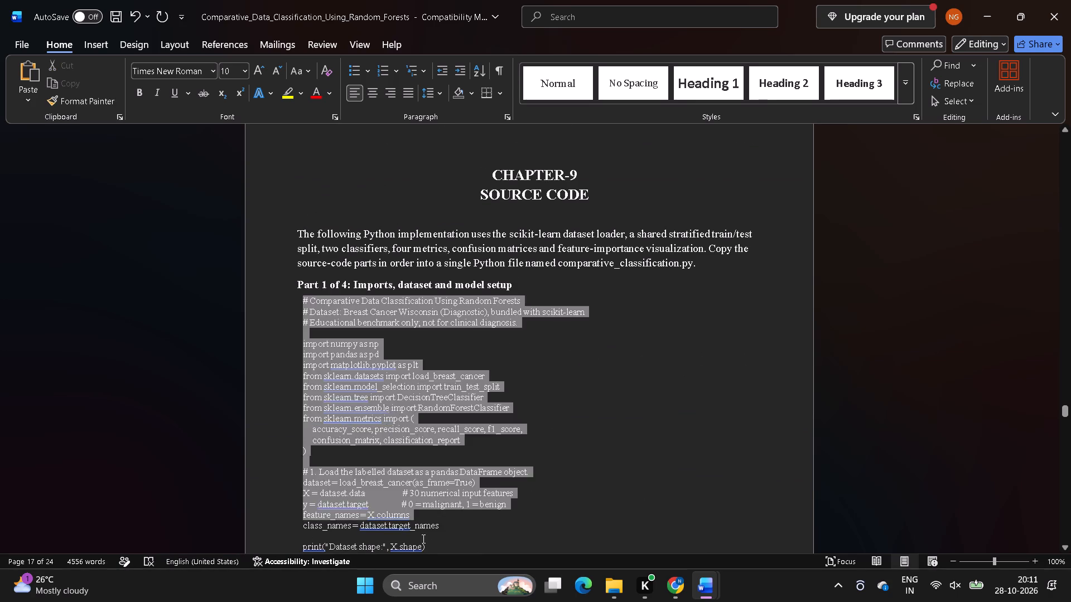
left_click_drag(422, 538, 417, 565)
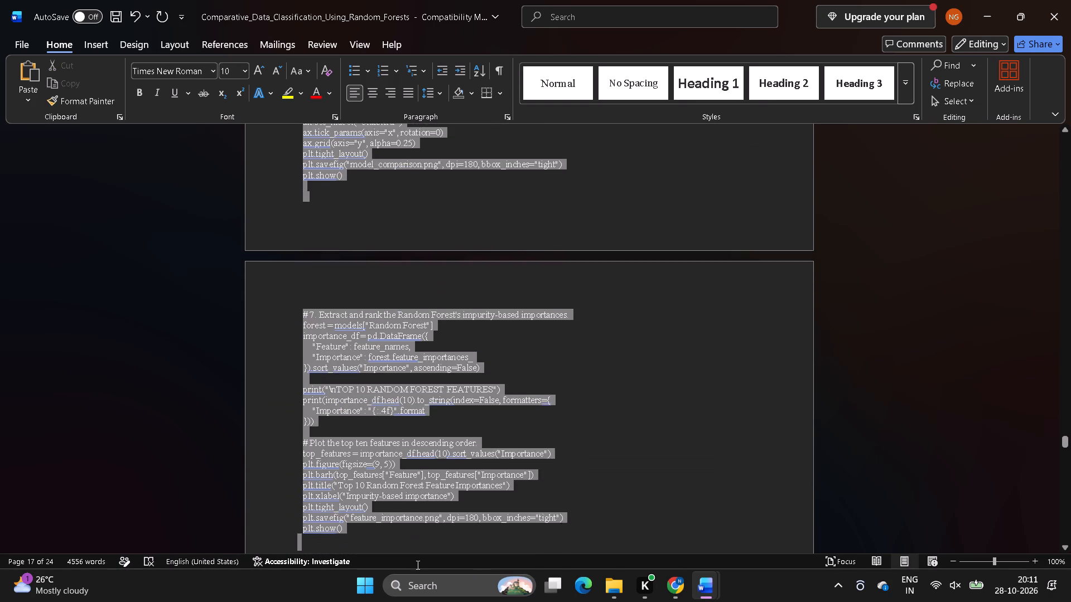
left_click_drag(417, 565, 417, 556)
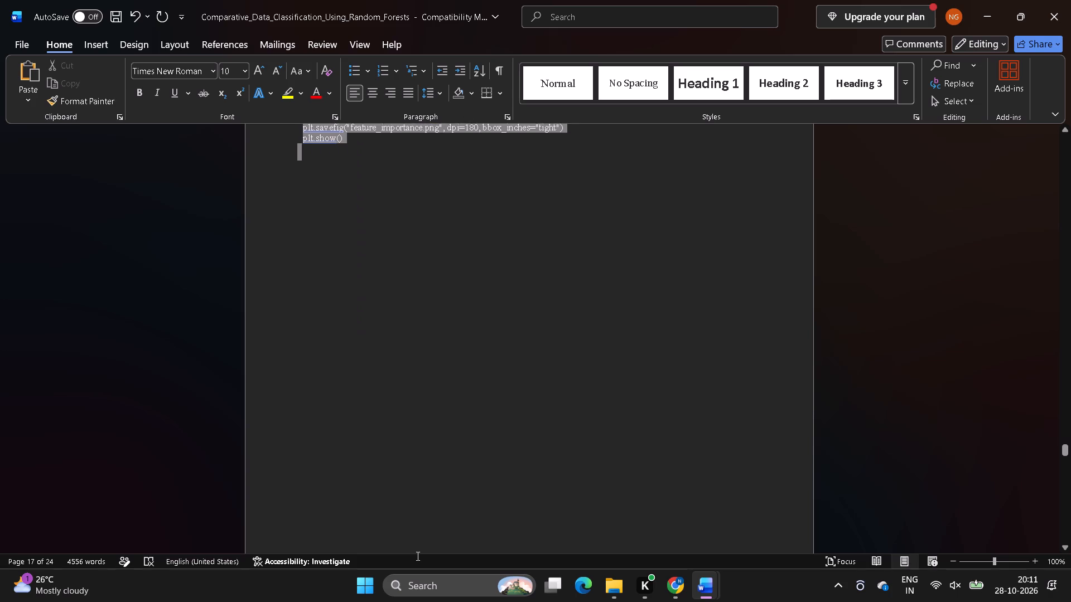
left_click_drag(417, 556, 417, 554)
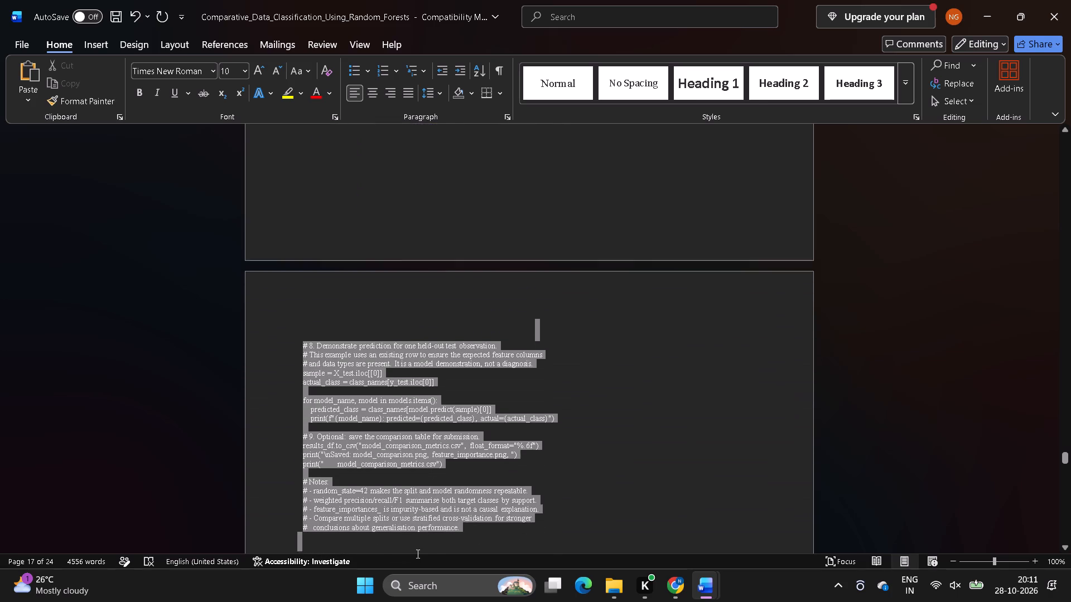
left_click_drag(417, 554, 418, 574)
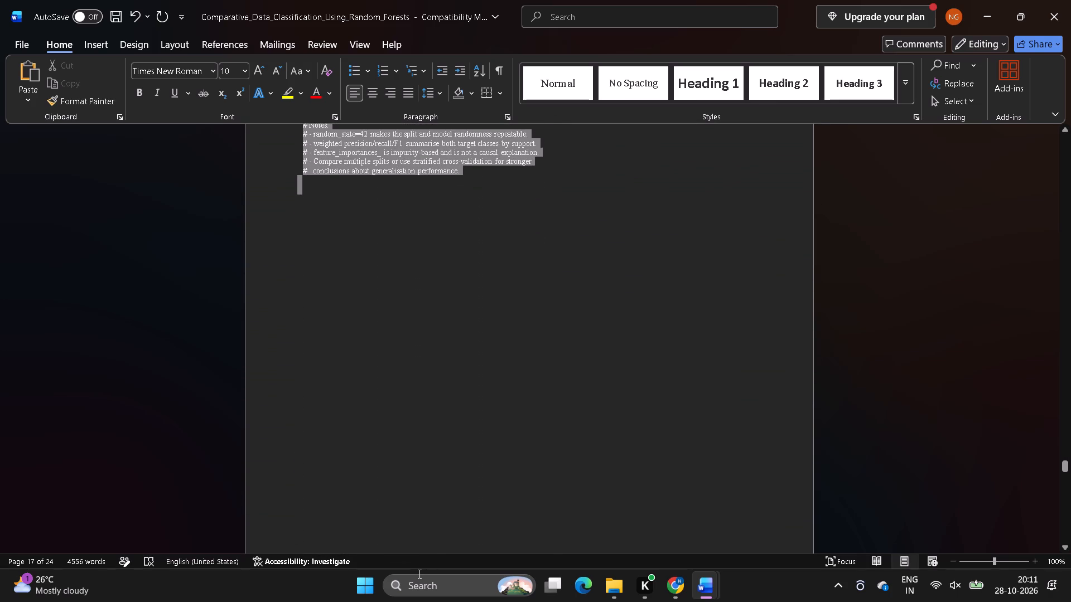
left_click_drag(418, 574, 409, 134)
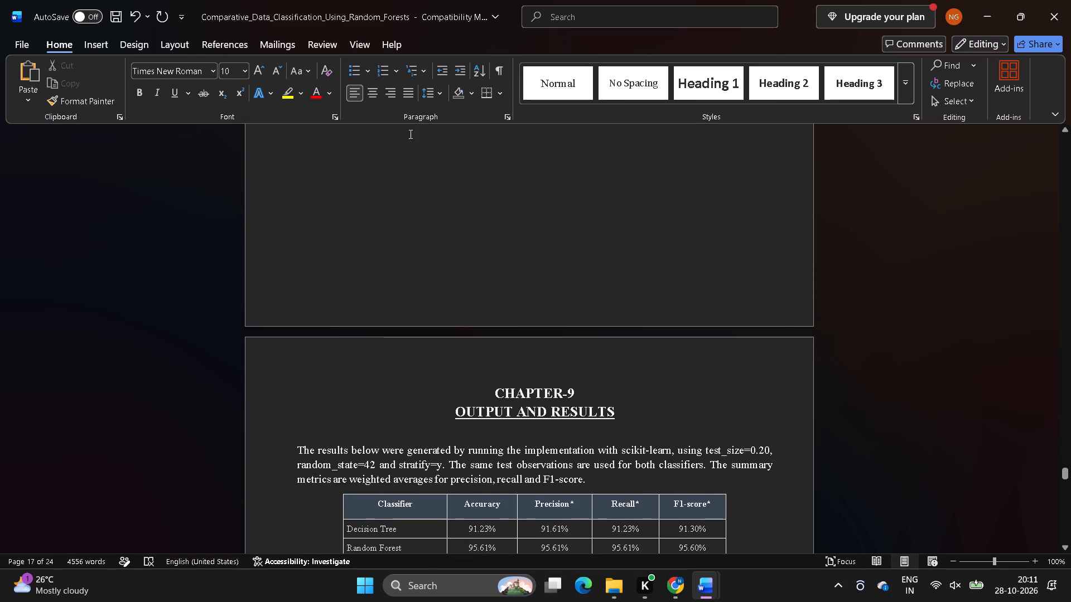
left_click_drag(409, 134, 465, 443)
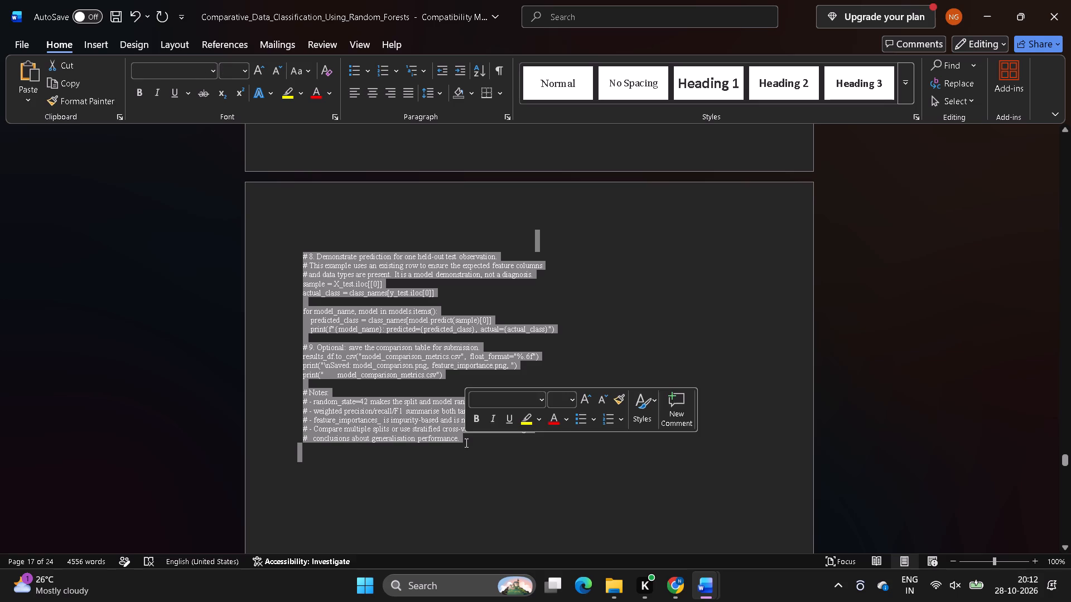
left_click(490, 393)
left_click(489, 400)
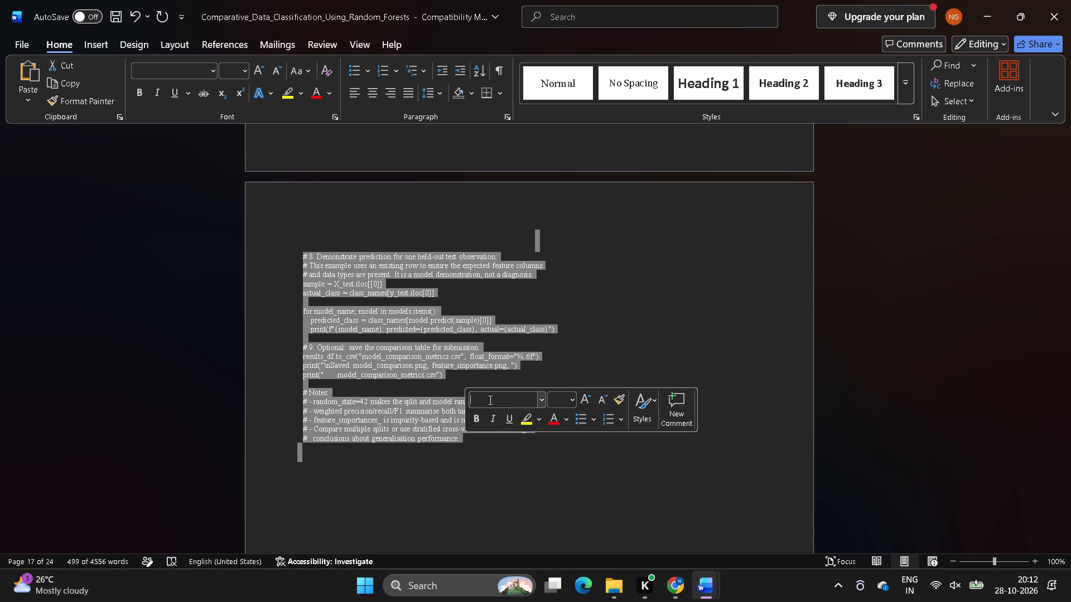
key("t")
key("Right")
key("Return")
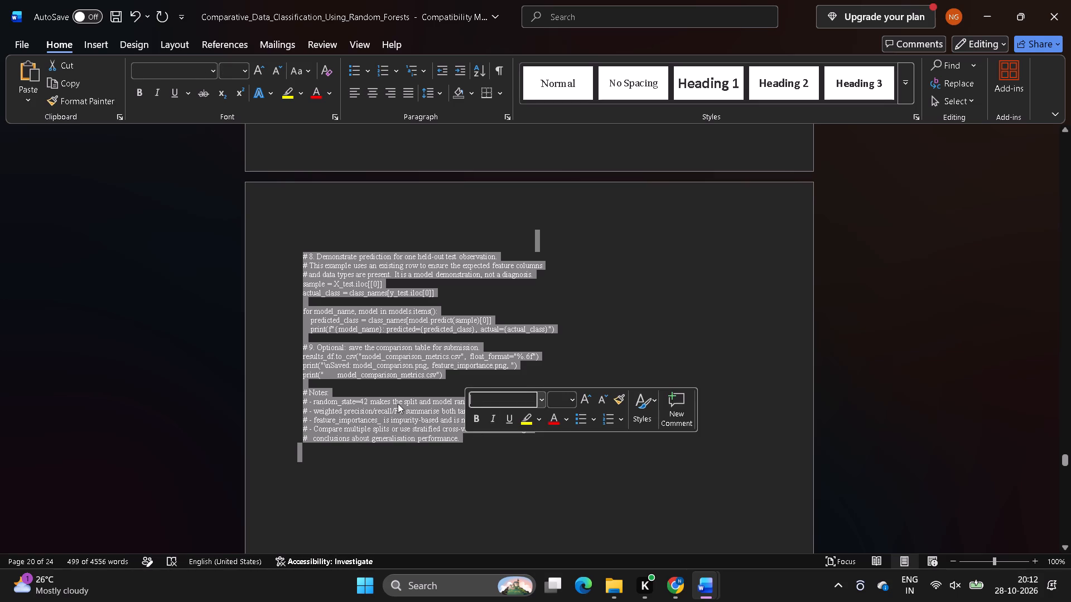
Set the font size of the selected Chapter 9 source code to 12.
left_click(558, 398)
key("1")
key("2")
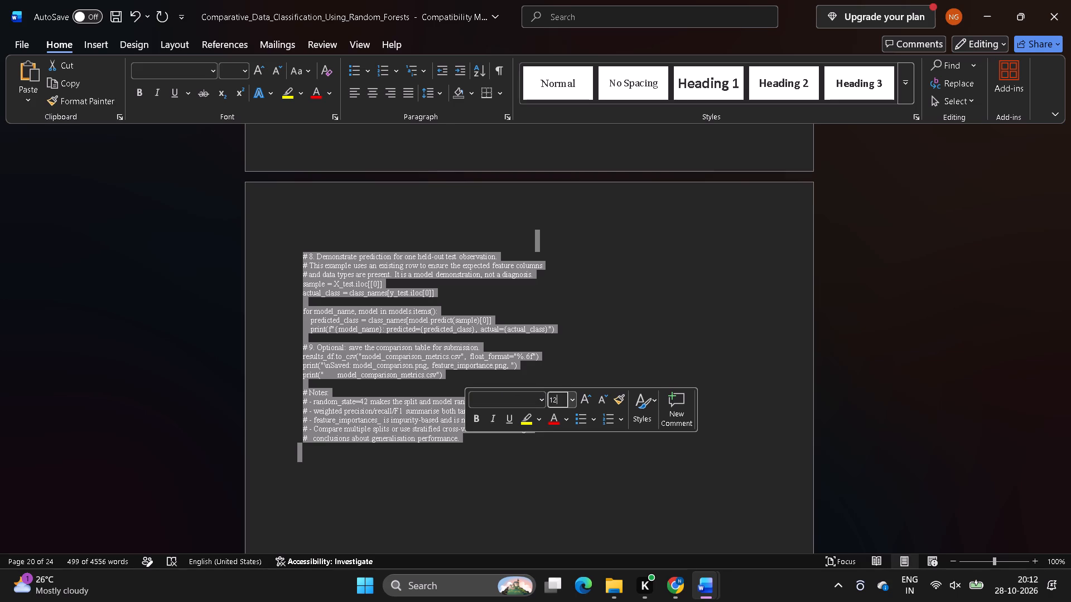
key("Return")
left_click(472, 338)
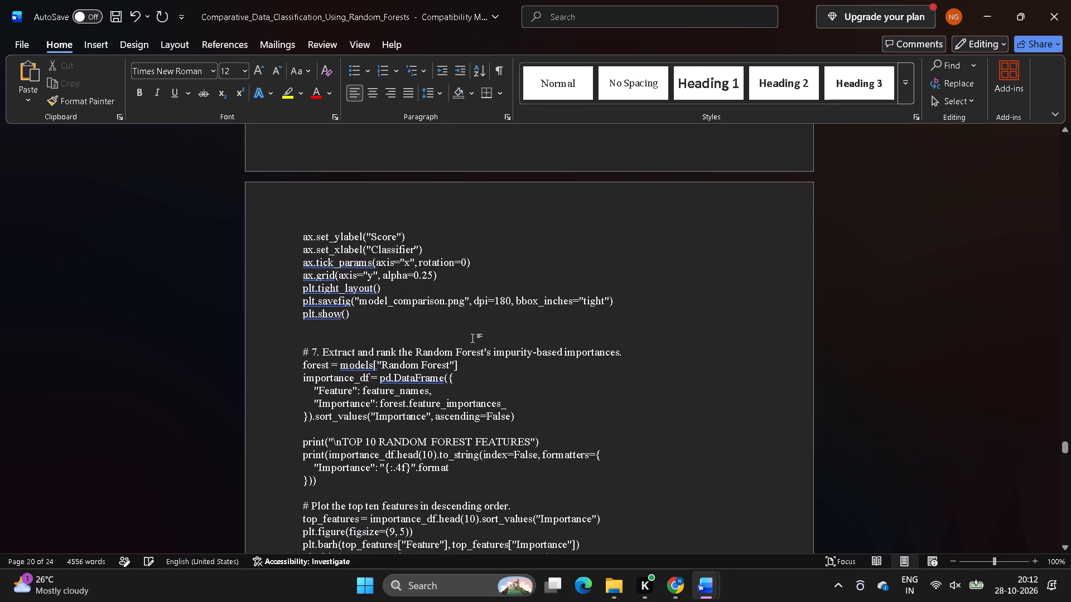
scroll(472, 338, "up", 9)
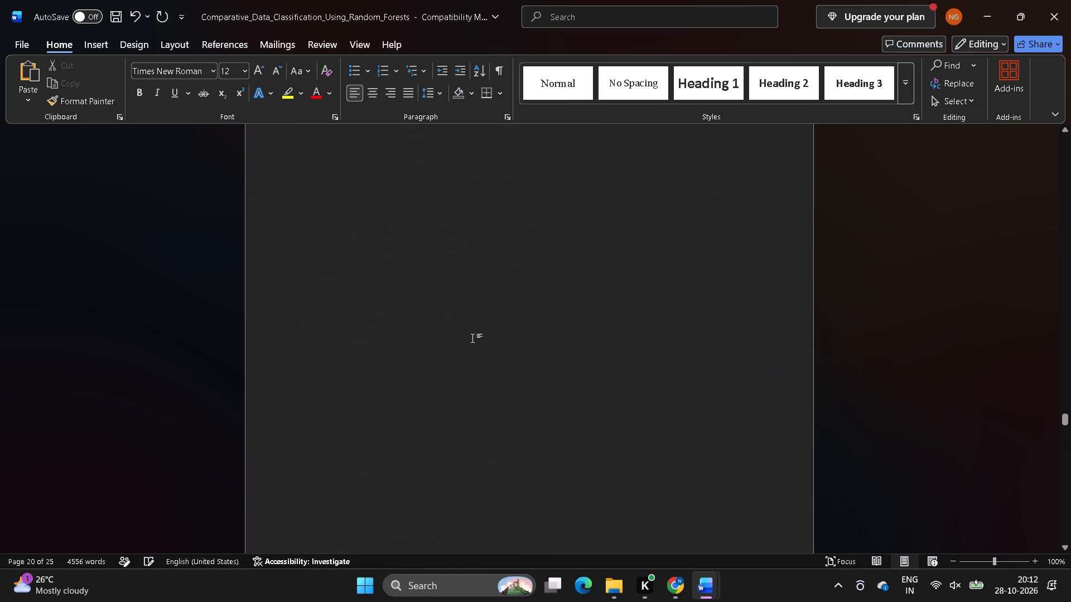
Close the page gap before the "# 4. Train both models" section so it follows the models block, leaving one blank line between them.
scroll(472, 338, "up", 6)
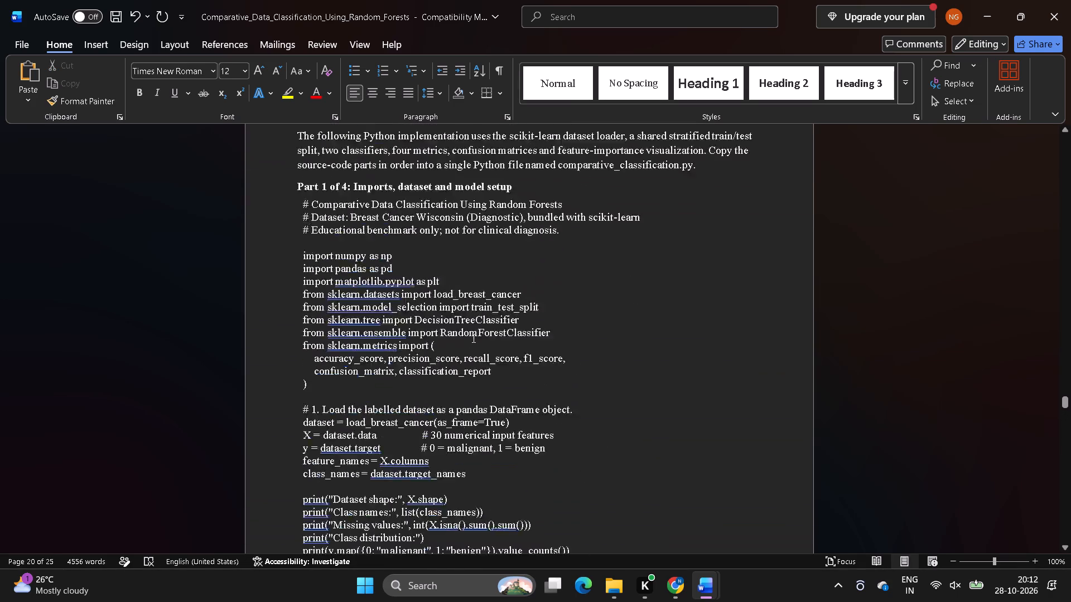
scroll(472, 338, "up", 1)
left_click(382, 244)
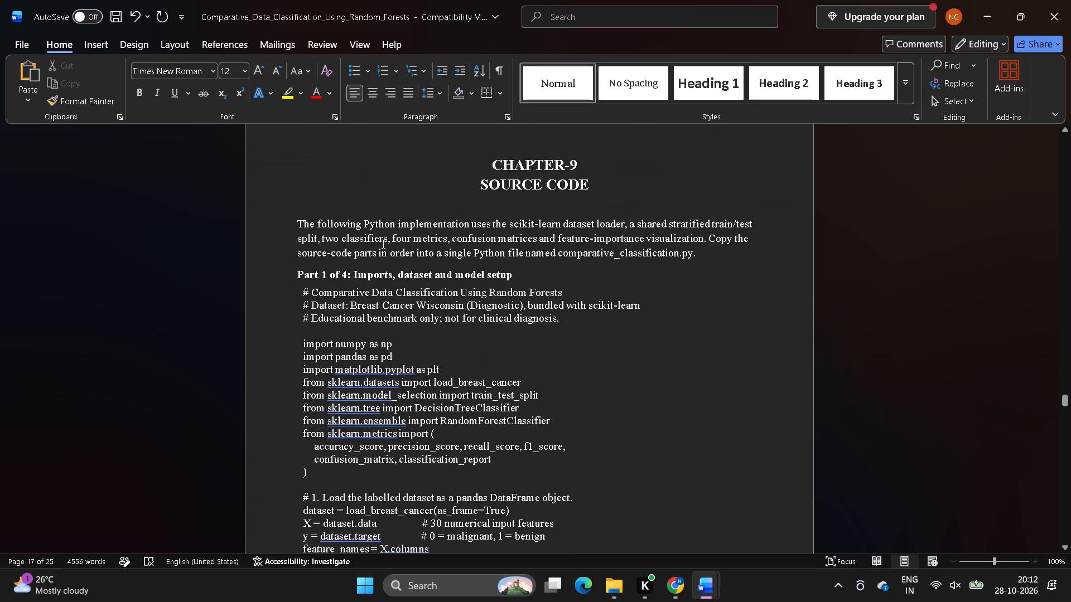
left_click(360, 355)
scroll(360, 355, "down", 1)
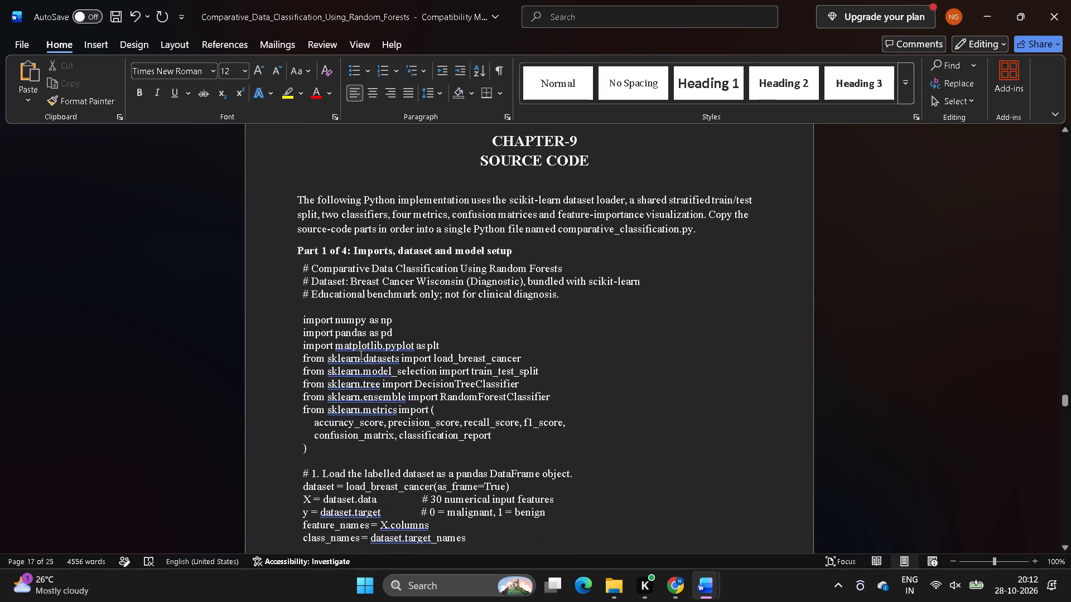
scroll(360, 355, "down", 4)
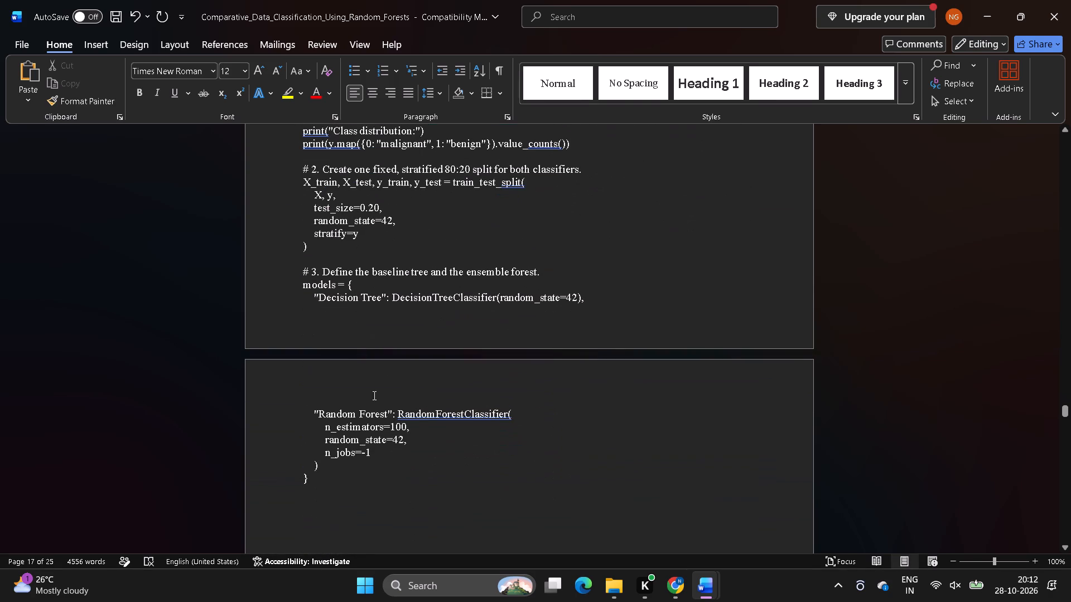
scroll(324, 484, "down", 6)
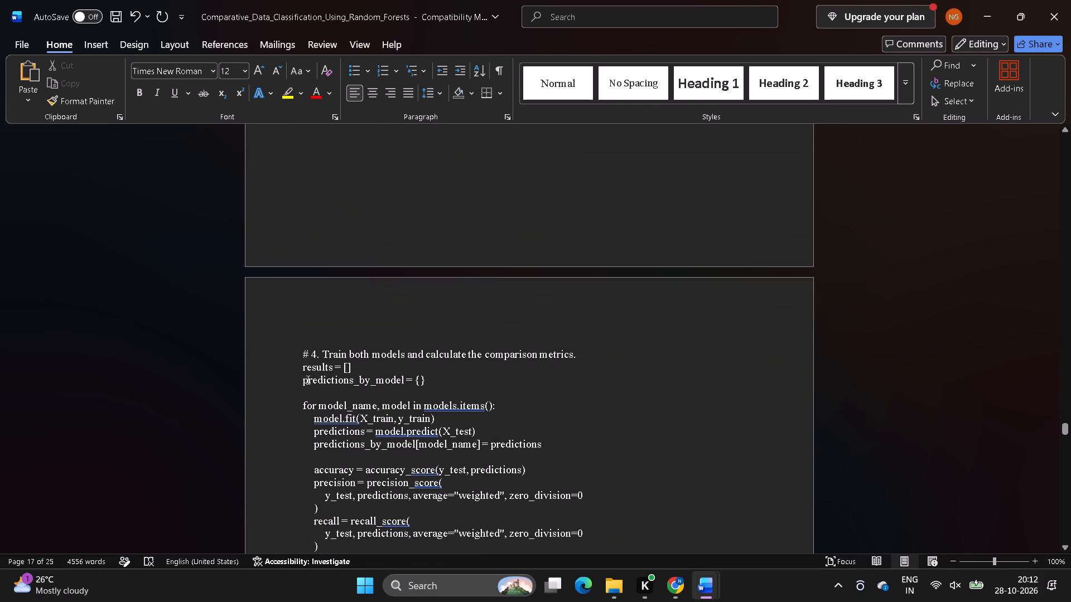
left_click(297, 353)
key("BackSpace")
key("BackSpace")
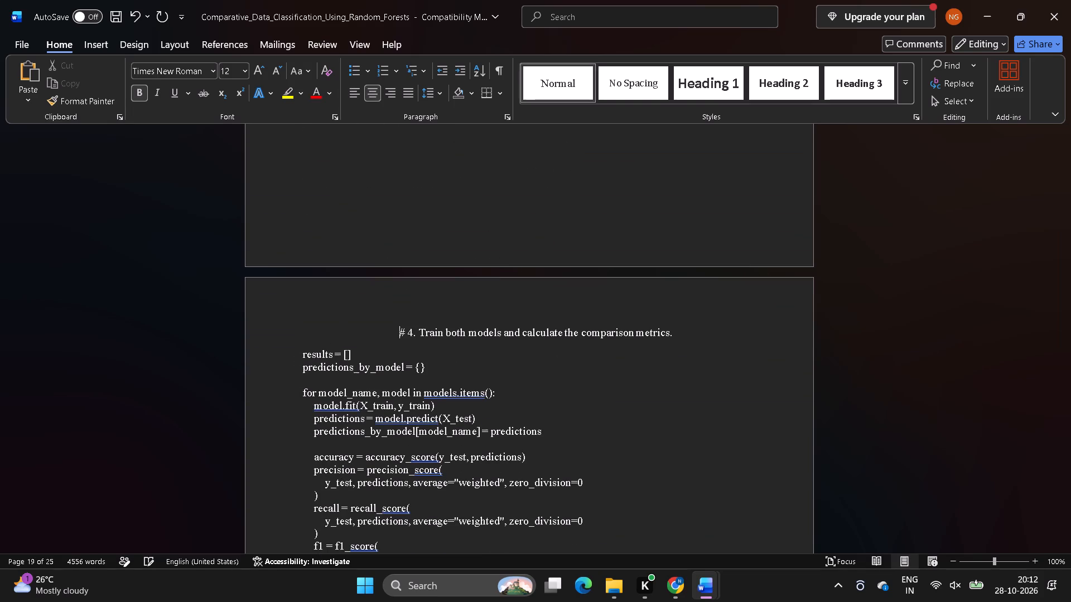
key("BackSpace")
key("BackSpace")
key("BackSpace")
key("BackSpace")
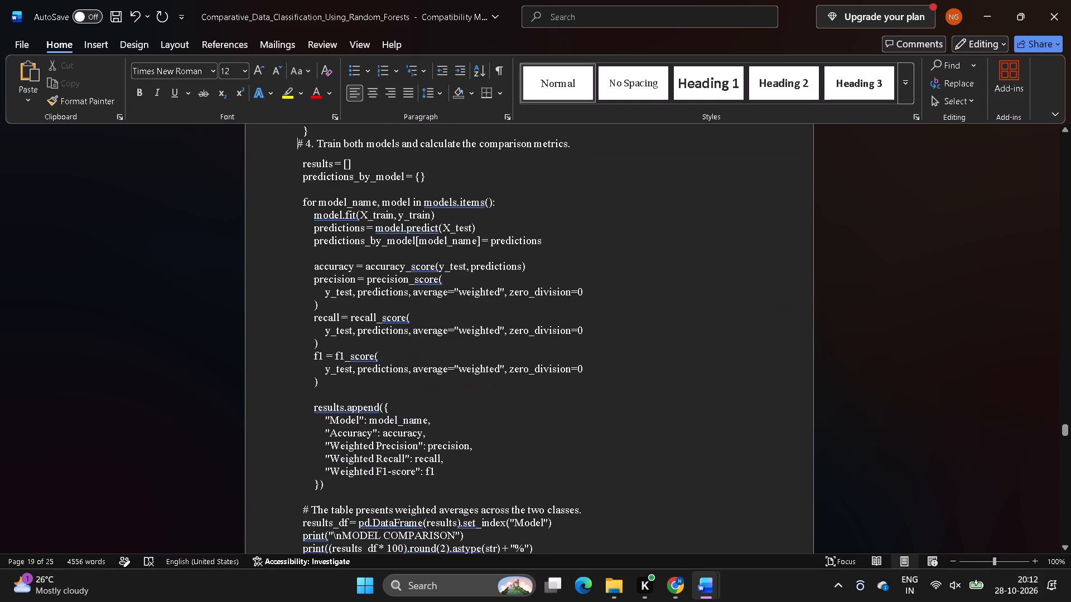
scroll(289, 327, "up", 1)
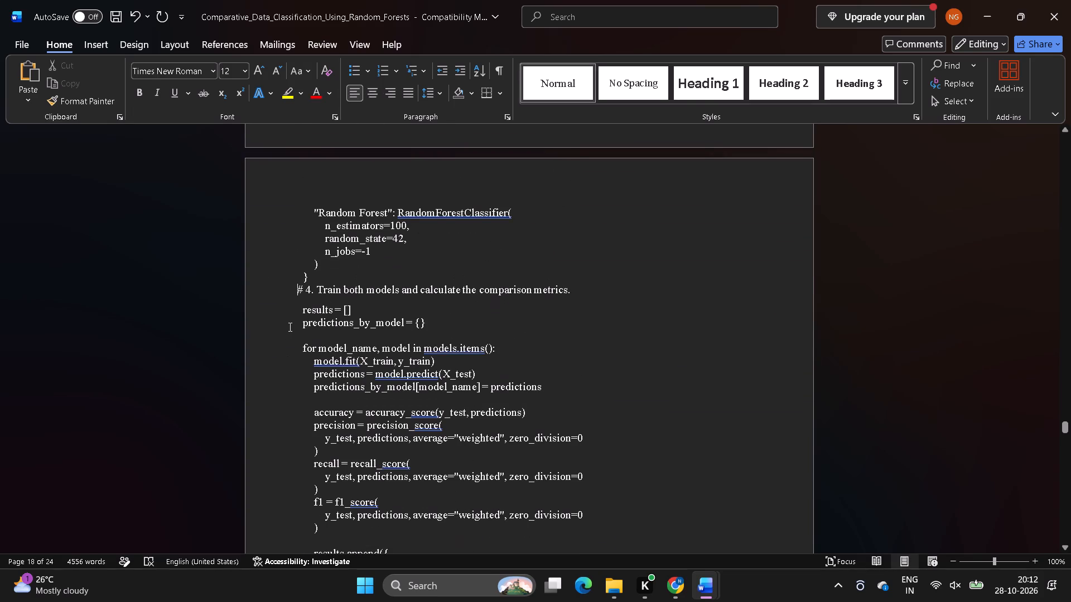
key("Return")
Remove the indentation before print(confusion_matrix(y_test, predictions)) above section 6, keeping it on its own line.
scroll(364, 359, "down", 2)
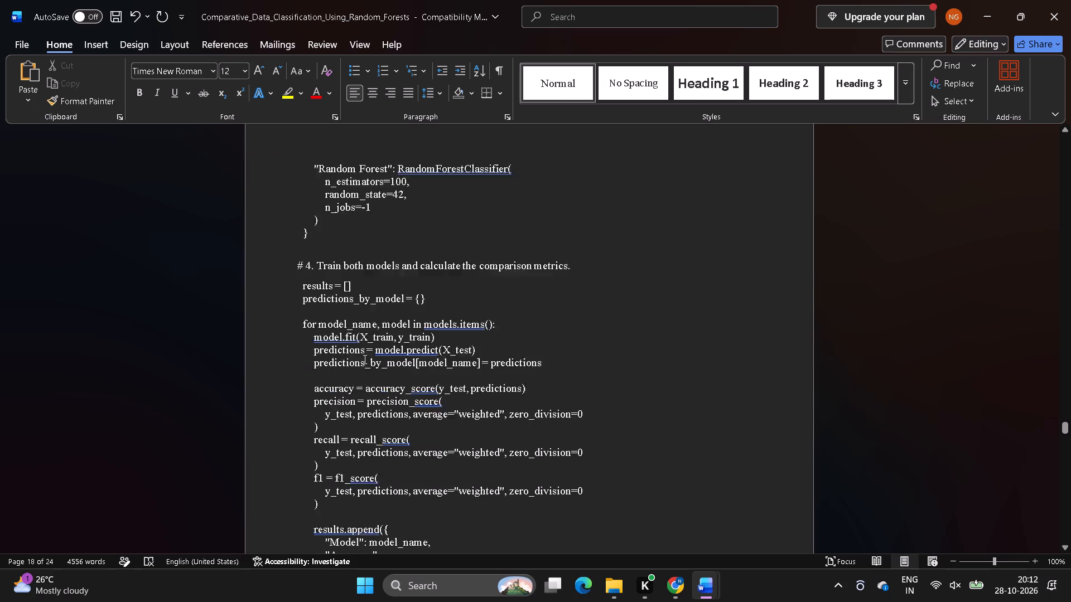
scroll(364, 359, "down", 3)
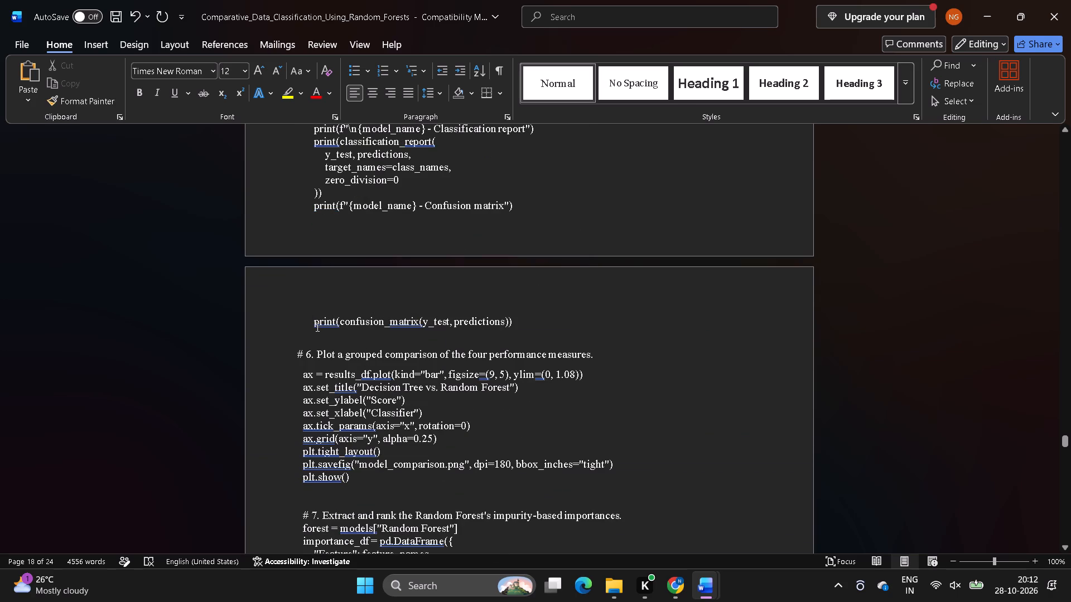
left_click(316, 327)
key("BackSpace")
key("BackSpace")
key("BackSpace")
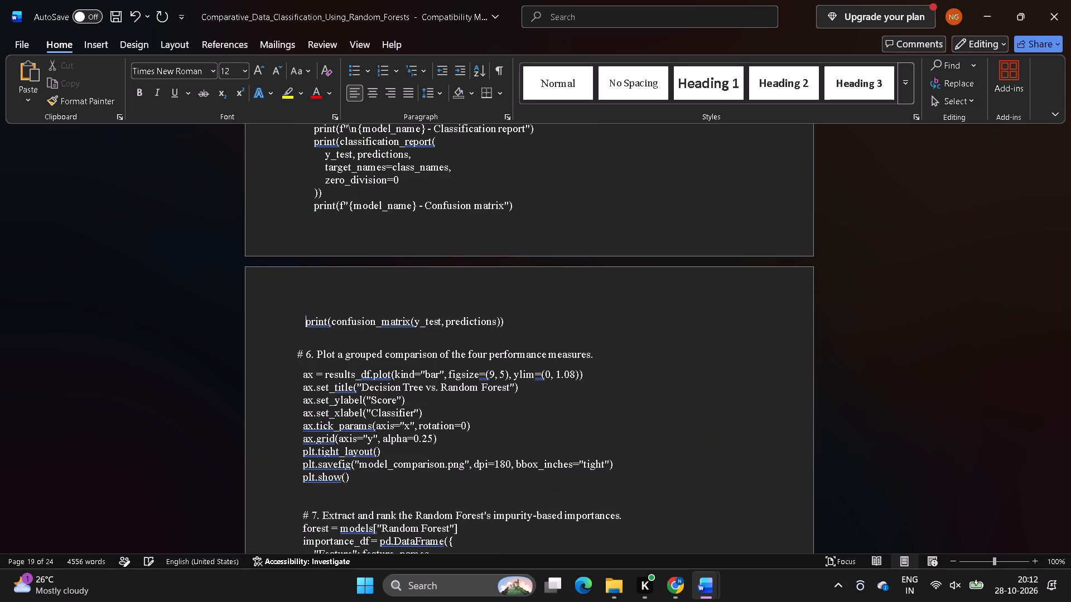
key("BackSpace")
key("BackSpace")
key("BackSpace")
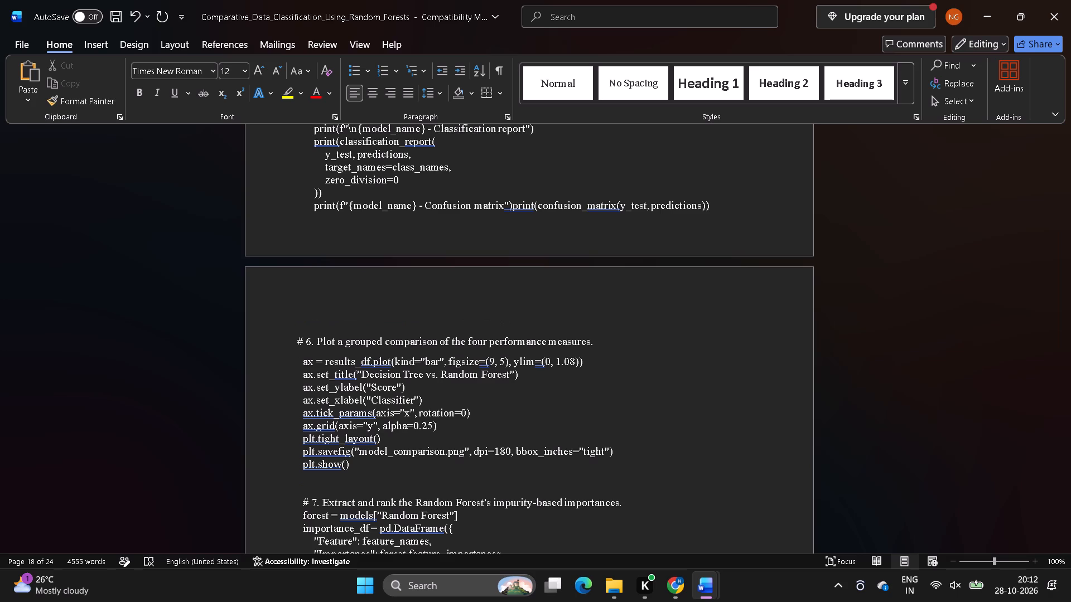
key("Return")
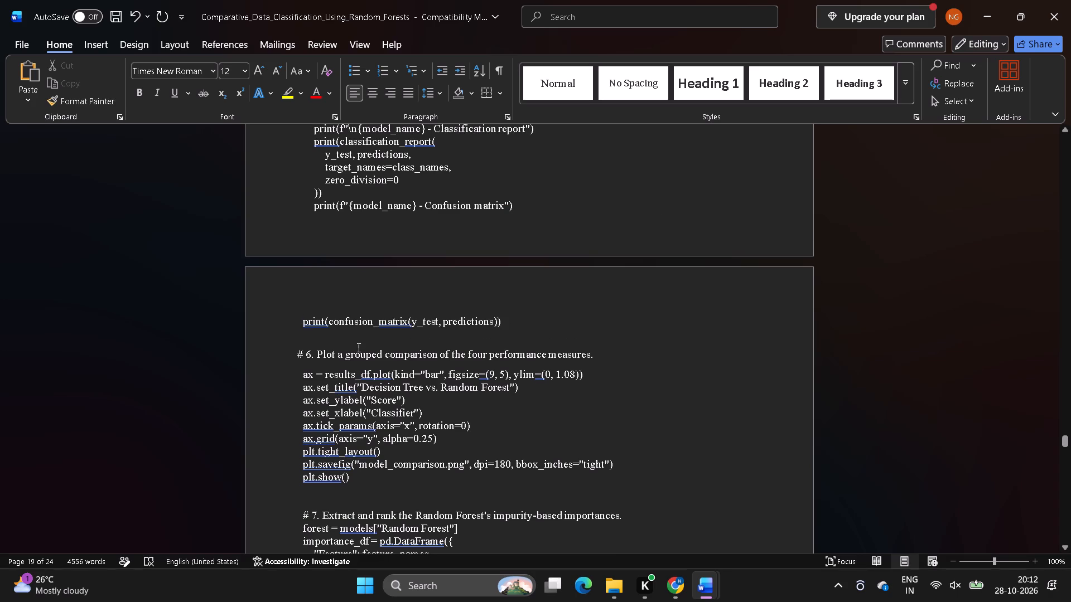
Close the page gap before "# 8. Demonstrate prediction" so it directly follows the plt.show() line of the feature-importance code.
scroll(358, 347, "up", 1)
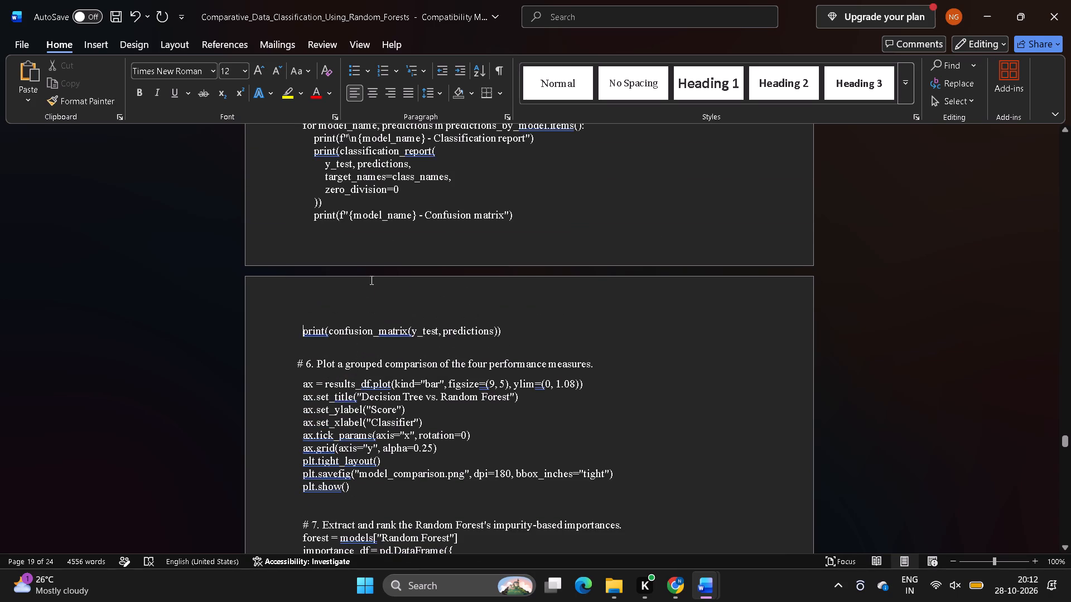
scroll(351, 305, "down", 4)
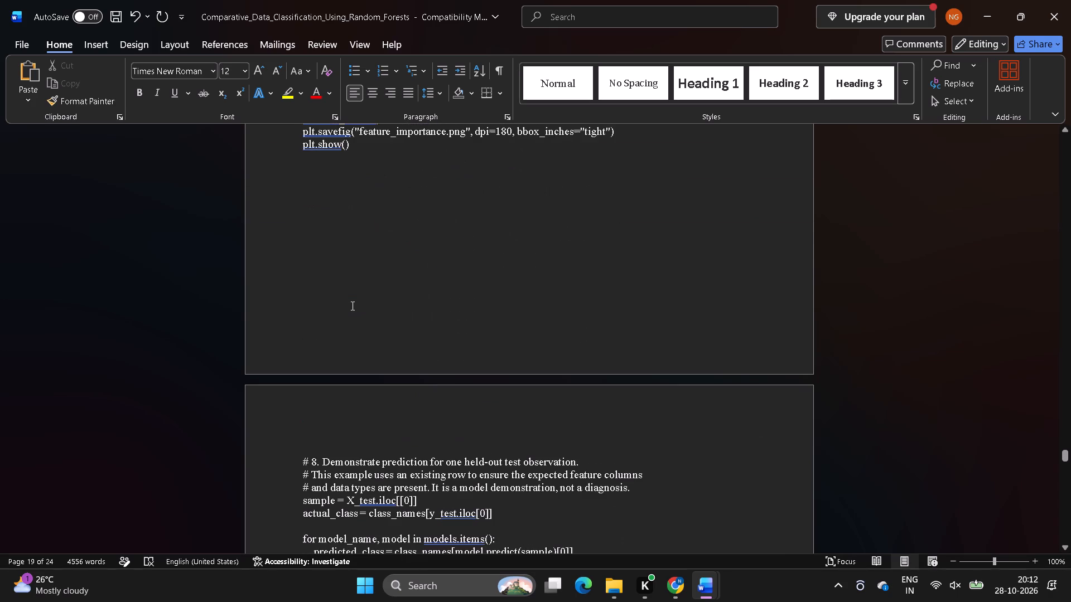
scroll(351, 305, "down", 1)
scroll(298, 457, "down", 1)
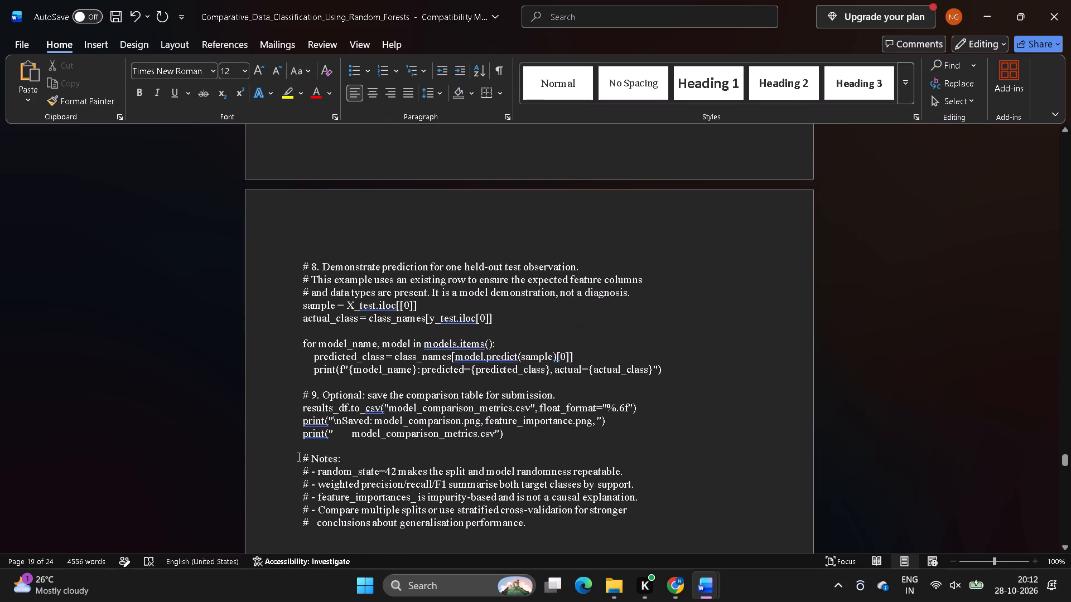
scroll(298, 457, "down", 1)
left_click(298, 254)
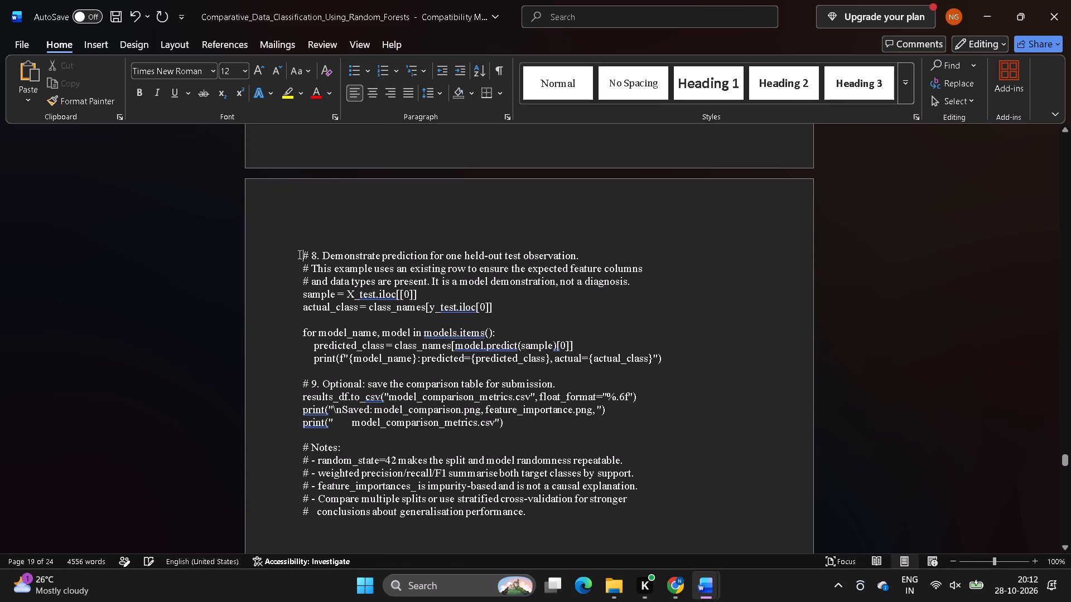
key("BackSpace")
key("BackSpace")
key("BackSpace")
key("BackSpace")
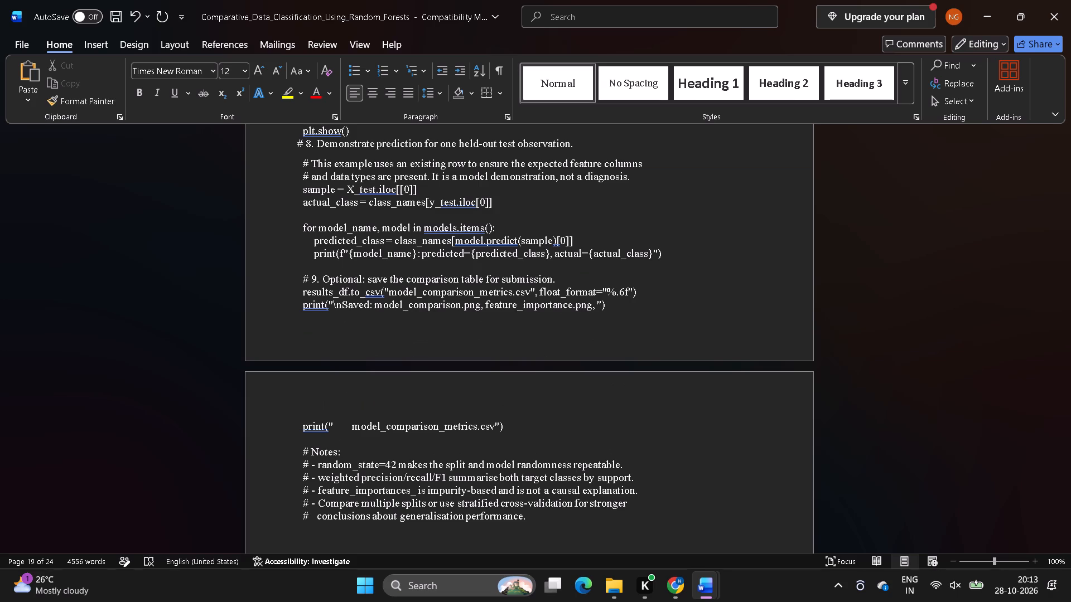
Delete the closing "# Notes:" comment block at the end of the Chapter 9 source code.
left_click_drag(304, 448, 365, 472)
left_click_drag(365, 472, 533, 517)
key("BackSpace")
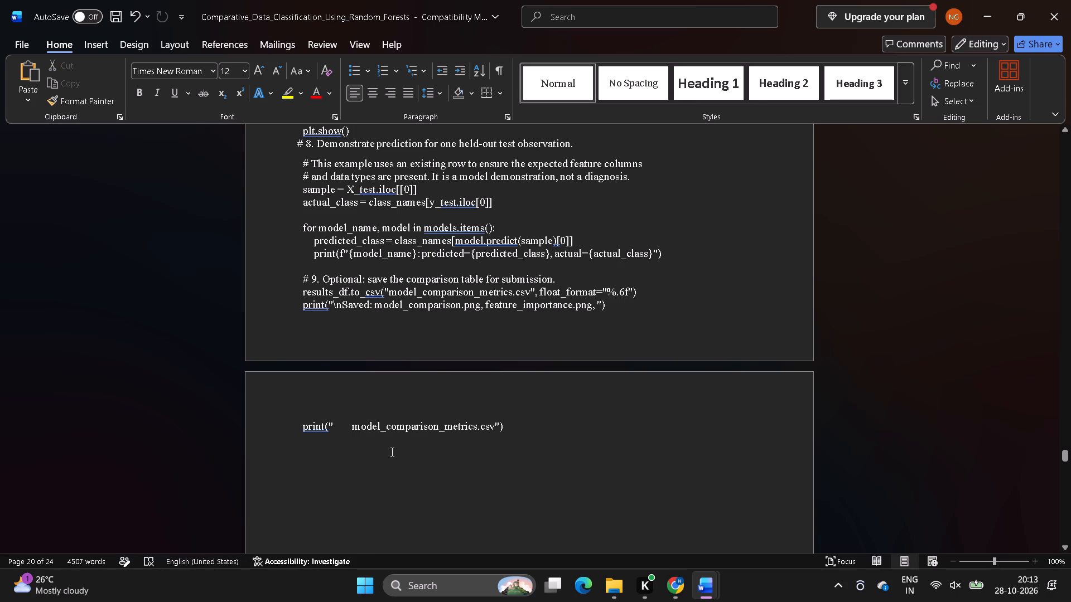
Place the insertion point at the end of the plt.show() line above "# 8. Demonstrate prediction".
scroll(391, 452, "up", 1)
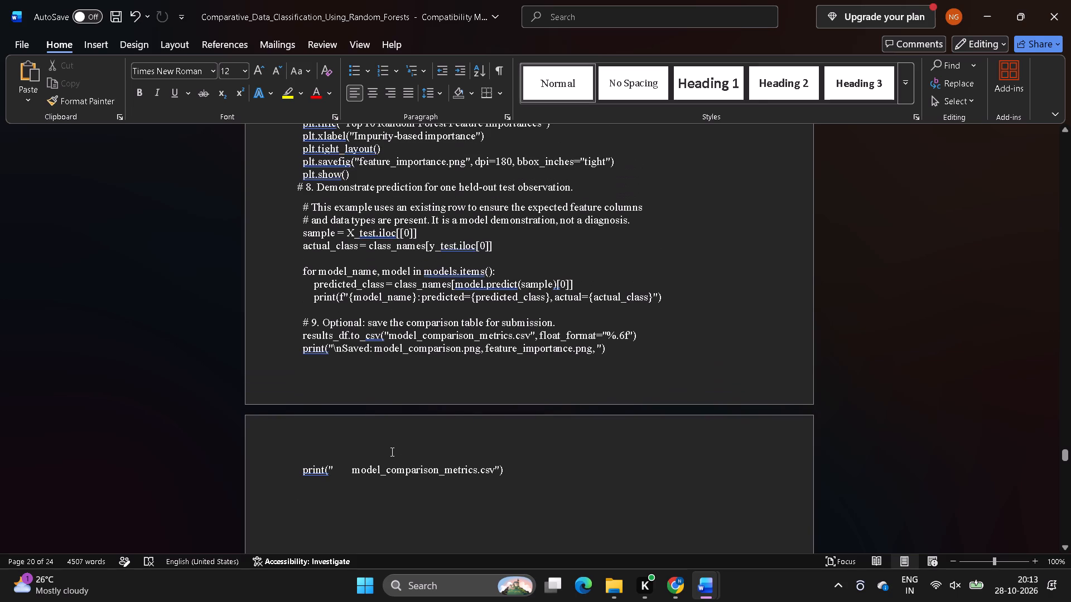
scroll(391, 452, "up", 1)
left_click(367, 177)
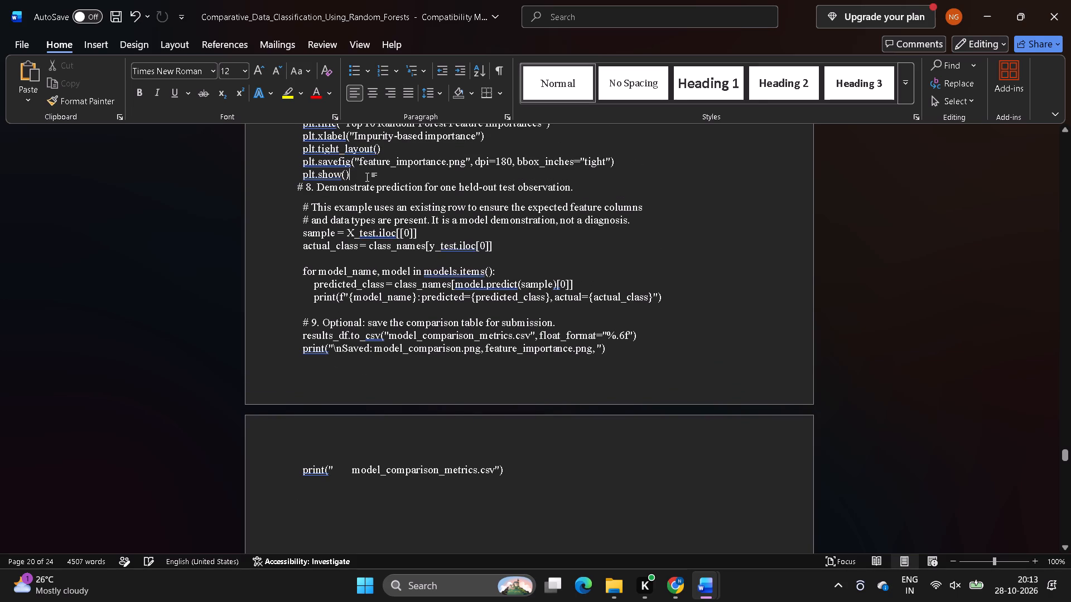
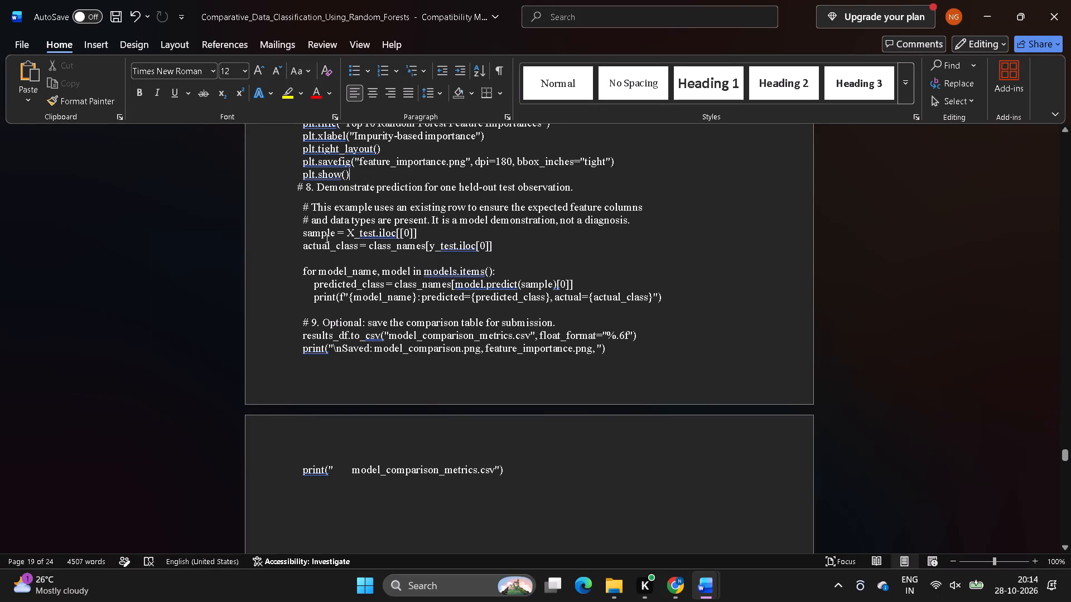
Remove the indentation before the final print line containing model_comparison_metrics.csv in the Chapter 9 source code, keeping it on its own line.
left_click(389, 367)
scroll(389, 367, "down", 2)
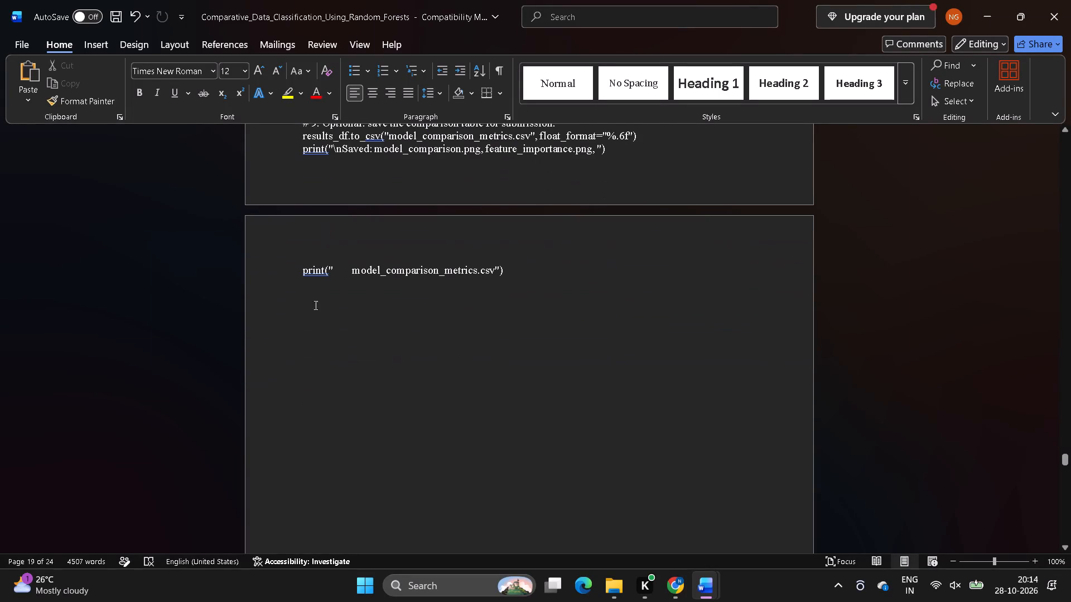
left_click(300, 275)
key("BackSpace")
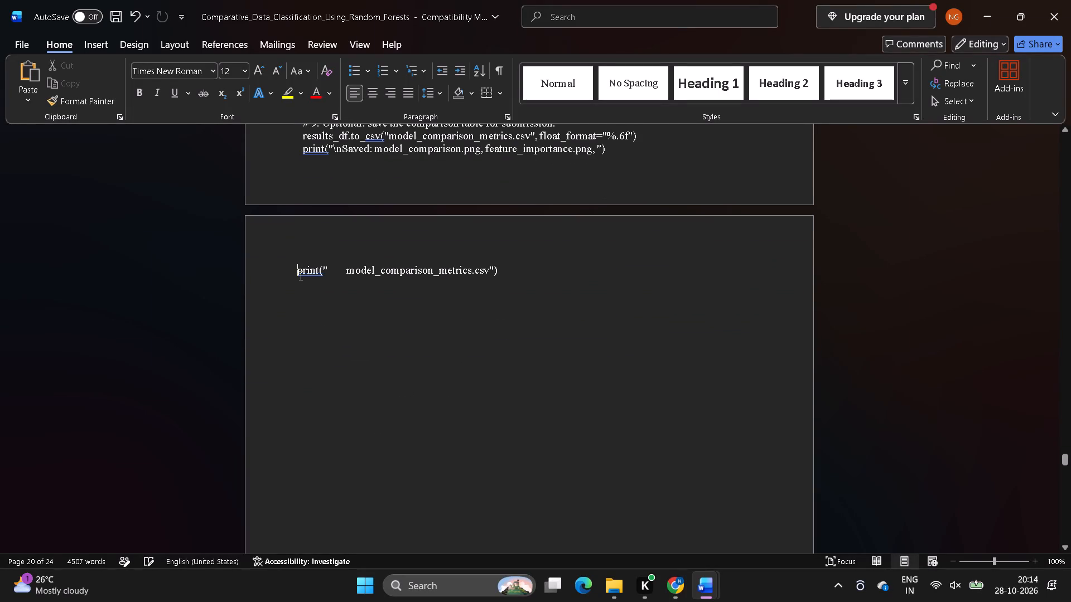
key("BackSpace")
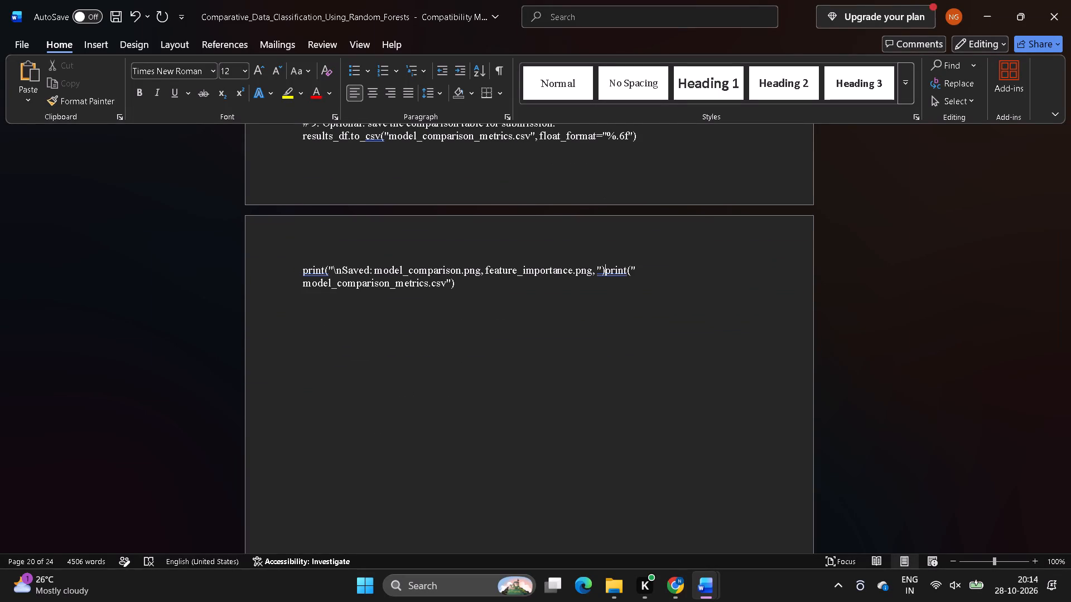
key("ctrl+z")
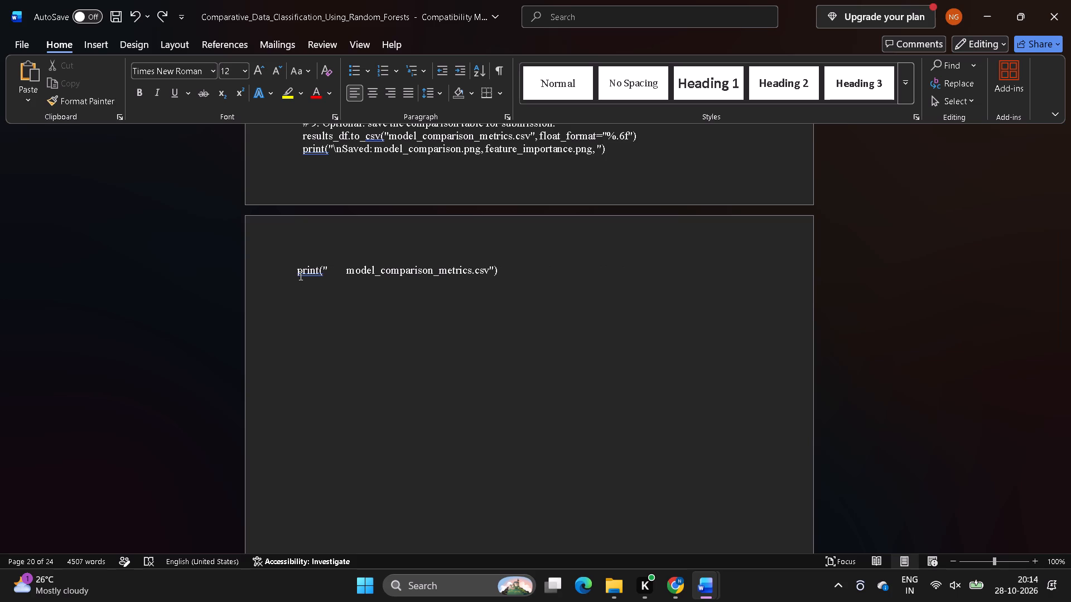
scroll(300, 275, "down", 3)
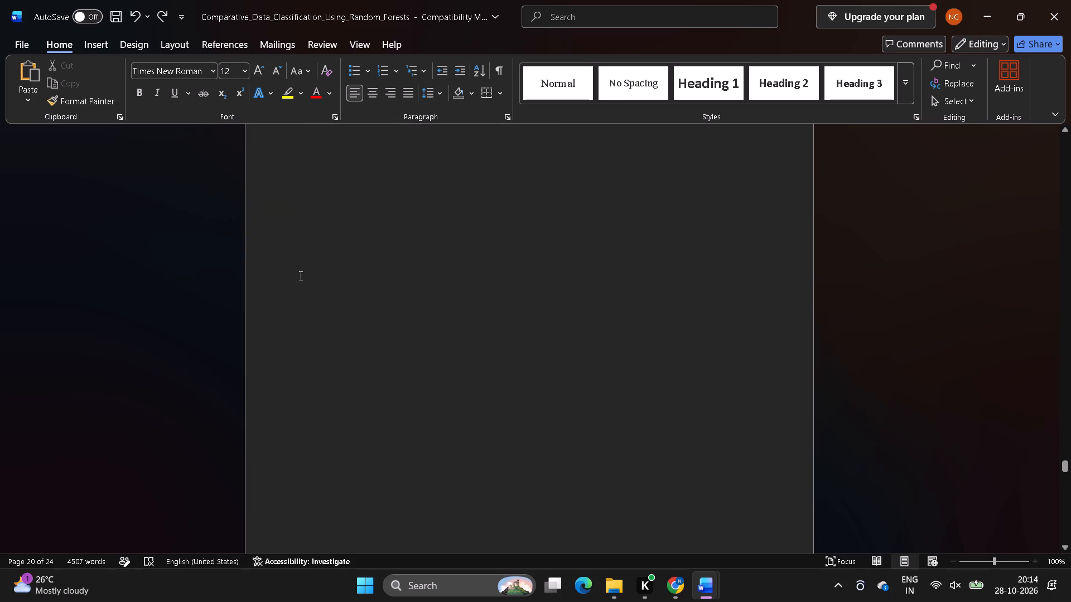
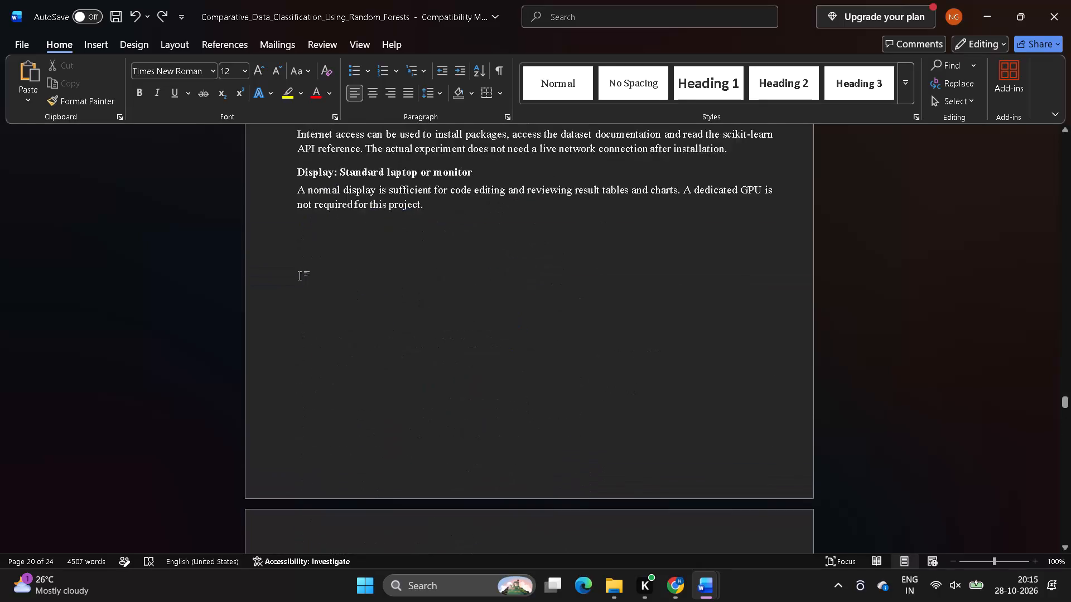
Review the report's front matter from the title page through the Certificate, Declaration and Acknowledgment pages, checking the layout and student name lists.
scroll(300, 275, "up", 17)
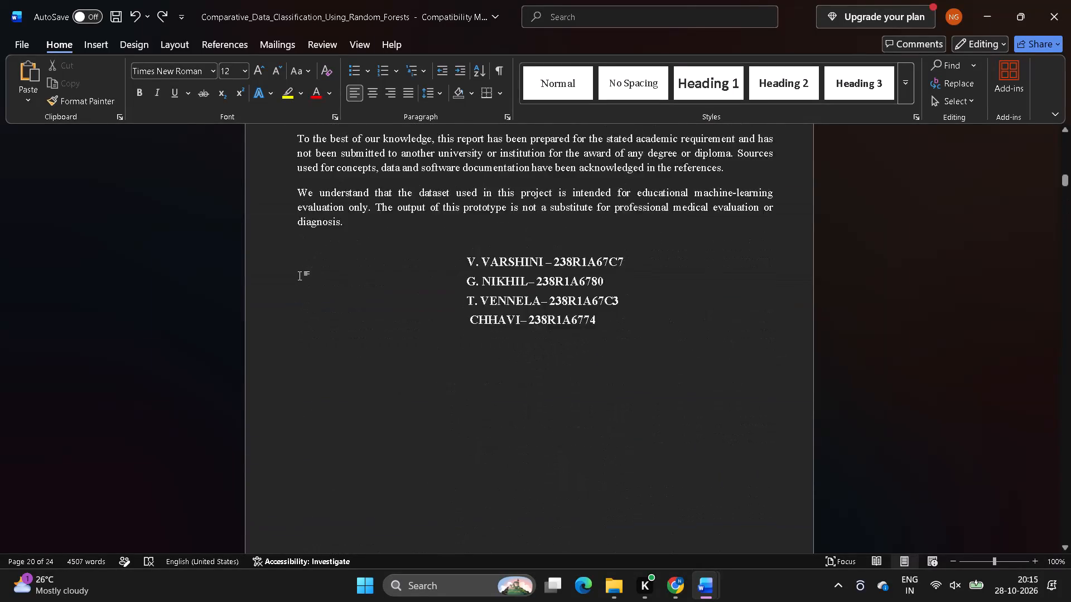
scroll(300, 275, "down", 1)
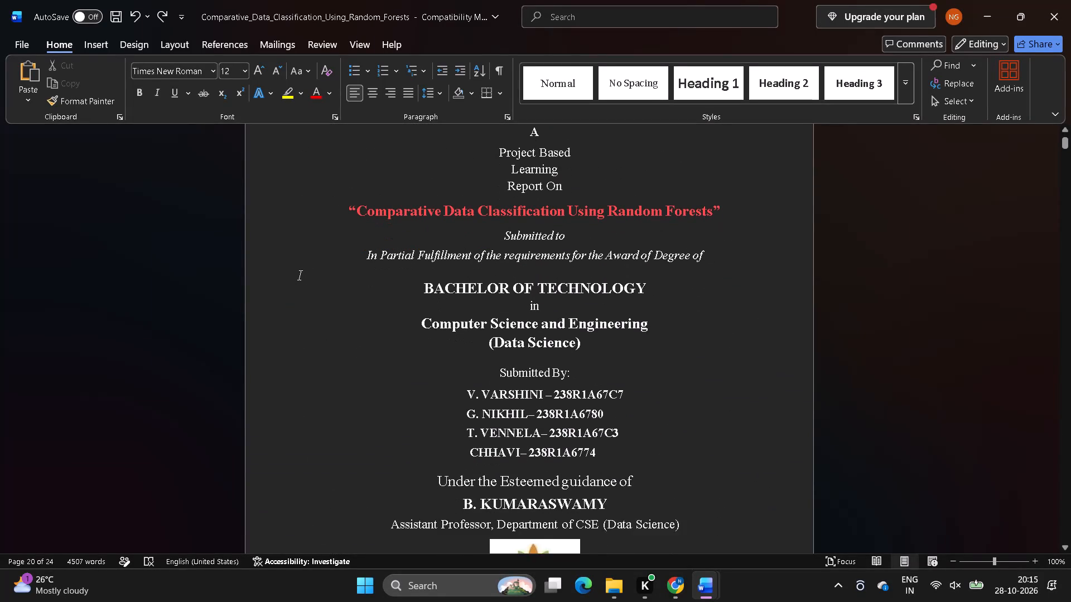
scroll(300, 275, "down", 3)
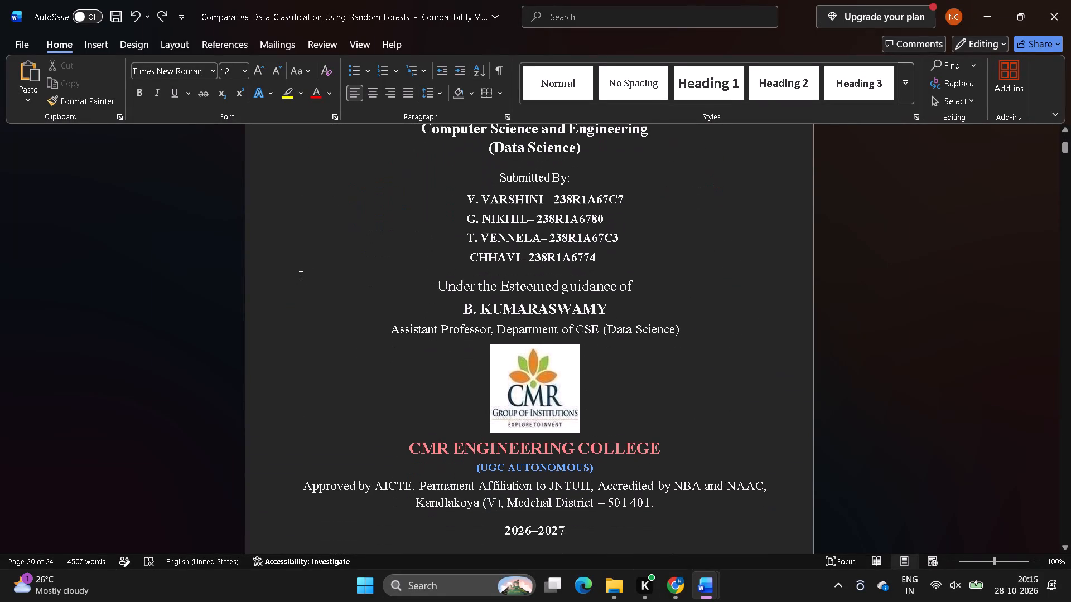
scroll(300, 275, "down", 1)
scroll(300, 275, "up", 3)
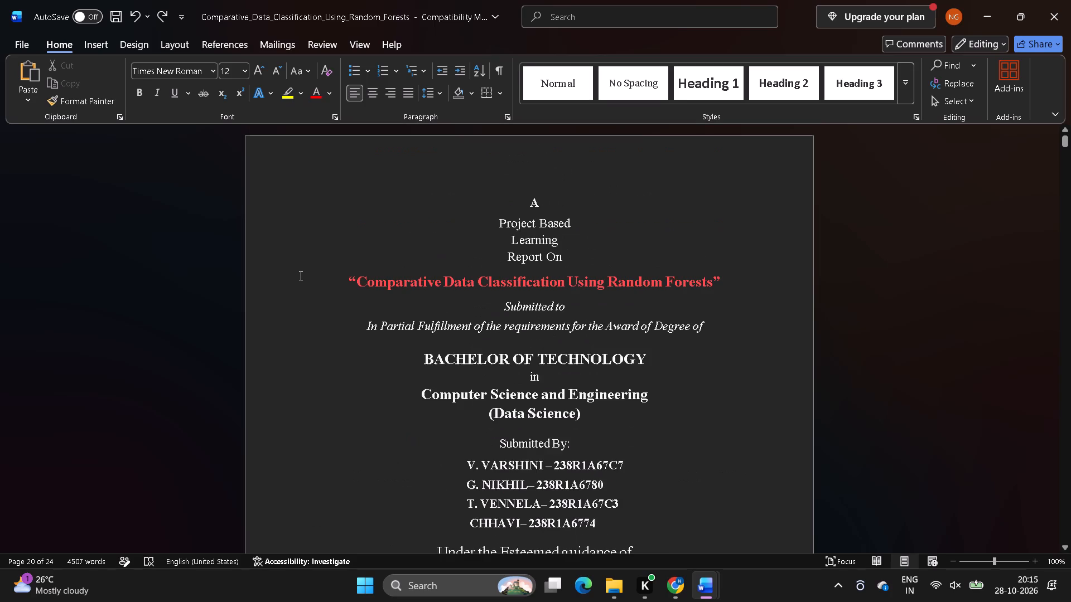
scroll(300, 275, "down", 6)
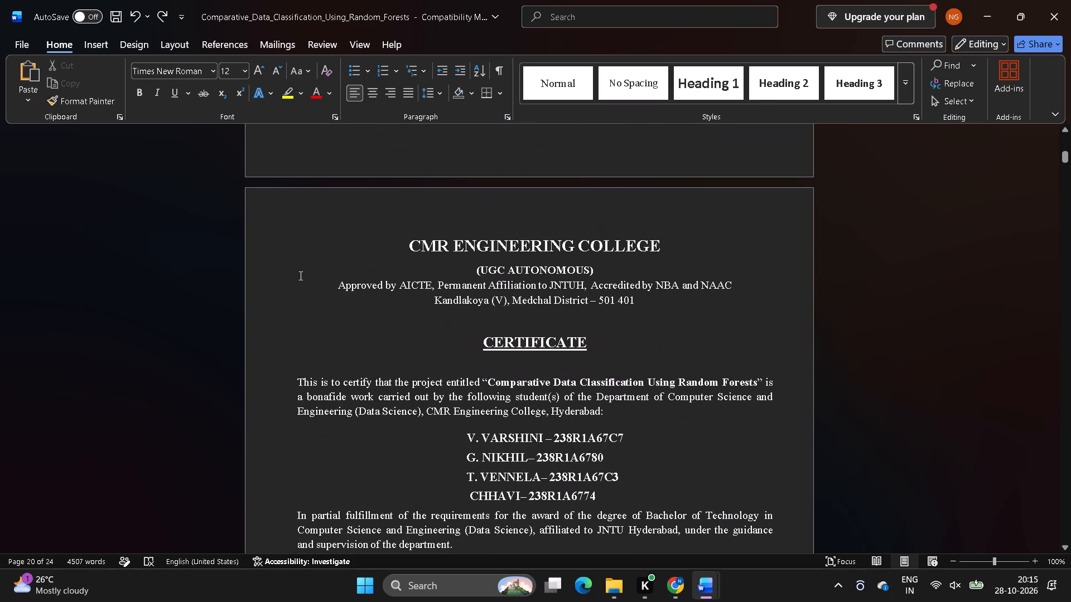
scroll(300, 275, "down", 2)
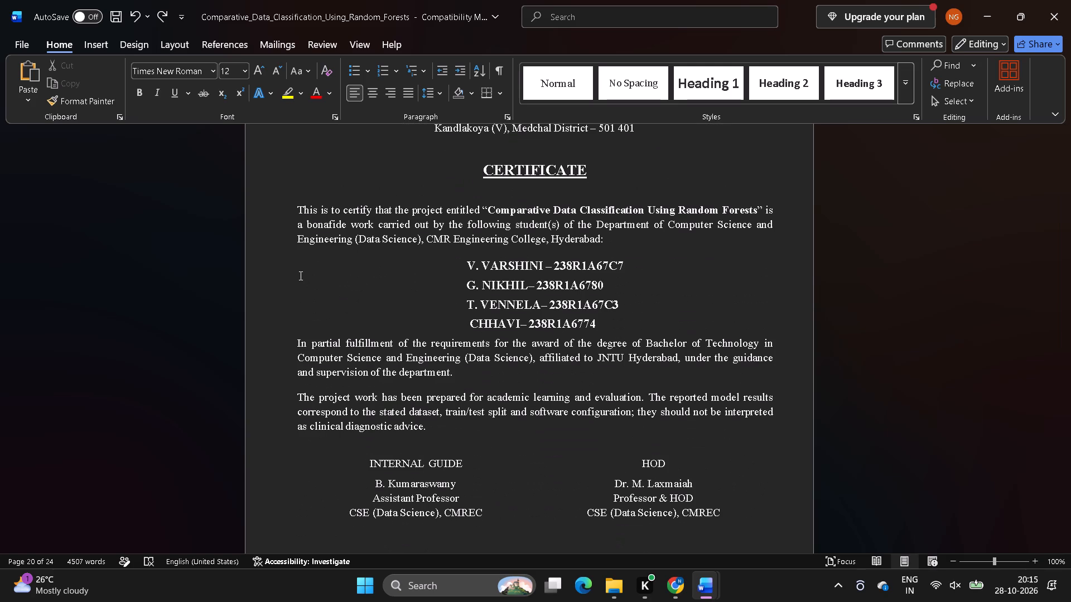
scroll(300, 275, "down", 3)
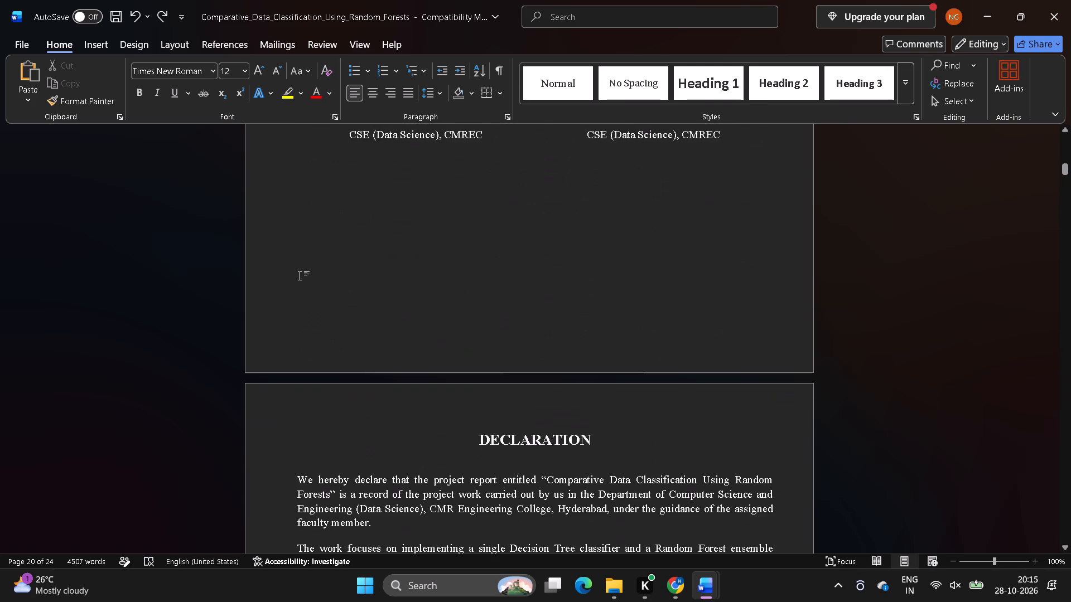
scroll(300, 275, "down", 6)
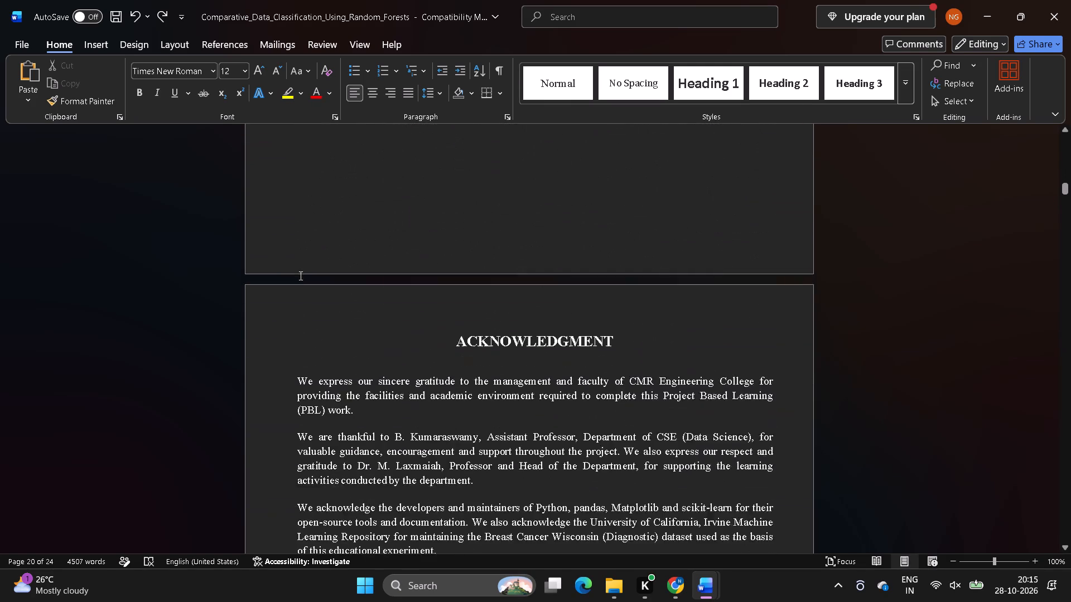
scroll(300, 275, "down", 2)
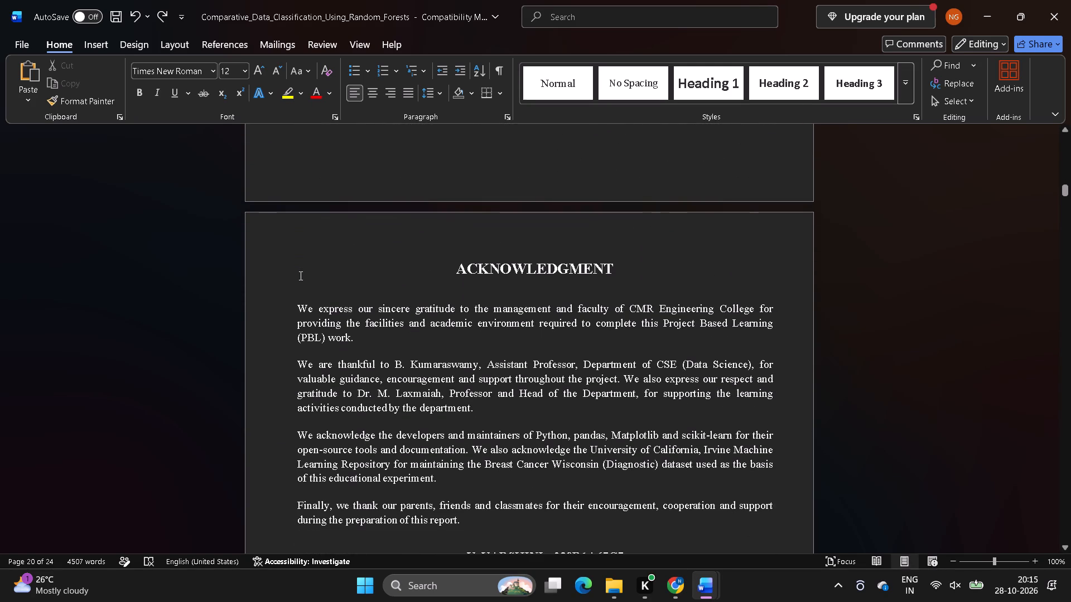
scroll(300, 275, "down", 1)
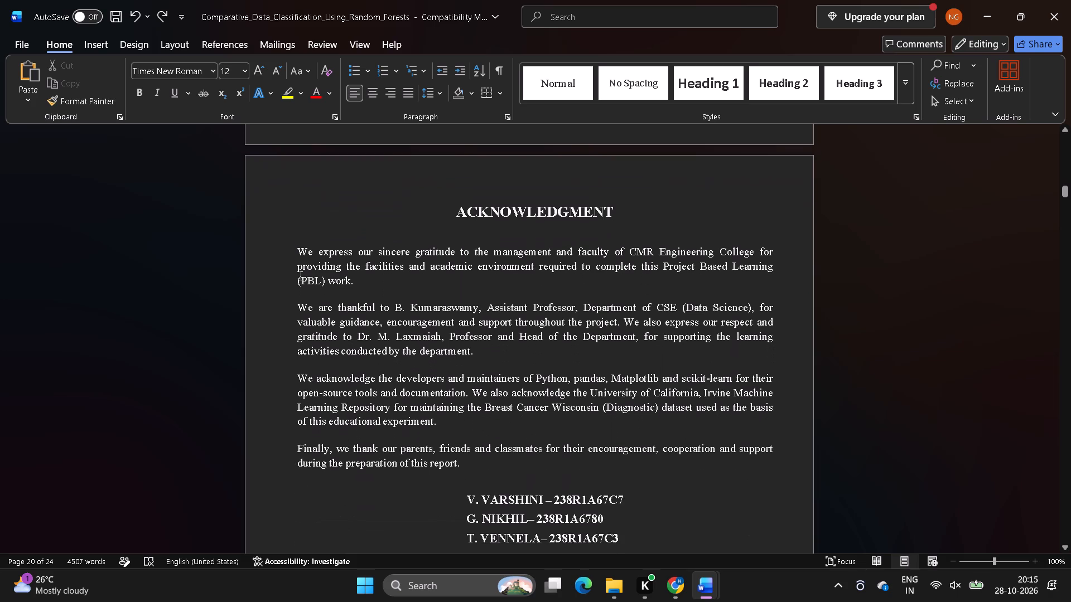
scroll(300, 275, "down", 1)
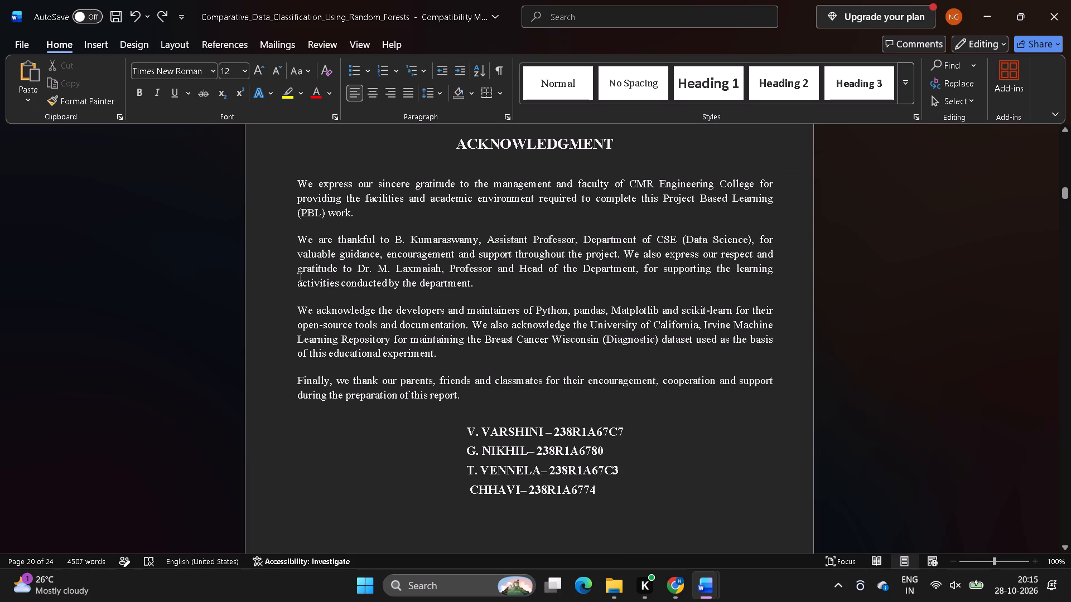
scroll(300, 275, "down", 2)
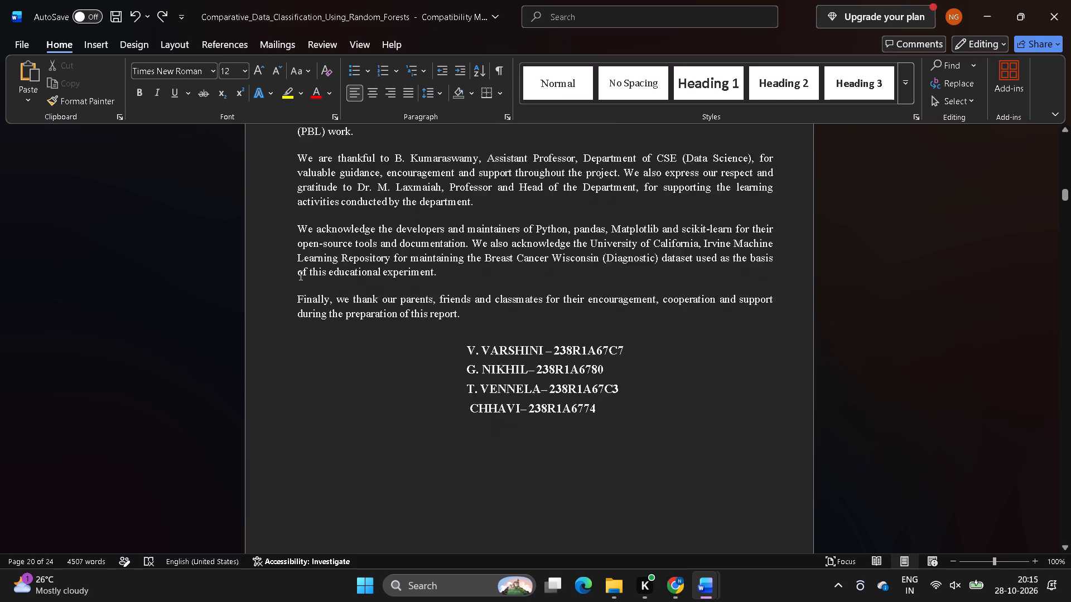
scroll(300, 275, "down", 3)
Remove the leading space before the last student's name in the Acknowledgment page's name list so it aligns with the others.
scroll(300, 275, "up", 1)
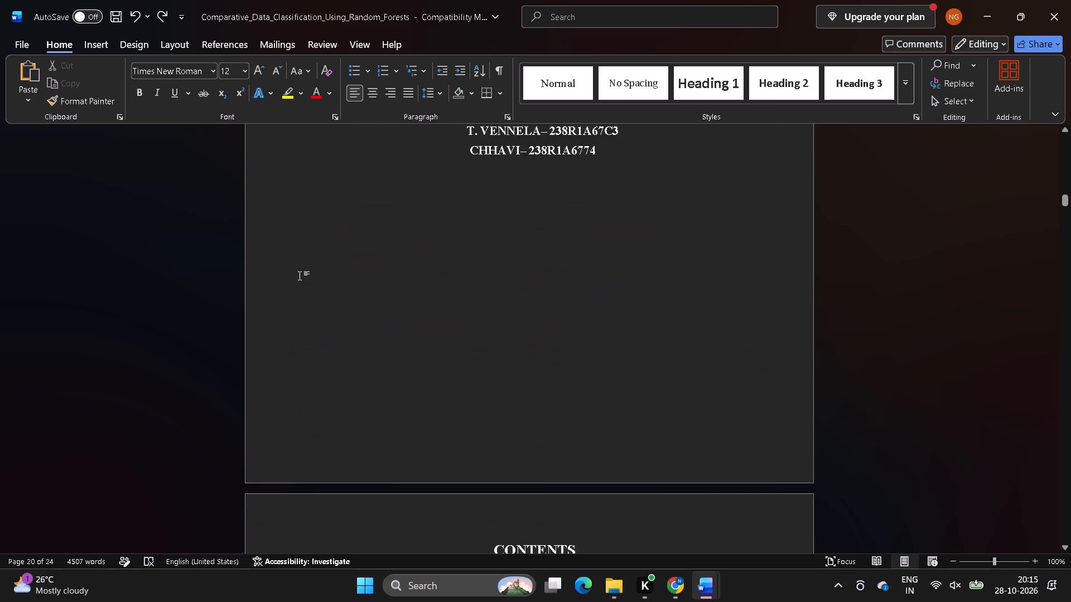
scroll(300, 275, "up", 2)
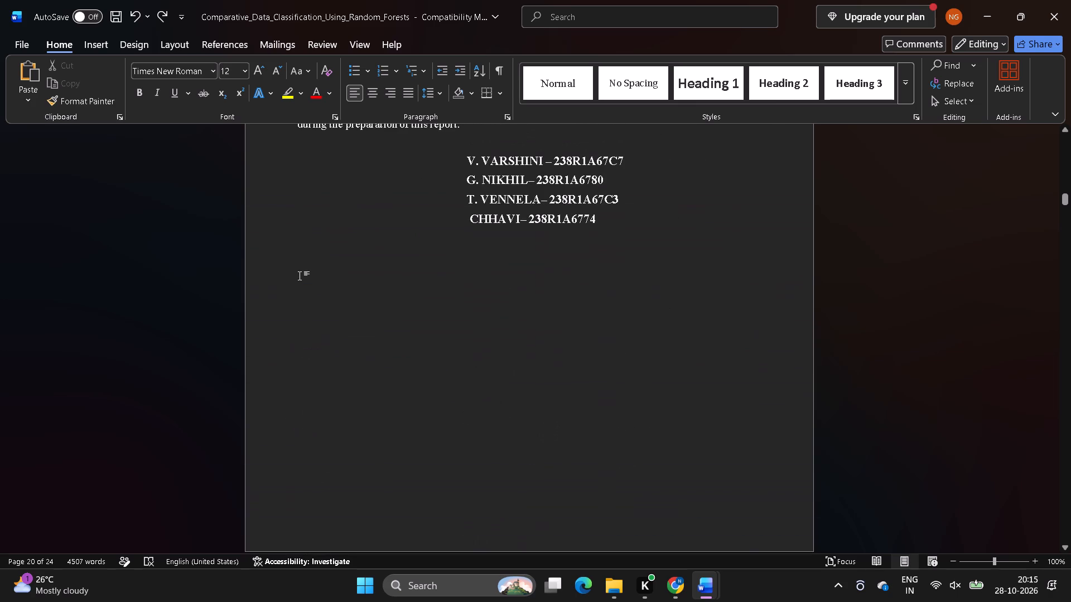
left_click(471, 214)
key("BackSpace")
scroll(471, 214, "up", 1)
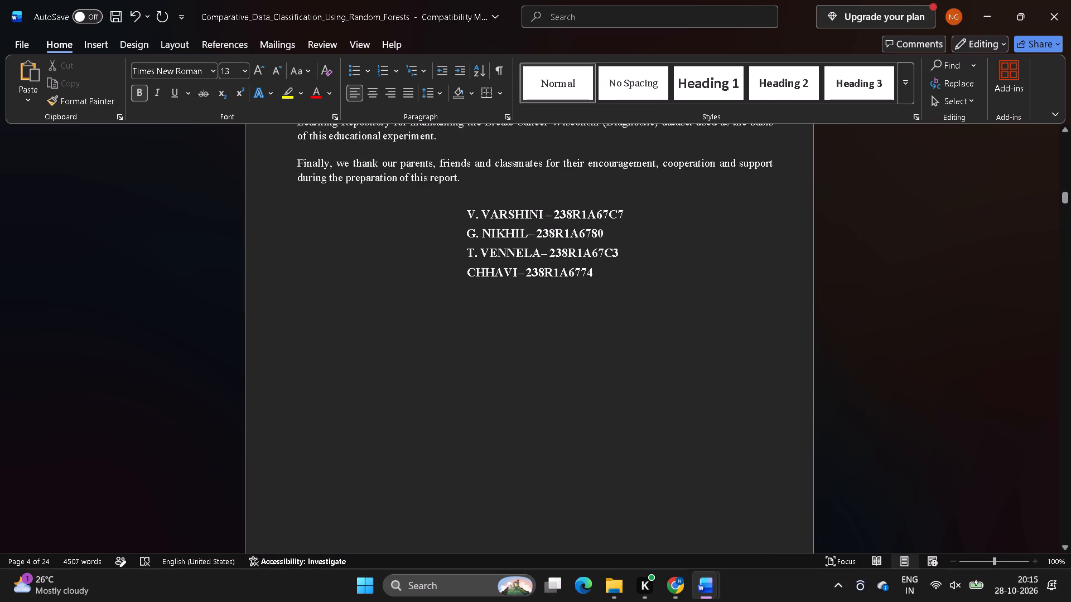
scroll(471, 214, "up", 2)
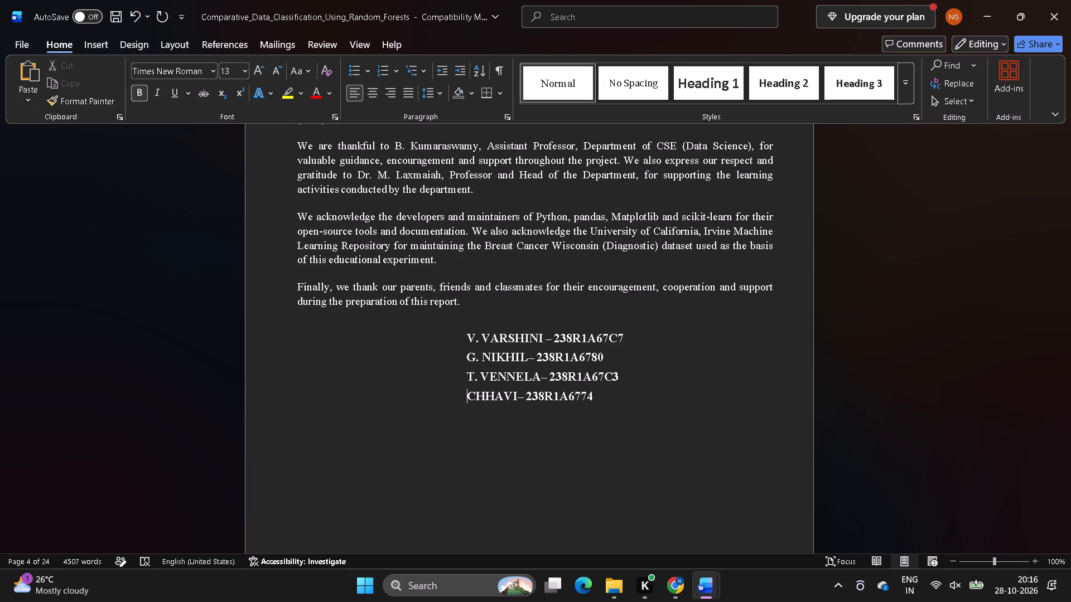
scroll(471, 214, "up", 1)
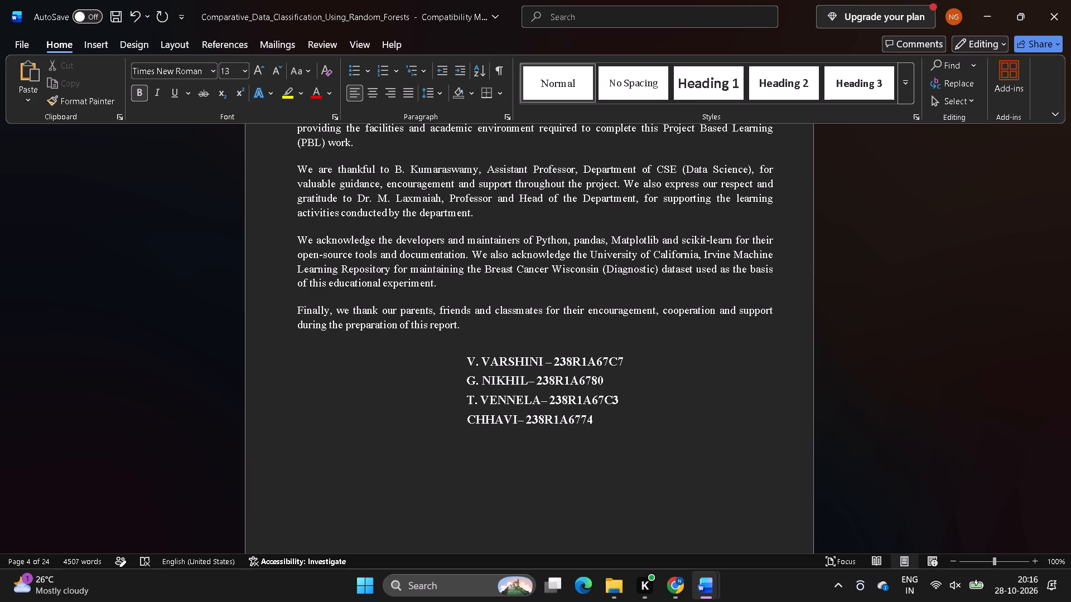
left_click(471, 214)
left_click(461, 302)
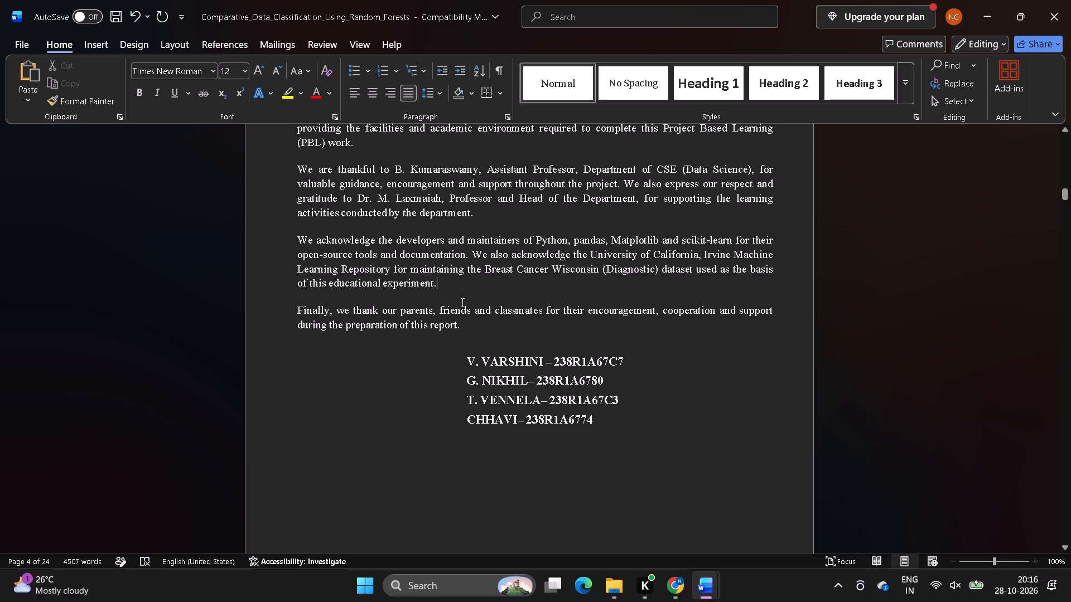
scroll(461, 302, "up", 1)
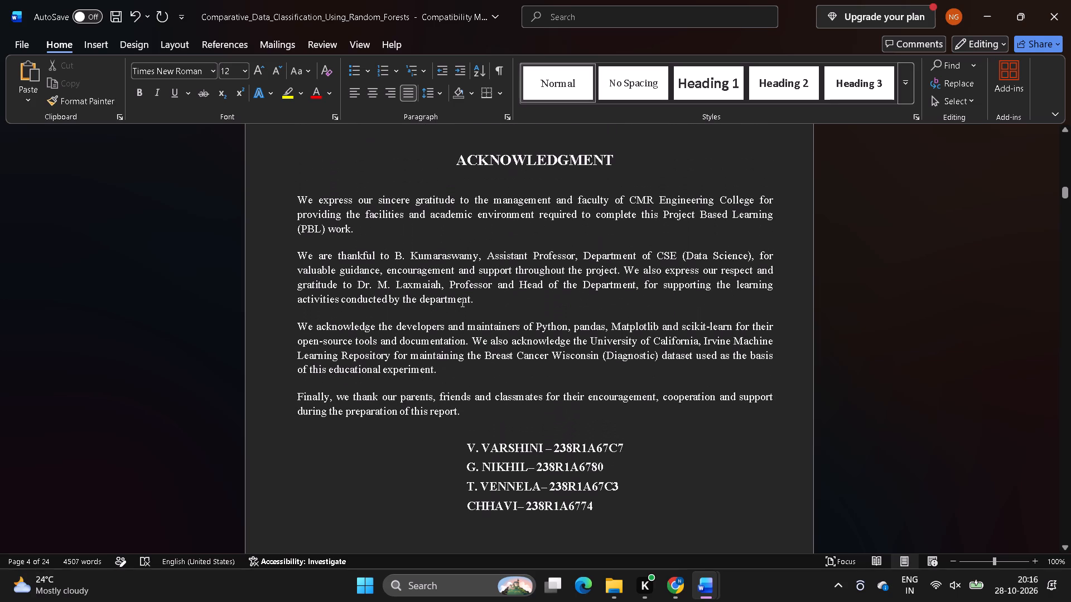